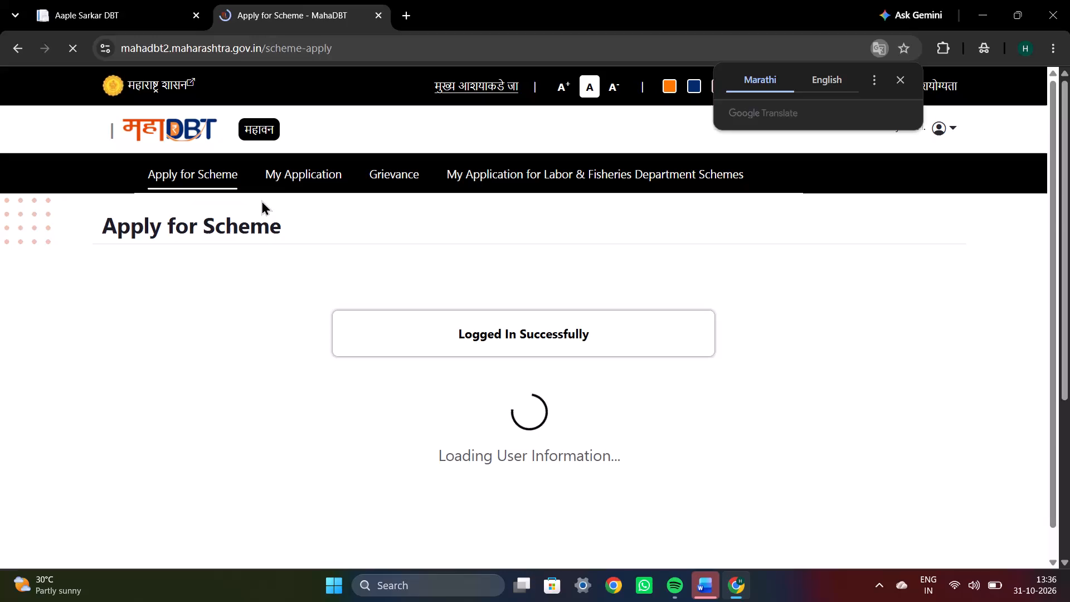
# Open the My Application page of the MahaDBT portal.
pyautogui.click(301, 183)
pyautogui.click(301, 182)
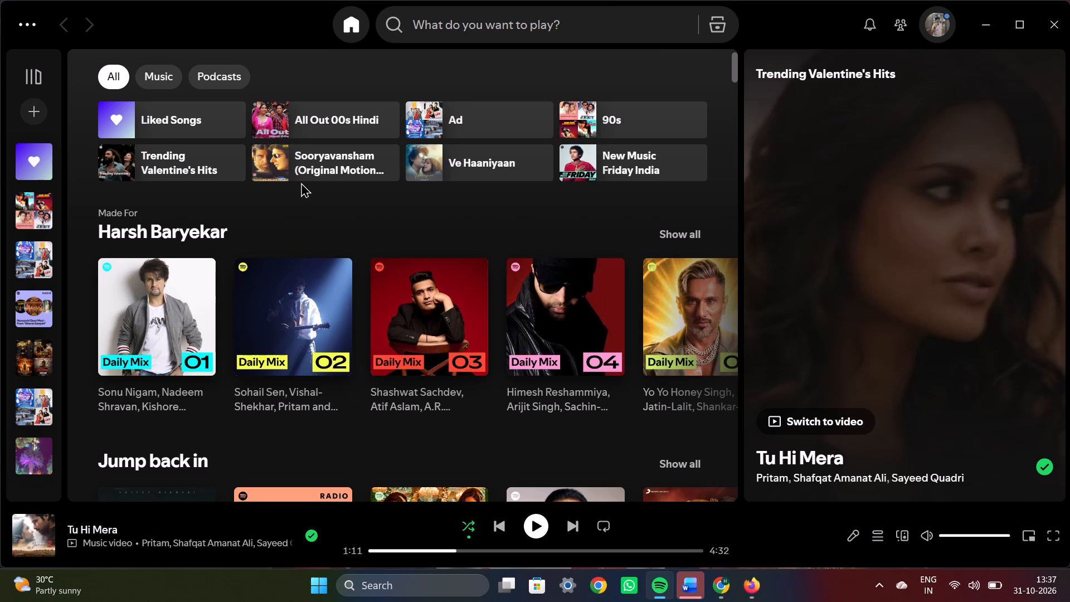
# Minimize the Spotify window and close the Firefox window to return to the MahaDBT portal in Chrome.
pyautogui.click(989, 44)
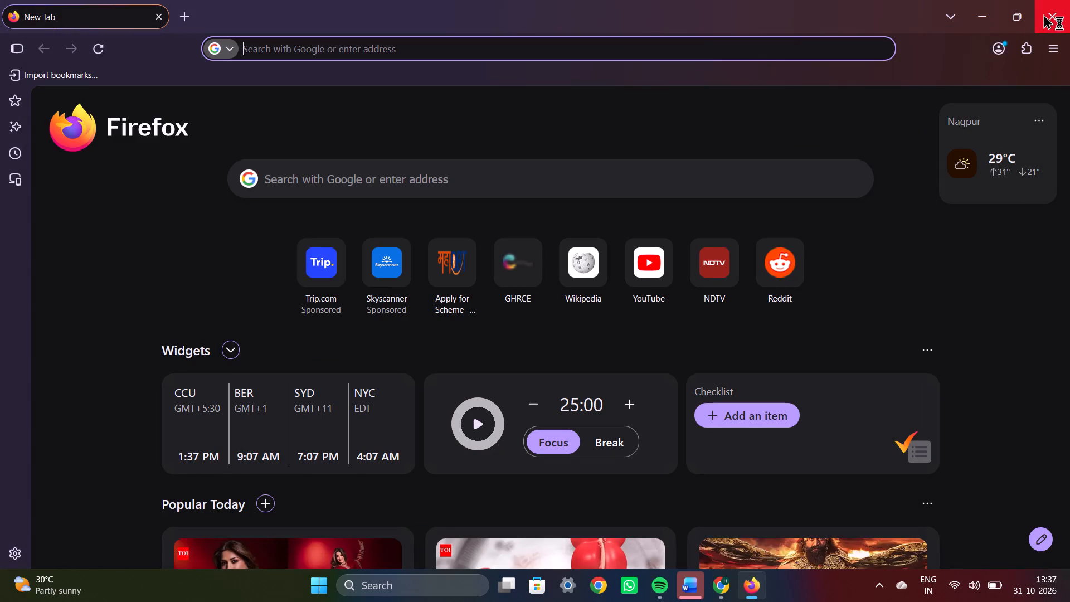
pyautogui.click(1043, 14)
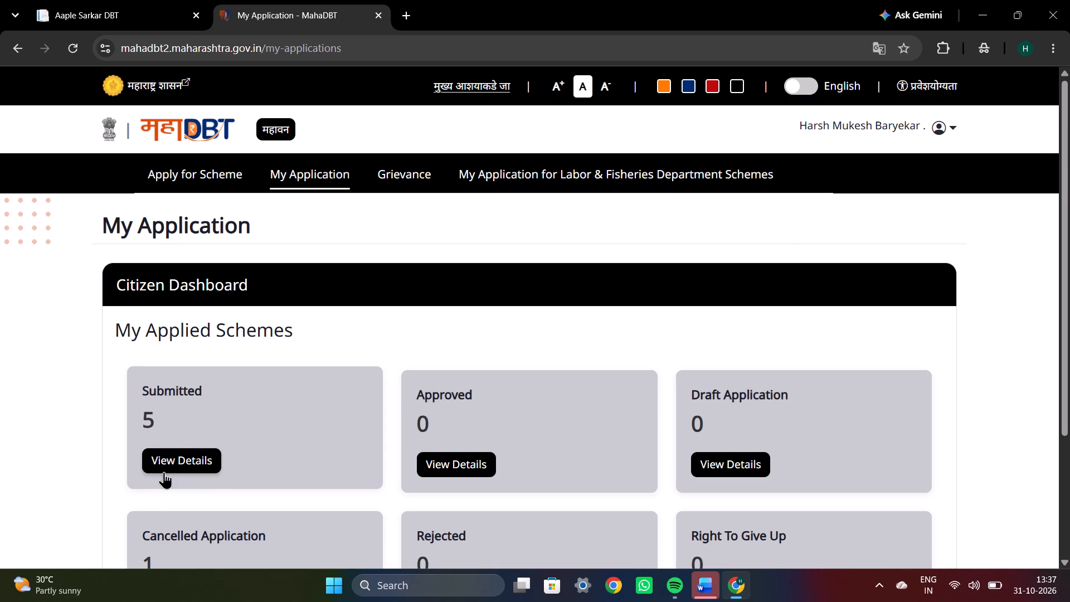
# Open the details of the submitted schemes and start resubmitting the sent-back scholarship application.
pyautogui.click(177, 465)
pyautogui.scroll(-1, 735, 459)
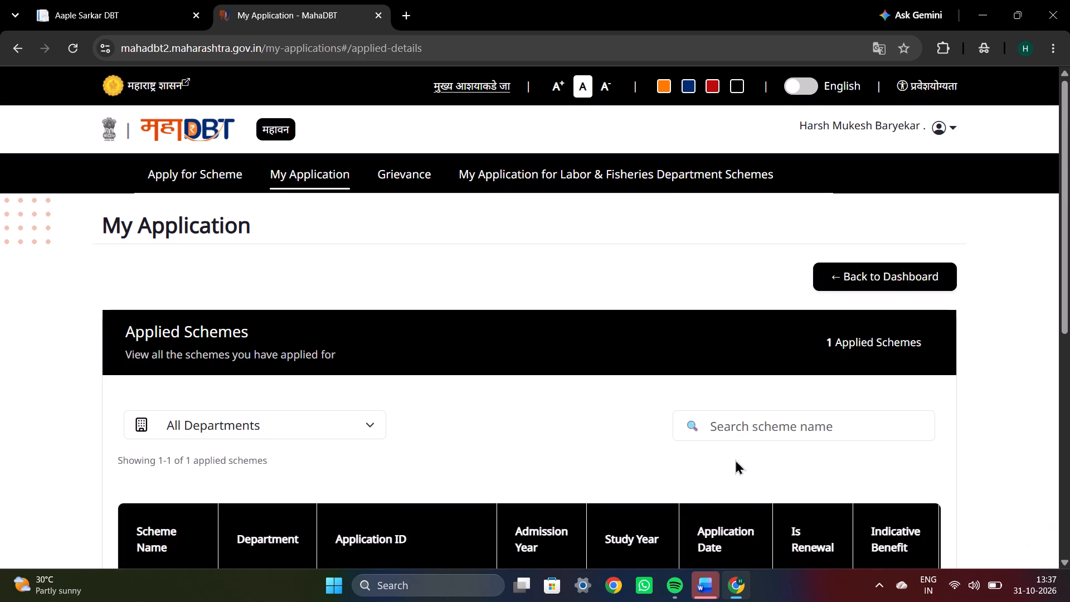
pyautogui.scroll(-2, 735, 459)
pyautogui.hscroll(-3, 723, 425)
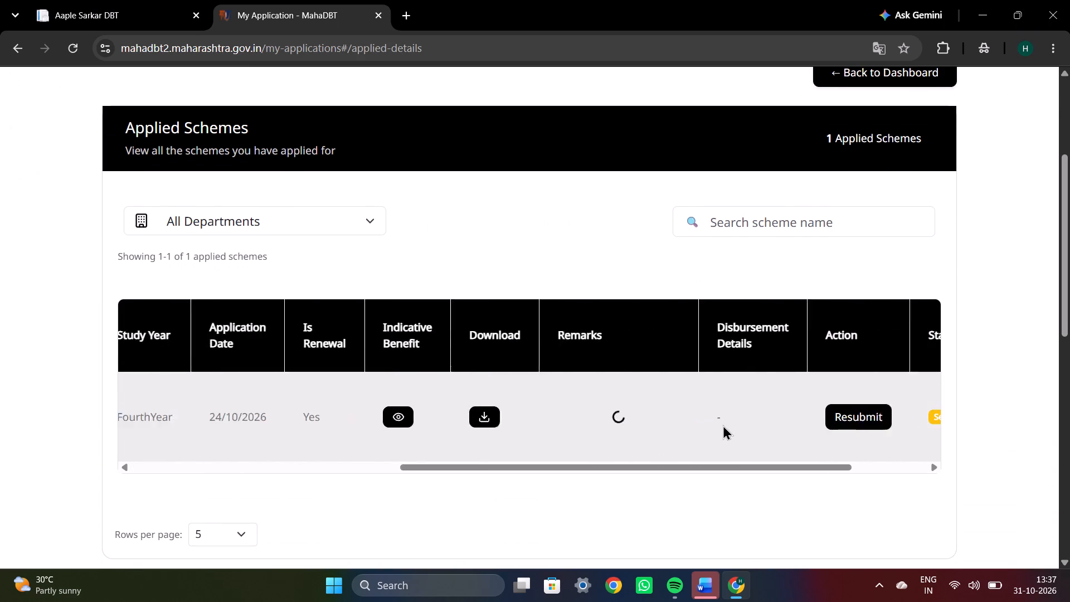
pyautogui.hscroll(-3, 723, 425)
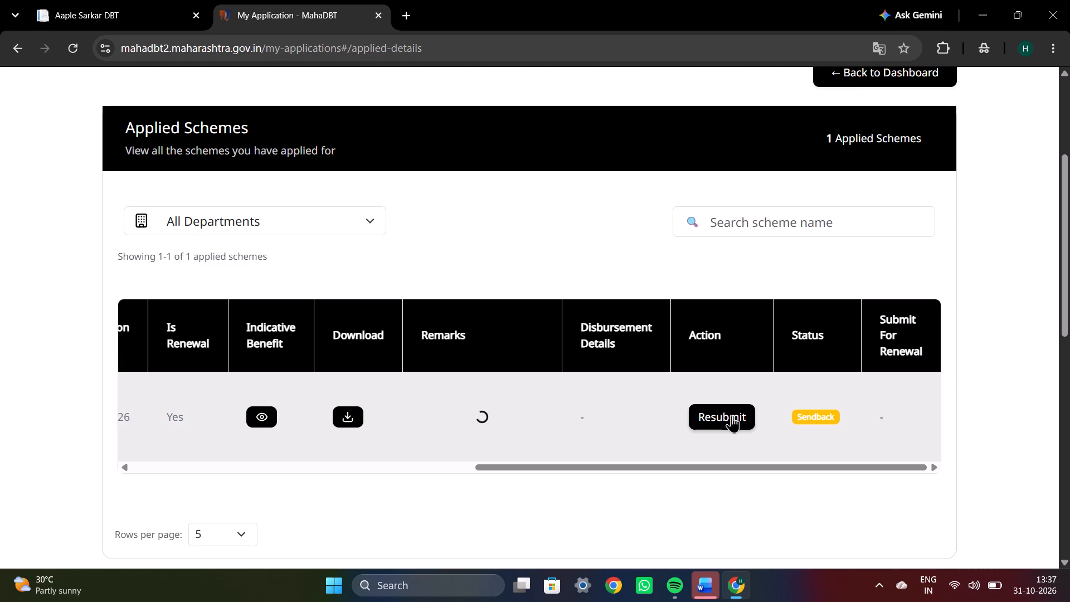
pyautogui.click(731, 415)
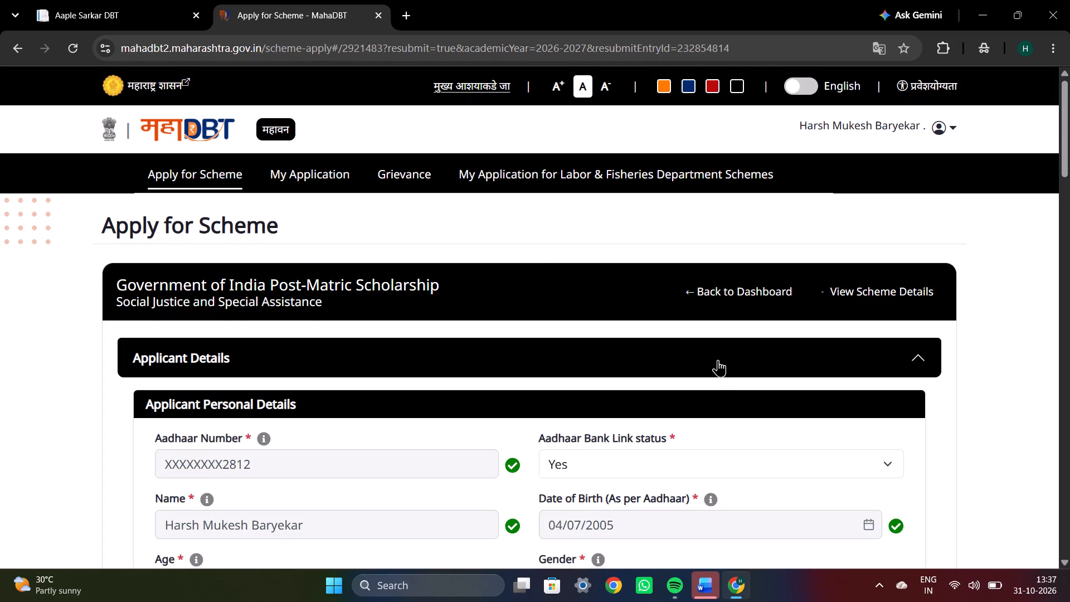
# Upload the Caste (2) file from the Harsh Docs folder as the Caste Certificate in the Applicant Personal Details.
pyautogui.scroll(-5, 718, 360)
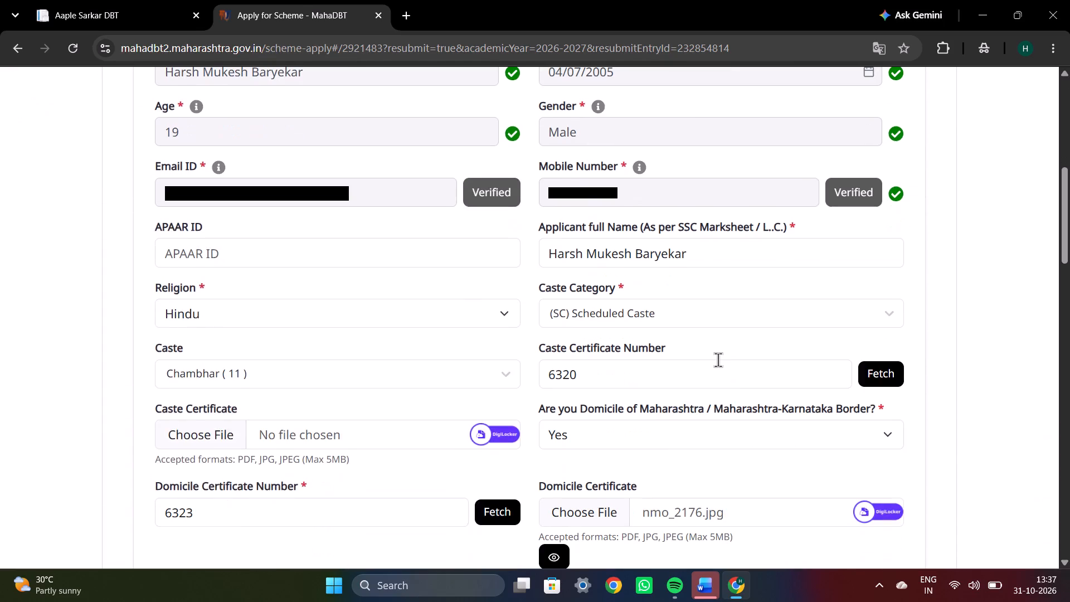
pyautogui.scroll(-1, 718, 360)
pyautogui.click(214, 419)
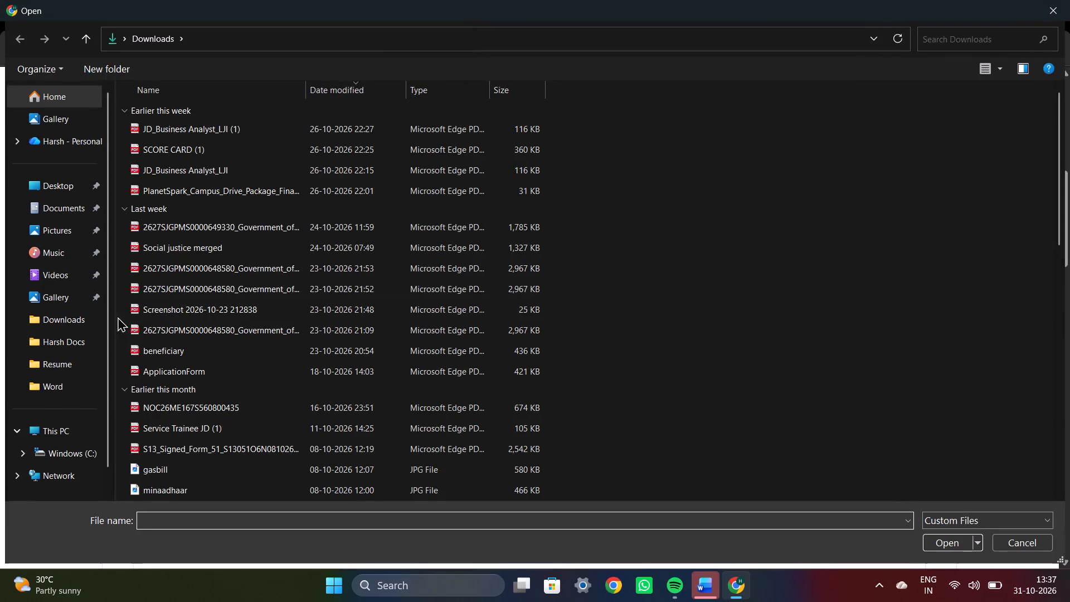
pyautogui.click(61, 346)
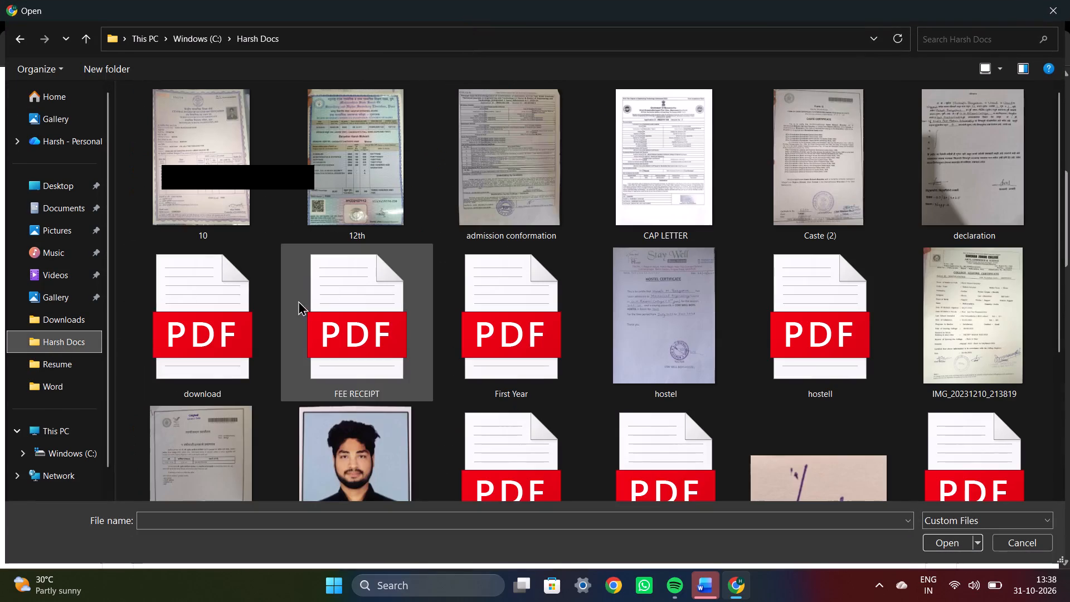
pyautogui.doubleClick(804, 193)
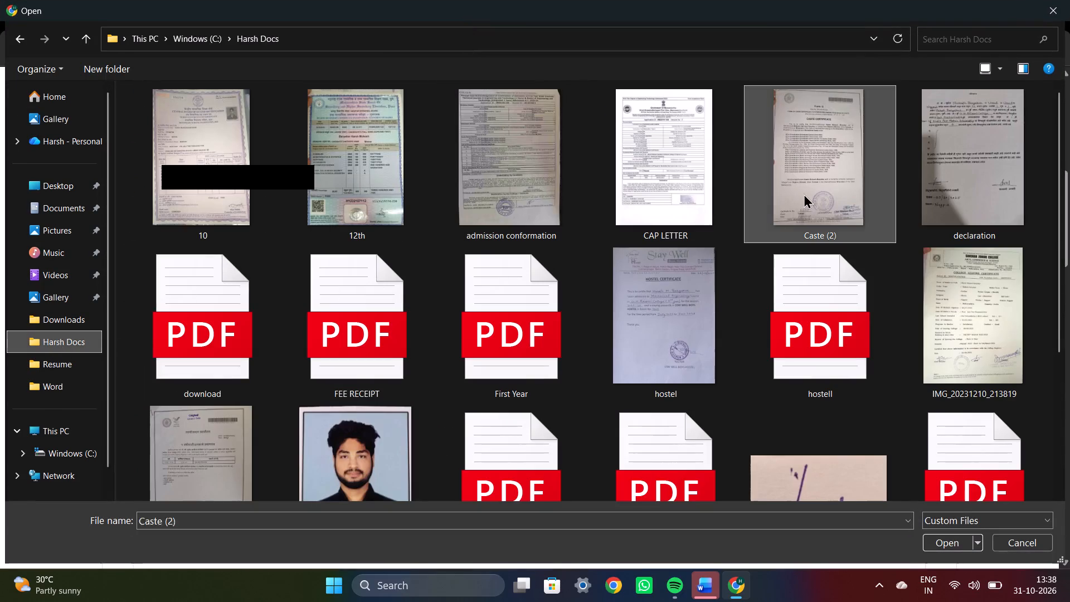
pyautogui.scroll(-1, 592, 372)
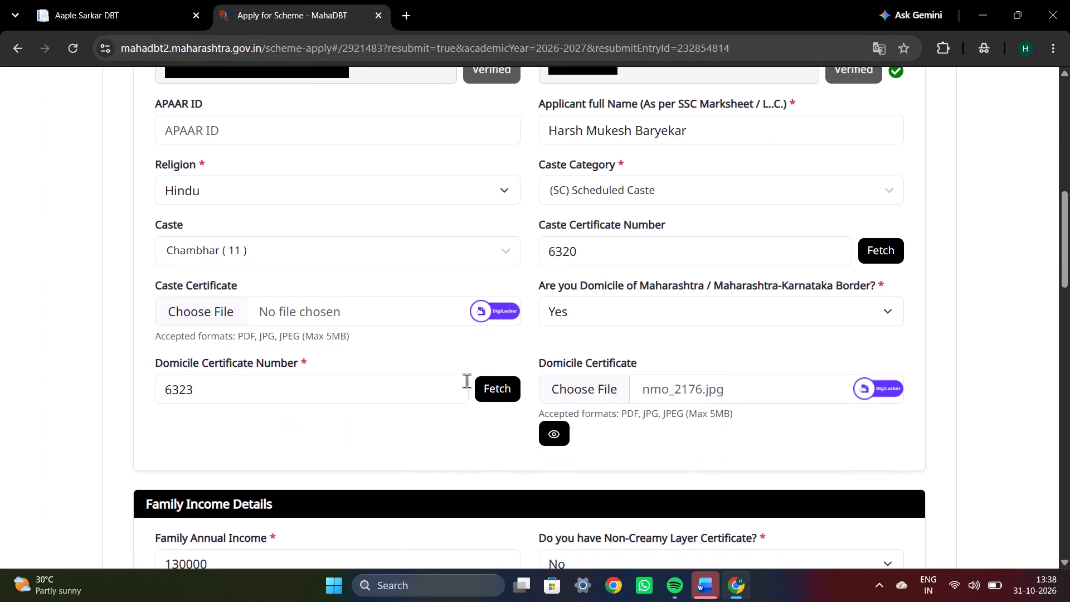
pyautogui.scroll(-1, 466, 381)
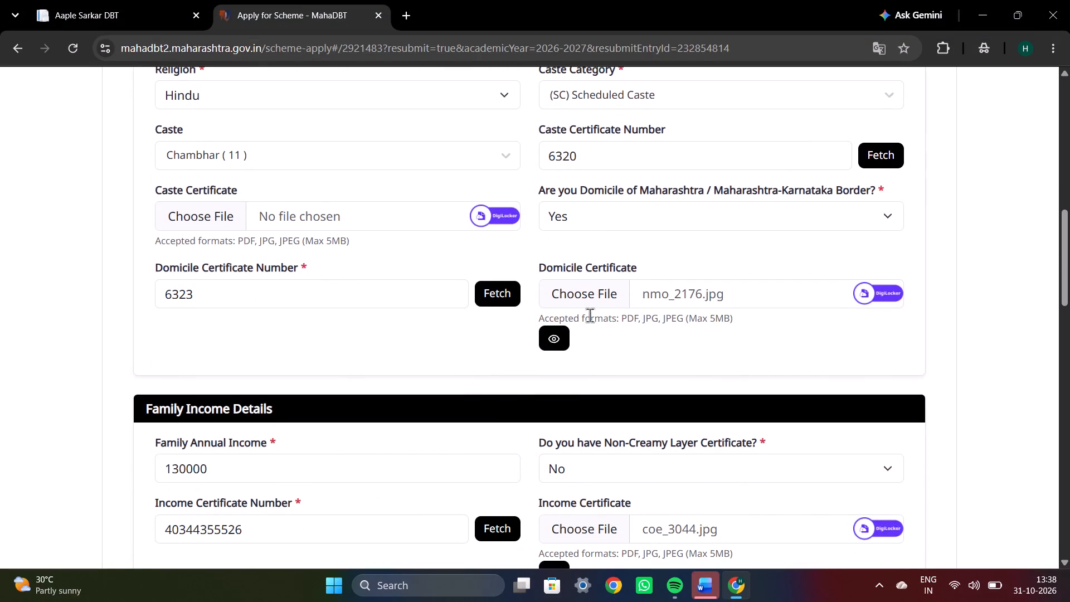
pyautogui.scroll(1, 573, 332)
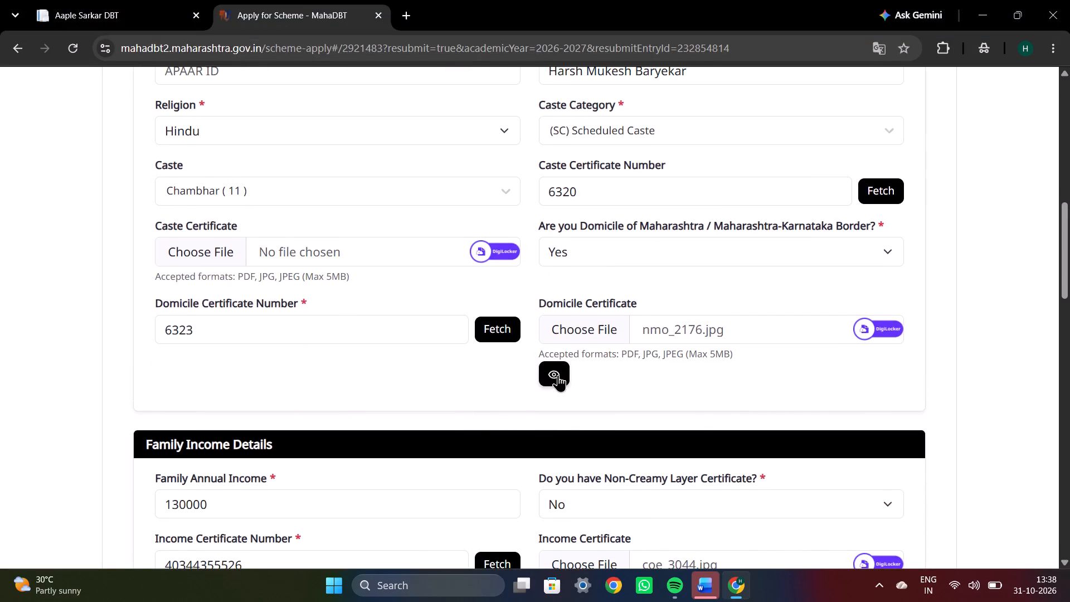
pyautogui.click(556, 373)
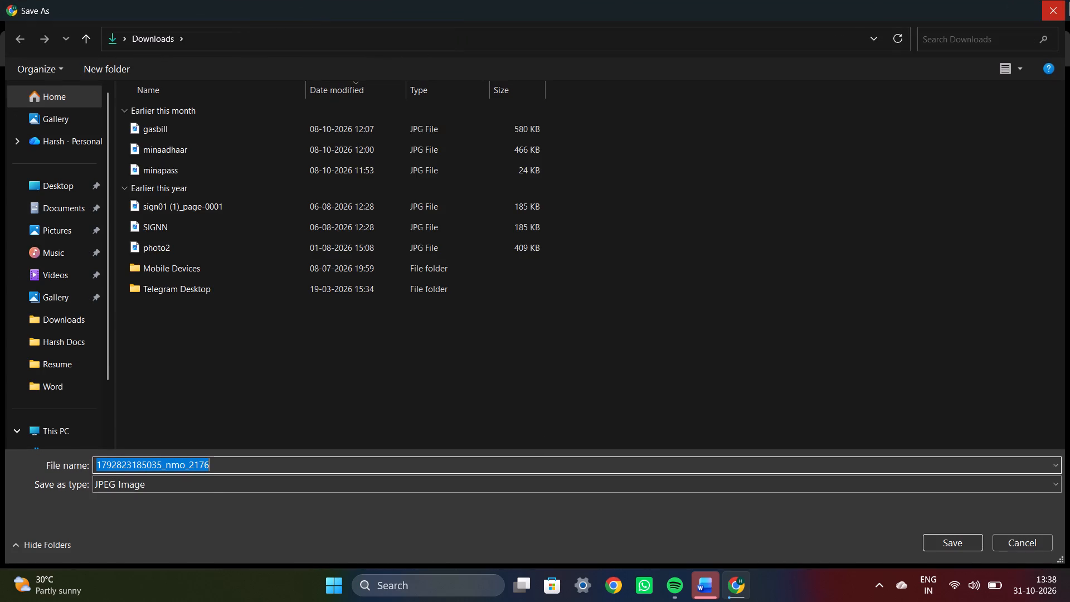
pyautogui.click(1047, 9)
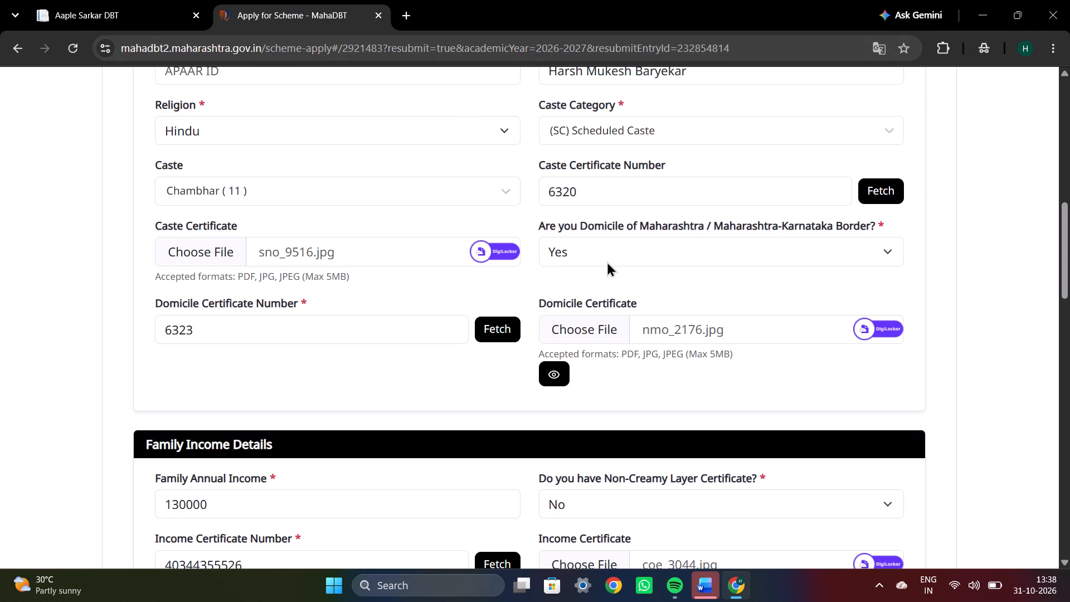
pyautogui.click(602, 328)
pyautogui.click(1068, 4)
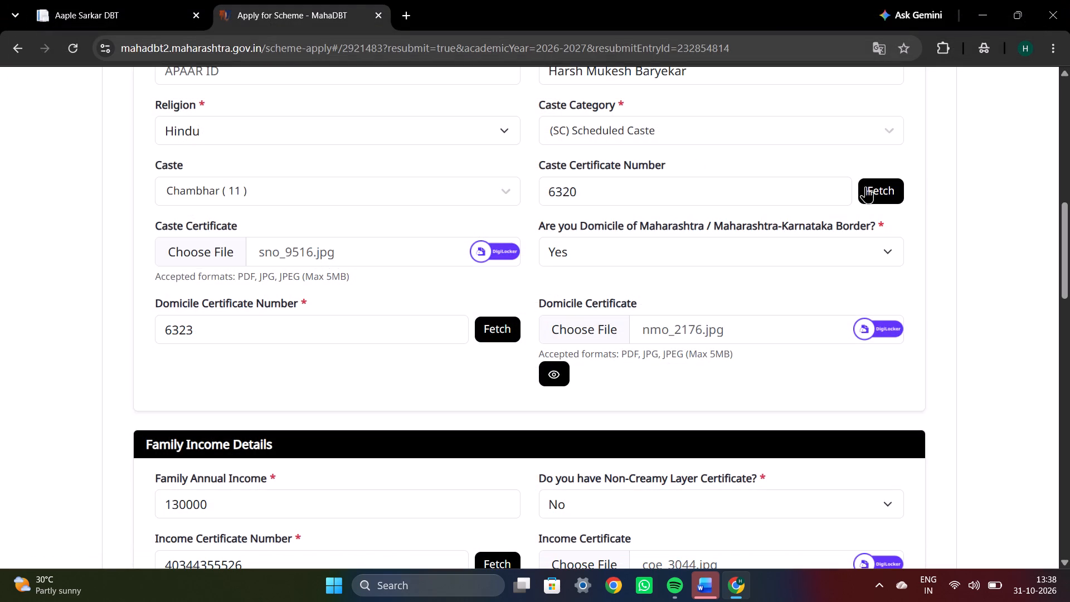
# Download the attached Domicile Certificate image to the Downloads folder, view it, and close the viewer.
pyautogui.click(559, 370)
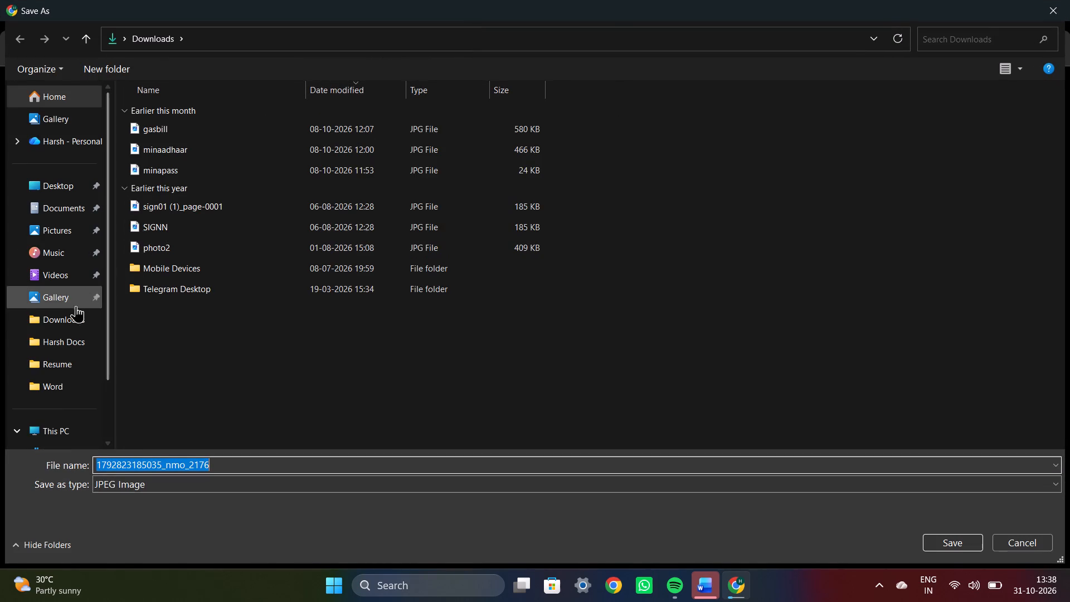
pyautogui.click(65, 327)
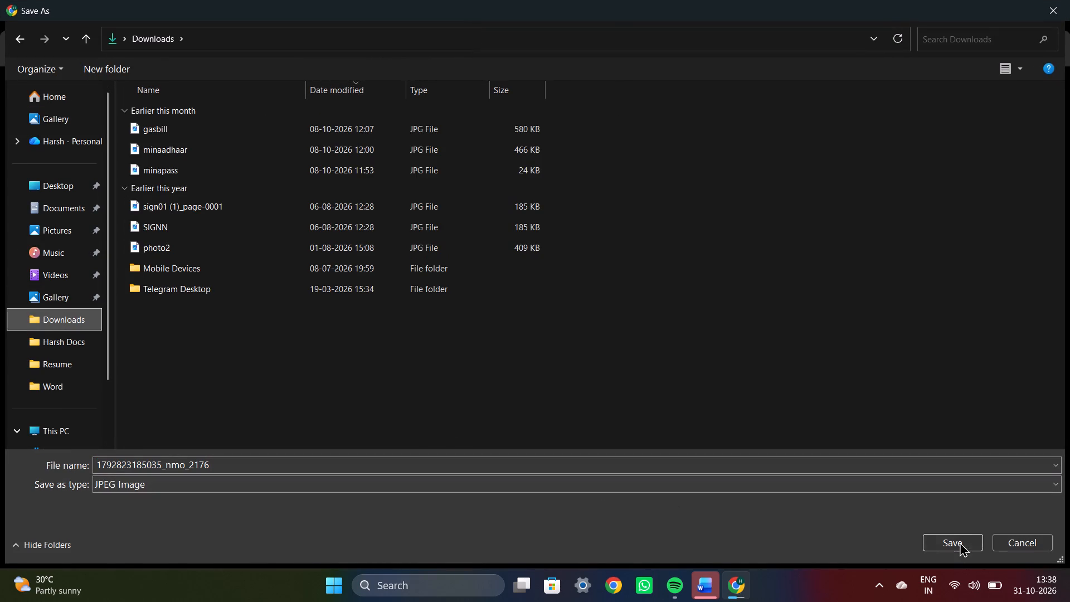
pyautogui.click(957, 548)
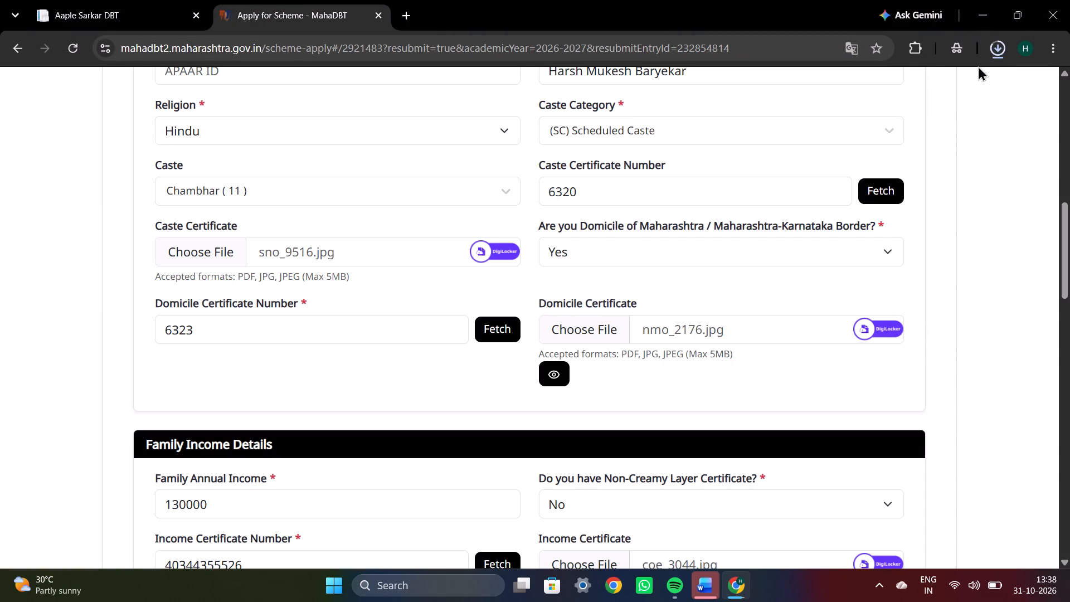
pyautogui.click(994, 48)
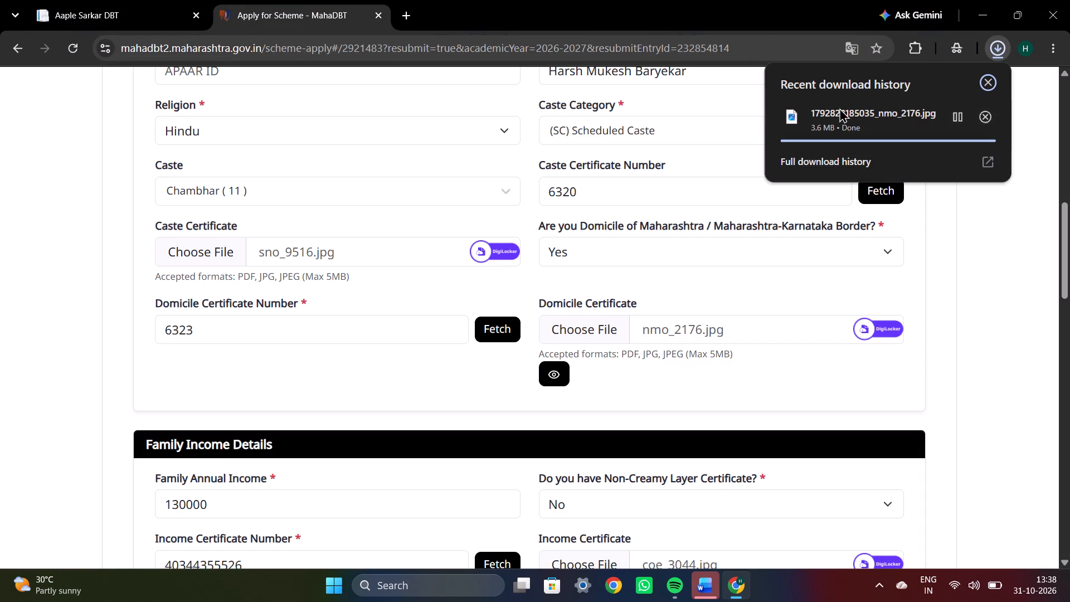
pyautogui.click(836, 119)
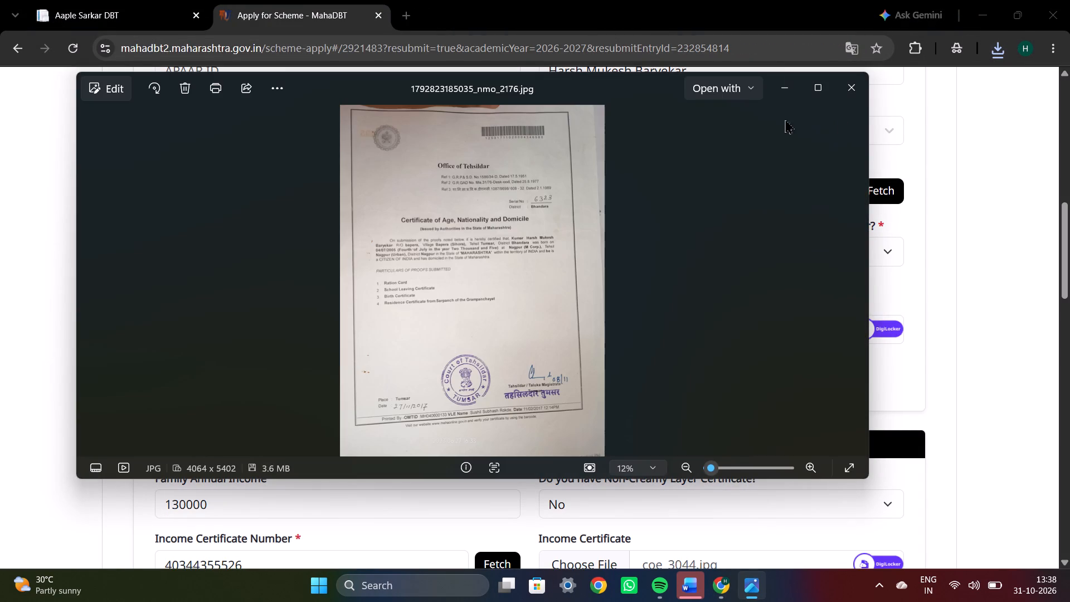
pyautogui.click(860, 83)
# Review the rest of the Applicant Details section, including the family income, disability, parent/guardian and address details.
pyautogui.scroll(-1, 677, 305)
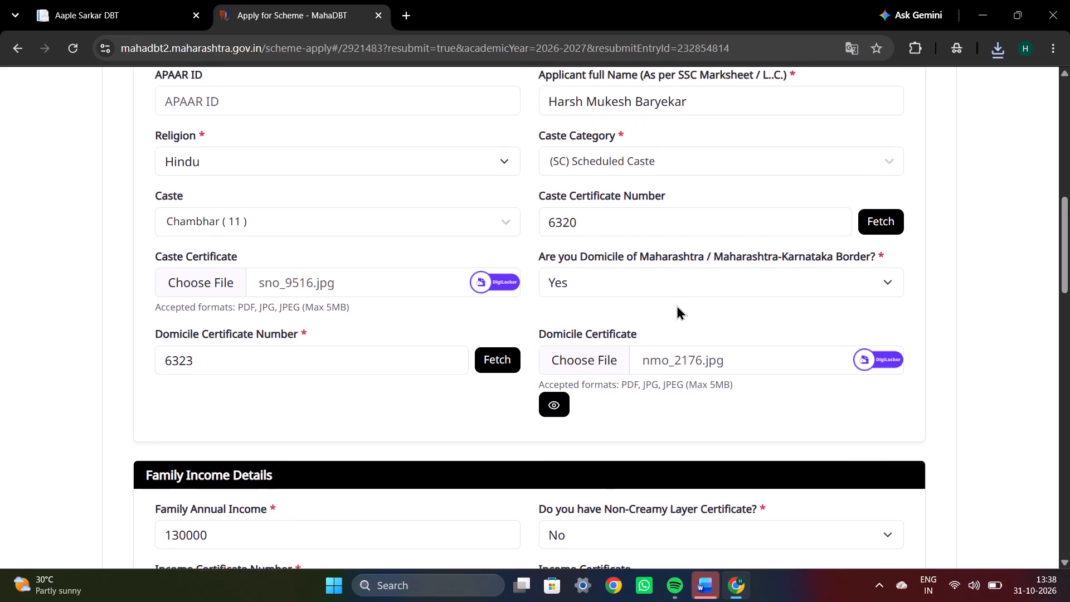
pyautogui.scroll(-2, 677, 305)
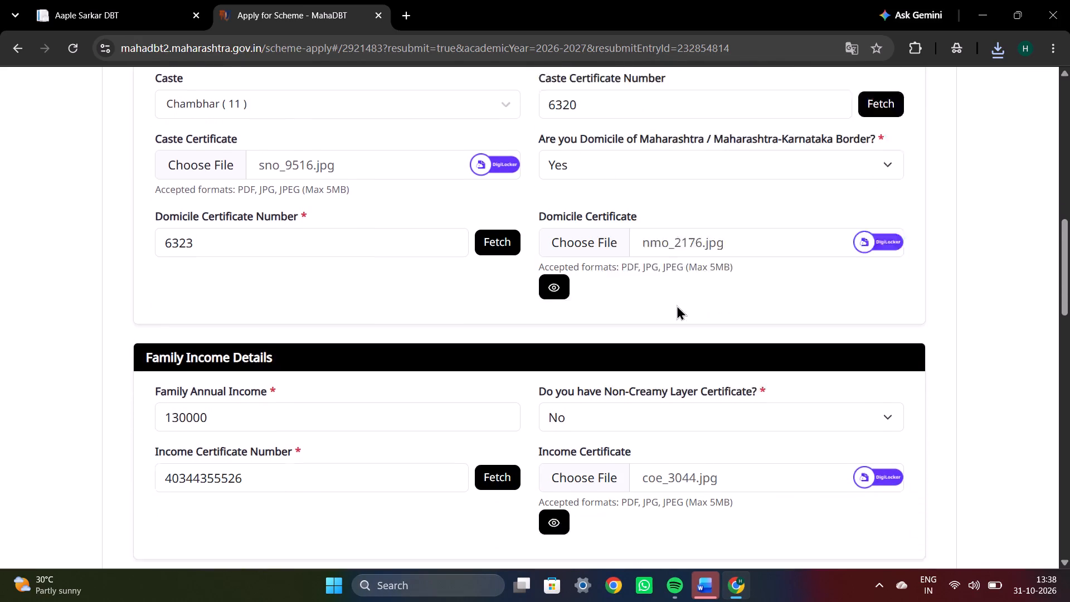
pyautogui.scroll(-2, 677, 305)
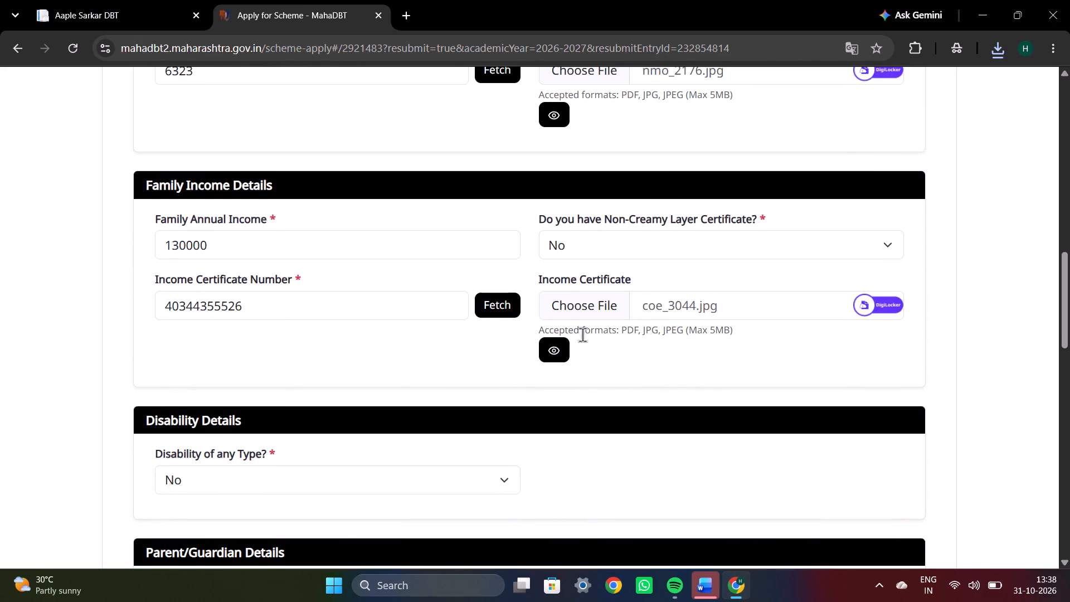
pyautogui.scroll(-2, 562, 342)
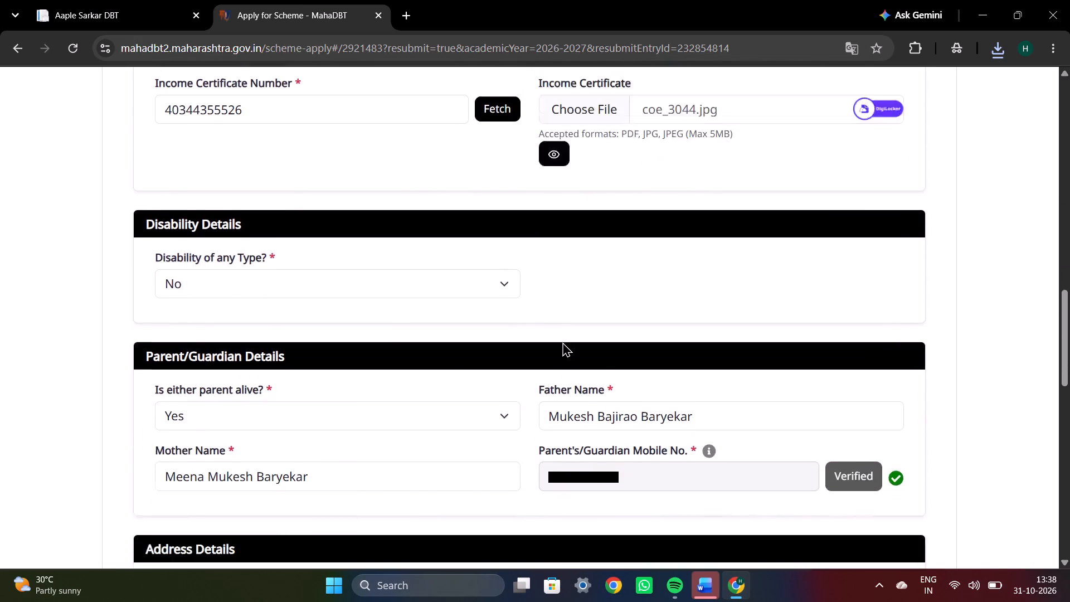
pyautogui.scroll(-4, 562, 342)
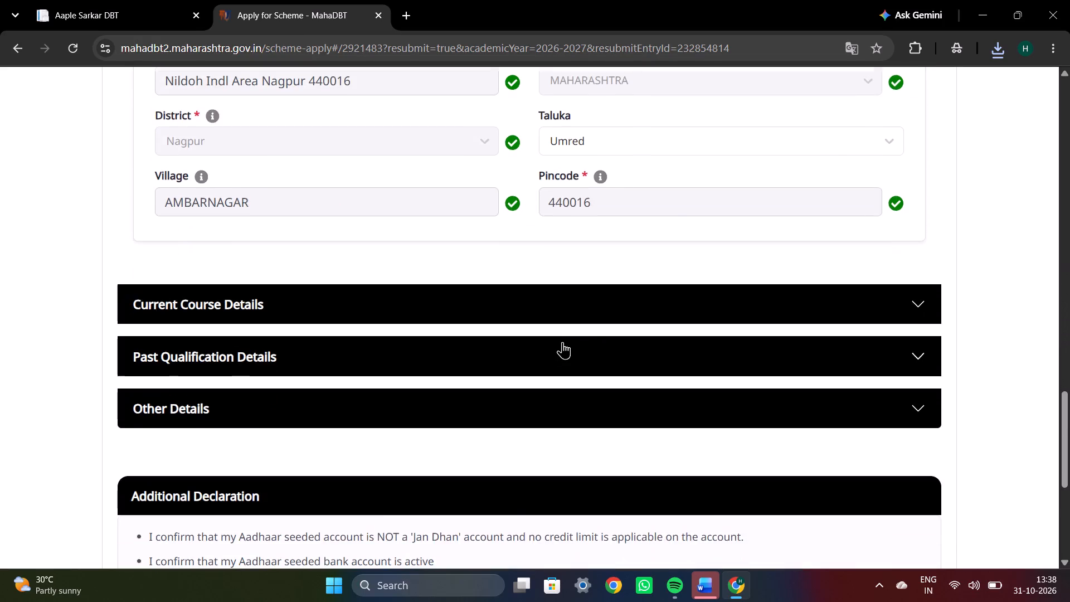
pyautogui.scroll(-1, 562, 342)
# Expand the Current Course Details section and examine its fields for missing entries and documents.
pyautogui.click(614, 307)
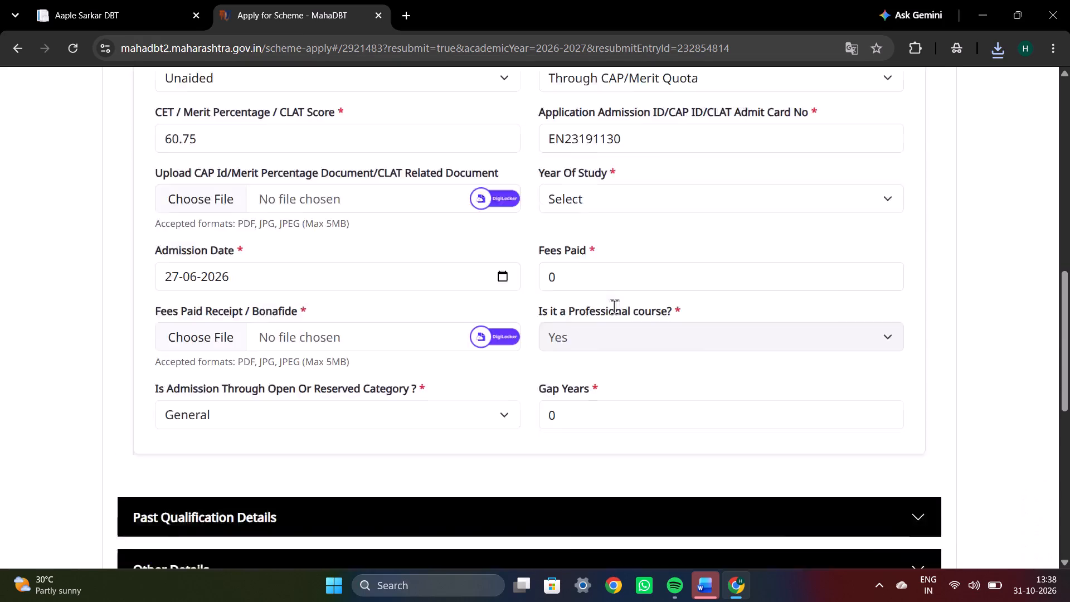
pyautogui.scroll(-1, 593, 353)
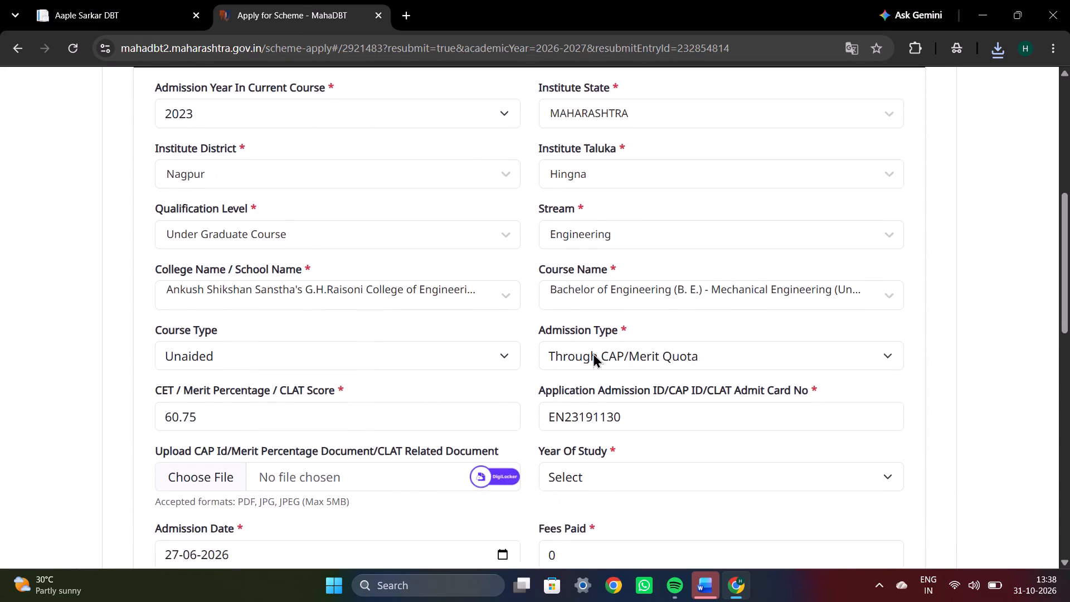
pyautogui.scroll(-2, 593, 353)
pyautogui.scroll(1, 593, 353)
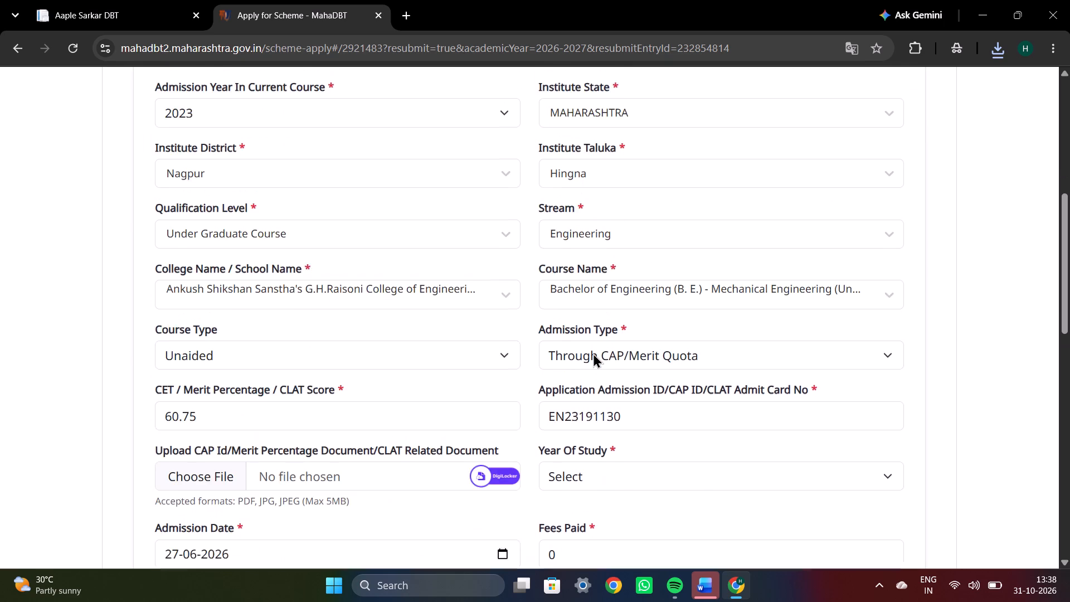
pyautogui.scroll(2, 593, 353)
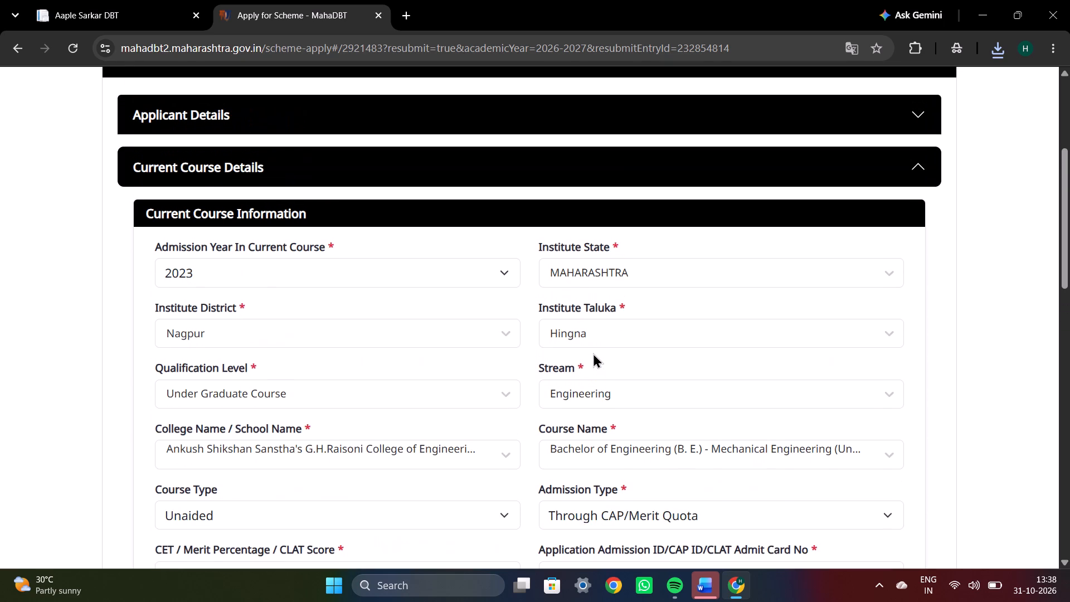
pyautogui.scroll(-3, 593, 353)
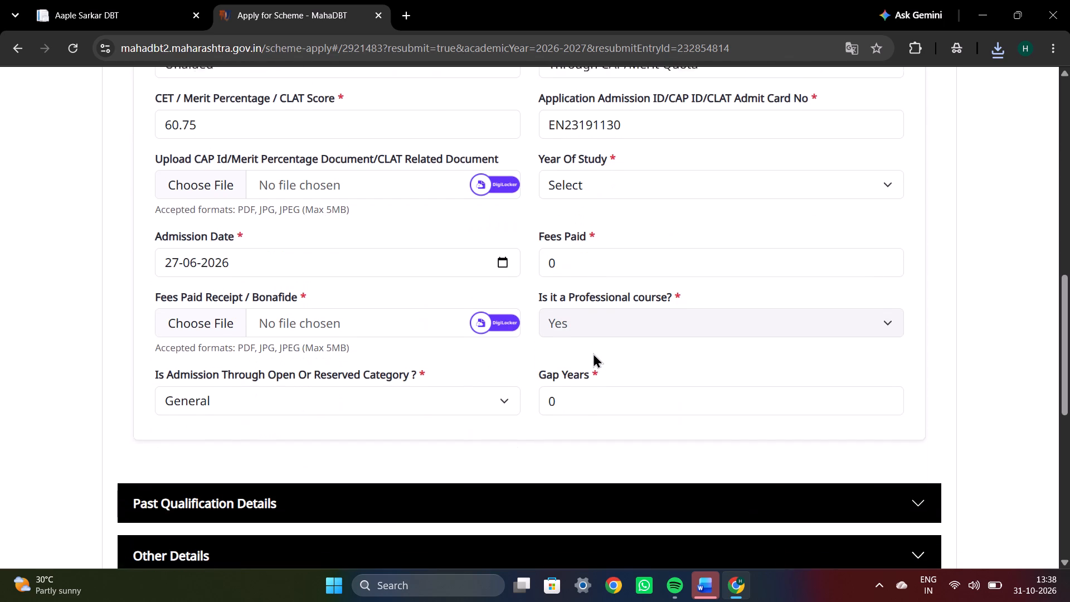
pyautogui.scroll(-2, 593, 353)
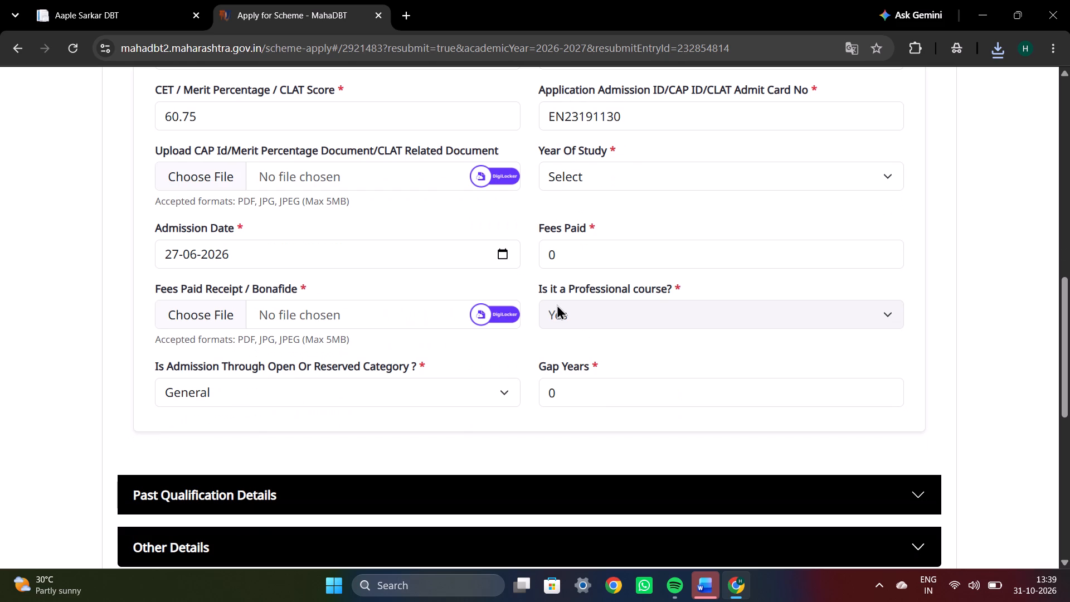
pyautogui.scroll(2, 557, 304)
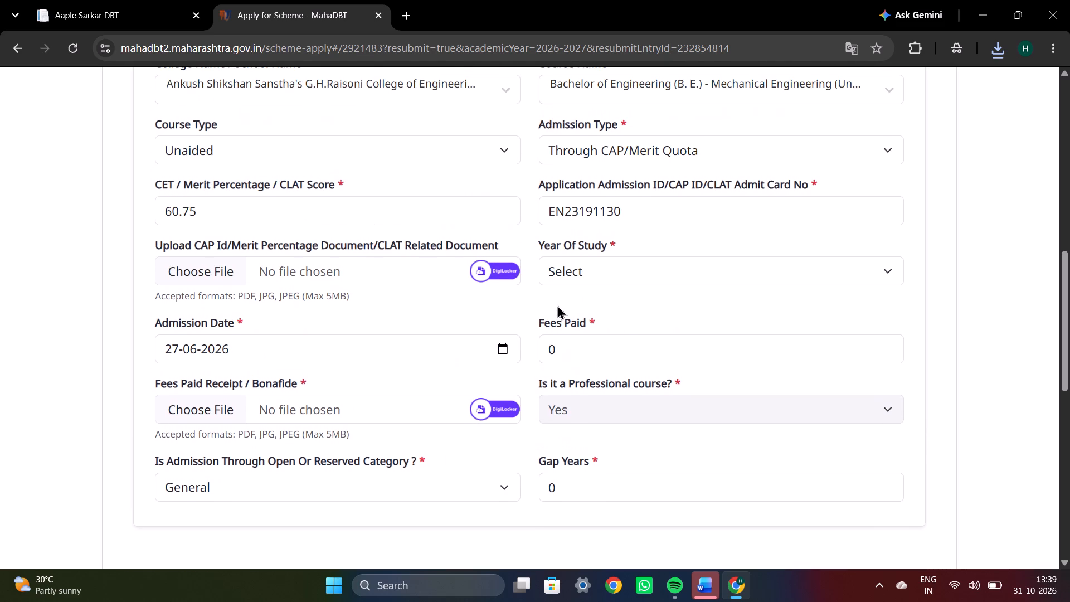
# Upload the admission conformation file from the Harsh Docs folder as the CAP Id/Merit Percentage document in Current Course Details.
pyautogui.scroll(1, 557, 304)
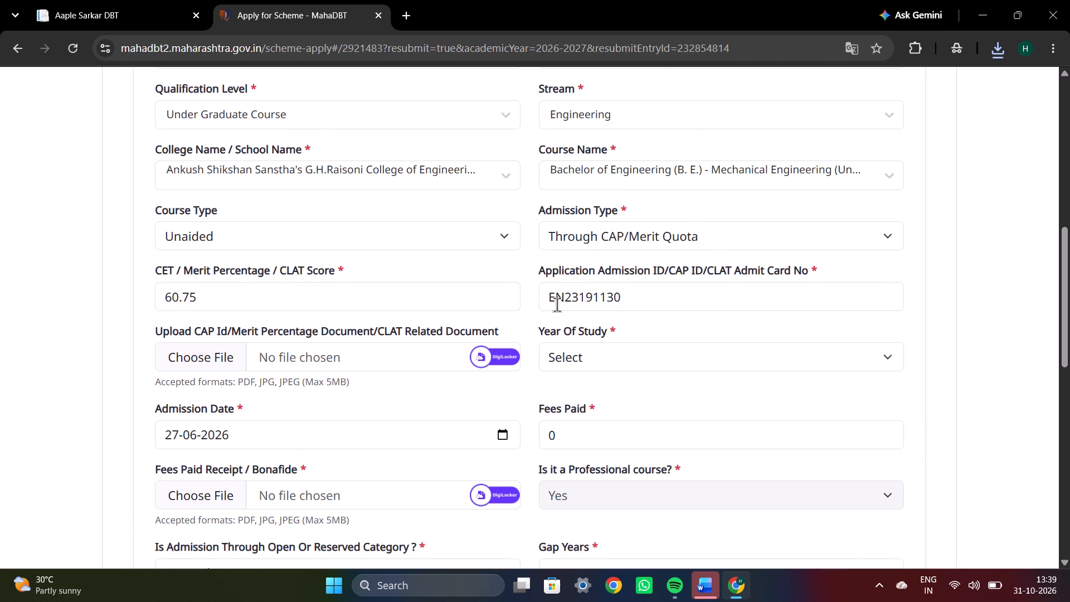
pyautogui.click(214, 352)
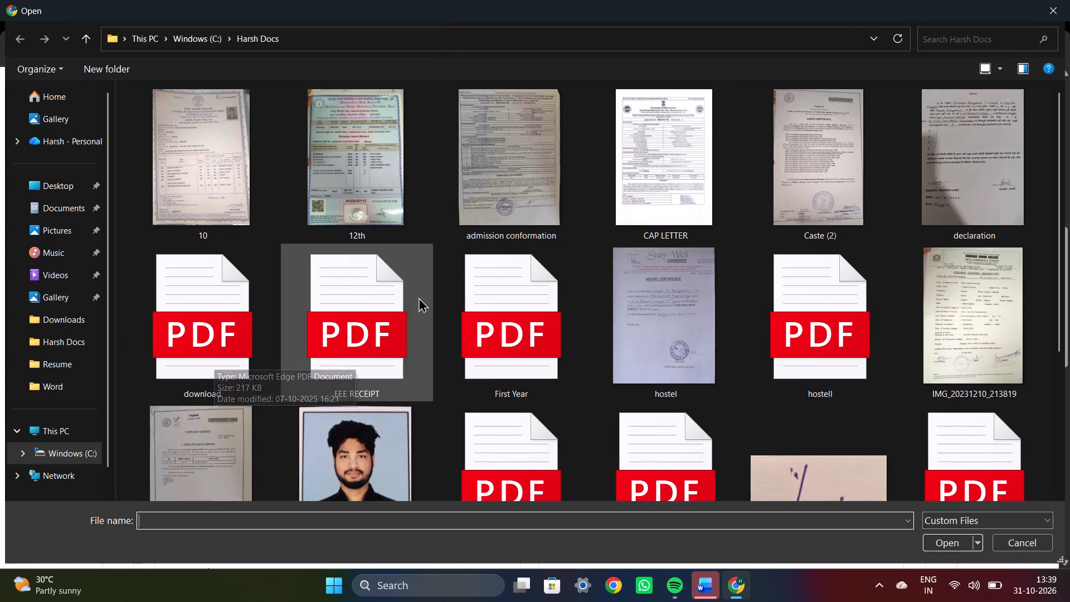
pyautogui.doubleClick(501, 209)
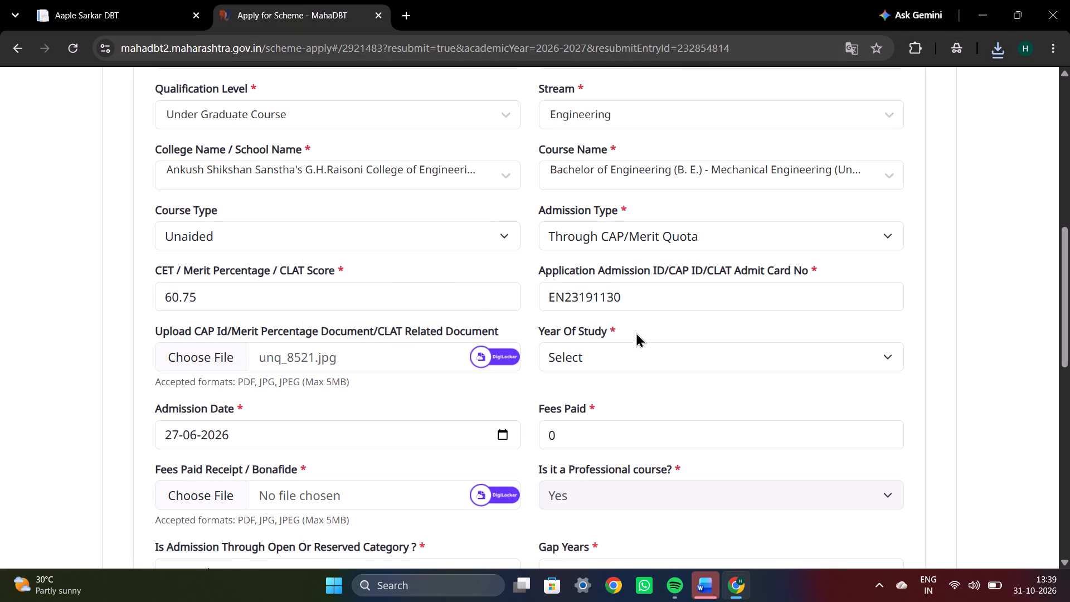
# Set the Year Of Study to Fourth Year.
pyautogui.click(645, 349)
pyautogui.click(576, 476)
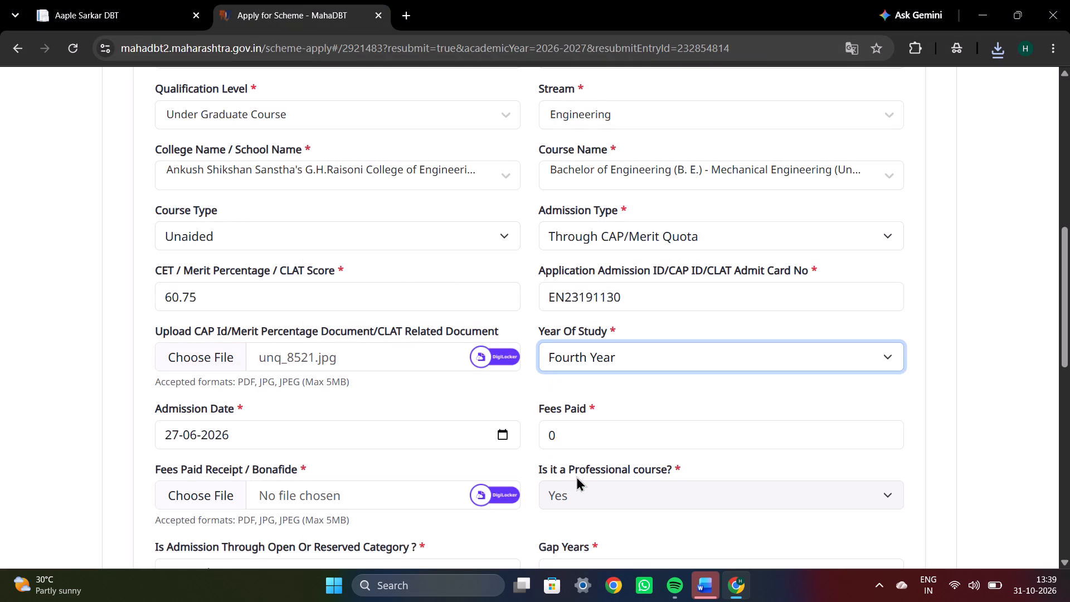
# Look for the Fees Paid Receipt / Bonafide file to upload in the Desktop's Harsh Docs folder and in Downloads.
pyautogui.scroll(-1, 455, 324)
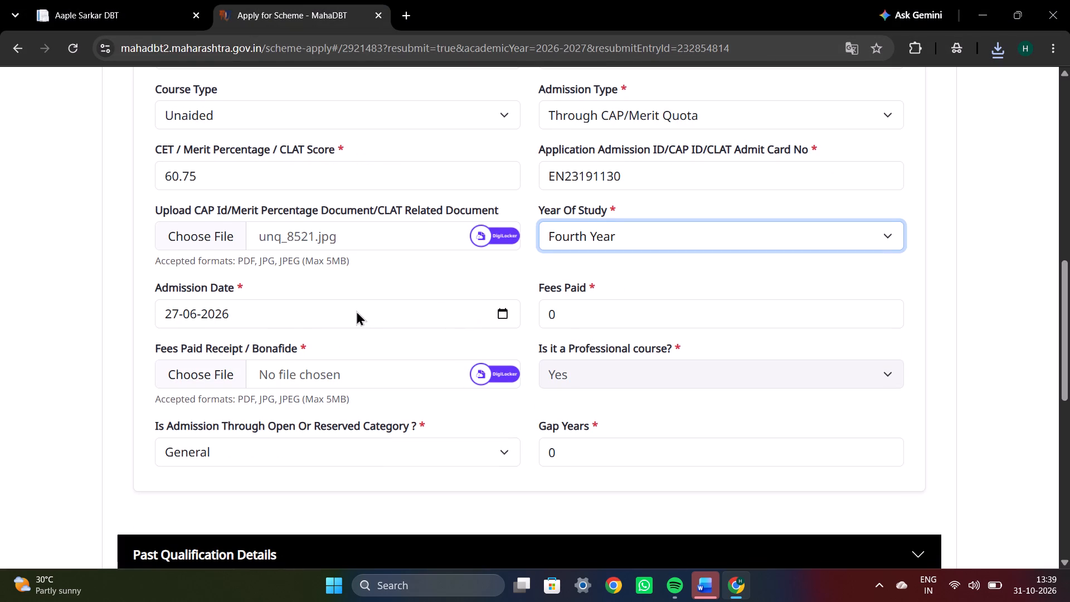
pyautogui.click(197, 371)
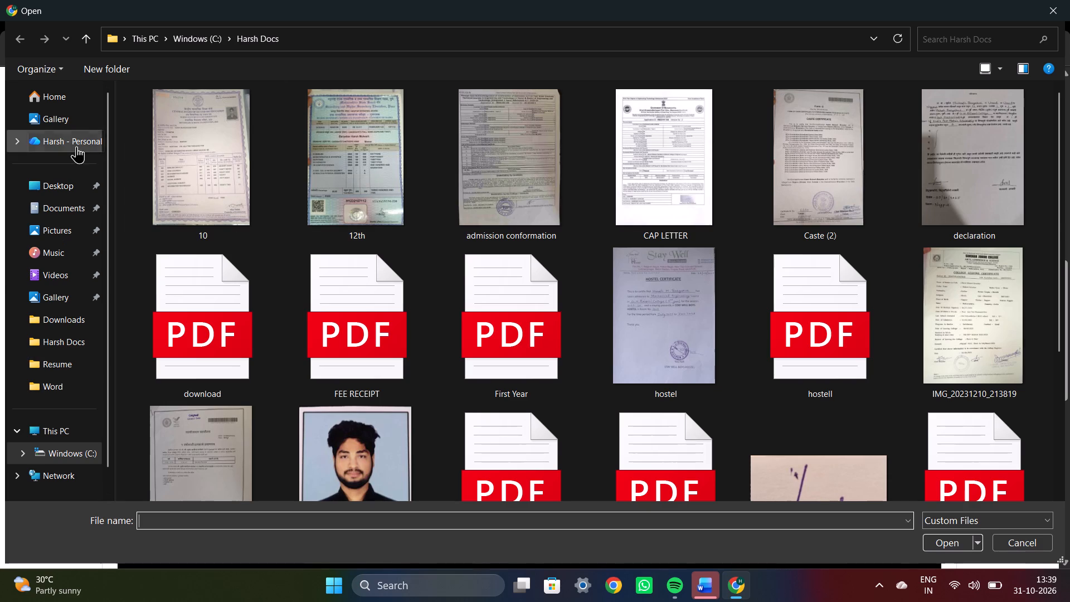
pyautogui.click(56, 191)
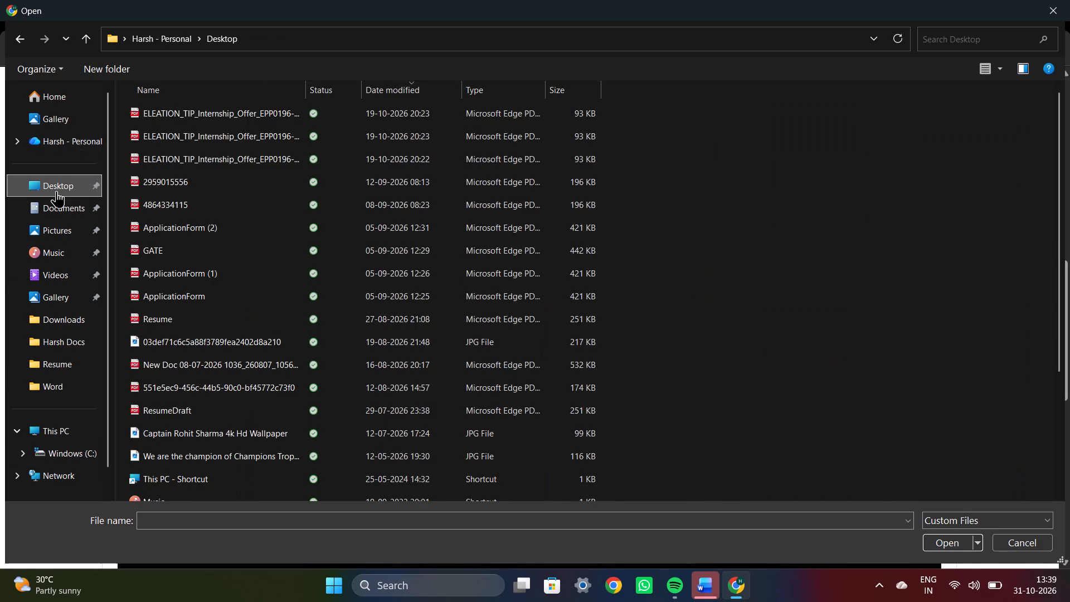
pyautogui.scroll(-2, 376, 207)
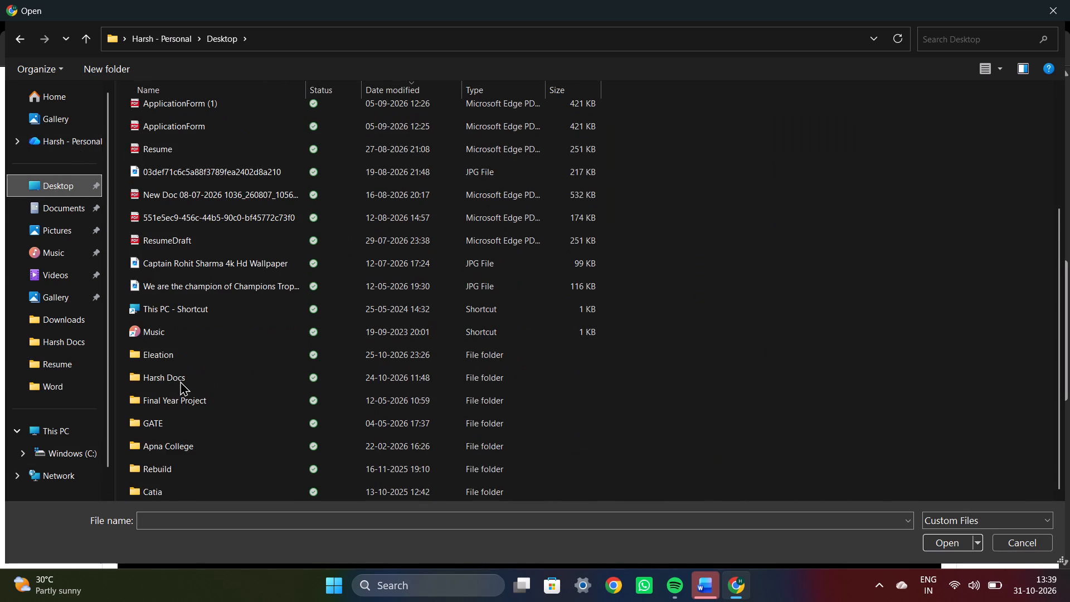
pyautogui.doubleClick(180, 381)
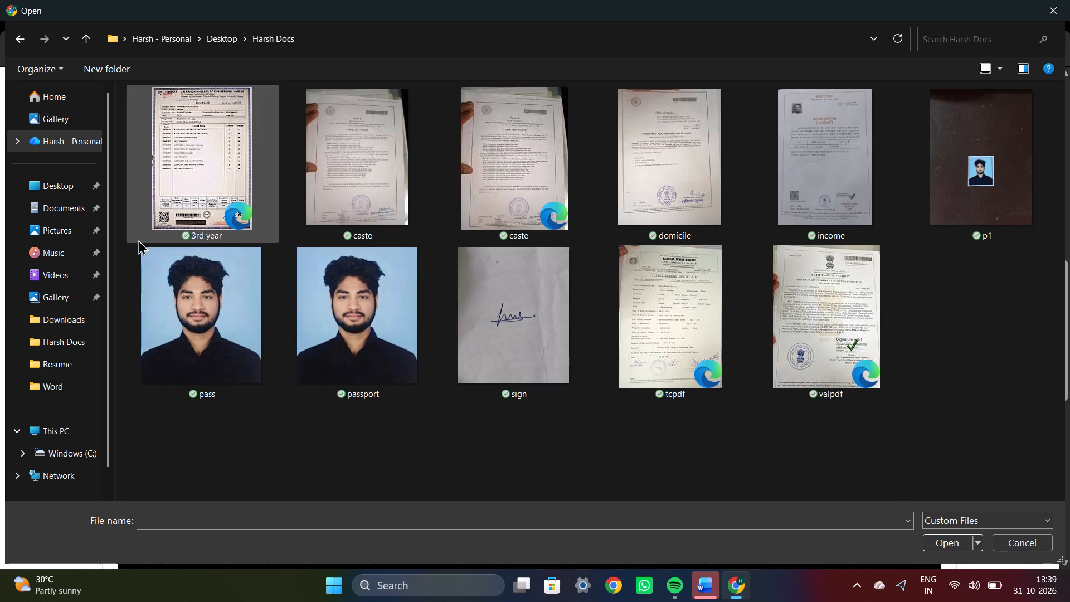
pyautogui.click(65, 326)
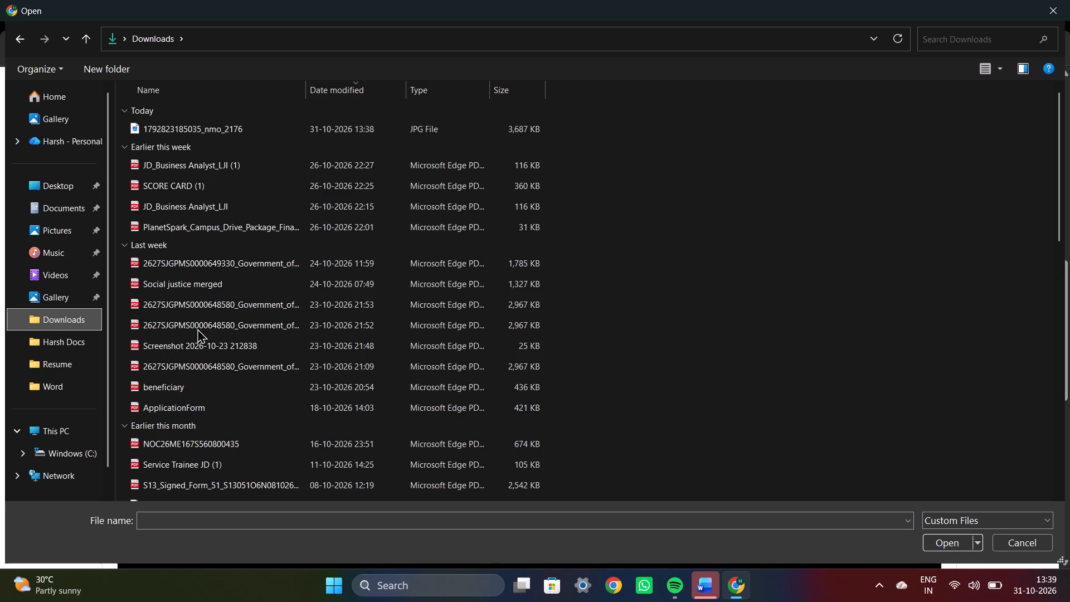
# Look through the older files in Downloads for the Fees Paid Receipt / Bonafide document, and leave the file selection without choosing one.
pyautogui.scroll(-1, 197, 328)
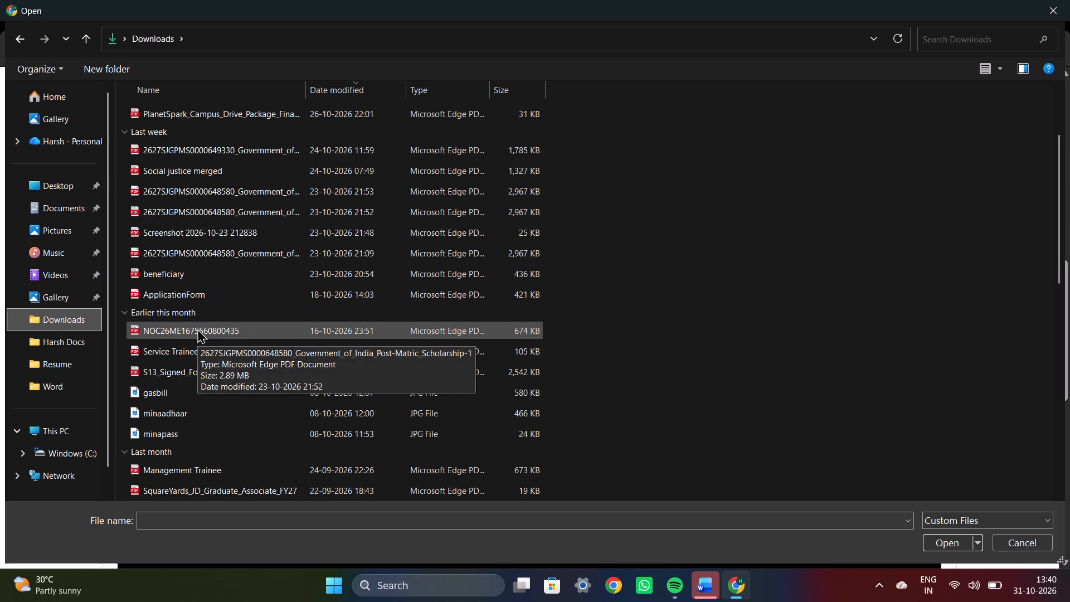
pyautogui.scroll(-2, 197, 328)
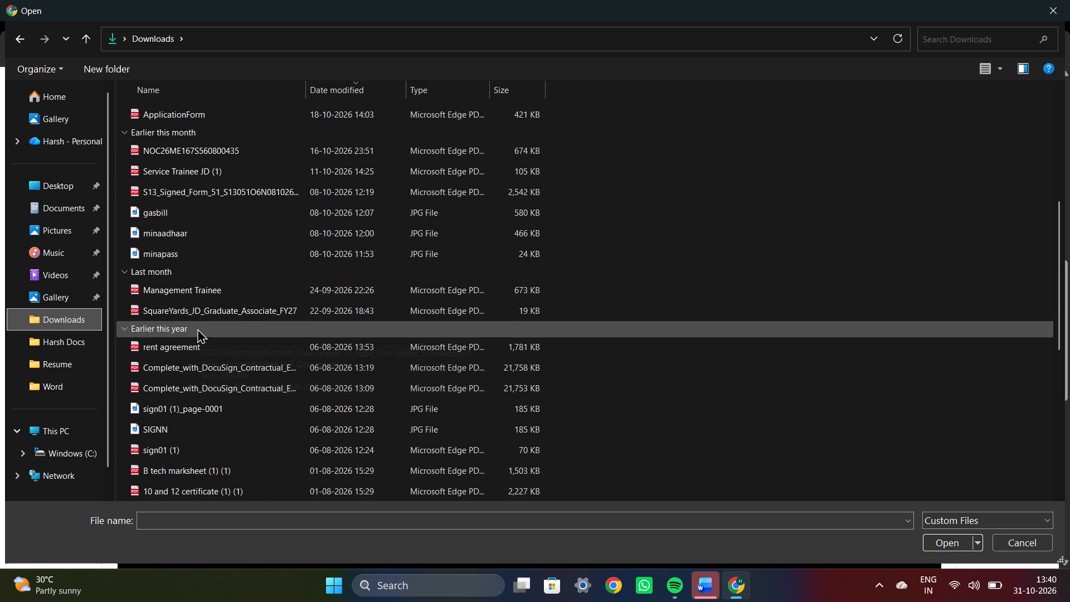
pyautogui.scroll(3, 197, 328)
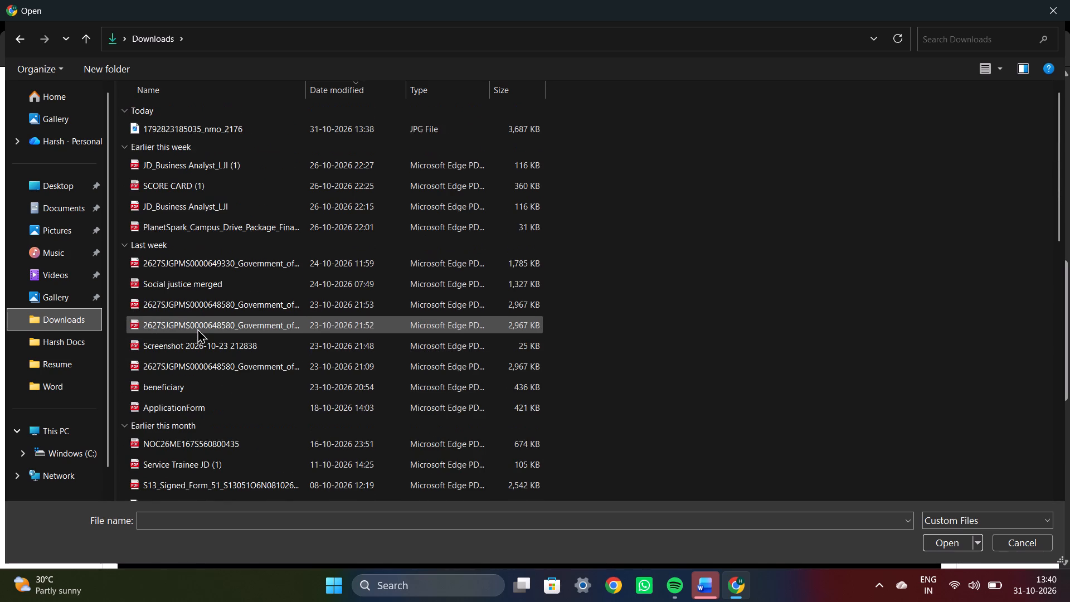
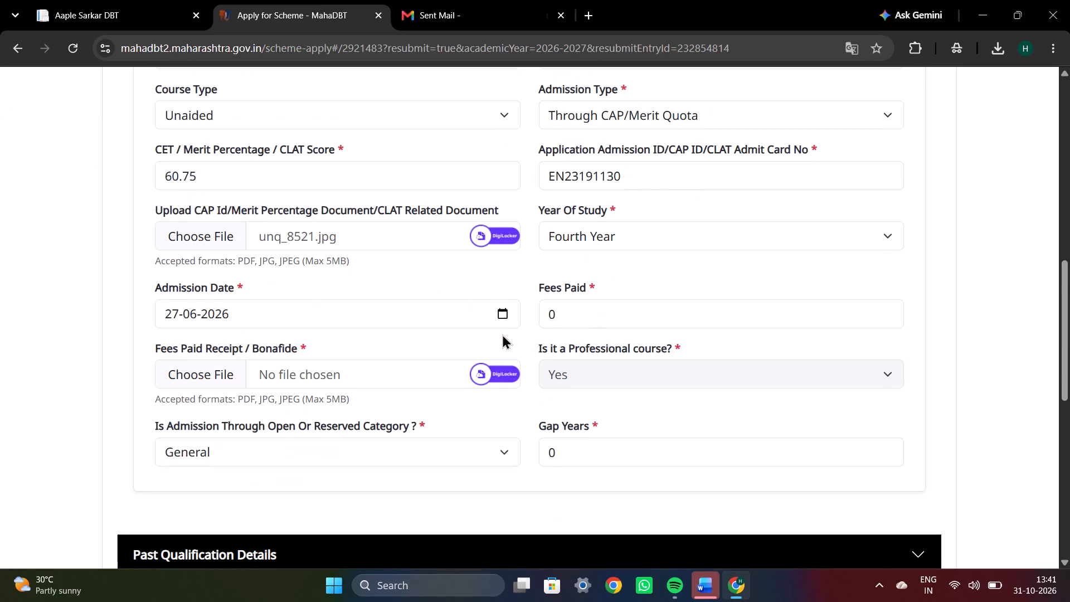
# Expand the Past Qualification Details section and examine its qualification entries for missing fields and marksheet uploads.
pyautogui.scroll(-3, 502, 334)
pyautogui.click(487, 300)
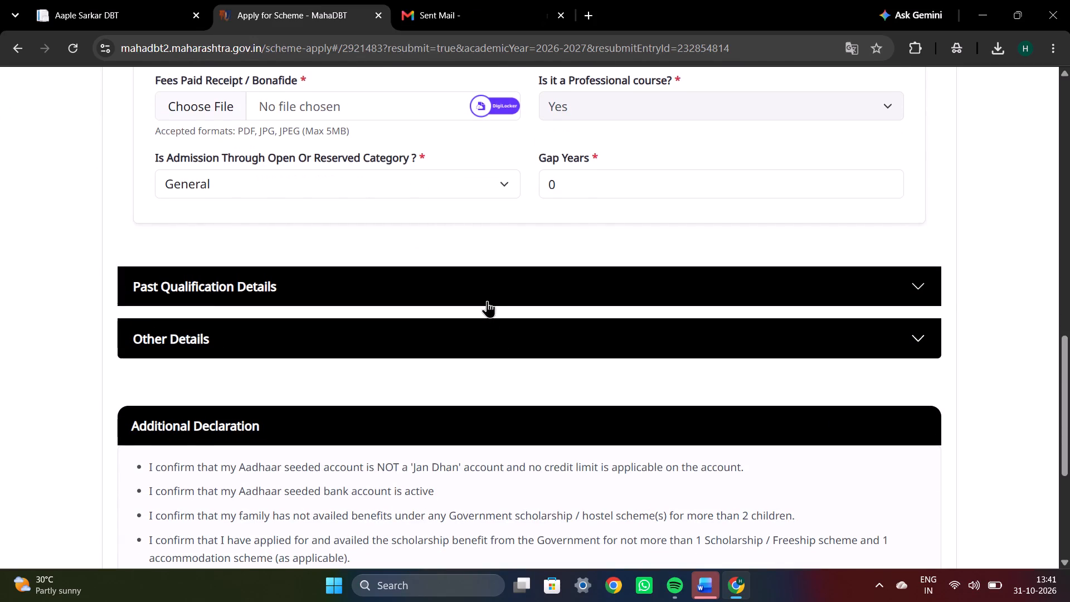
pyautogui.scroll(-6, 487, 300)
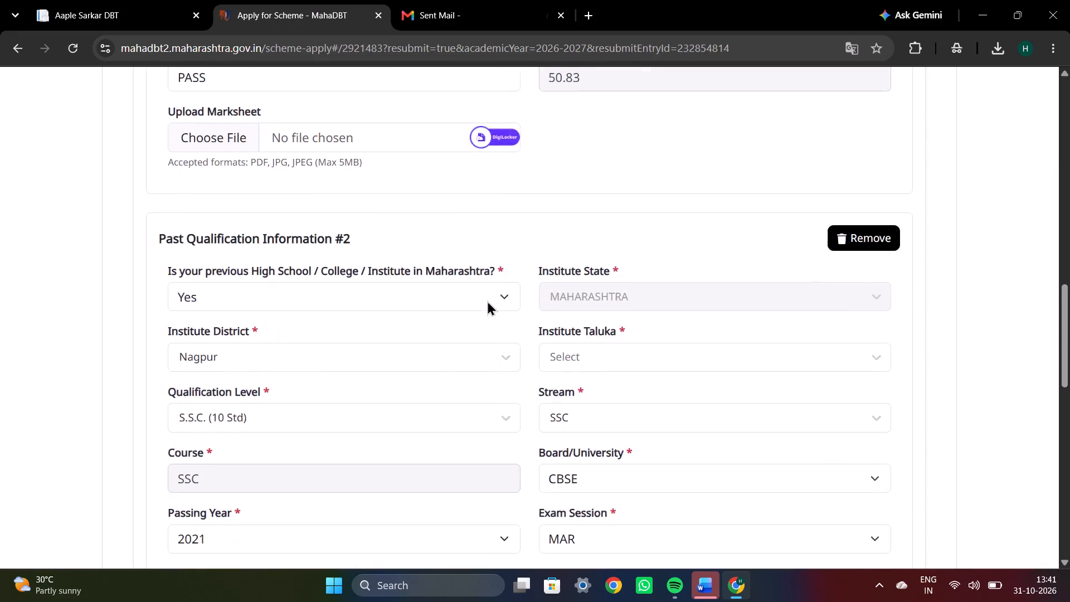
pyautogui.scroll(-7, 487, 300)
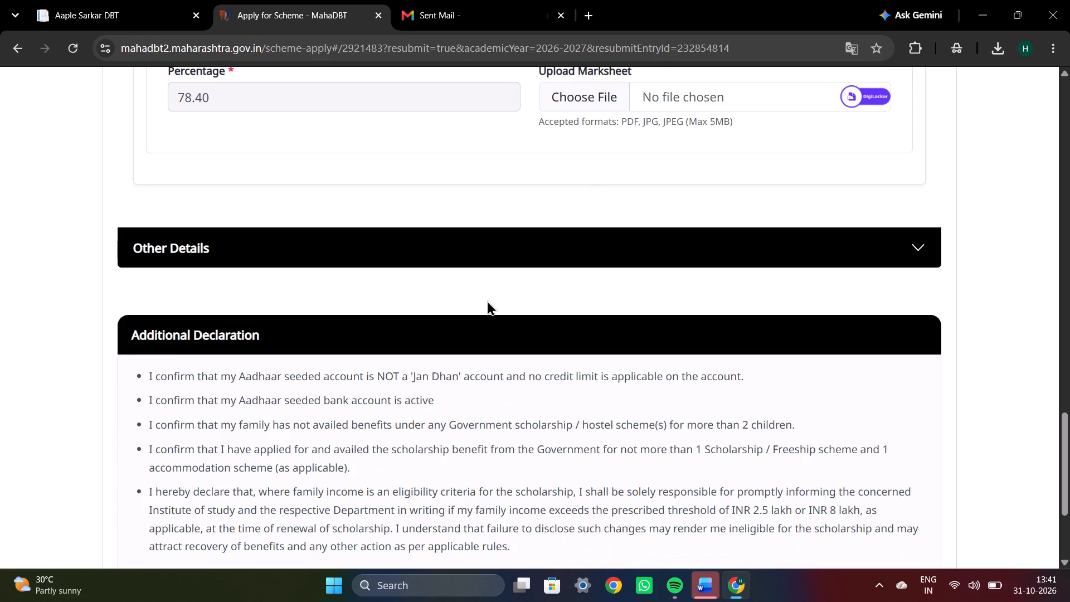
pyautogui.scroll(2, 487, 300)
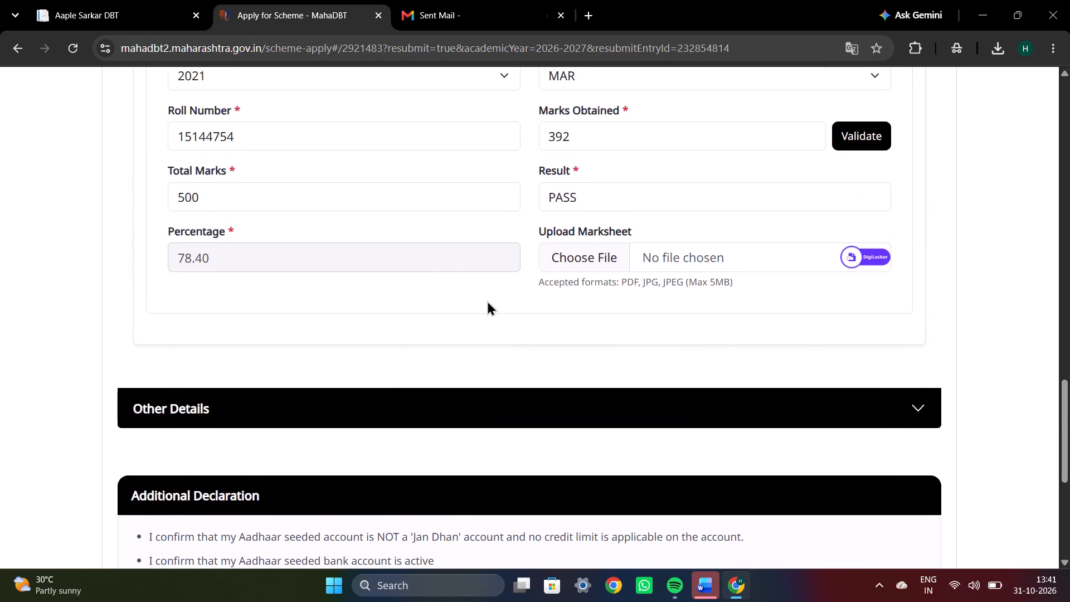
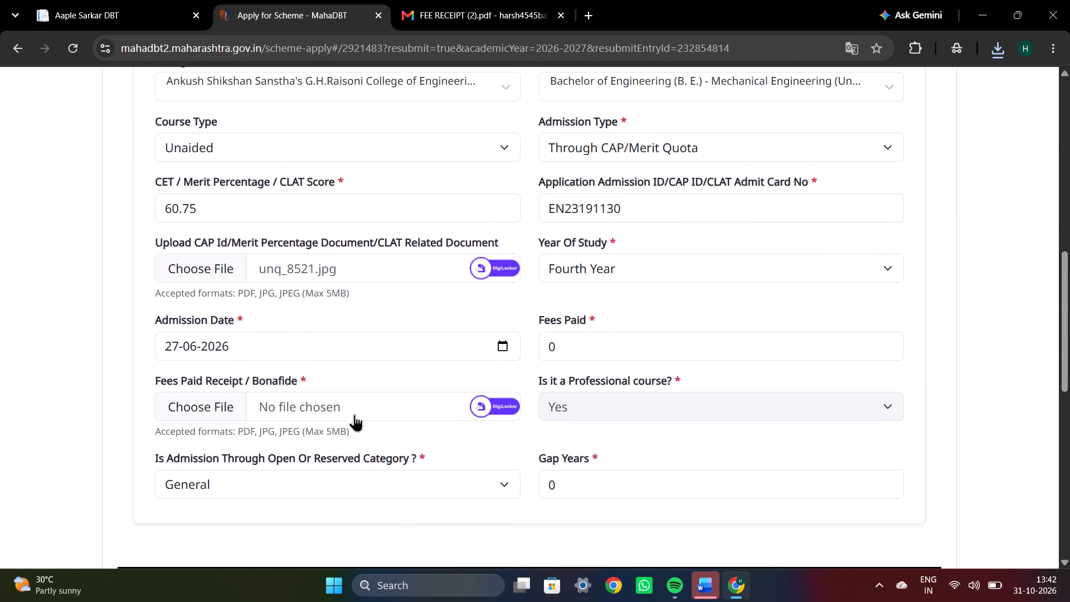
# Upload FEE RECEIPT (2) from the Downloads folder as the Fees Paid Receipt / Bonafide document.
pyautogui.click(208, 409)
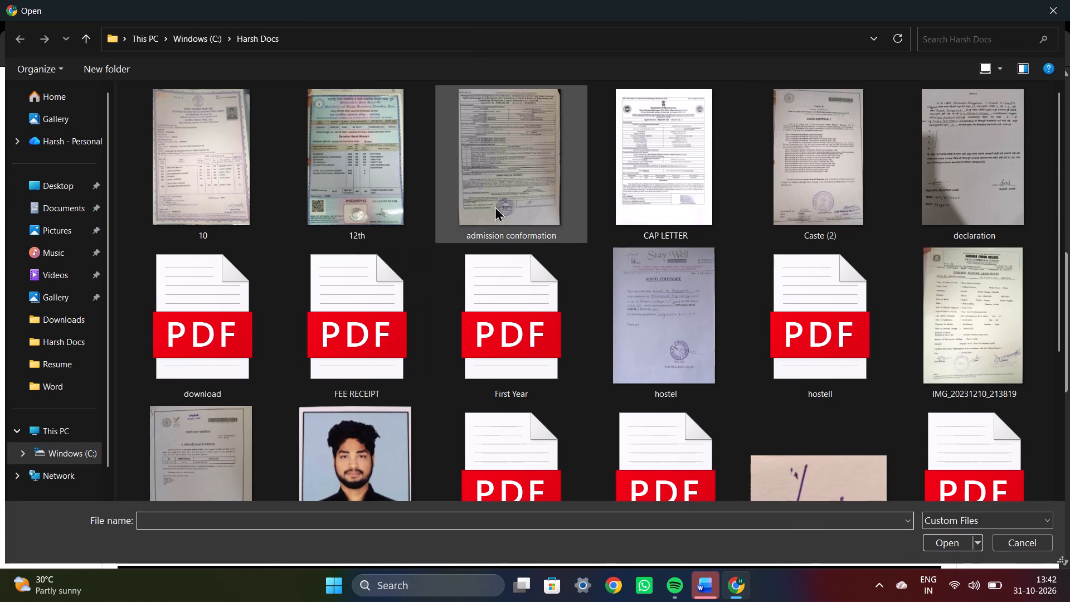
pyautogui.click(41, 327)
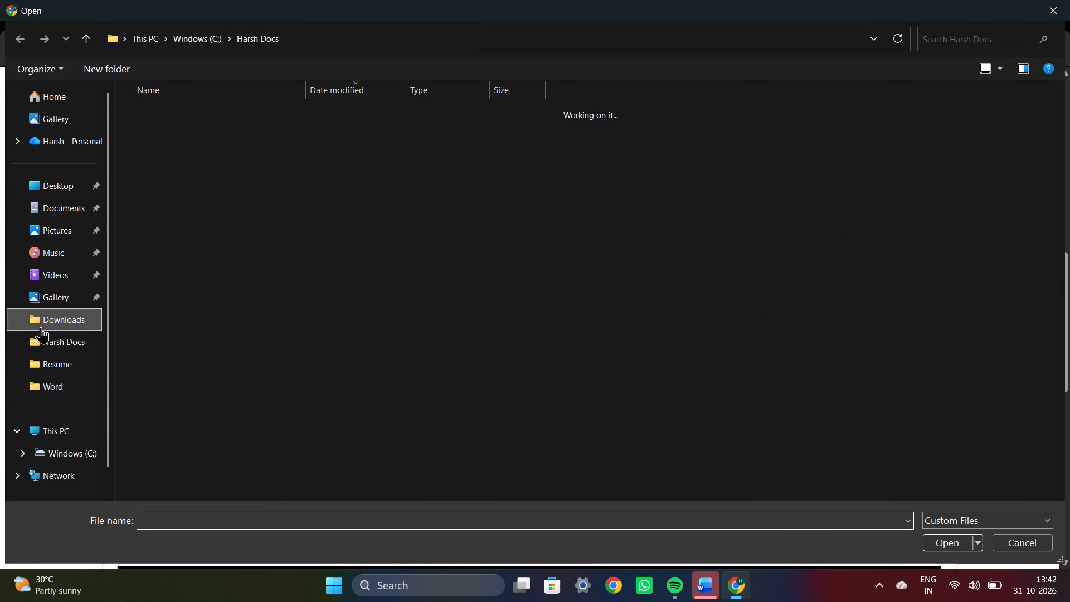
pyautogui.doubleClick(235, 126)
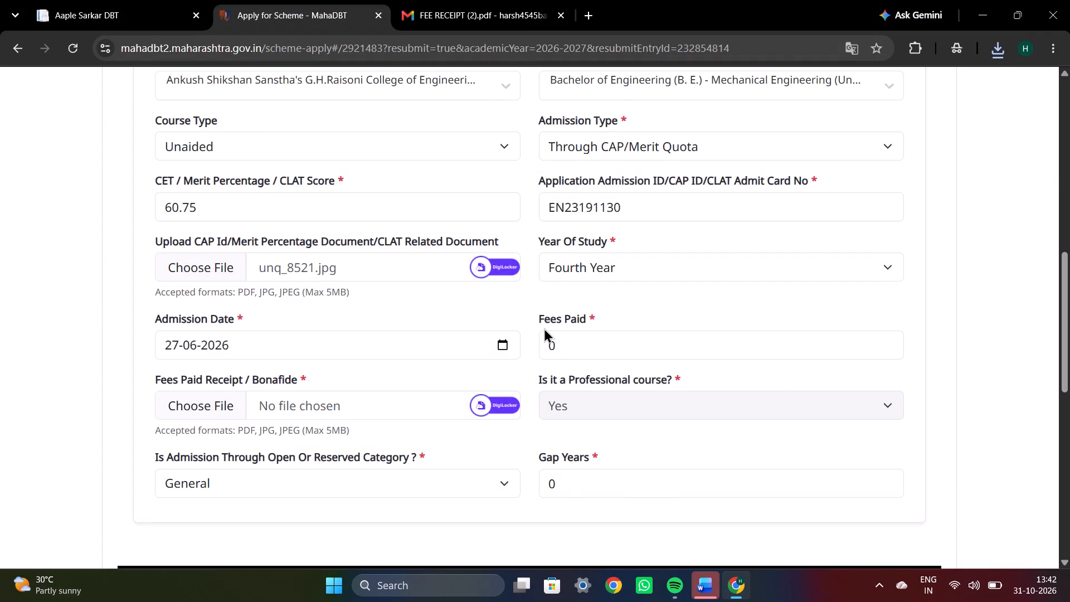
# Review the Current Course Details entries and uploaded documents for anything still missing.
pyautogui.scroll(-2, 544, 328)
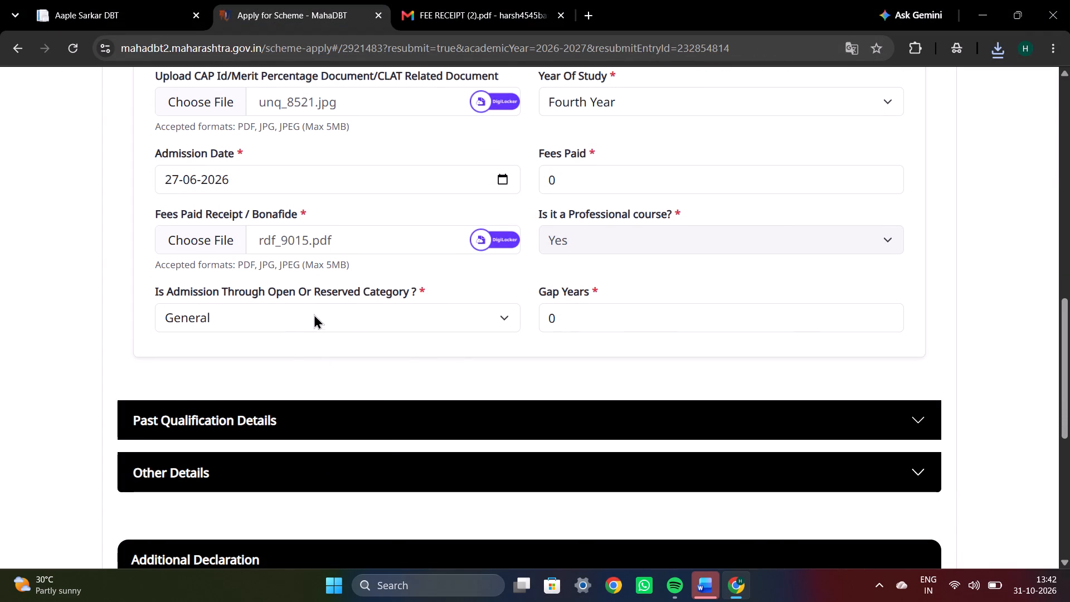
pyautogui.scroll(4, 434, 298)
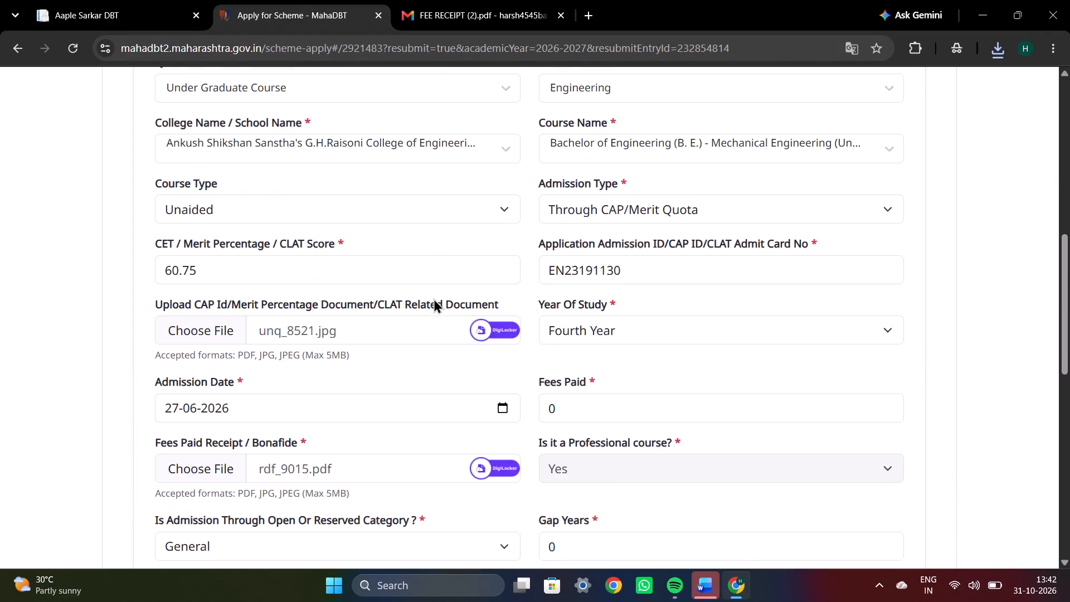
pyautogui.scroll(-2, 434, 298)
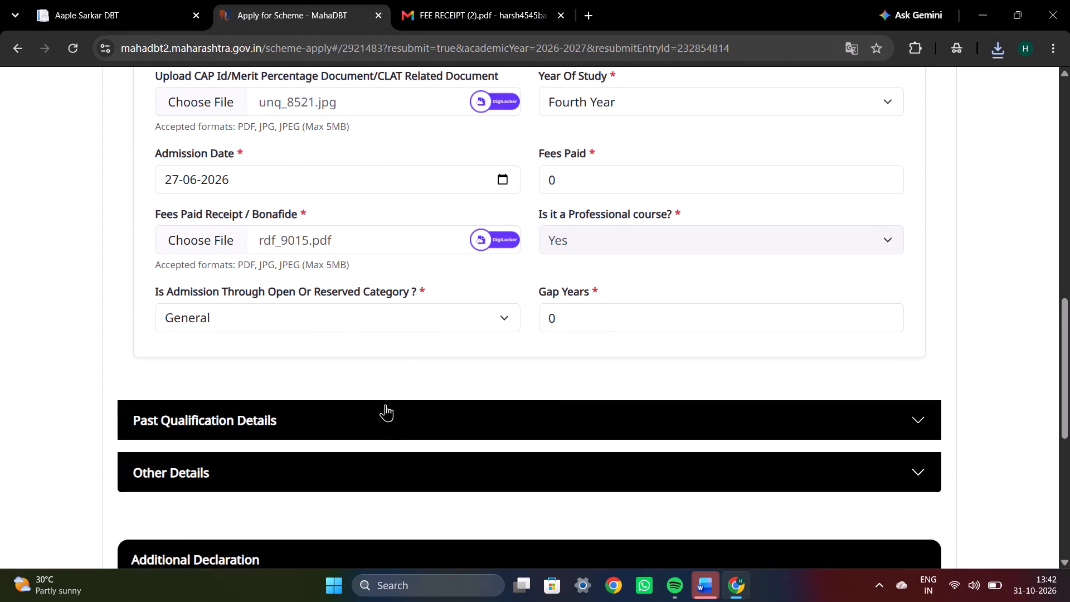
pyautogui.scroll(2, 384, 427)
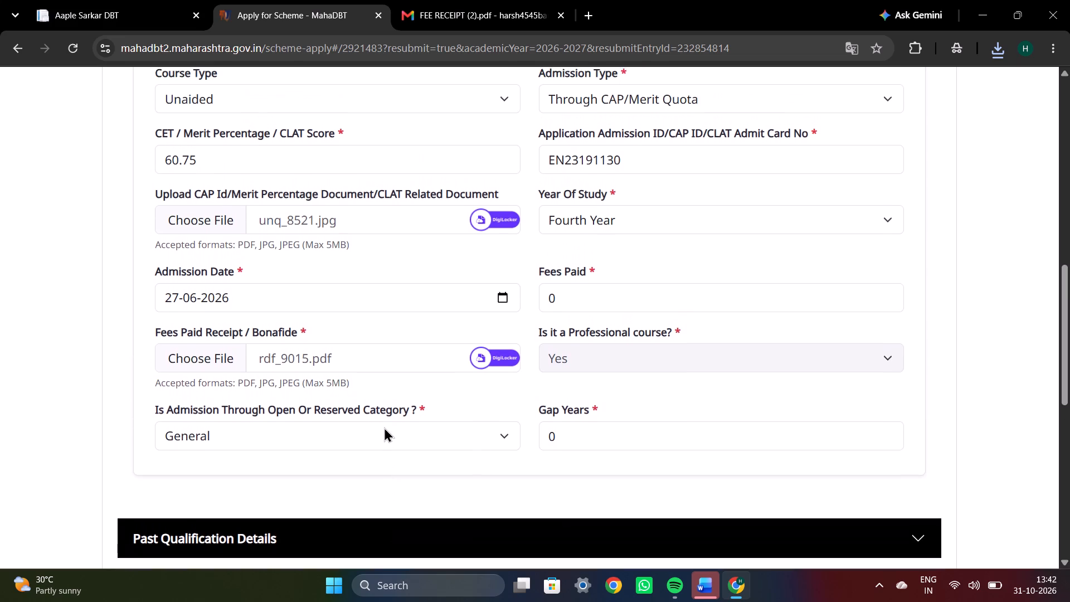
pyautogui.scroll(1, 384, 427)
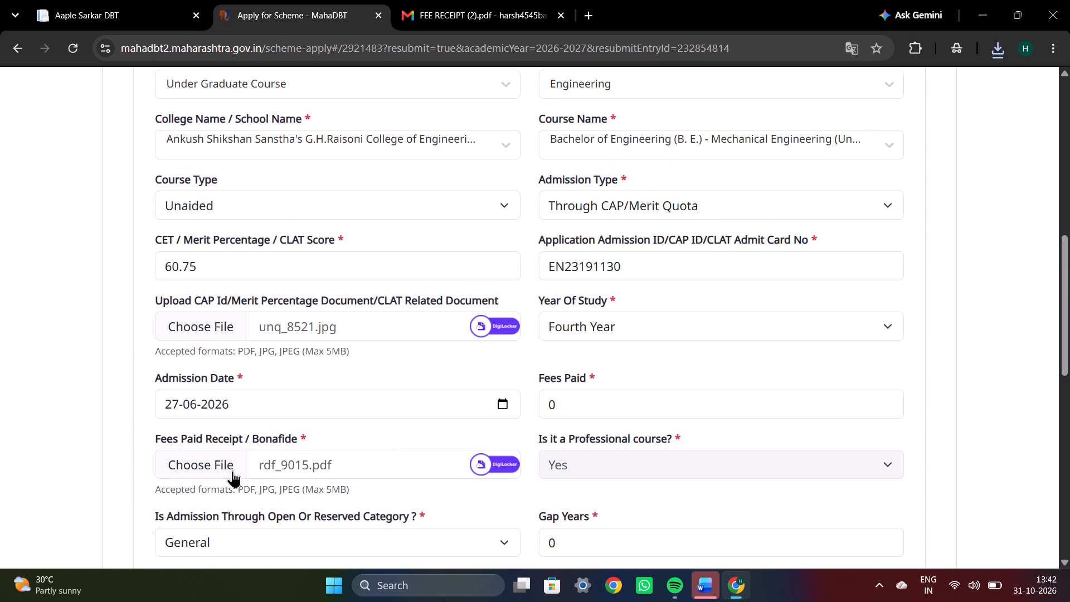
# Browse the Downloads and Harsh Docs folders for the Fees Paid Receipt / Bonafide document, and close the file chooser without uploading another file.
pyautogui.click(232, 470)
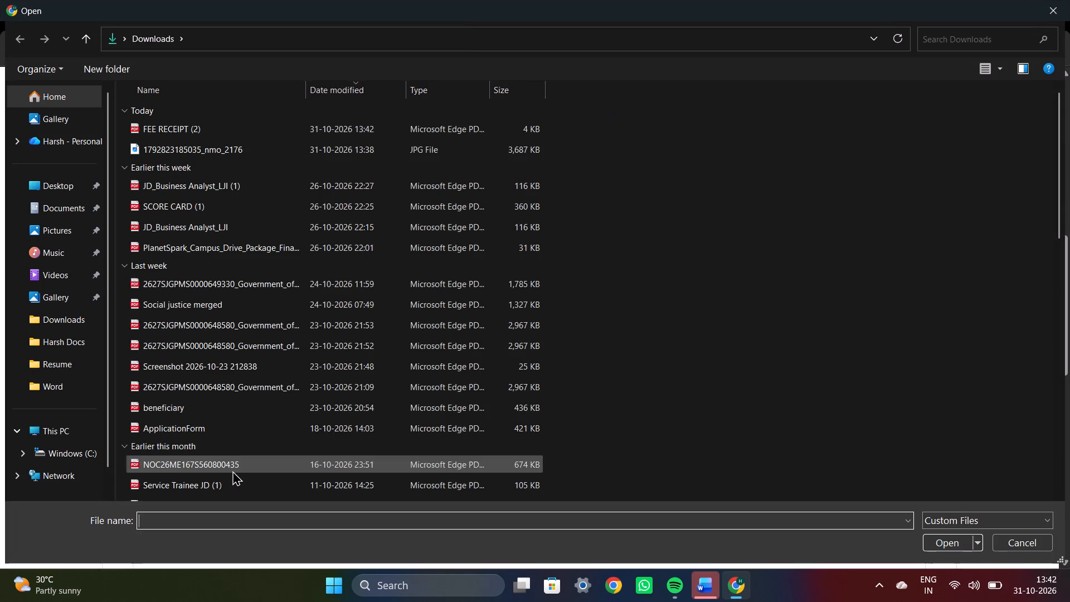
pyautogui.keyDown('ctrl'); pyautogui.click(230, 124); pyautogui.keyUp('ctrl')
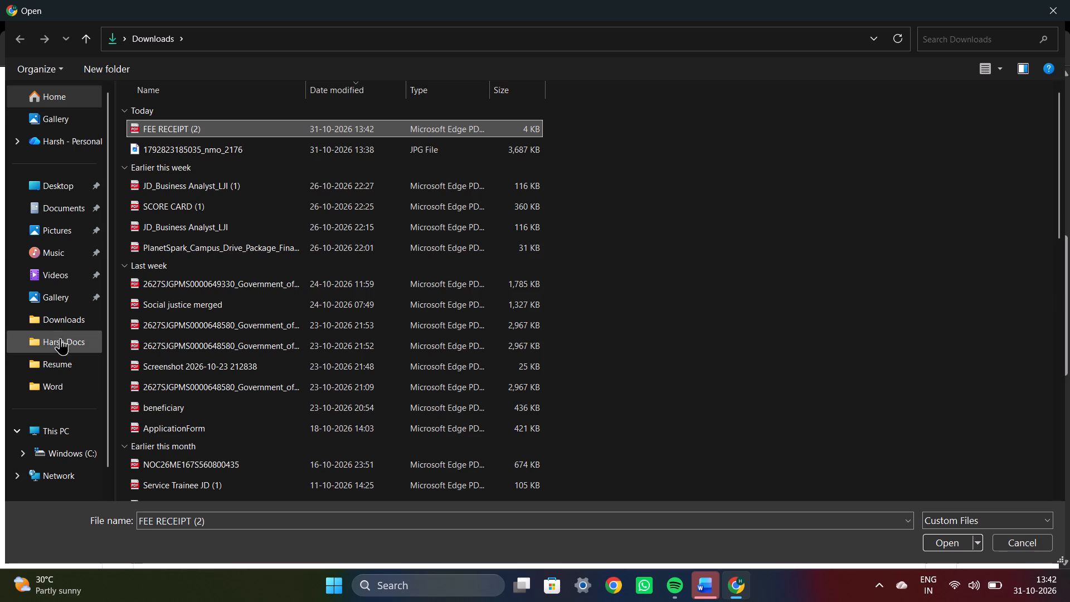
pyautogui.click(60, 332)
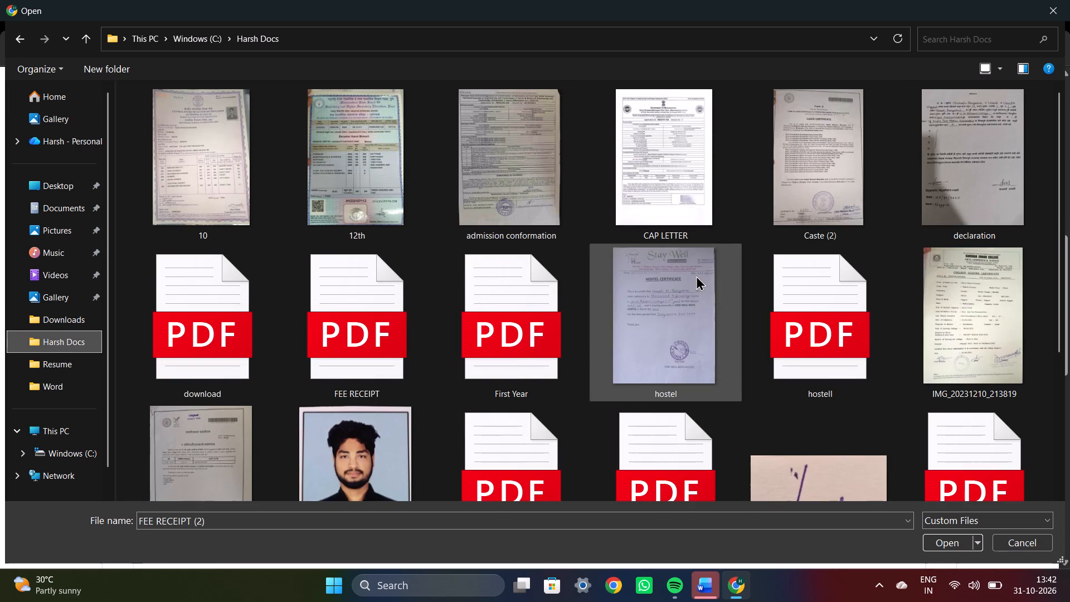
pyautogui.scroll(2, 696, 275)
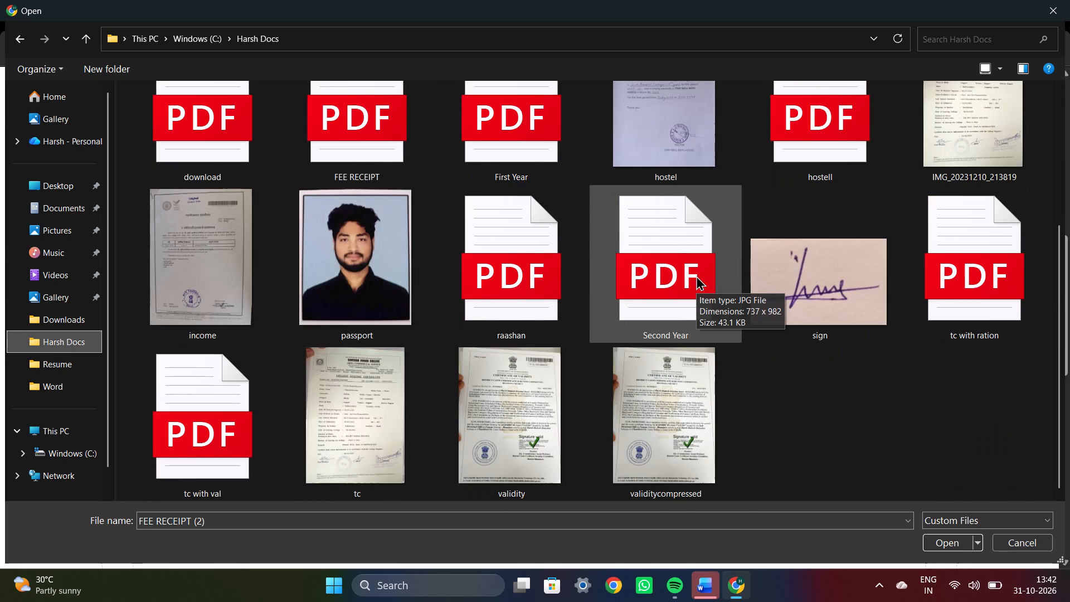
pyautogui.scroll(1, 696, 275)
pyautogui.scroll(-2, 696, 275)
pyautogui.scroll(2, 696, 275)
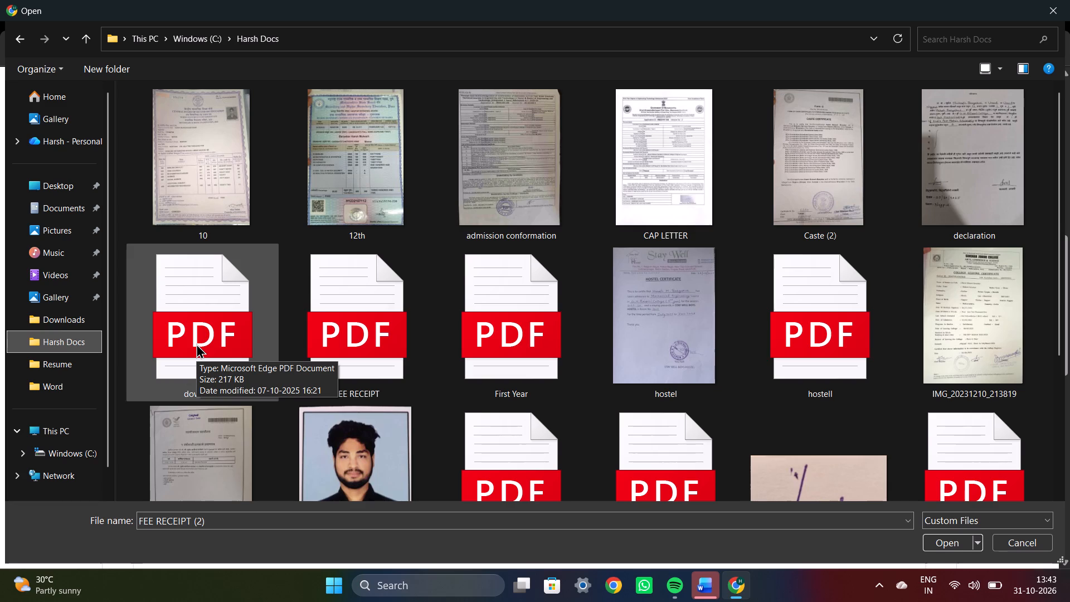
pyautogui.scroll(-7, 196, 343)
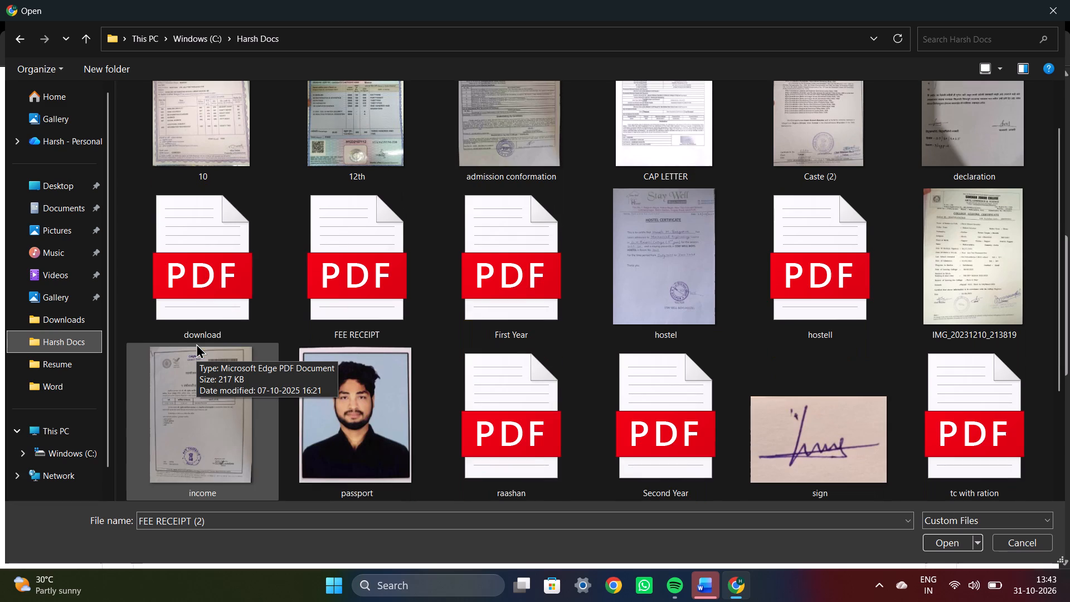
pyautogui.scroll(3, 196, 343)
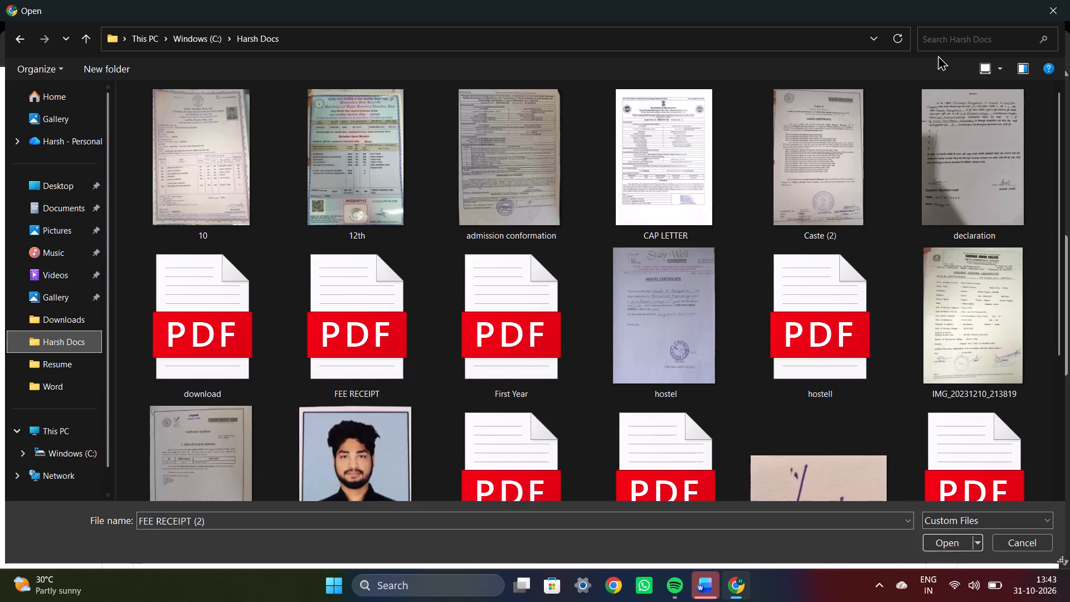
pyautogui.click(1062, 11)
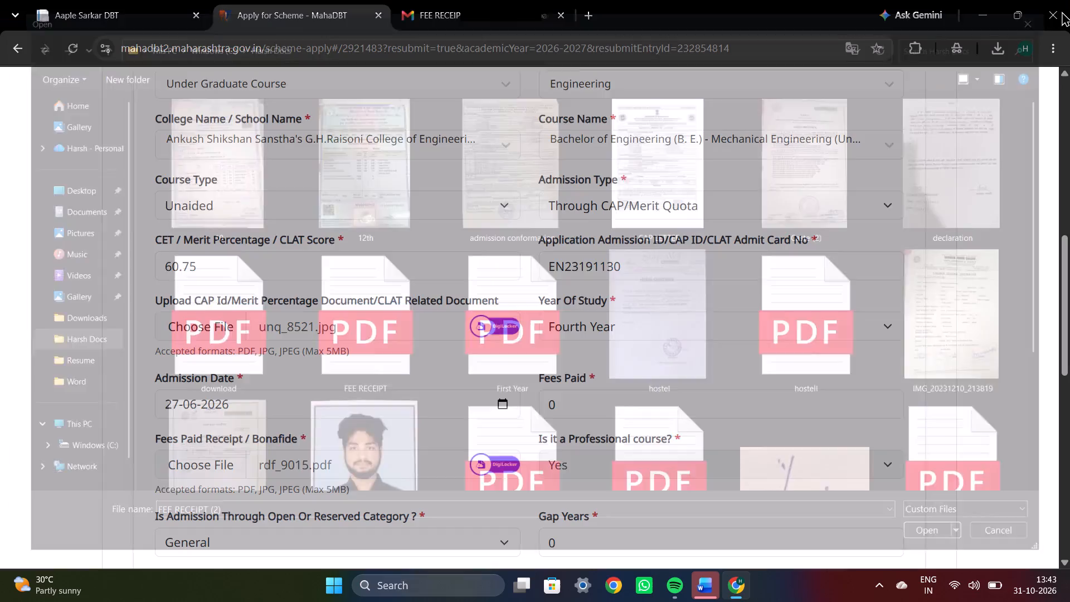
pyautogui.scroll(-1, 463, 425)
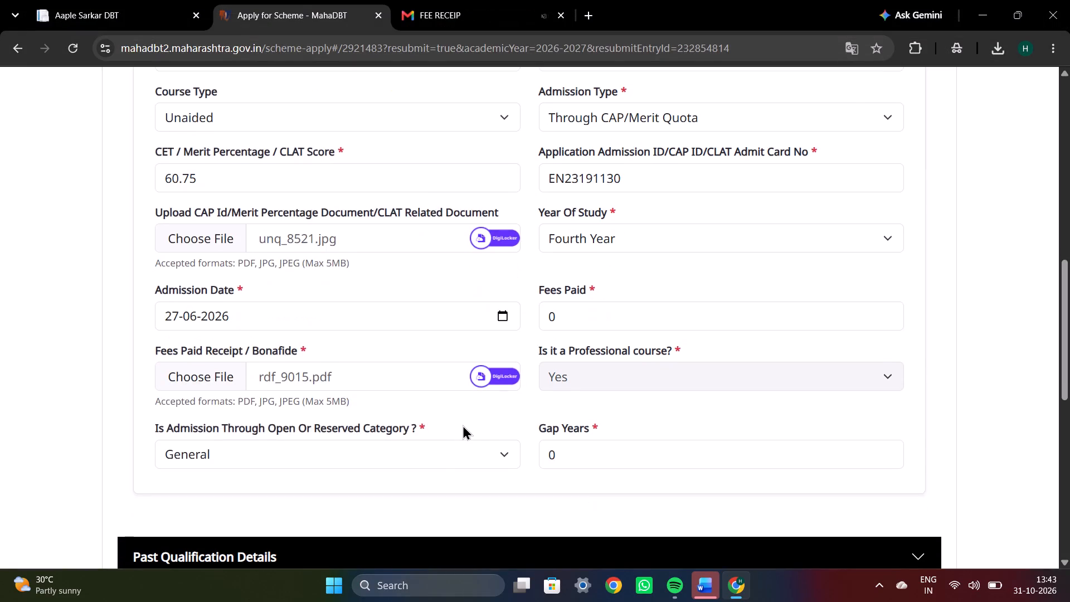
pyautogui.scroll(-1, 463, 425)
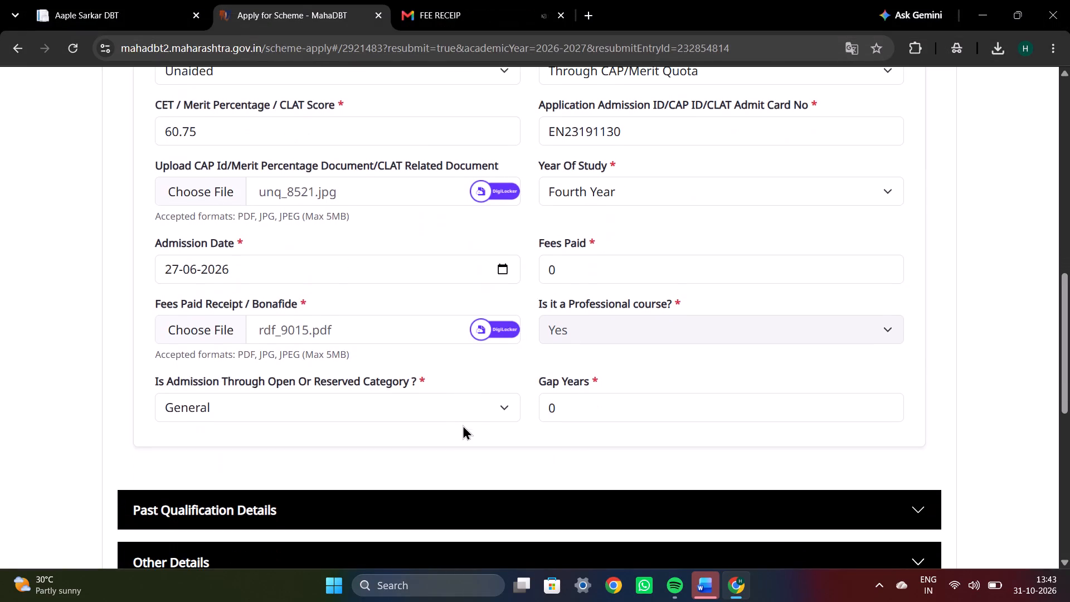
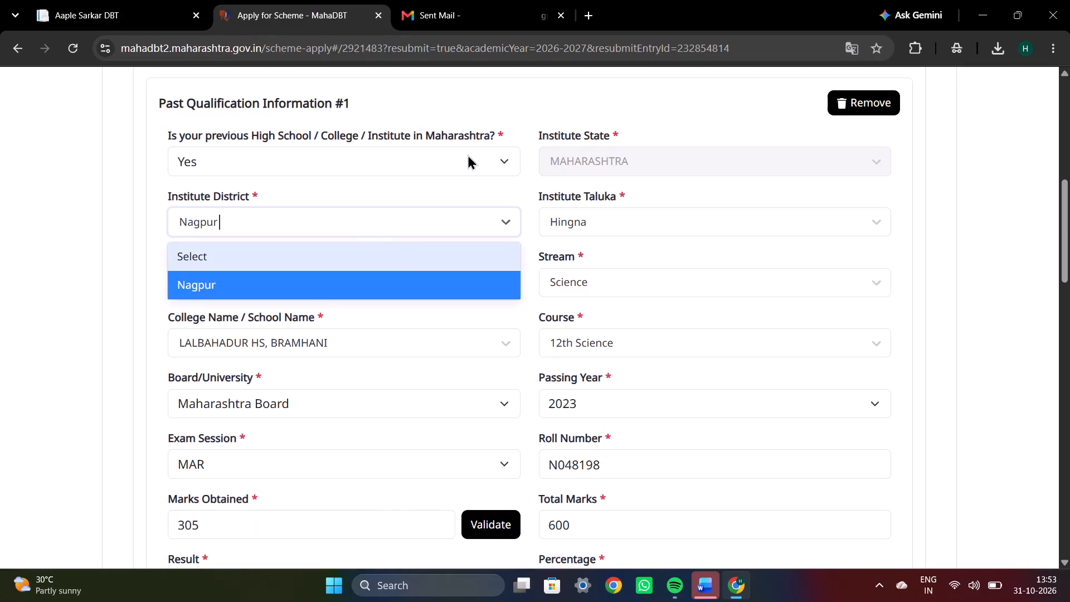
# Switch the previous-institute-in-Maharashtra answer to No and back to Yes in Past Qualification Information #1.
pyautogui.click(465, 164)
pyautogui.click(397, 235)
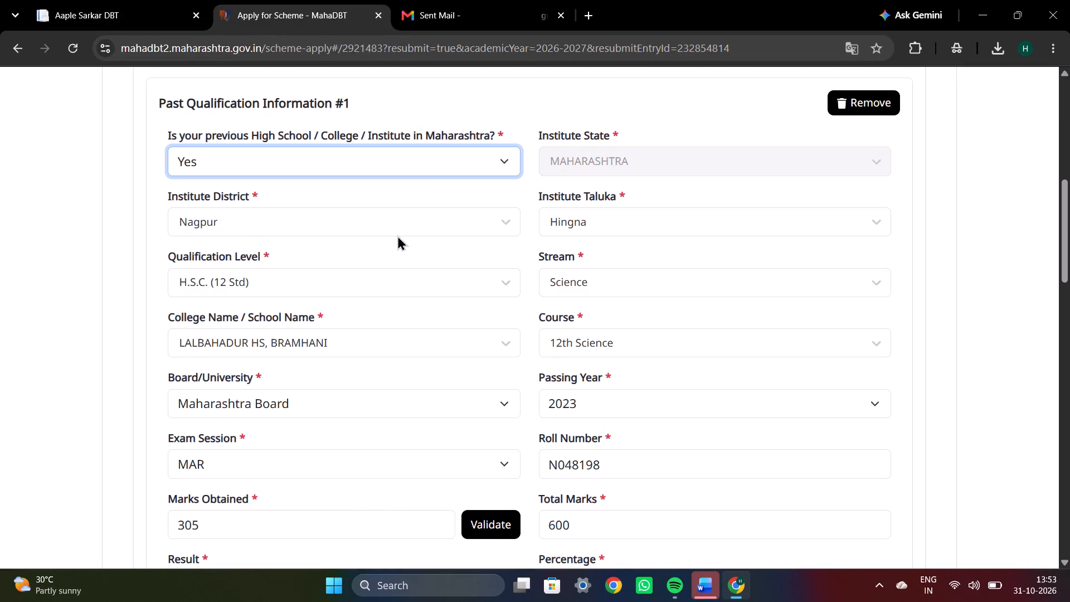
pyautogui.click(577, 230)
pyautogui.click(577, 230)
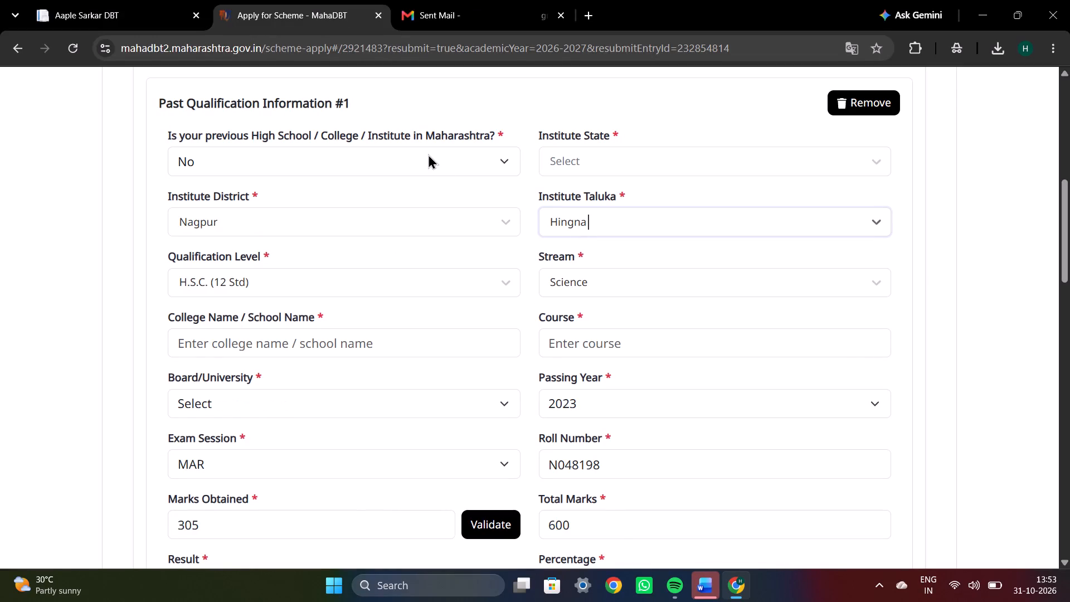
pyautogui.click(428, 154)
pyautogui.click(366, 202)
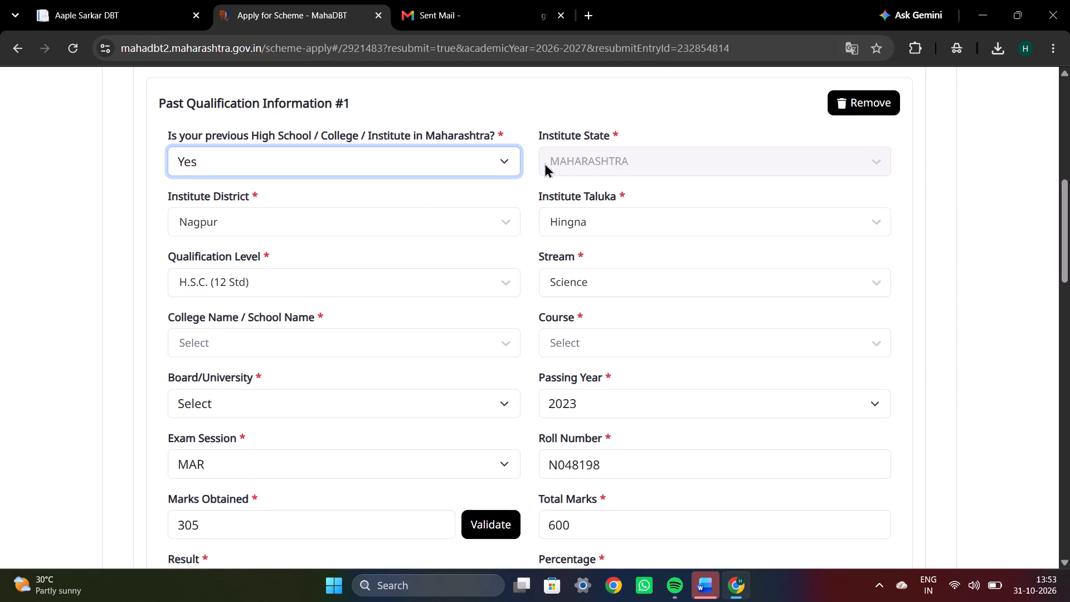
# Set the Institute District to Nagpur and the Institute Taluka to Umred in Past Qualification Information #1.
pyautogui.click(419, 229)
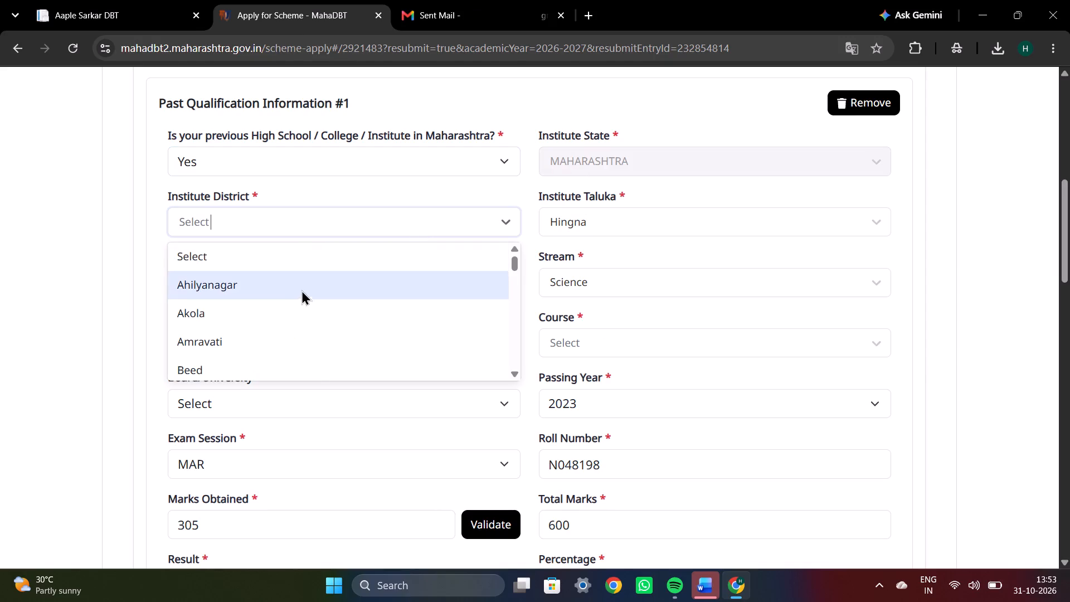
pyautogui.scroll(-4, 293, 294)
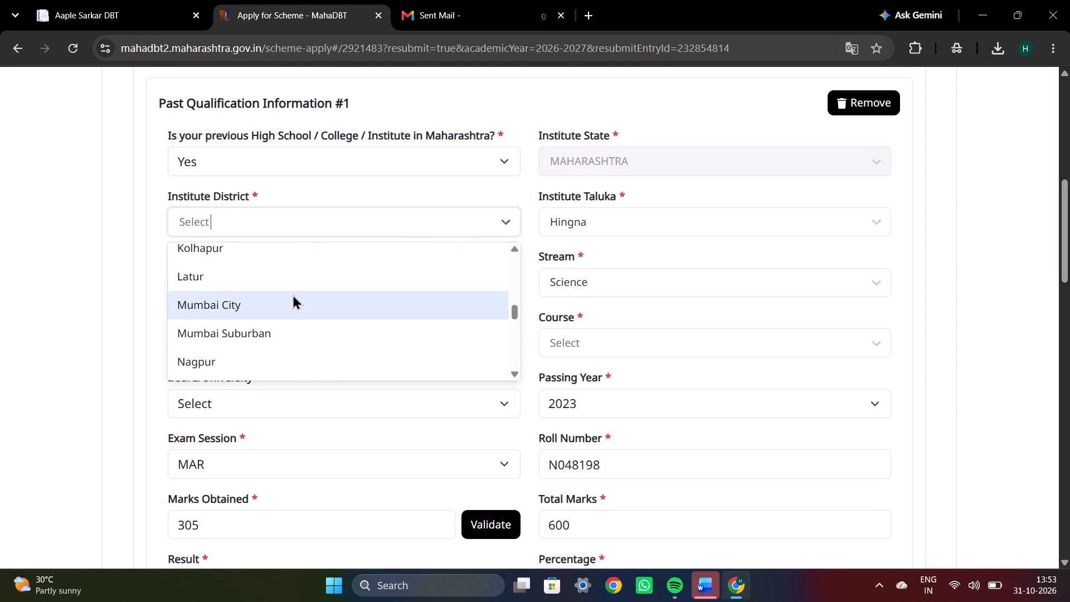
pyautogui.scroll(-2, 293, 294)
pyautogui.click(269, 266)
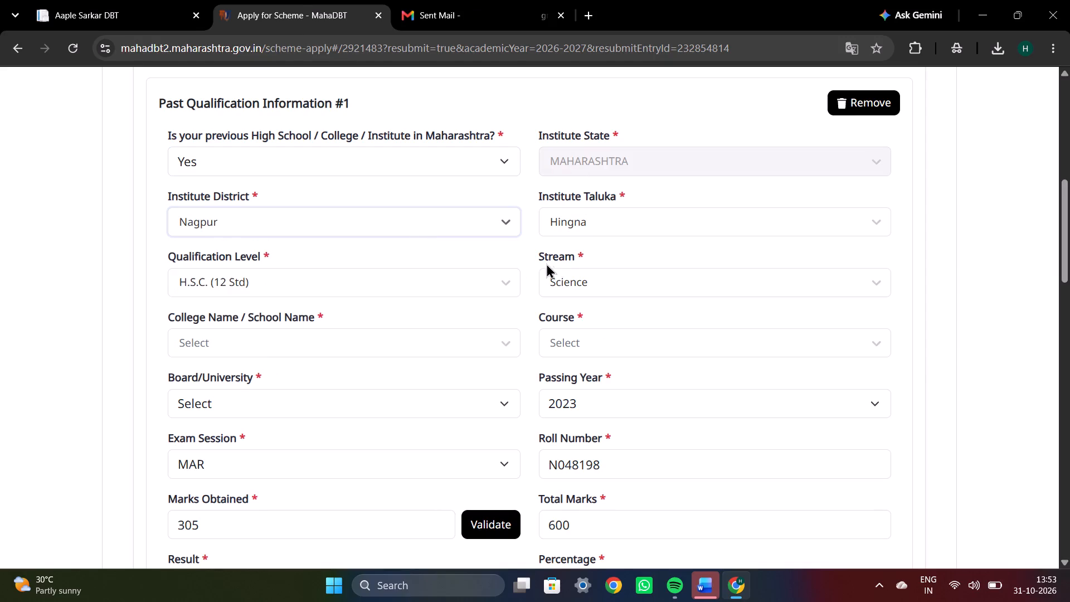
pyautogui.click(623, 217)
pyautogui.scroll(-1, 589, 310)
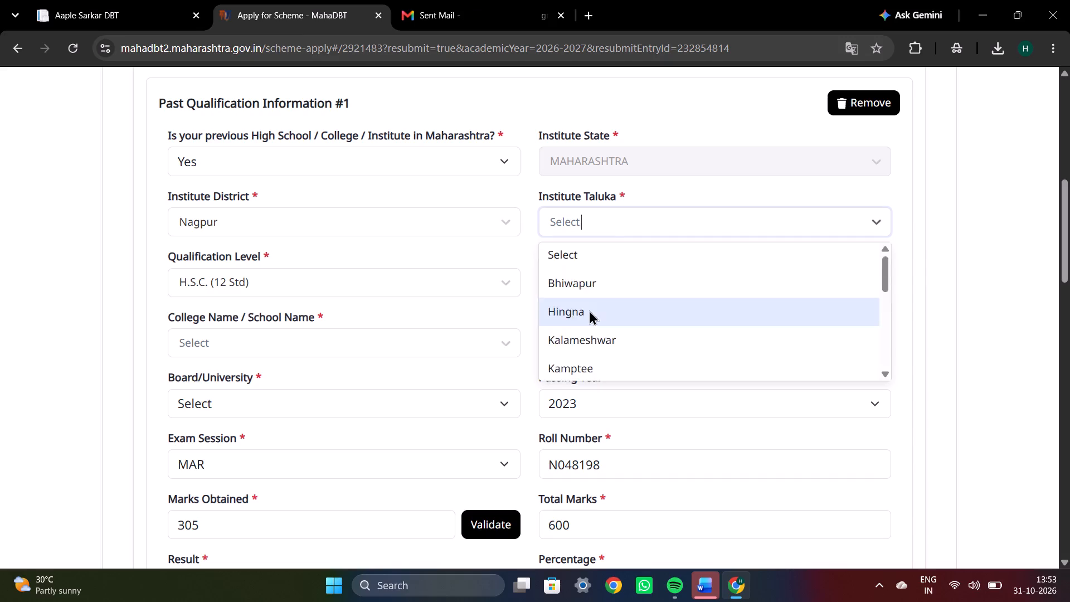
pyautogui.scroll(-2, 589, 310)
pyautogui.click(583, 365)
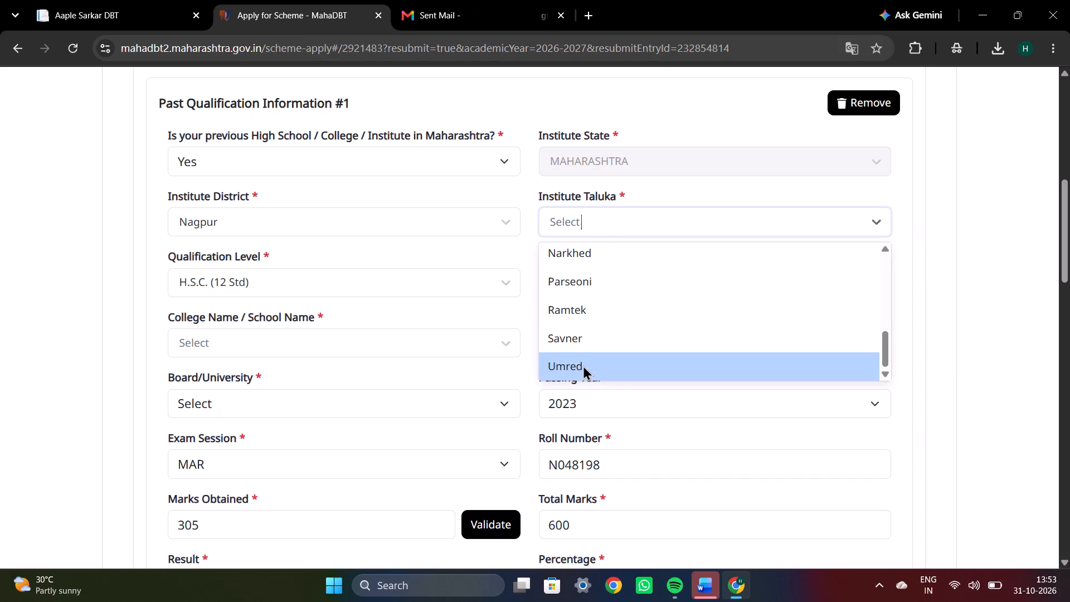
# Set the College Name / School Name to LALBAHADUR HS, BRAMHANI for the H.S.C. (12 Std) qualification.
pyautogui.click(400, 339)
pyautogui.scroll(-1, 398, 390)
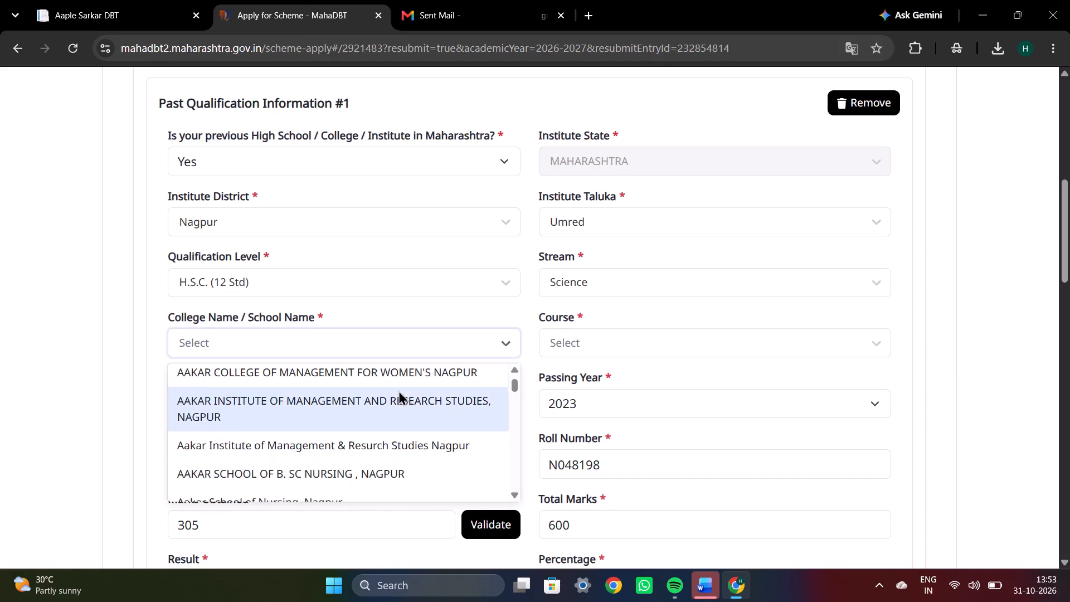
pyautogui.scroll(-1, 398, 390)
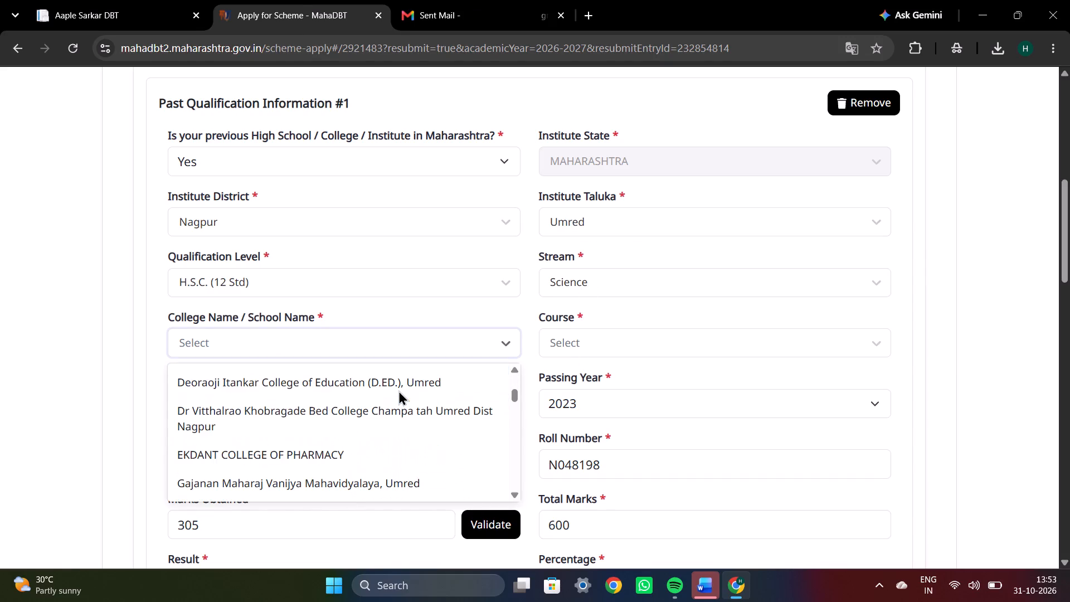
pyautogui.scroll(-2, 398, 390)
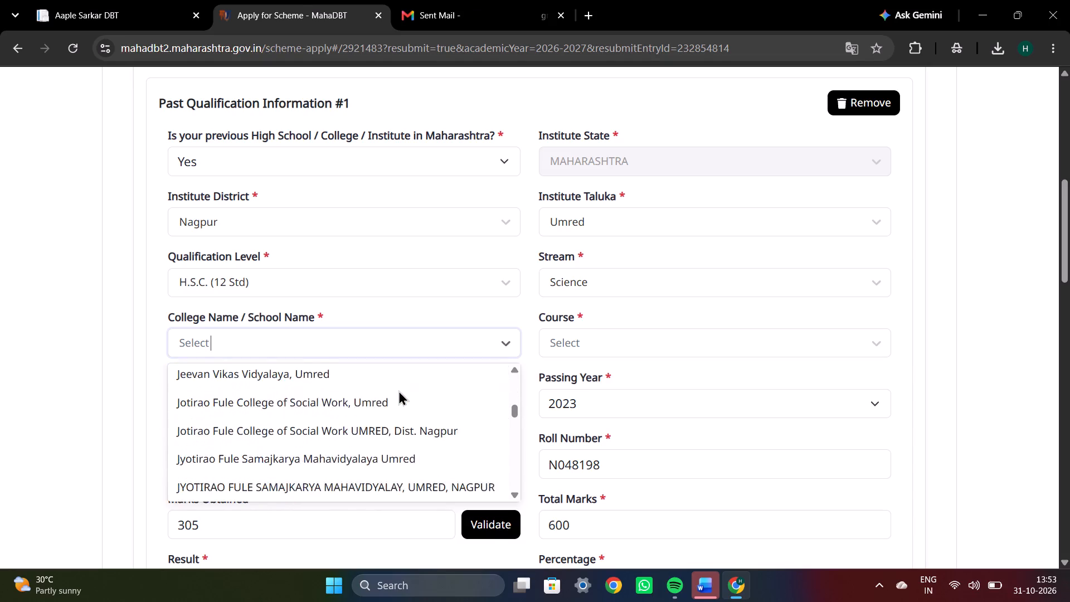
pyautogui.scroll(-2, 398, 390)
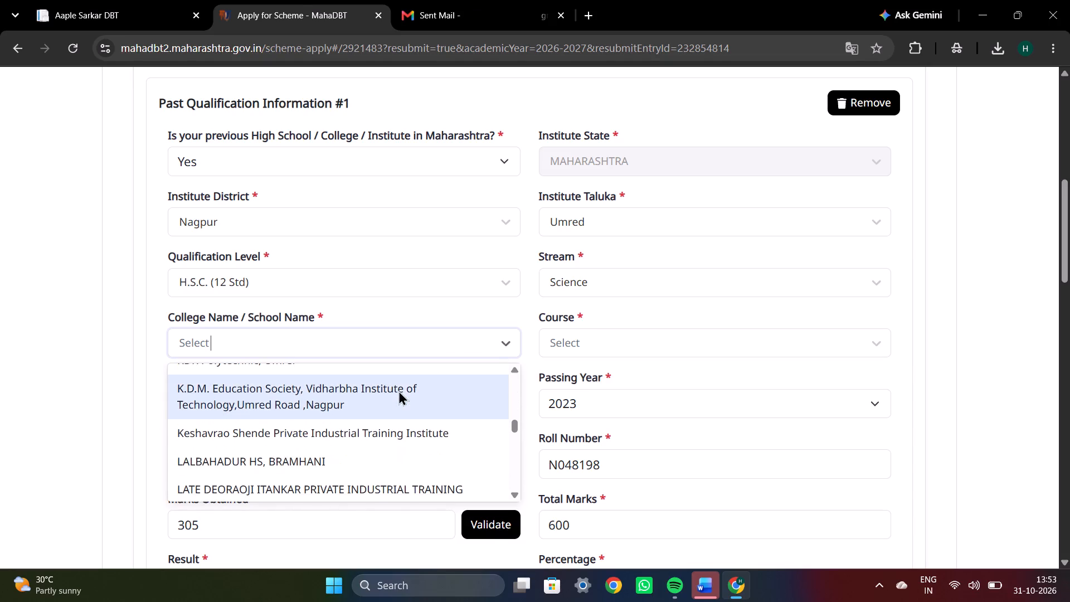
pyautogui.click(277, 450)
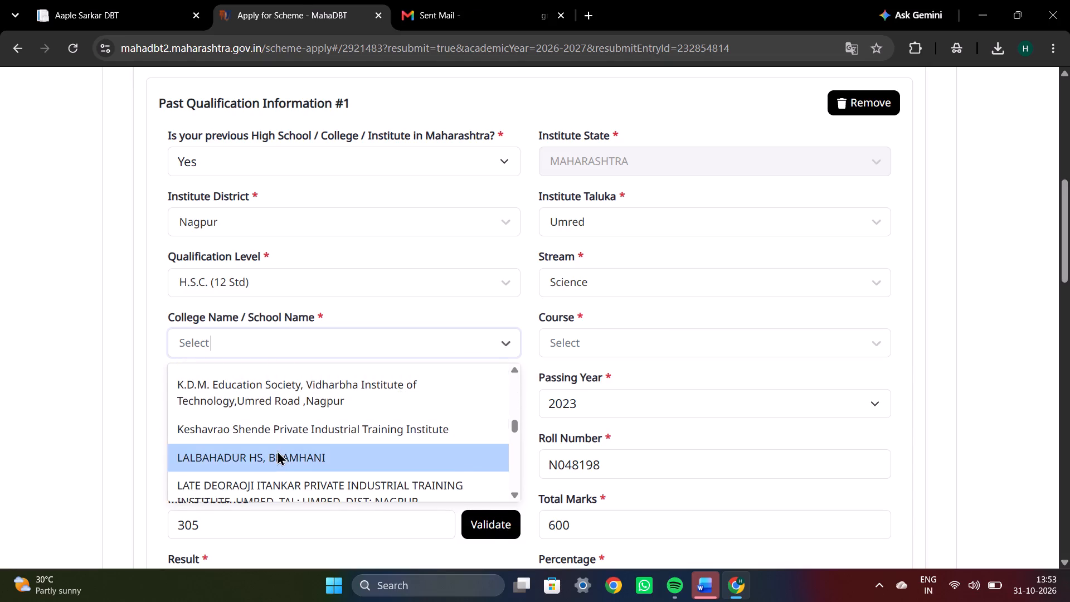
# Set the Course to 12th Science and the Board/University to Maharashtra Board for the H.S.C. qualification.
pyautogui.click(593, 349)
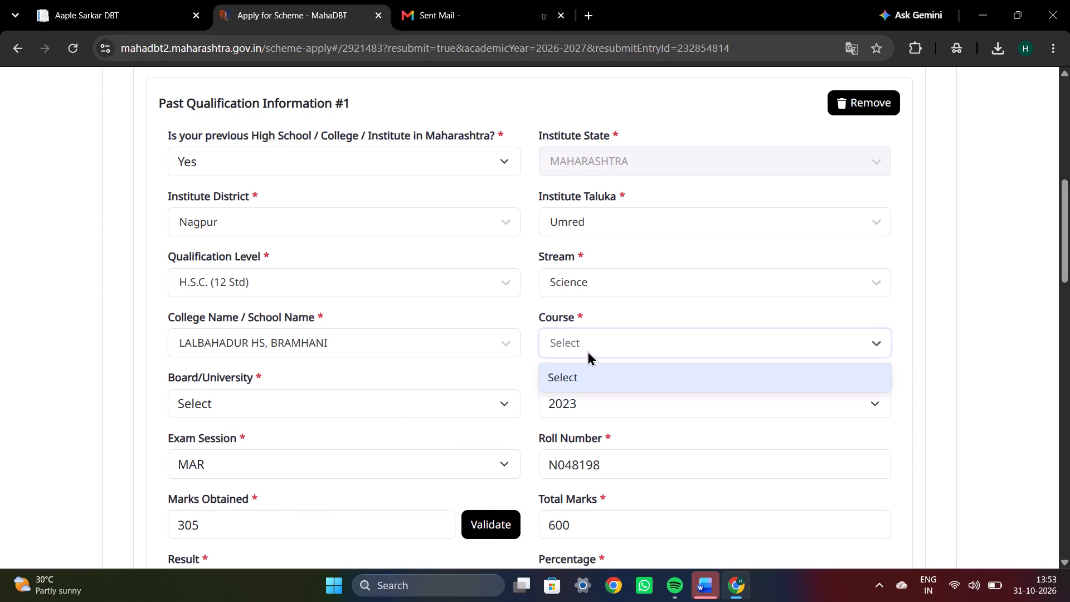
pyautogui.click(594, 347)
pyautogui.click(594, 347)
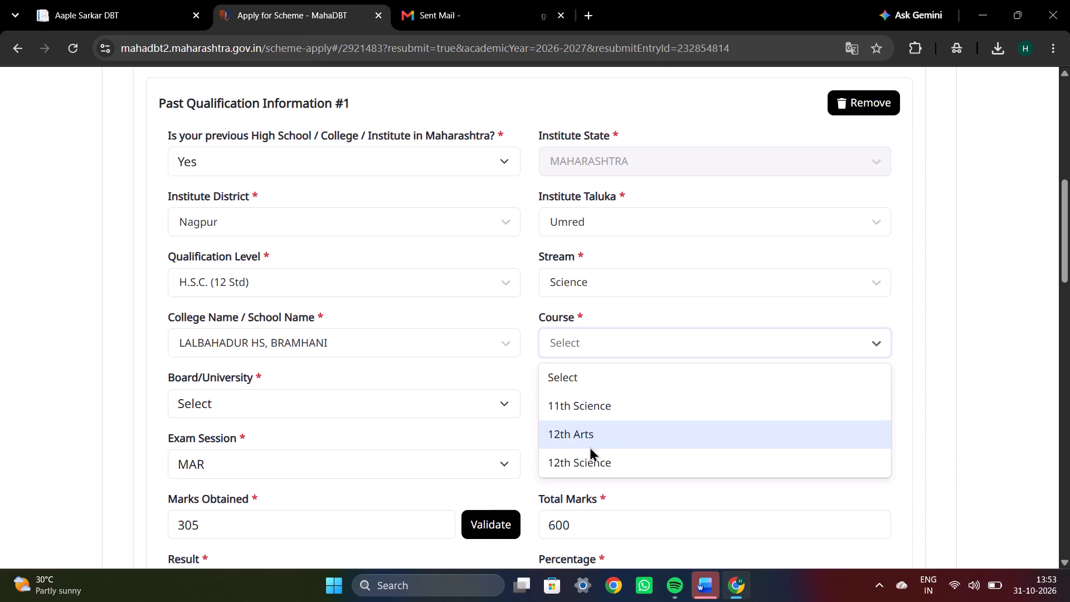
pyautogui.click(609, 460)
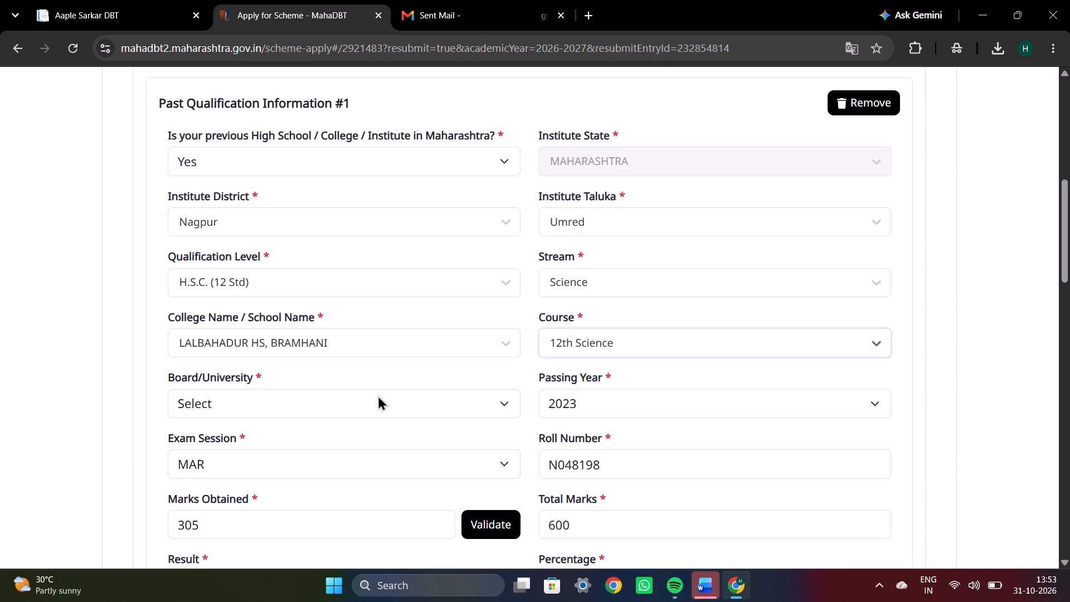
pyautogui.click(363, 399)
pyautogui.click(318, 495)
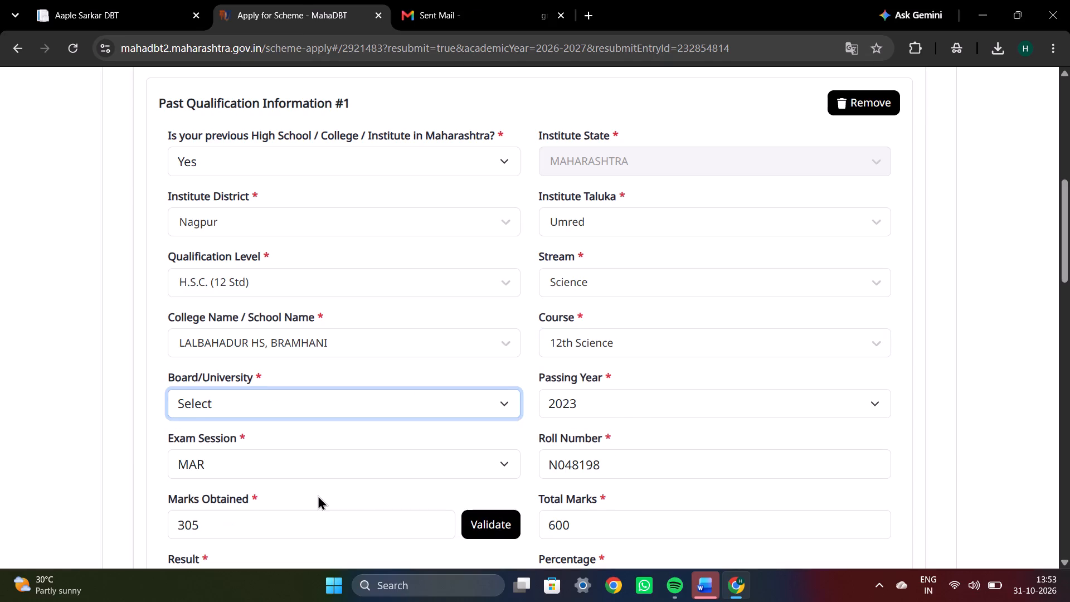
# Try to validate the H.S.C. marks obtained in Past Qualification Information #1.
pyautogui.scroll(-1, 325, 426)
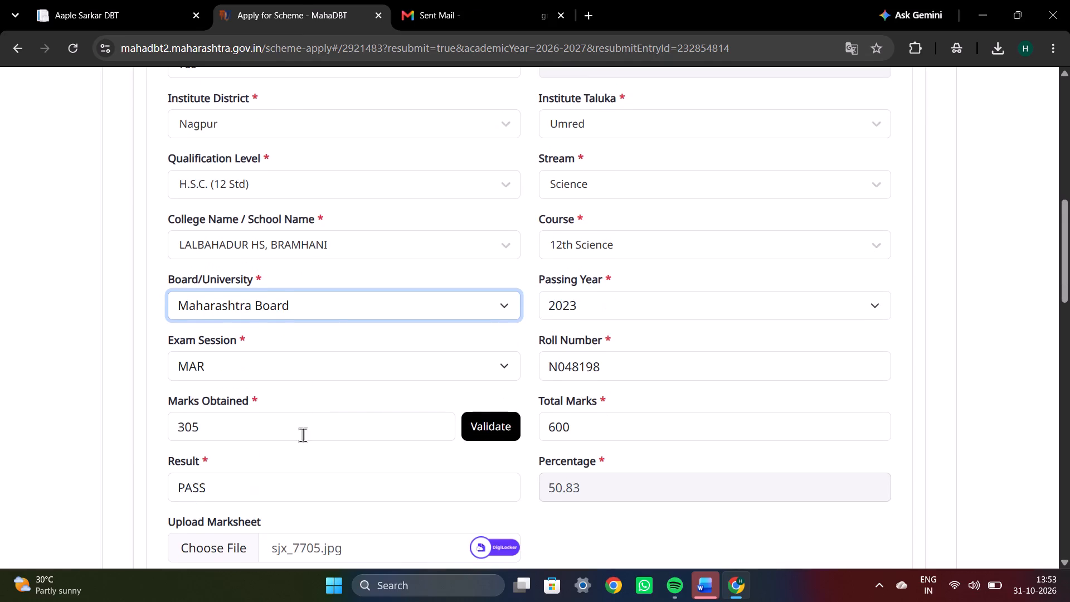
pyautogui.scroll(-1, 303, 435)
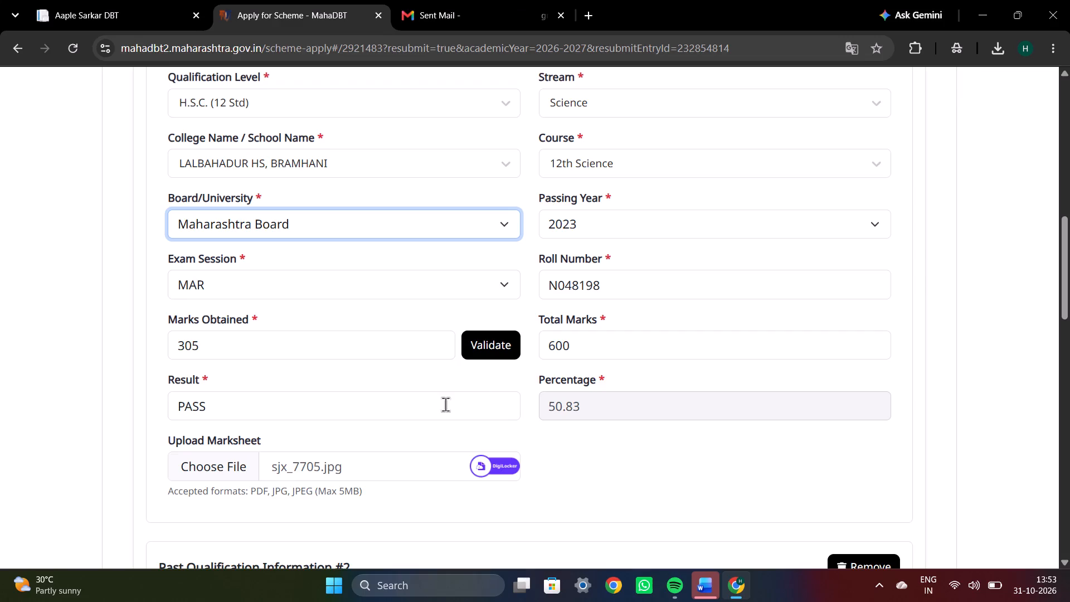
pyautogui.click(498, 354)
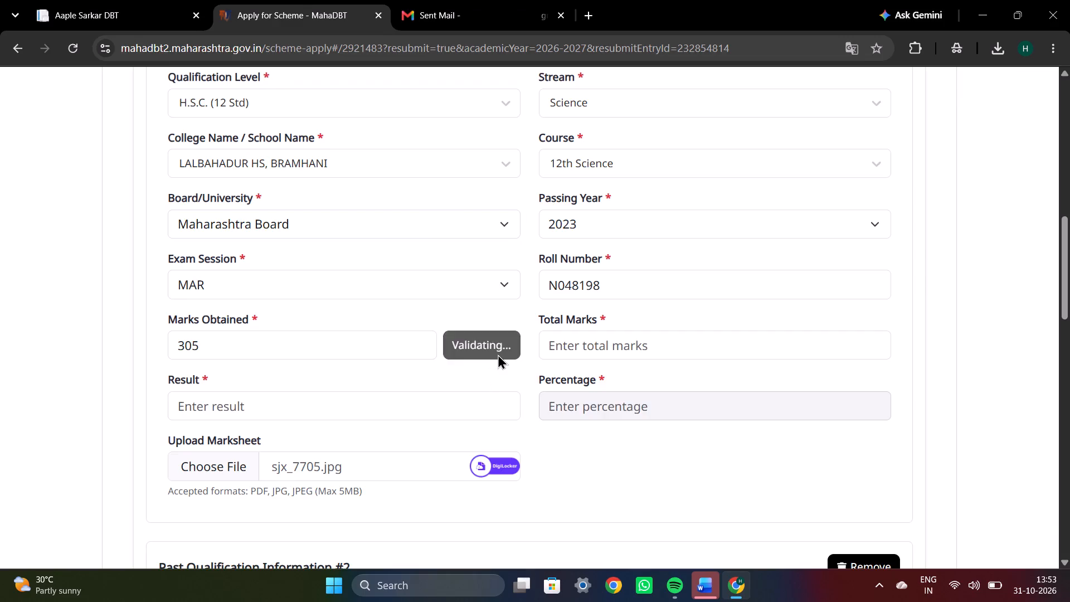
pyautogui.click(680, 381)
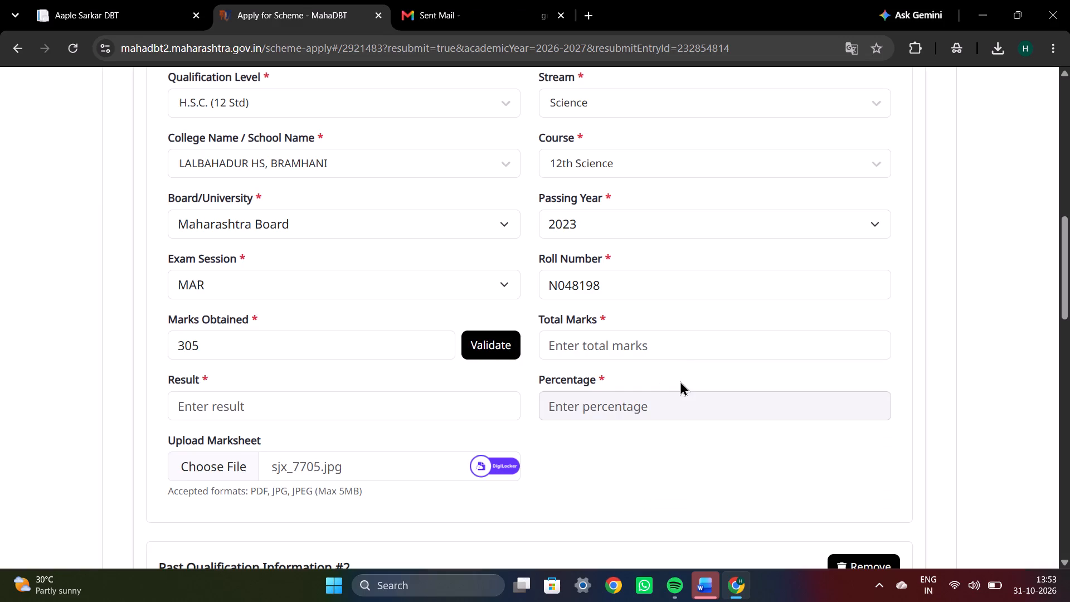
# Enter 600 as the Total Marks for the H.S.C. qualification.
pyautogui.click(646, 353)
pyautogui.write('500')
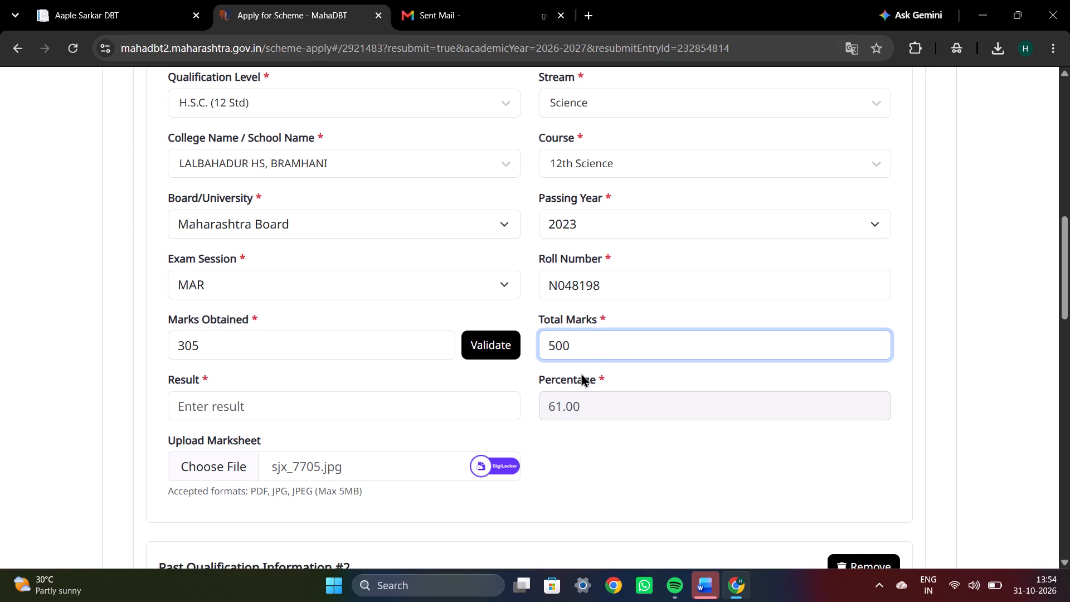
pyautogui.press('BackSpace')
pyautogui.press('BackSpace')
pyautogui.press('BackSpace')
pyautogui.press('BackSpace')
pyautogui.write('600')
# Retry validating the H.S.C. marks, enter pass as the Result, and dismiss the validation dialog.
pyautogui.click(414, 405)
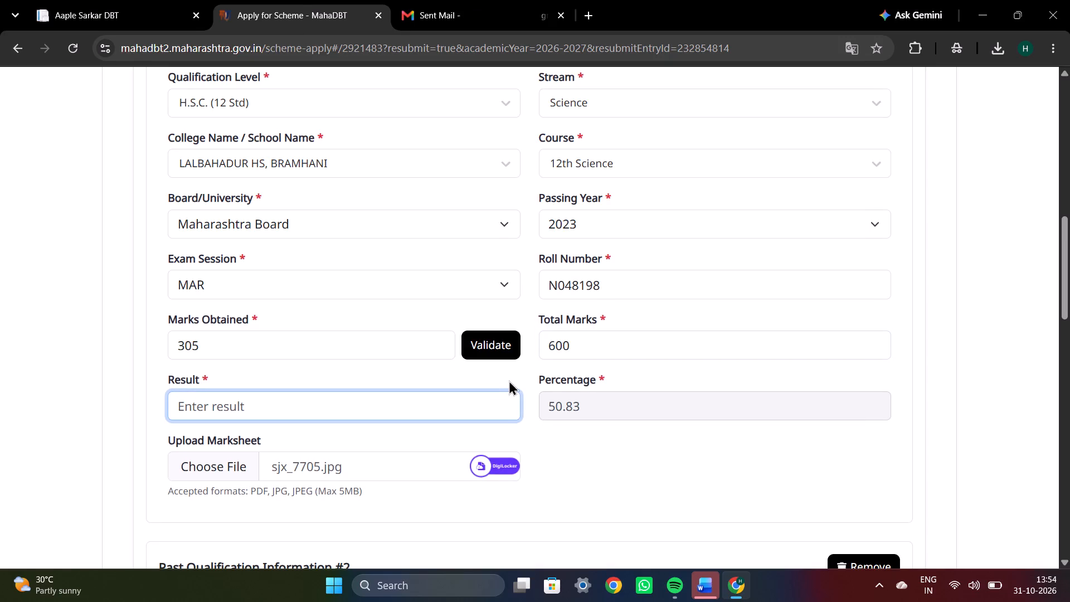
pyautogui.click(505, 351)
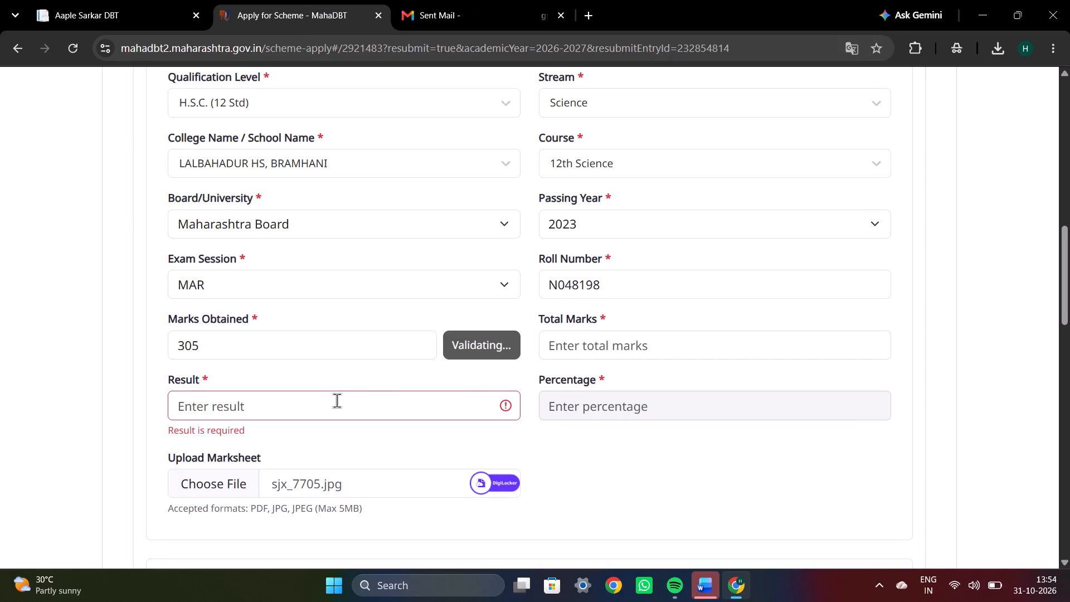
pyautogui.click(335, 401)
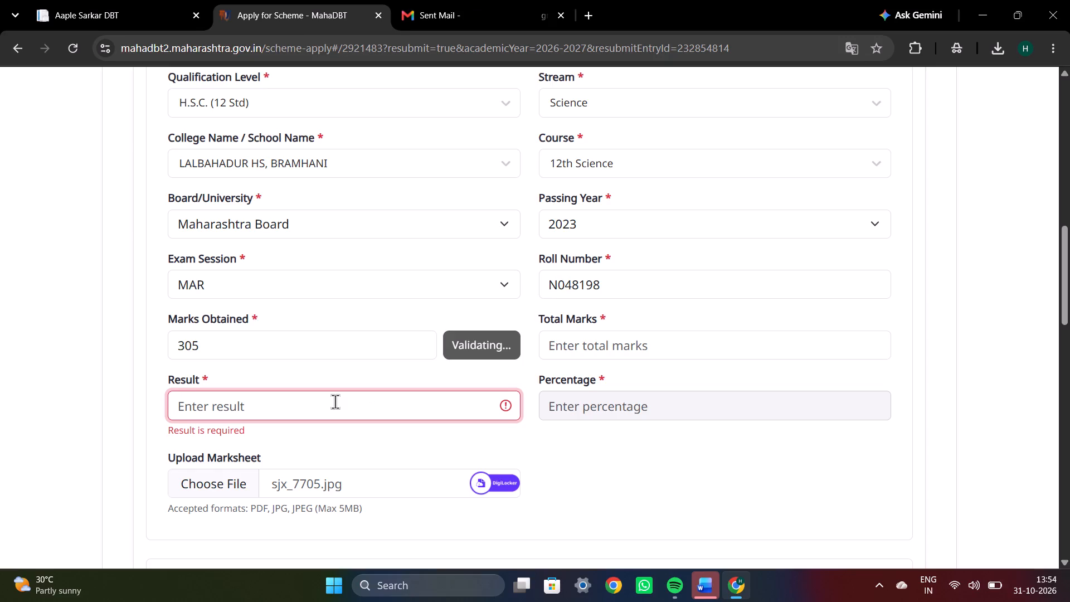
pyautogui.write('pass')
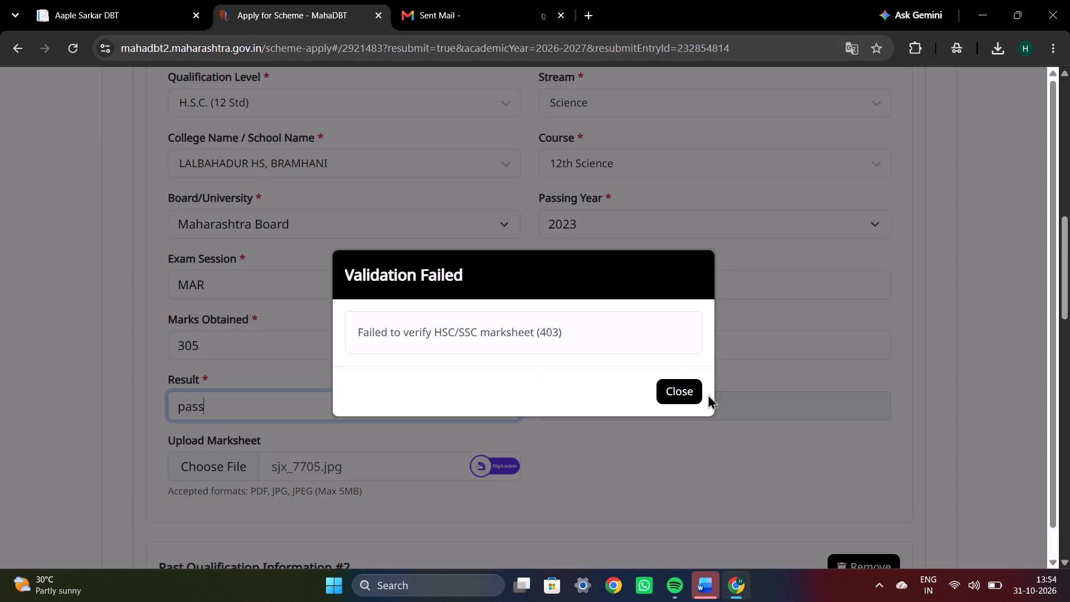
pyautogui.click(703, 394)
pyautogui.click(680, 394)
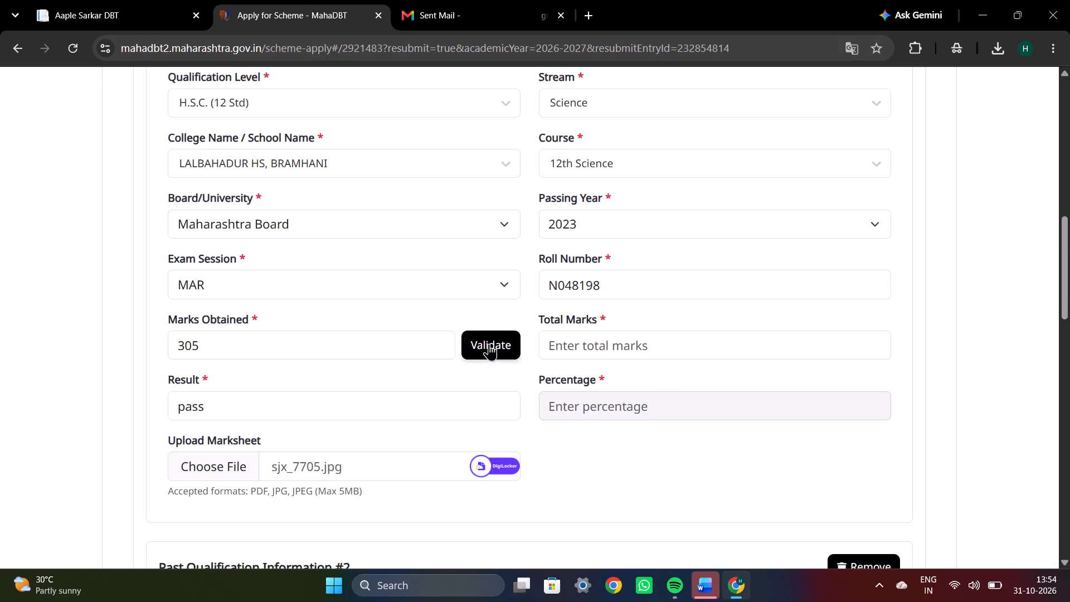
# Set the H.S.C. Result to PASS in capital letters.
pyautogui.scroll(1, 489, 343)
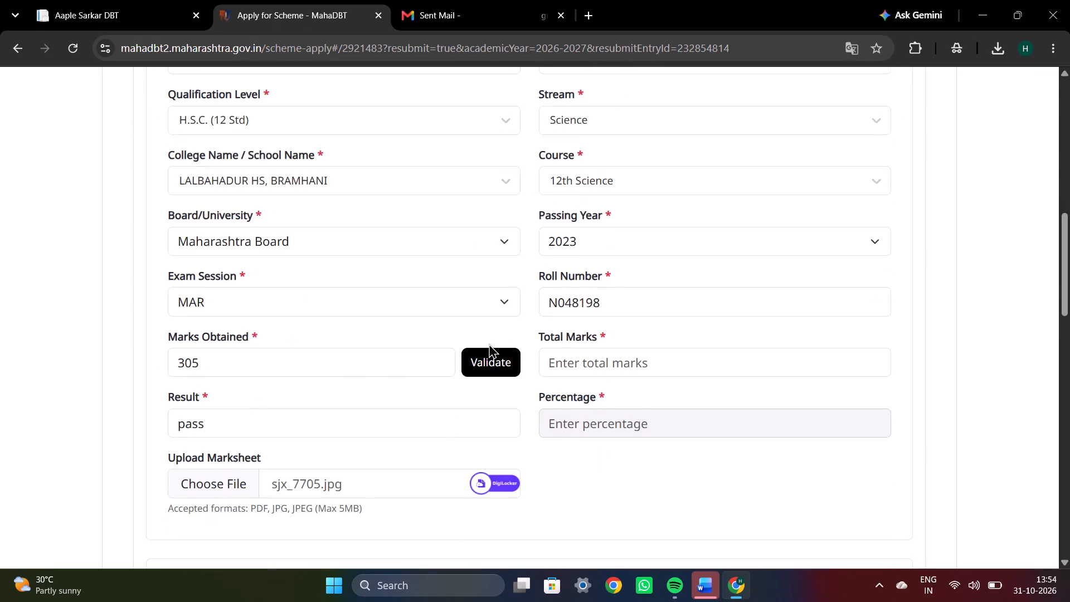
pyautogui.moveTo(234, 417); pyautogui.dragTo(46, 439)
pyautogui.write('pass')
pyautogui.press('BackSpace')
pyautogui.press('BackSpace')
pyautogui.press('BackSpace')
pyautogui.press('BackSpace')
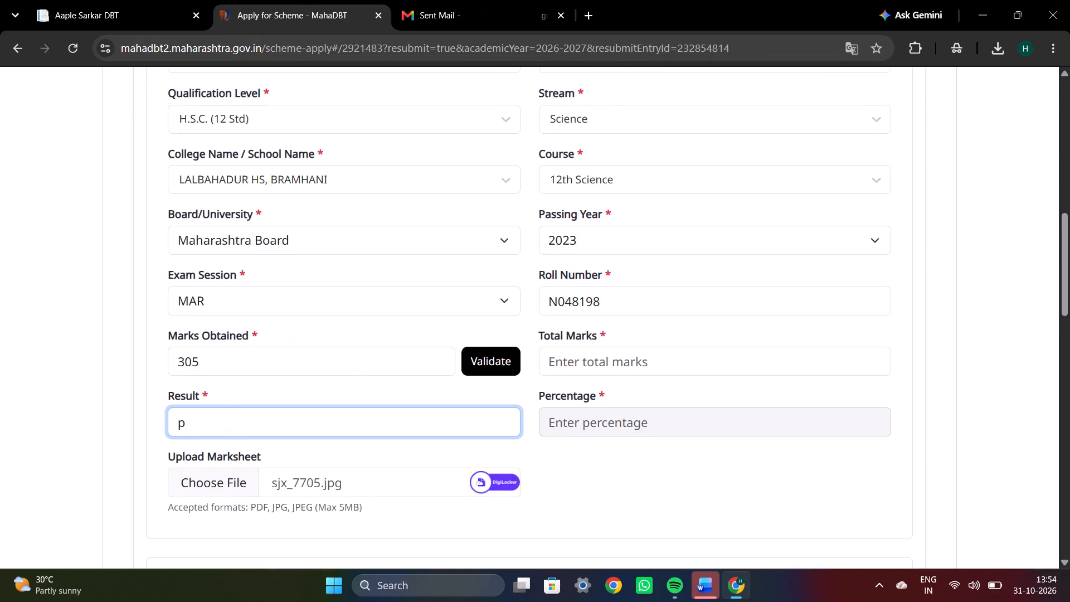
pyautogui.press('BackSpace')
pyautogui.hotkey('shift', 'p')
pyautogui.press('BackSpace')
pyautogui.press('BackSpace')
pyautogui.hotkey('shift', 'p')
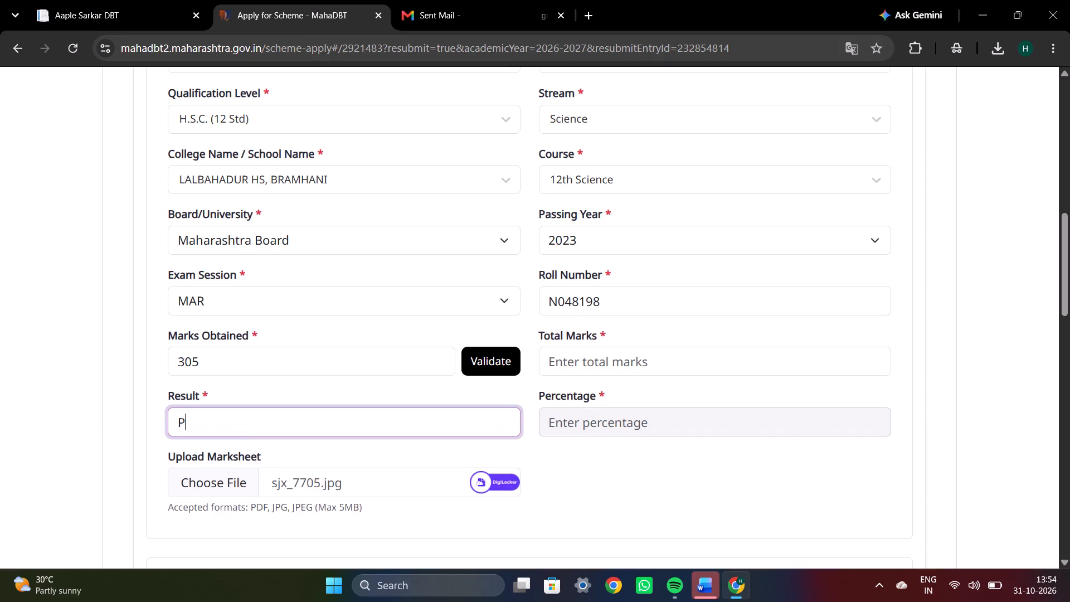
pyautogui.write('ASS')
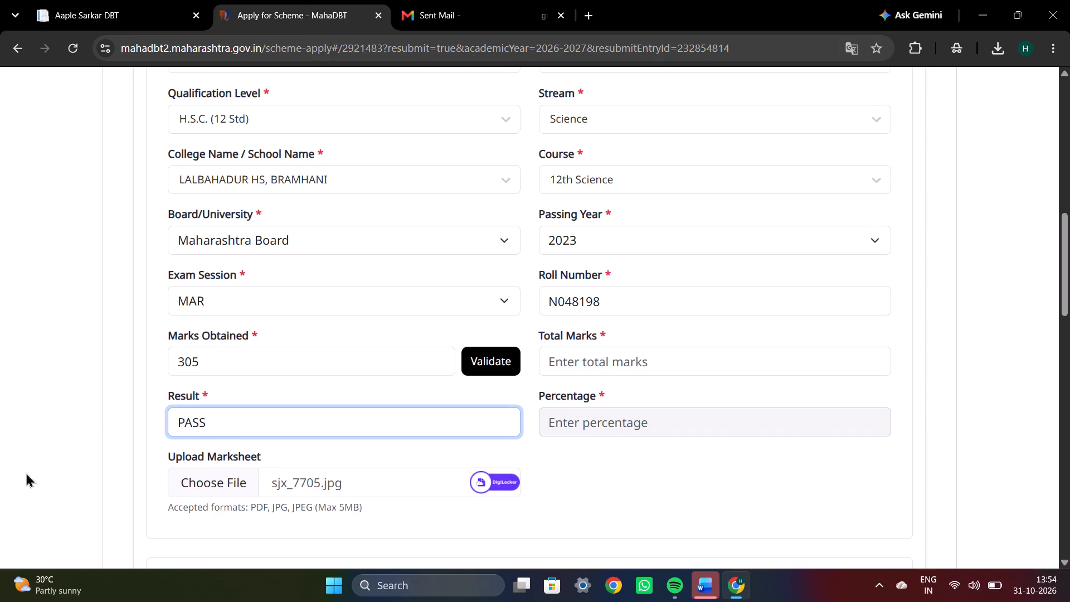
# Choose a marksheet file to upload for the H.S.C. (12 Std) qualification.
pyautogui.click(211, 481)
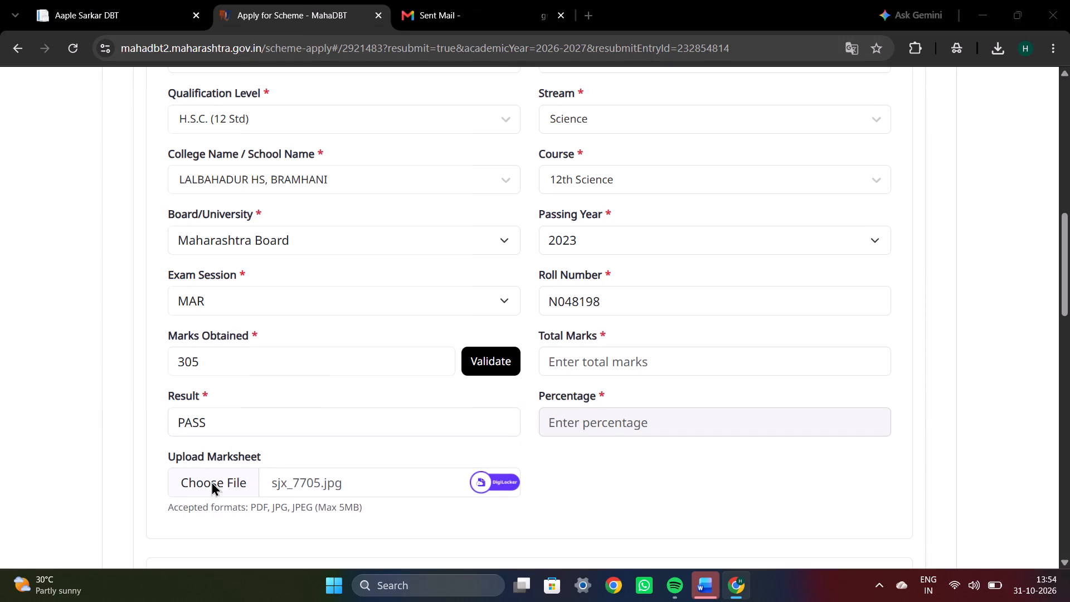
pyautogui.doubleClick(373, 200)
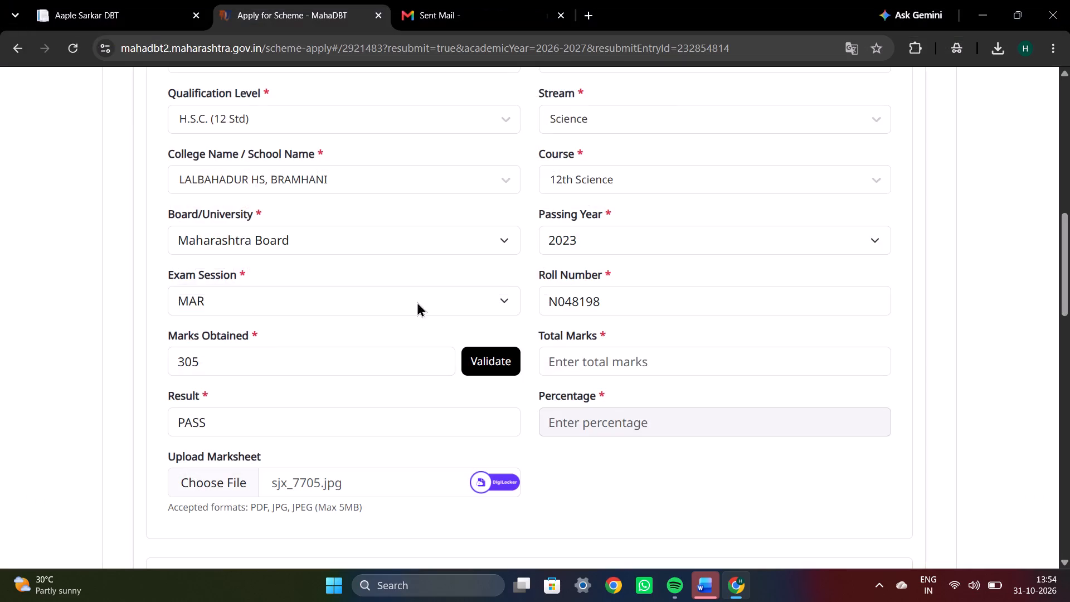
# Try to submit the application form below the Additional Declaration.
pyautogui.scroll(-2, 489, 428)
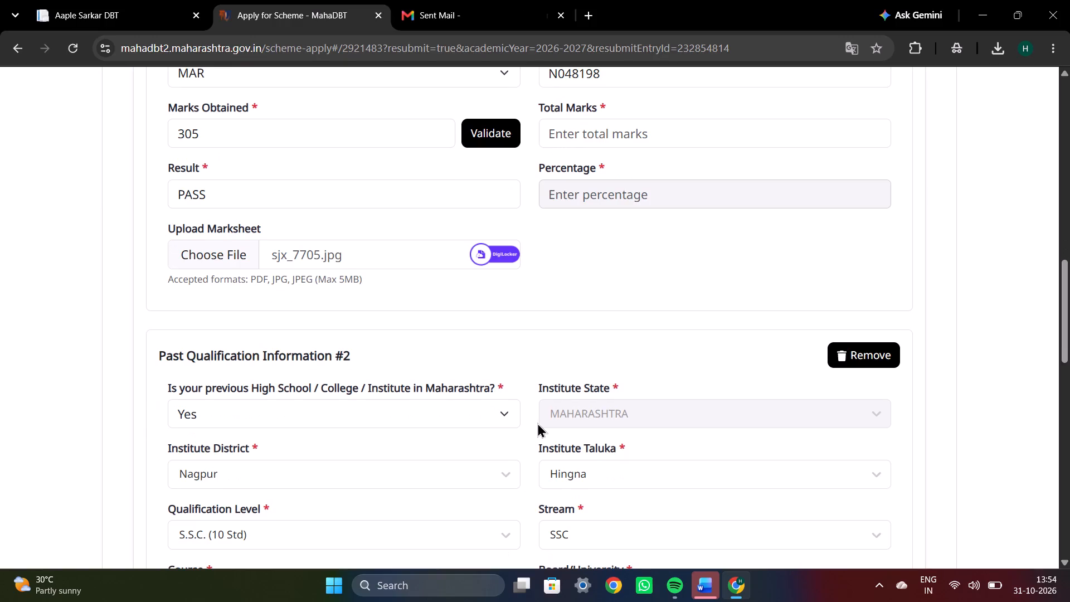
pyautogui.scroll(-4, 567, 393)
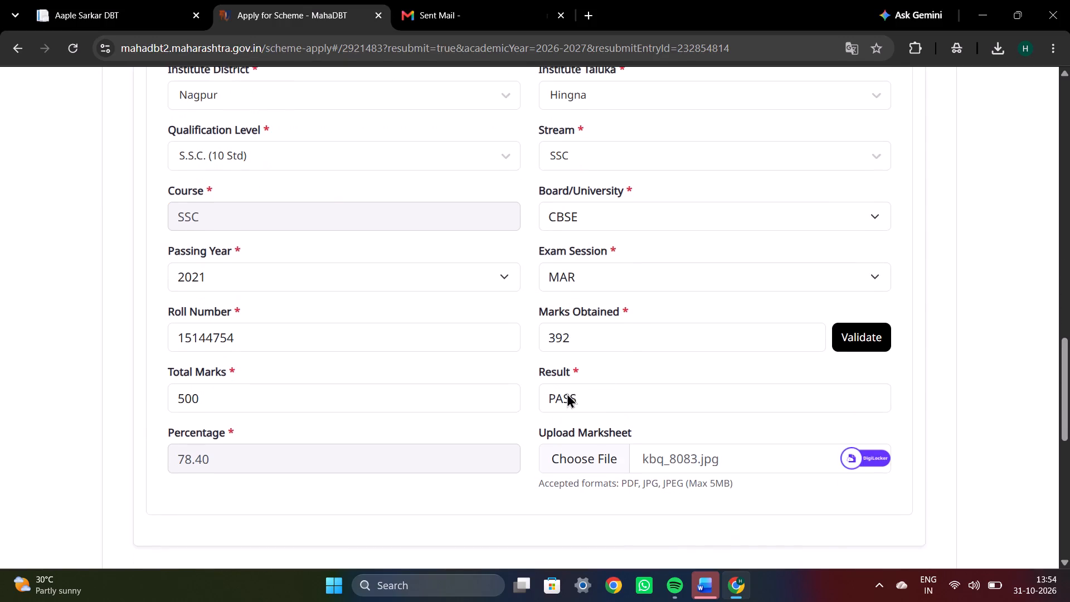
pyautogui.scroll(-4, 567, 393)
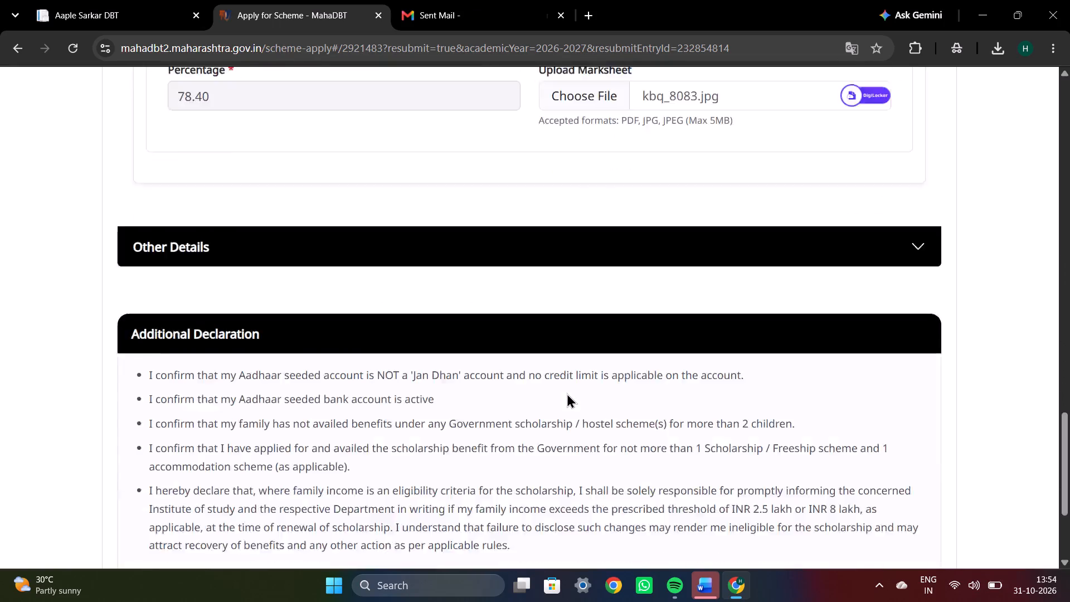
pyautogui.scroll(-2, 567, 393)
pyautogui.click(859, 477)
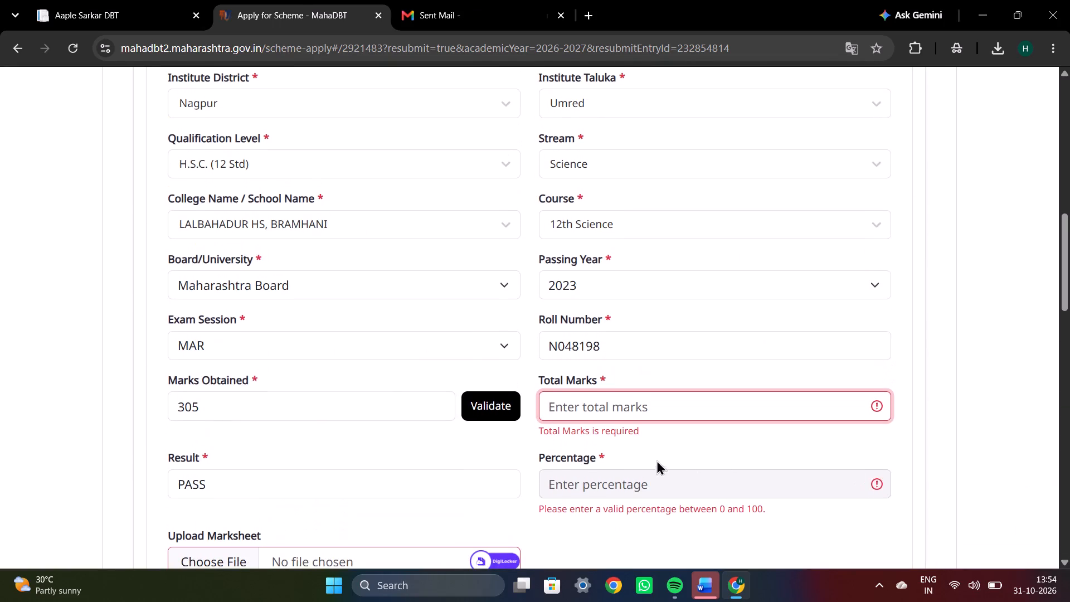
# Enter 600 as the Total Marks for the H.S.C. (12 Std) qualification.
pyautogui.write('600')
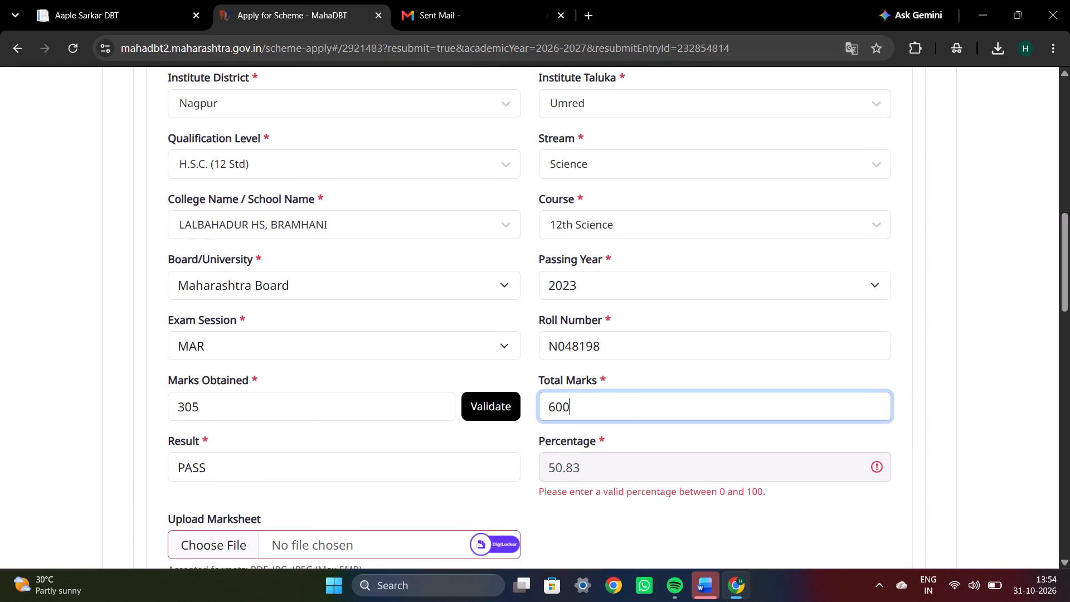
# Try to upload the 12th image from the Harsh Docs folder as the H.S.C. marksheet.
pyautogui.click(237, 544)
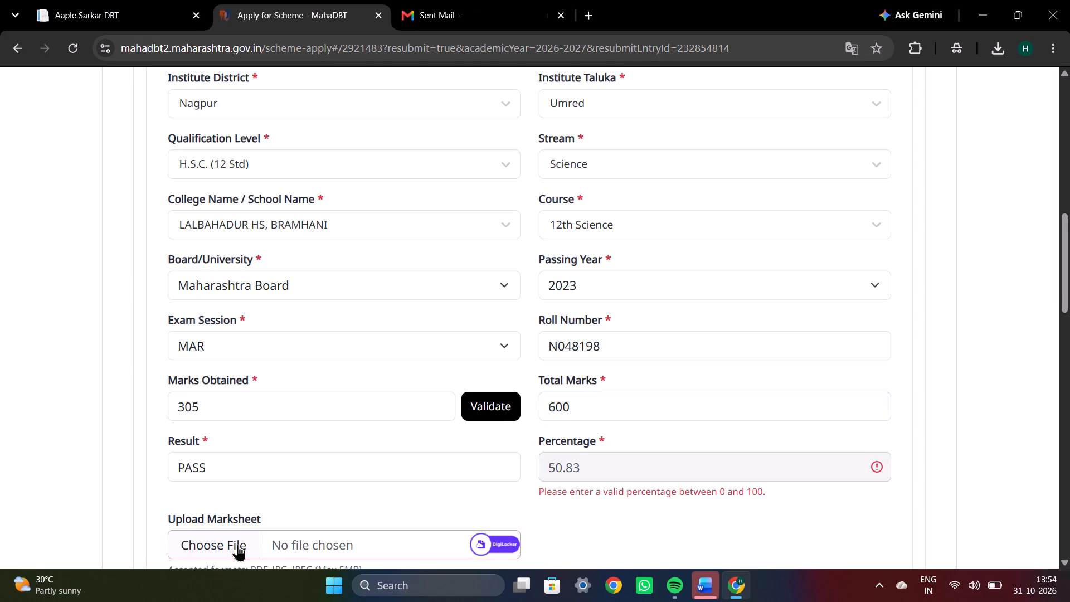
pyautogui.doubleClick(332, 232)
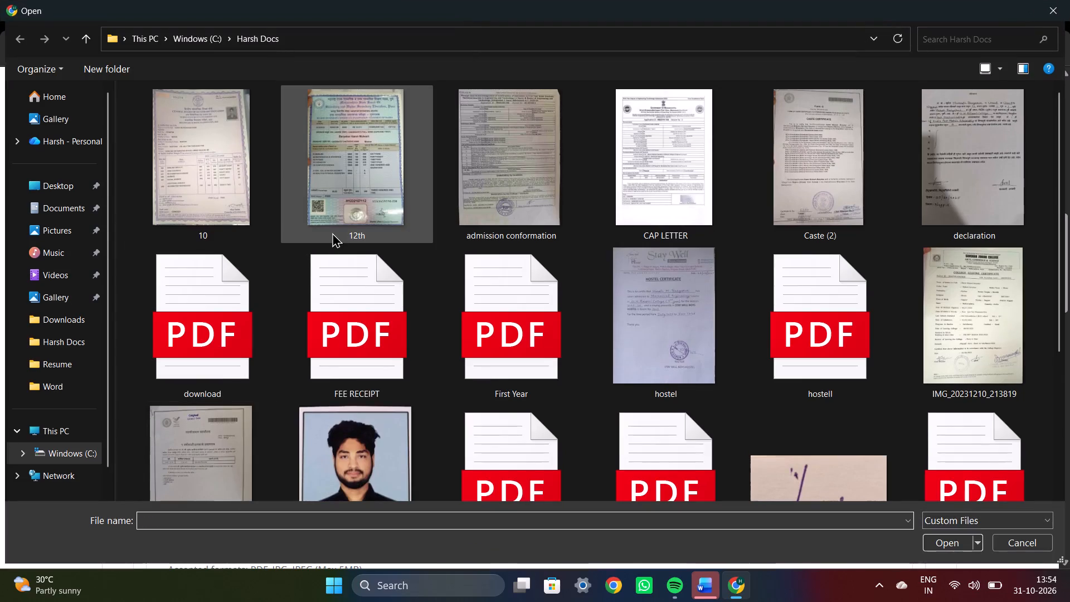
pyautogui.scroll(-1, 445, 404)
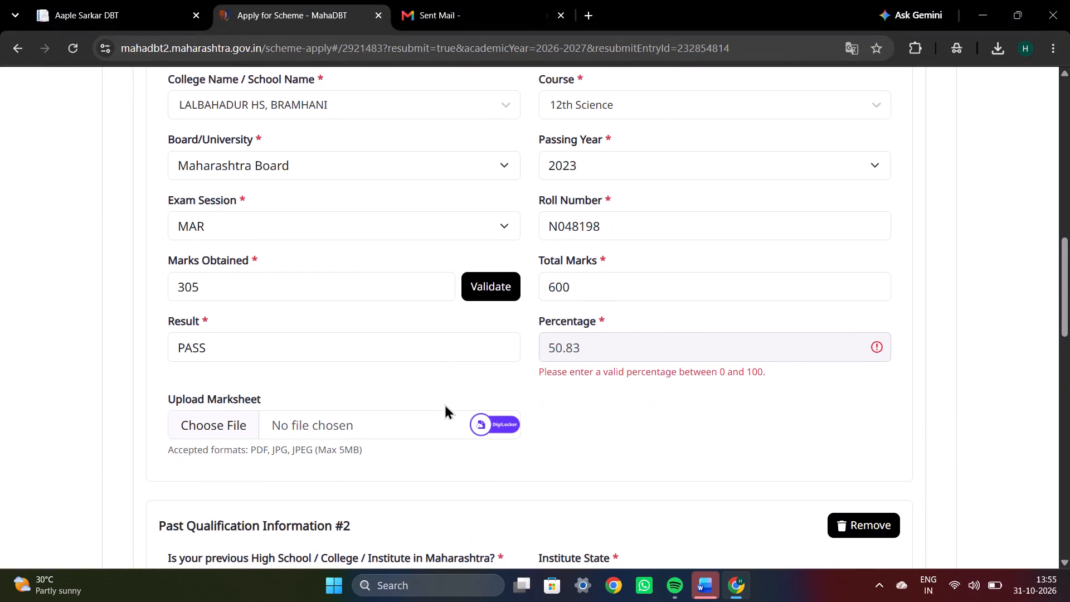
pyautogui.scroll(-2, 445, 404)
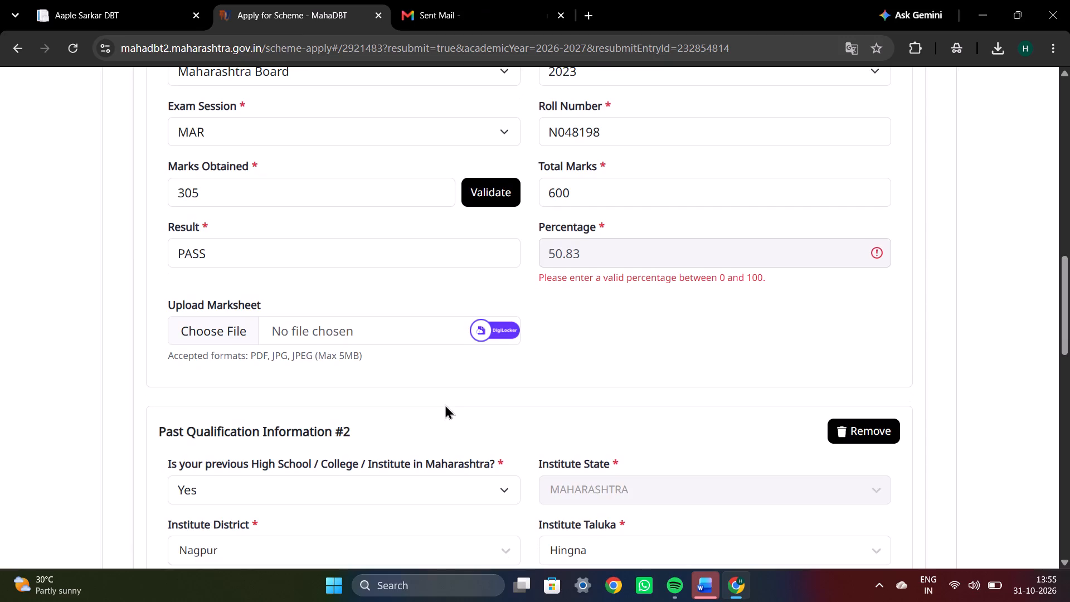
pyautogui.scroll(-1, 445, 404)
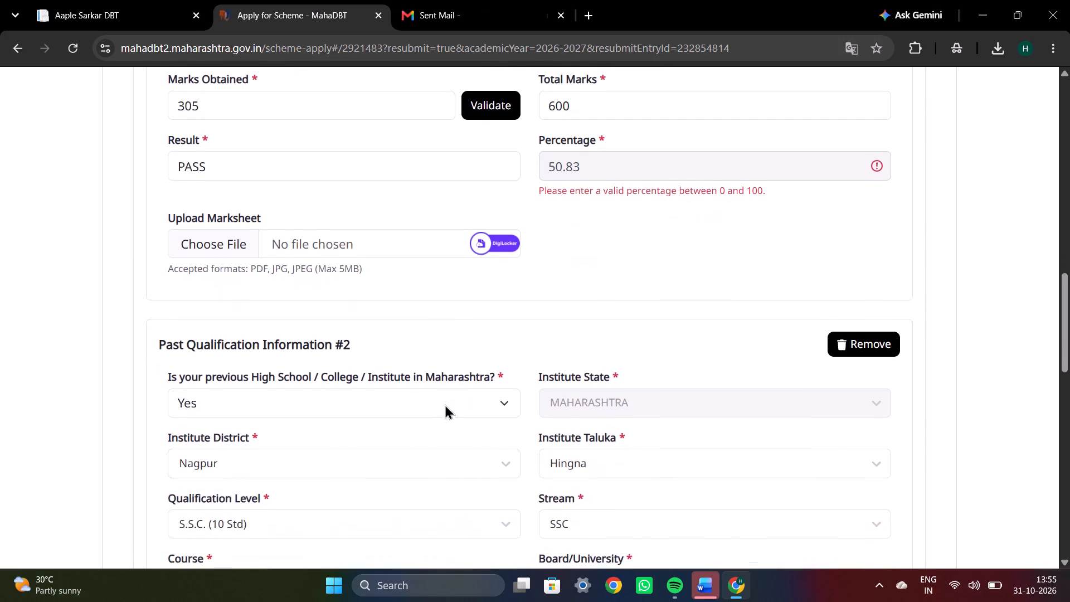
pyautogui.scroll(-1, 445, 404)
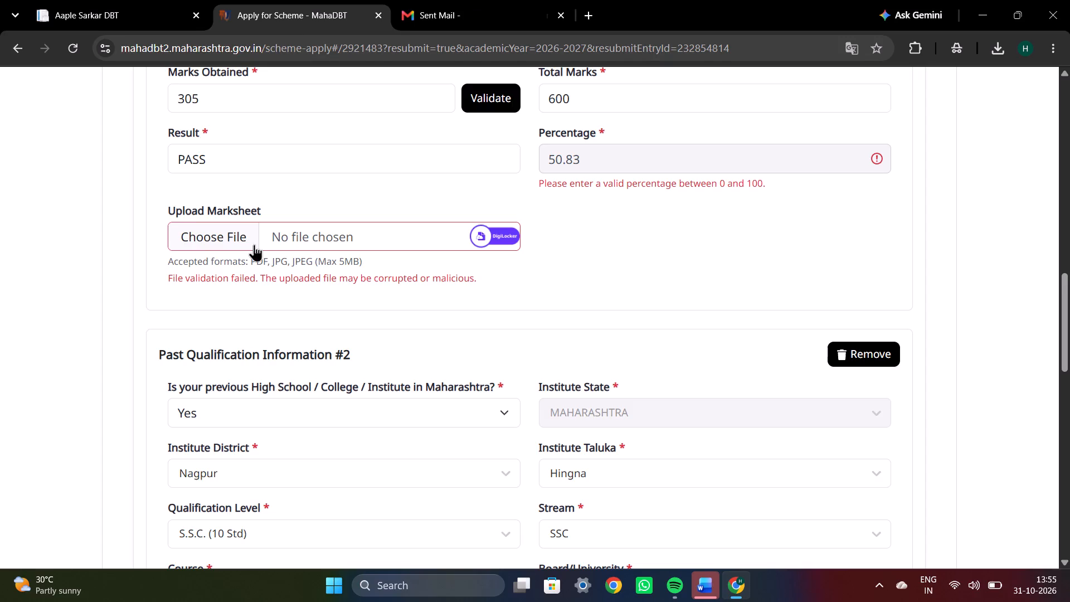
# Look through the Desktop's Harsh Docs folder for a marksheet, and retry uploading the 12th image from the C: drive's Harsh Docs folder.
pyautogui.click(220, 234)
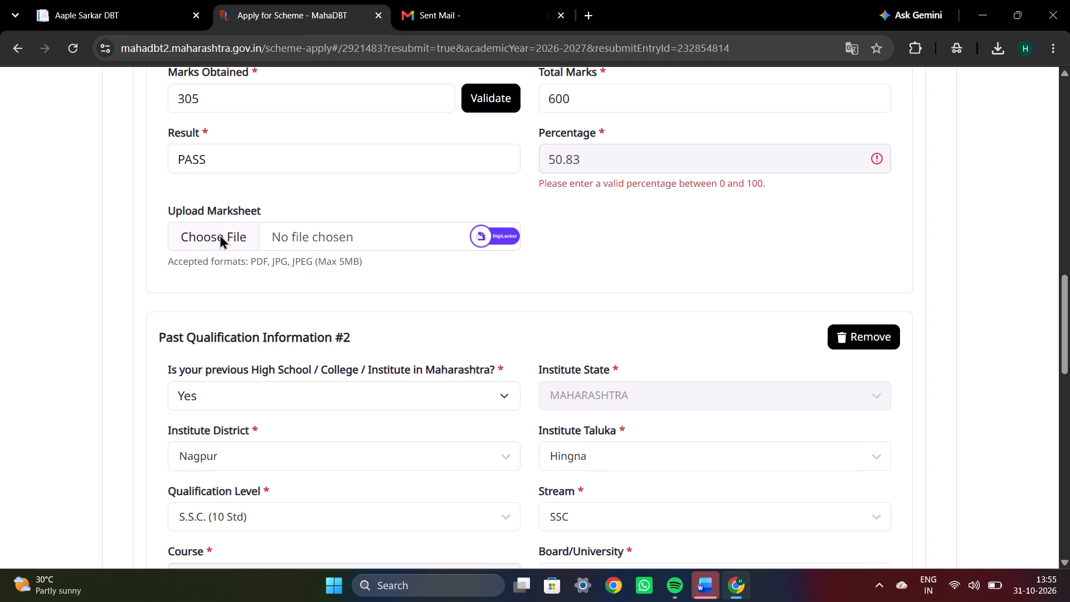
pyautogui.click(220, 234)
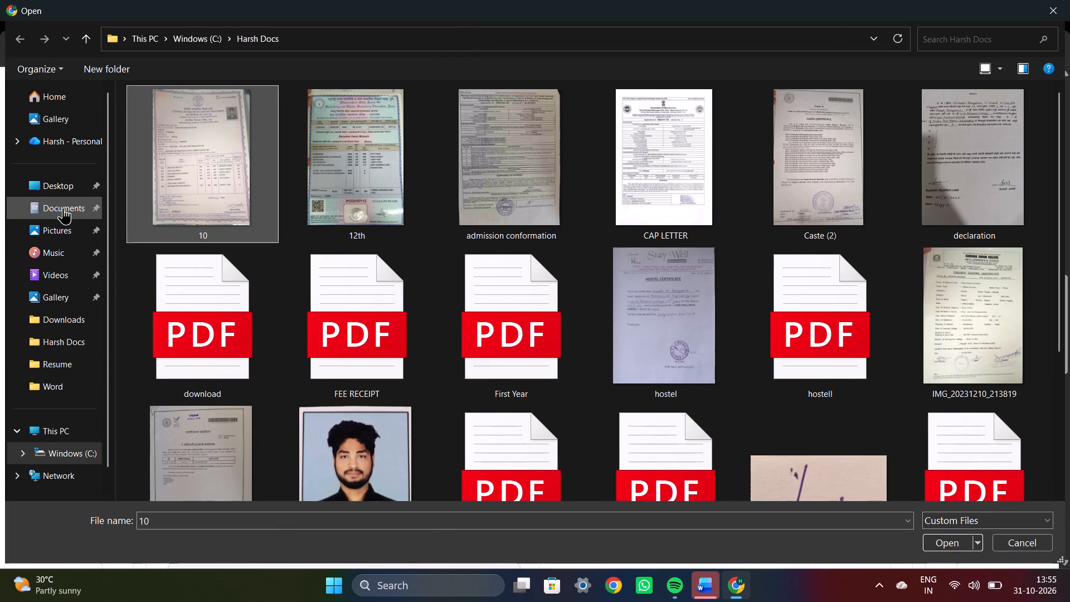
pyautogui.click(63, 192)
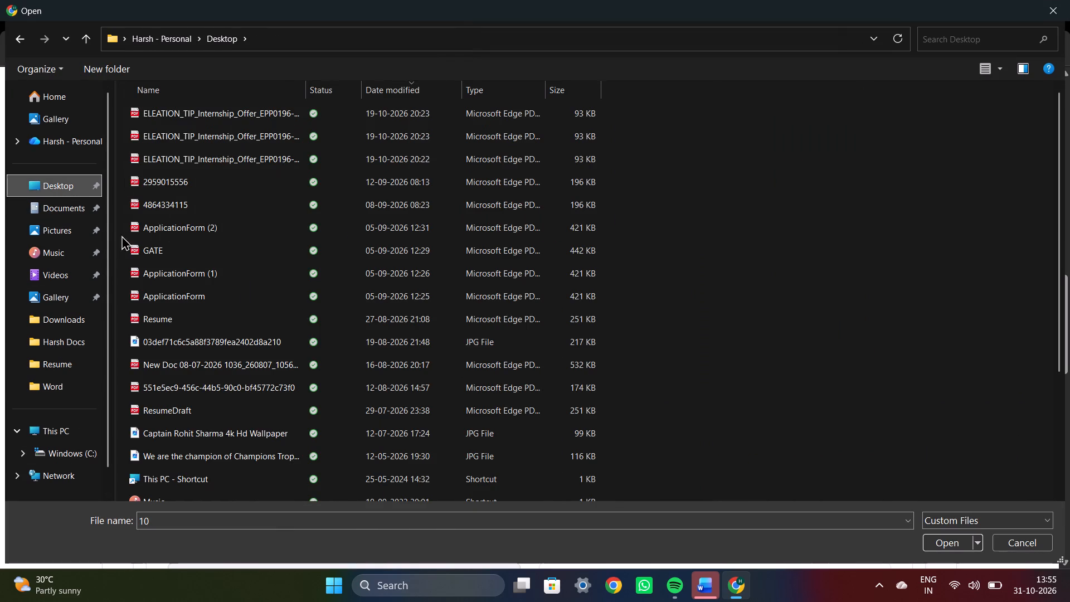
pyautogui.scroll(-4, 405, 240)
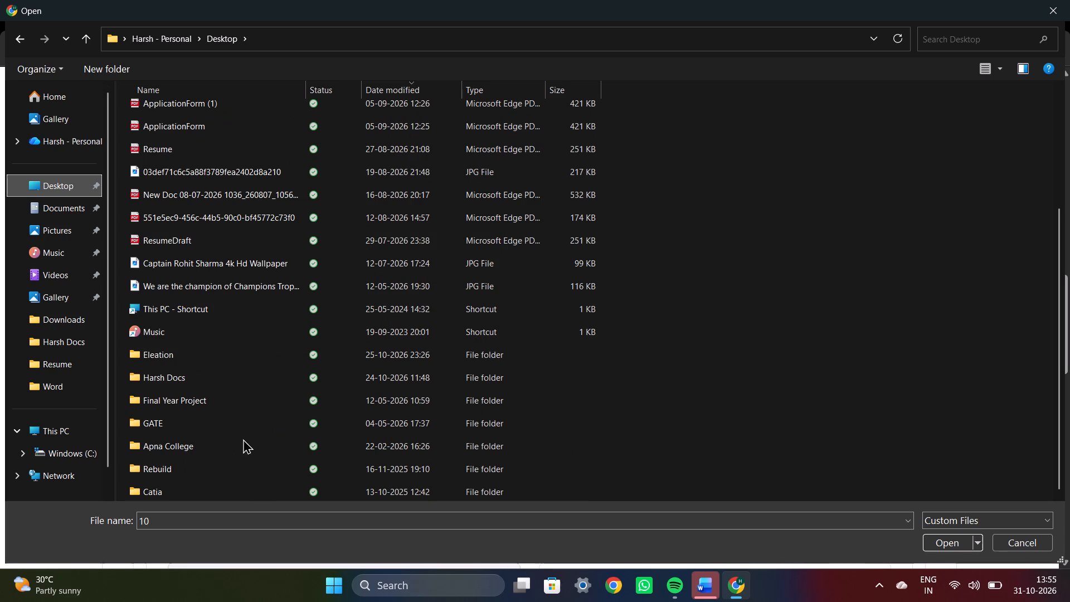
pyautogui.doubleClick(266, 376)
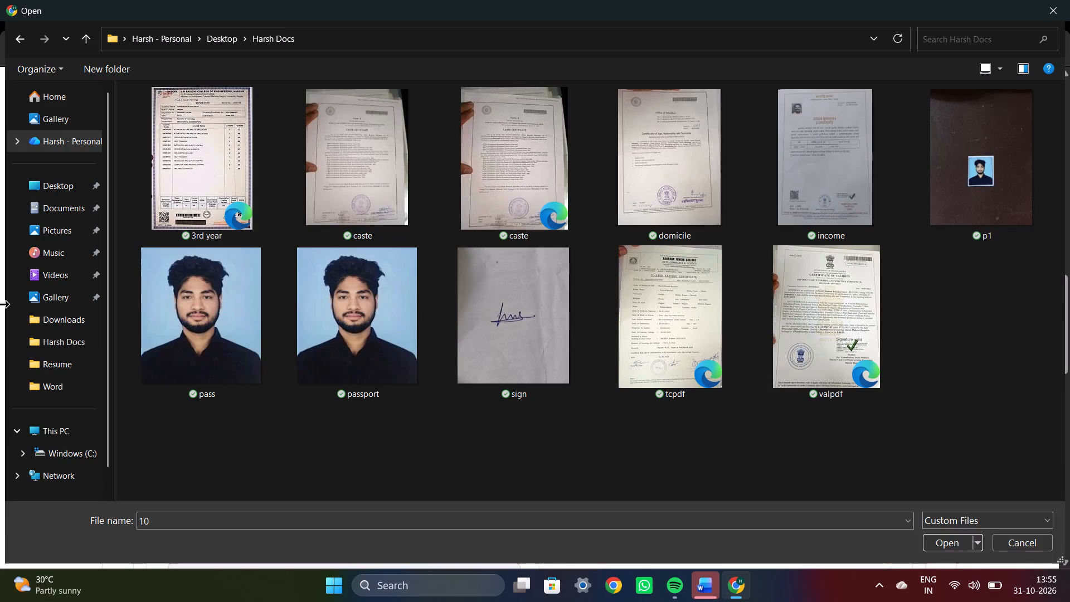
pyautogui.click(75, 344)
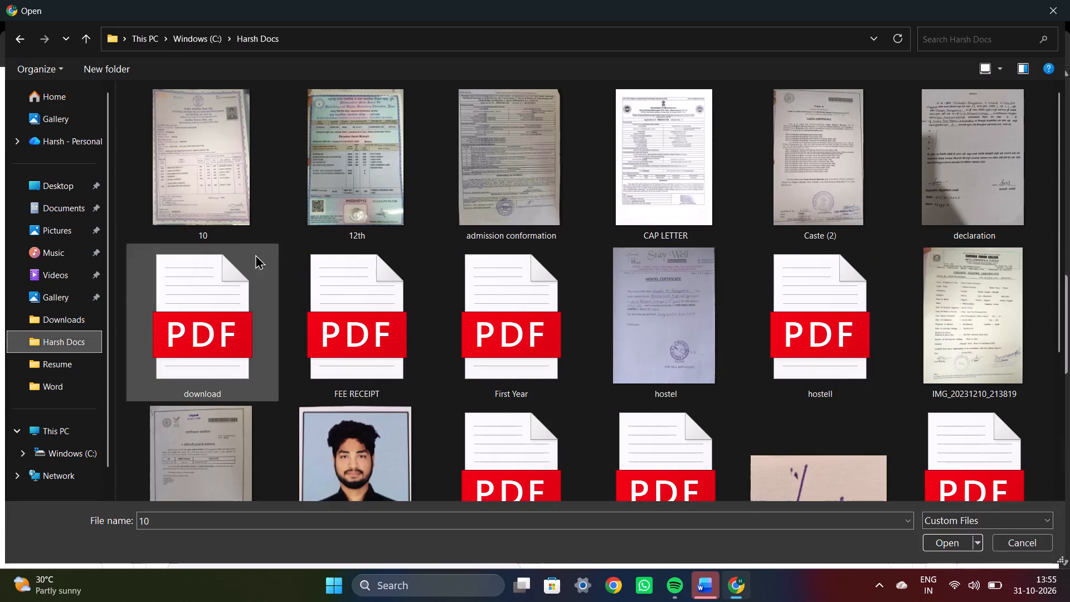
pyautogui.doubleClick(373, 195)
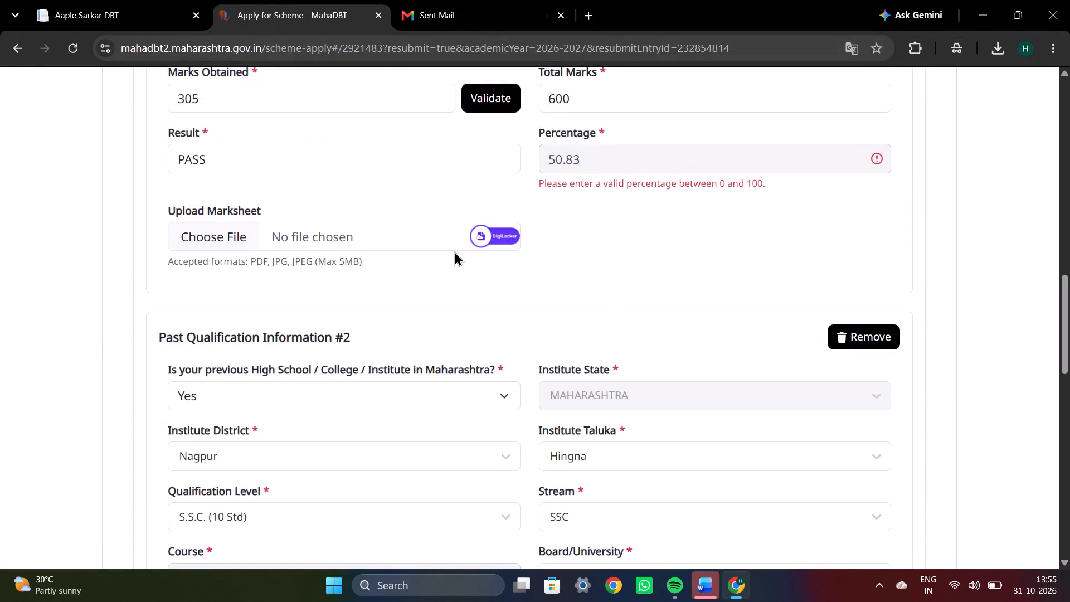
# Review the H.S.C. qualification entries and its marksheet upload field for remaining errors.
pyautogui.scroll(3, 454, 251)
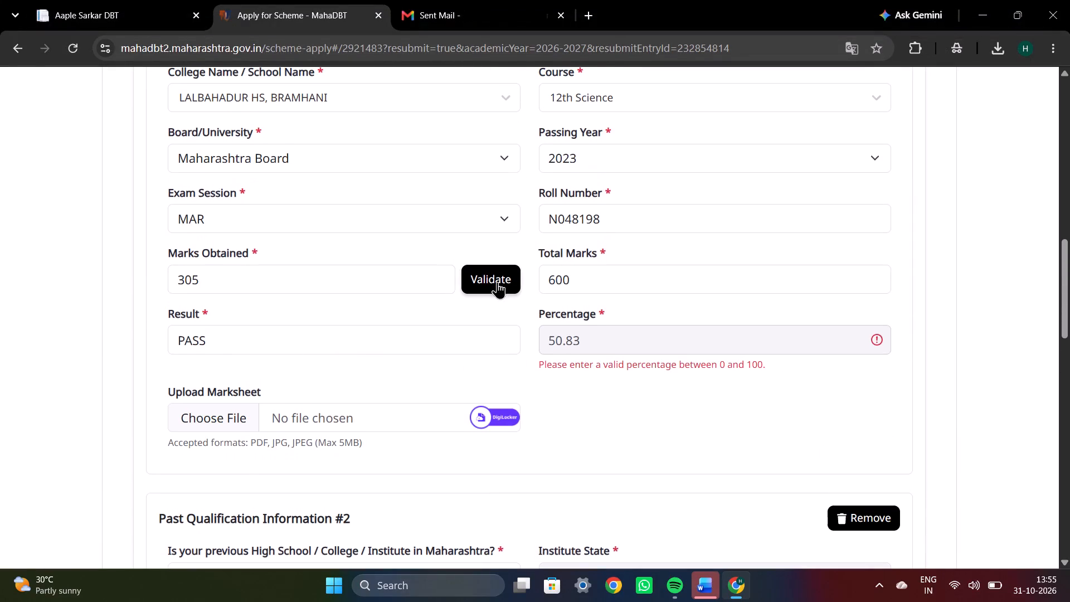
pyautogui.scroll(2, 497, 281)
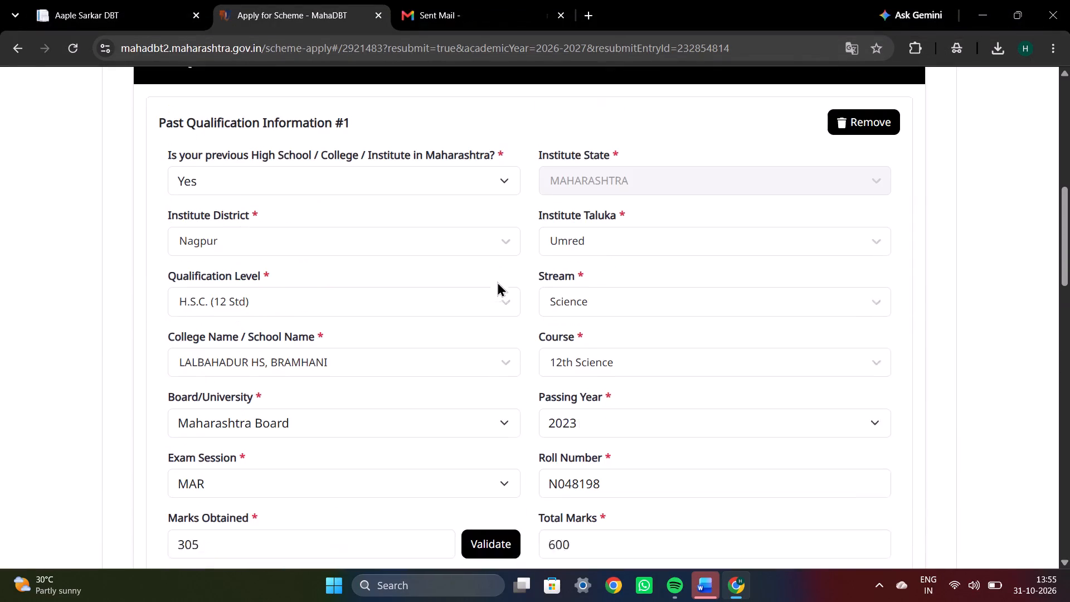
pyautogui.scroll(1, 497, 281)
pyautogui.scroll(-2, 497, 281)
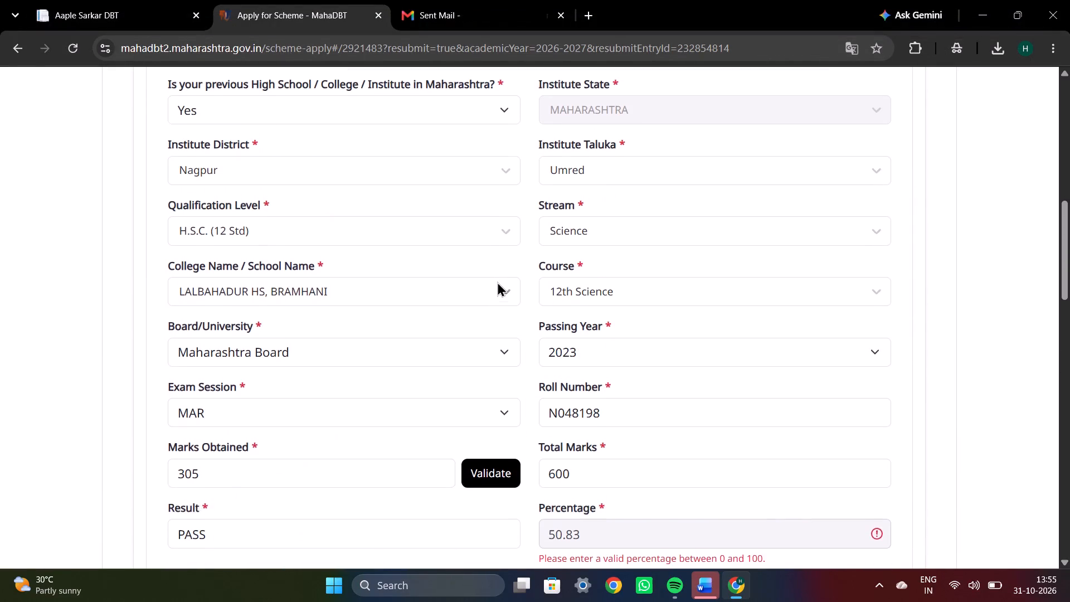
pyautogui.scroll(-3, 497, 281)
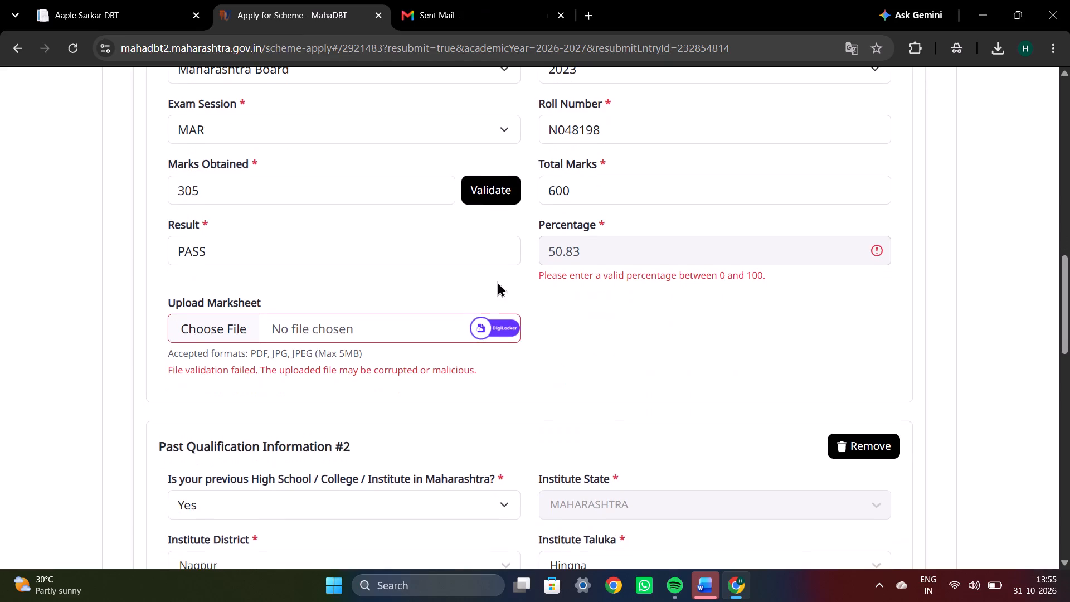
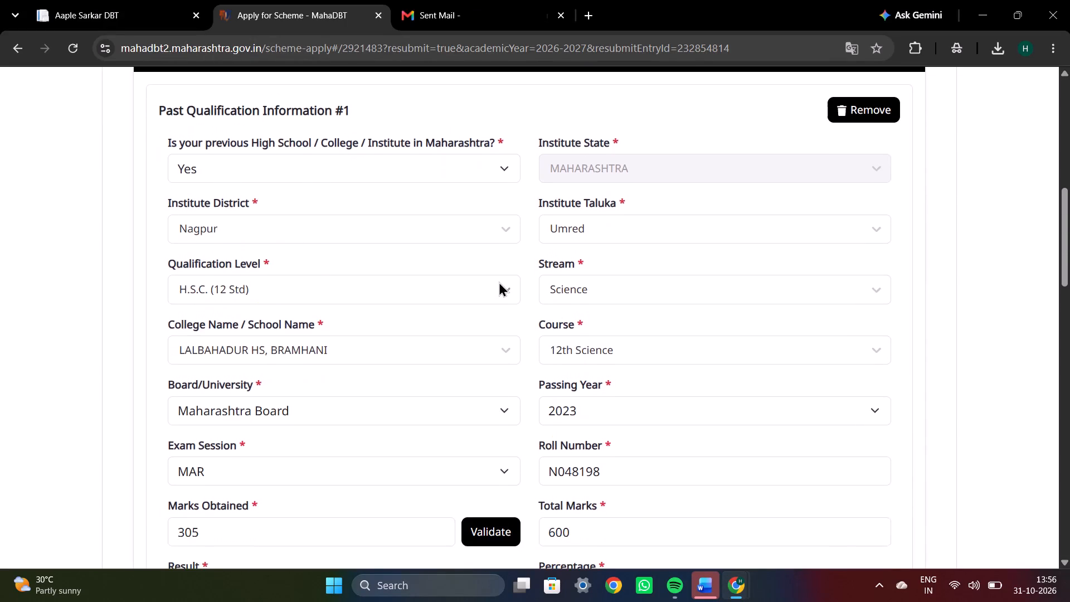
# Open the file chooser for the H.S.C. marksheet and look through the Downloads folder for a suitable file.
pyautogui.scroll(-2, 499, 281)
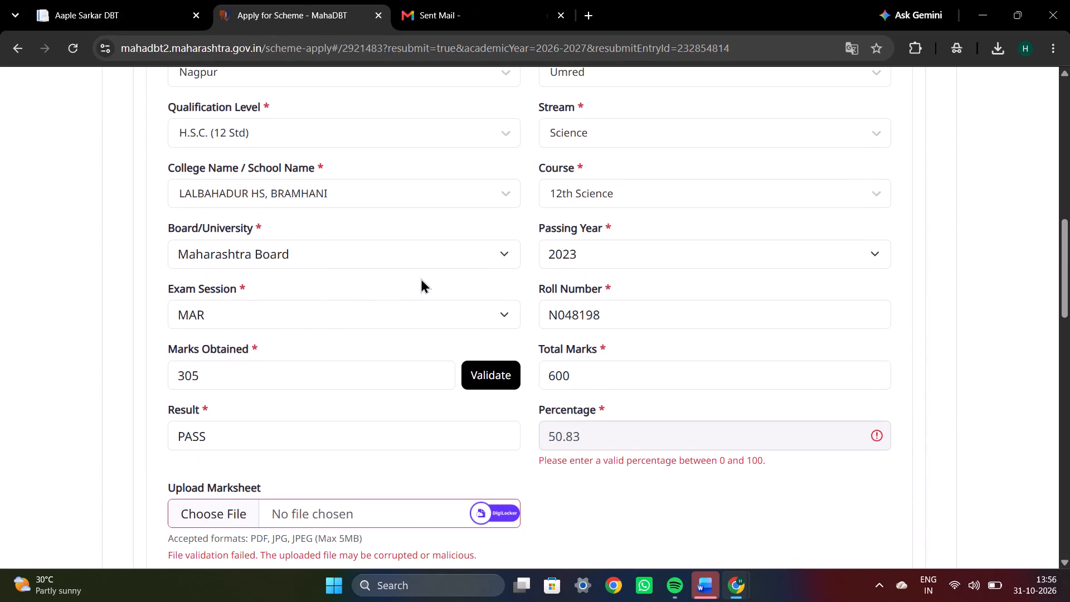
pyautogui.scroll(-1, 484, 304)
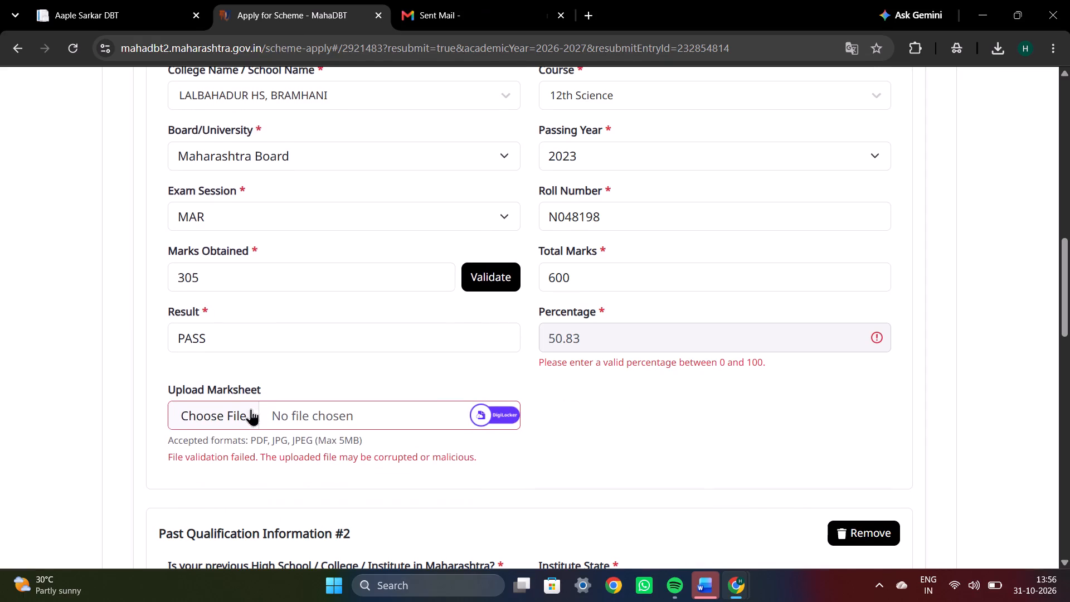
pyautogui.click(232, 411)
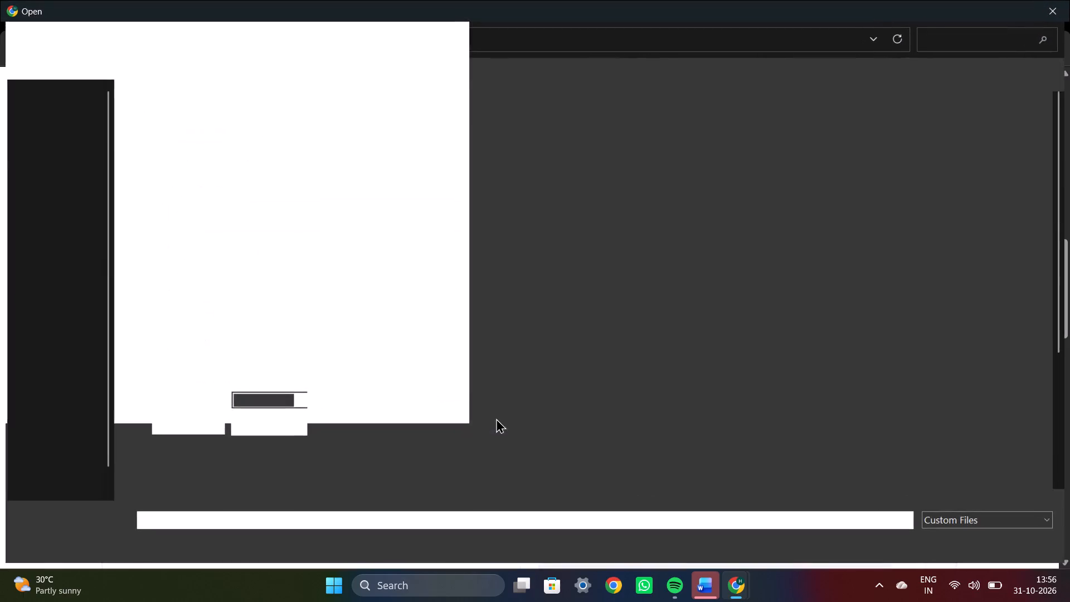
pyautogui.moveTo(419, 174); pyautogui.dragTo(106, 182)
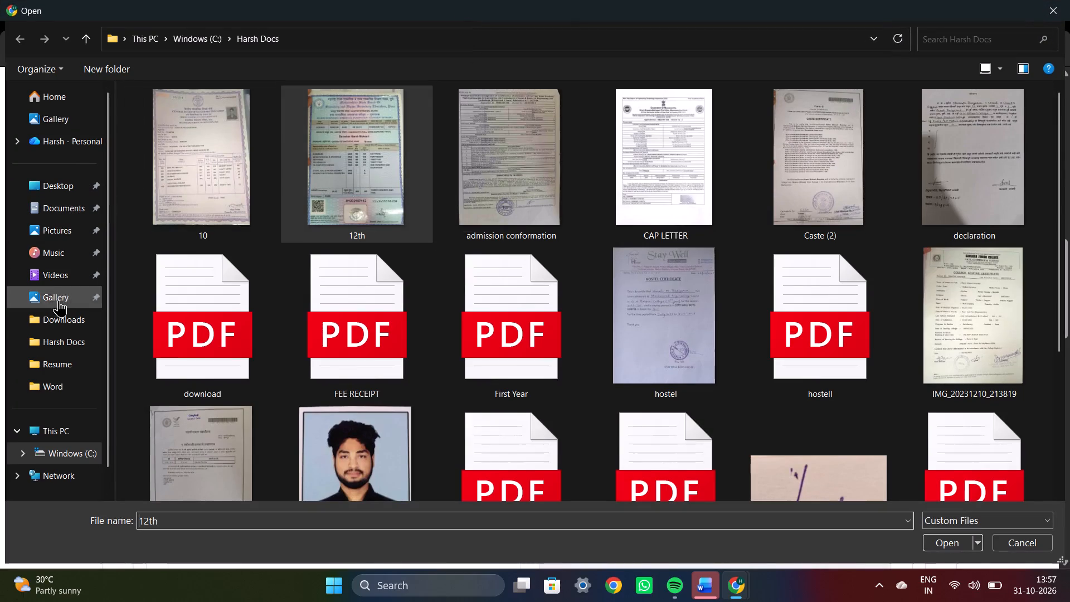
pyautogui.click(69, 323)
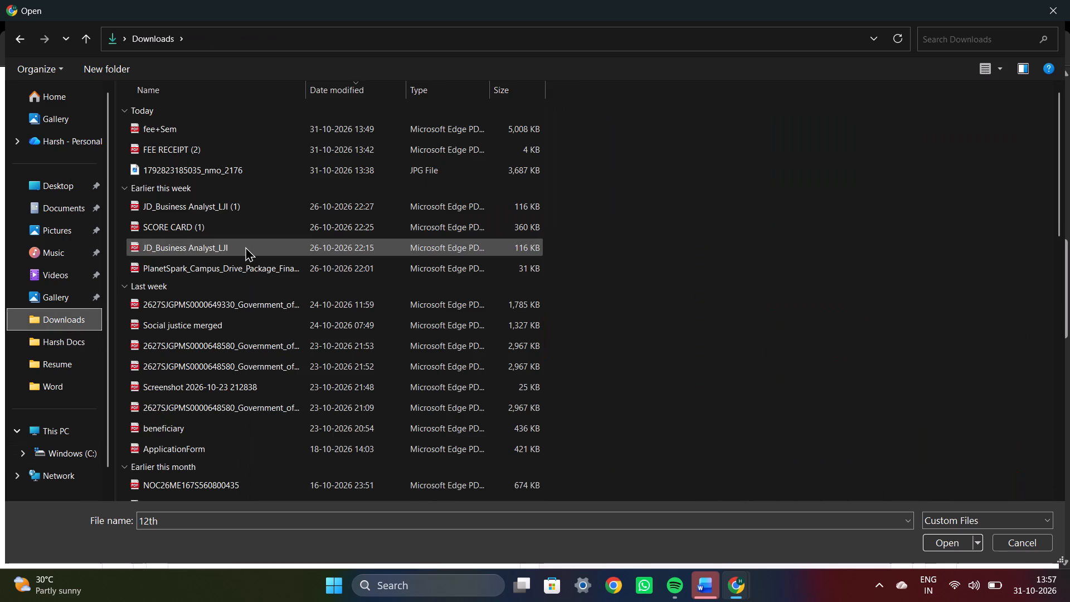
pyautogui.scroll(-1, 258, 270)
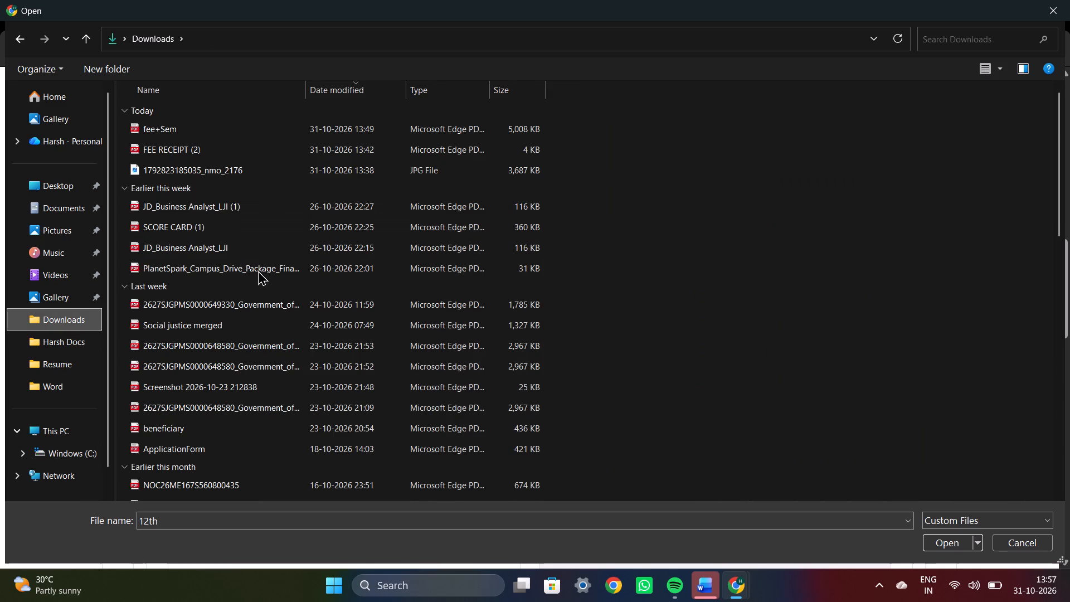
pyautogui.scroll(-1, 258, 270)
pyautogui.scroll(2, 258, 270)
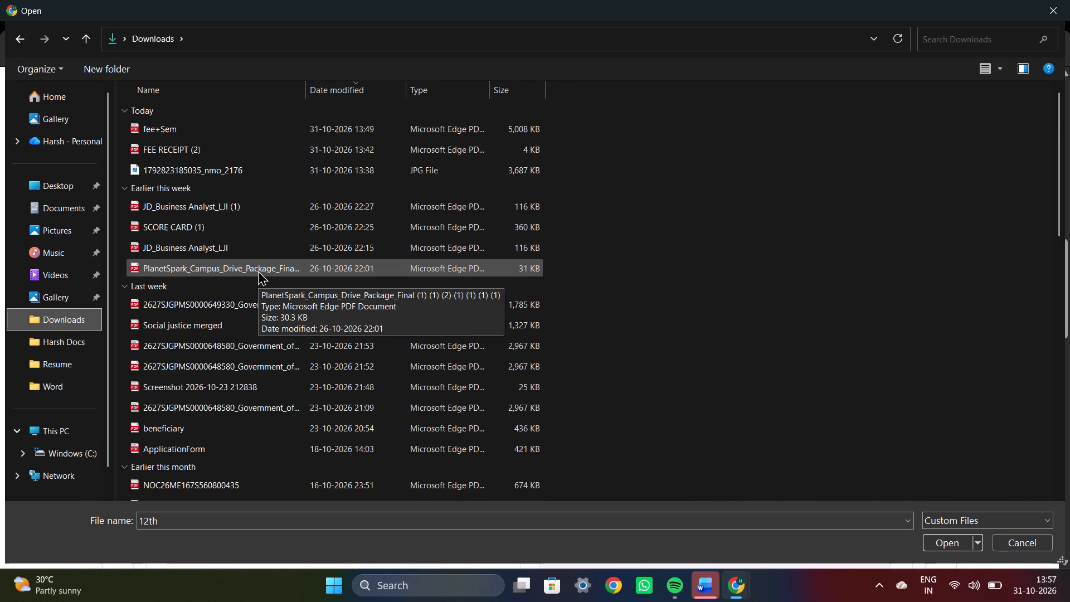
pyautogui.scroll(1, 258, 270)
pyautogui.scroll(-2, 258, 270)
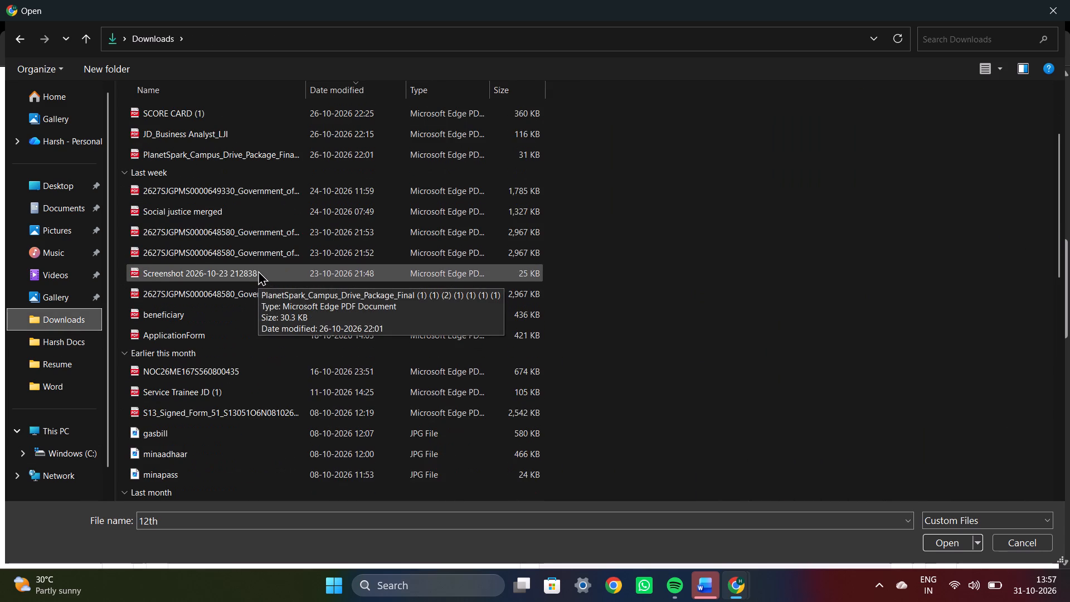
pyautogui.scroll(-1, 258, 270)
pyautogui.scroll(7, 258, 270)
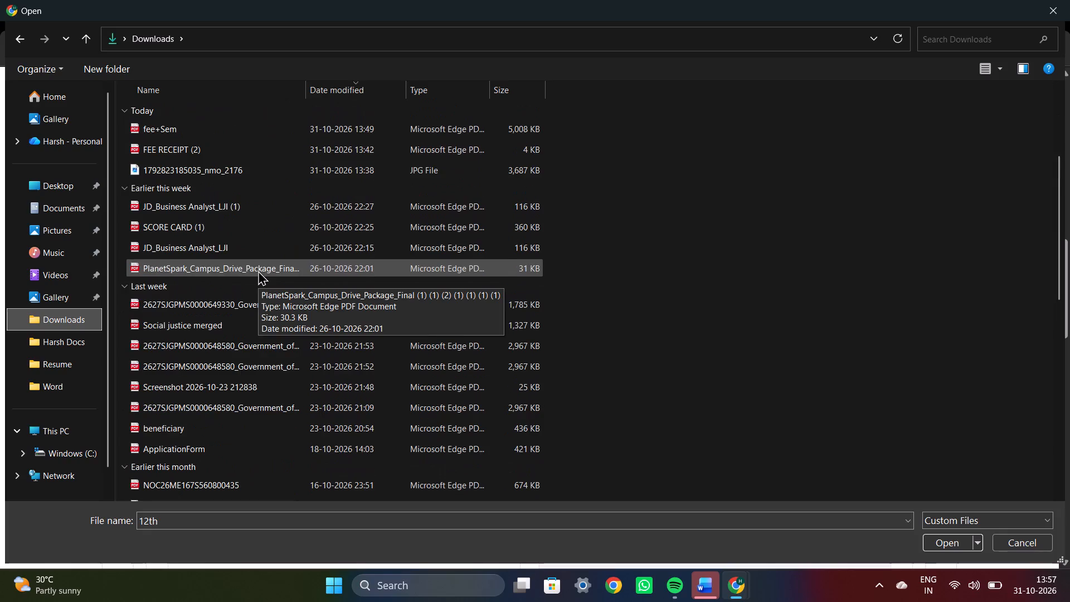
pyautogui.scroll(1, 258, 270)
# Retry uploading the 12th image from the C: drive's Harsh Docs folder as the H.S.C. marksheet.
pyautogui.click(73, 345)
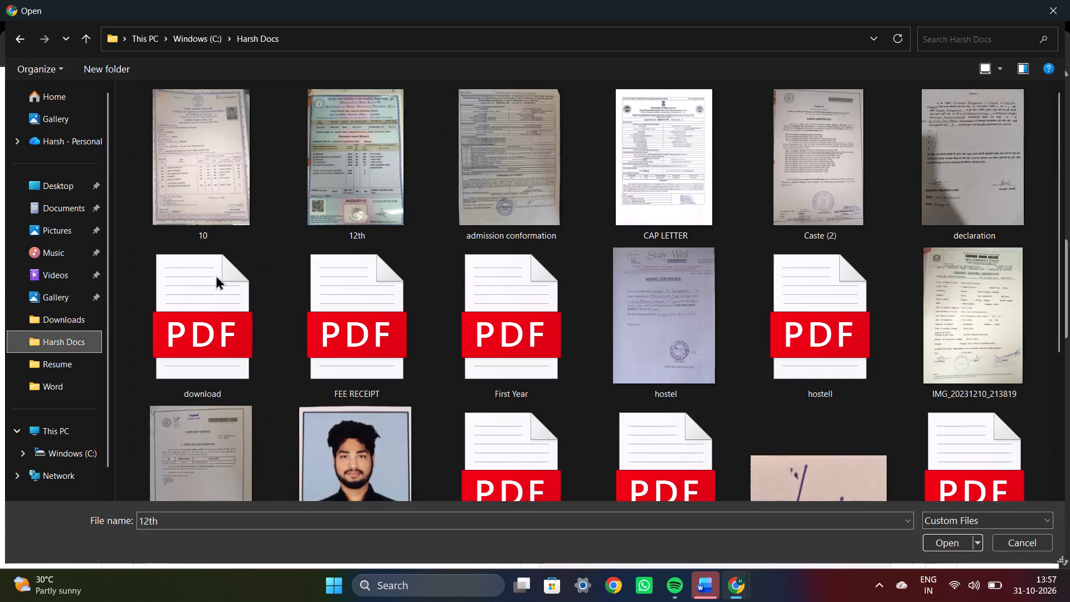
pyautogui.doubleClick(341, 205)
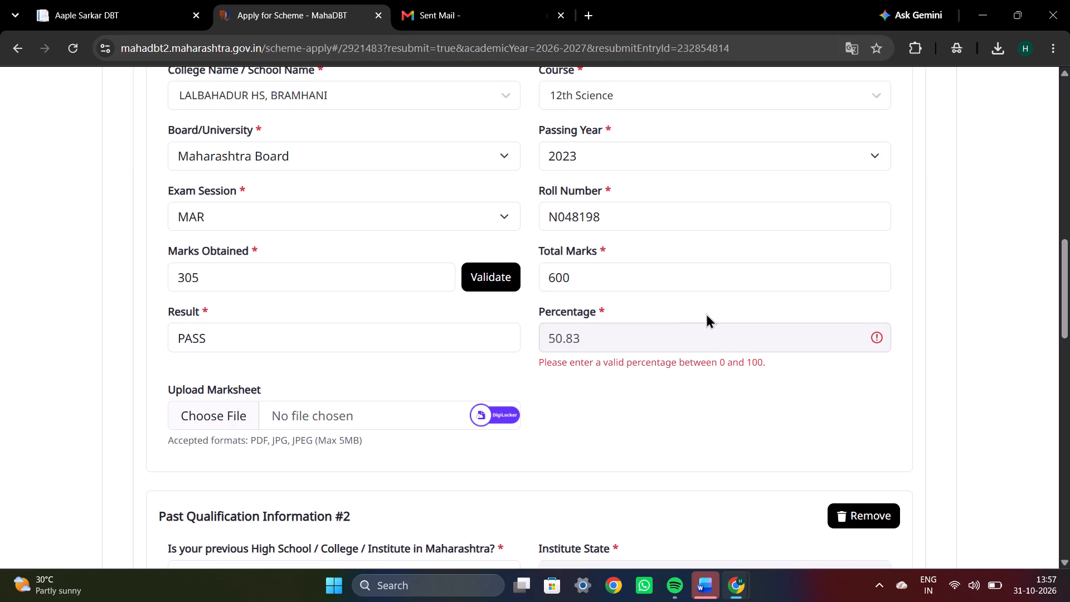
# Review the H.S.C. qualification entries and the form's error summary to identify which field still needs correction.
pyautogui.scroll(2, 706, 313)
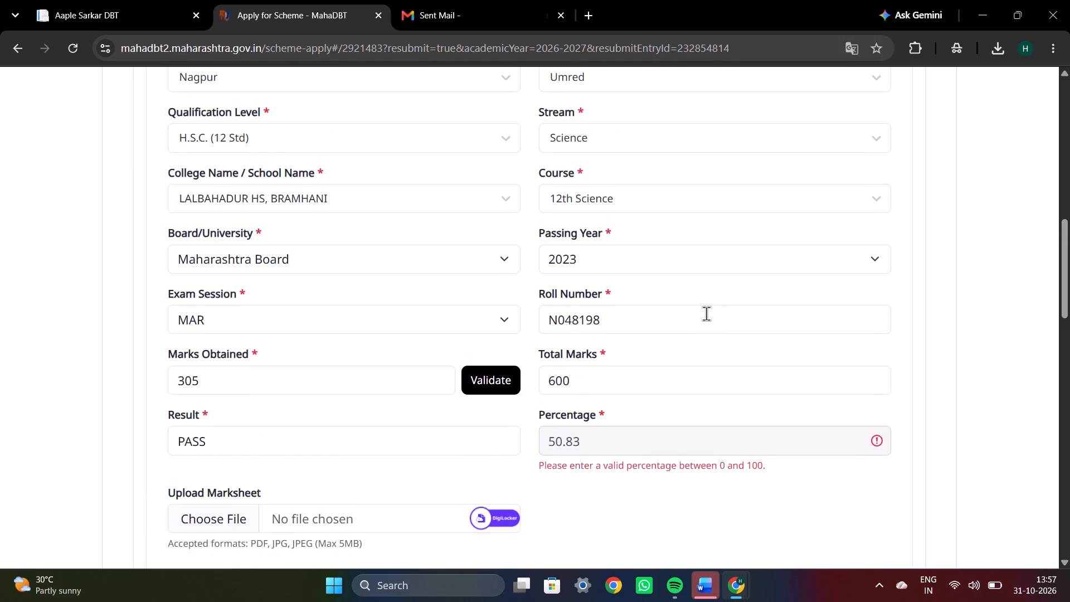
pyautogui.scroll(3, 706, 313)
pyautogui.scroll(-1, 706, 313)
pyautogui.scroll(1, 706, 313)
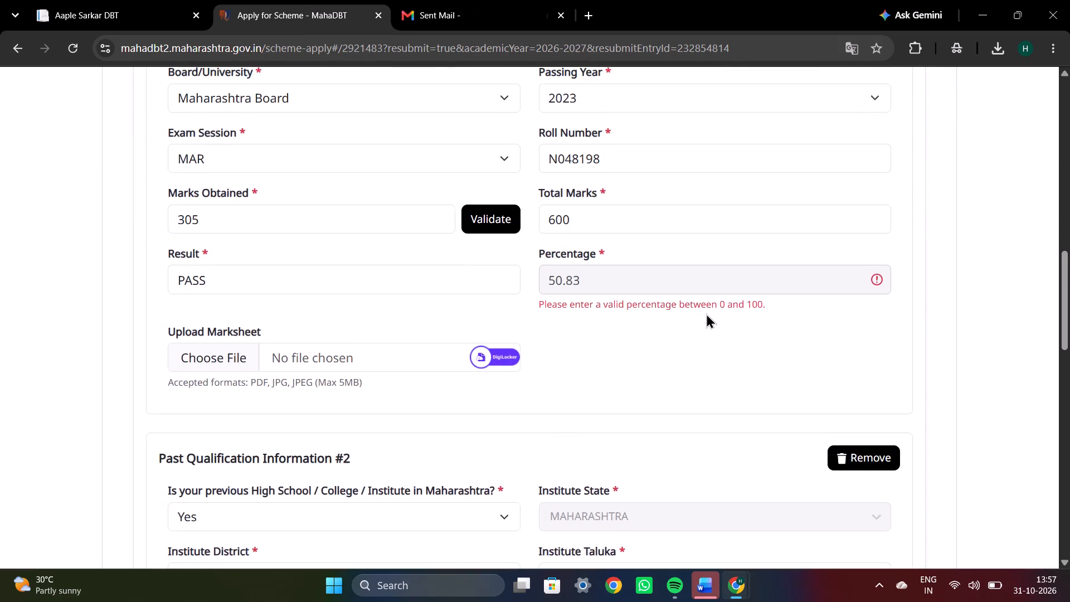
pyautogui.scroll(1, 706, 313)
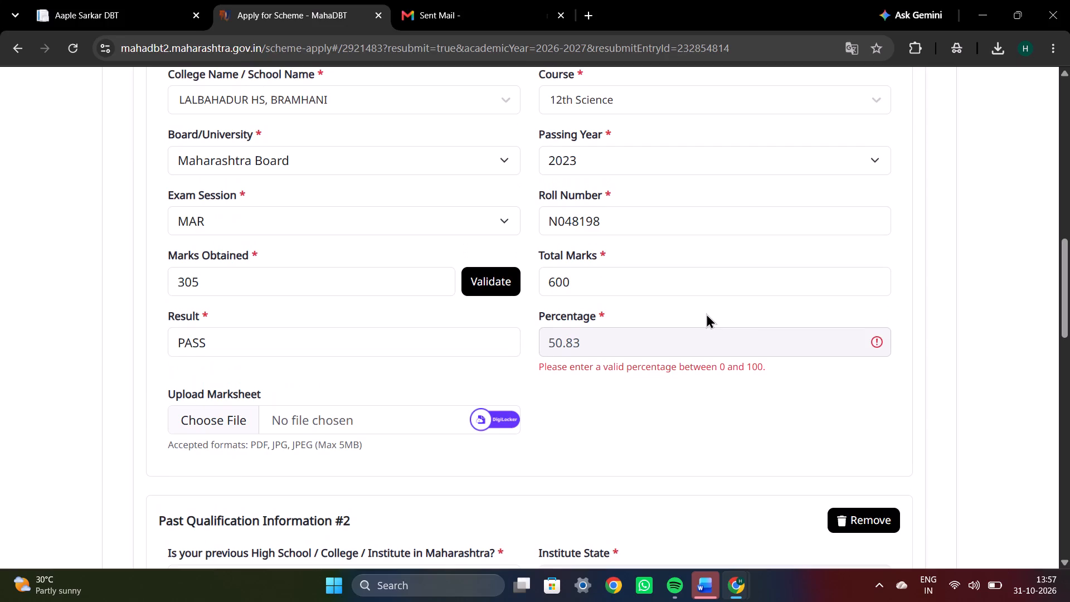
pyautogui.scroll(2, 706, 313)
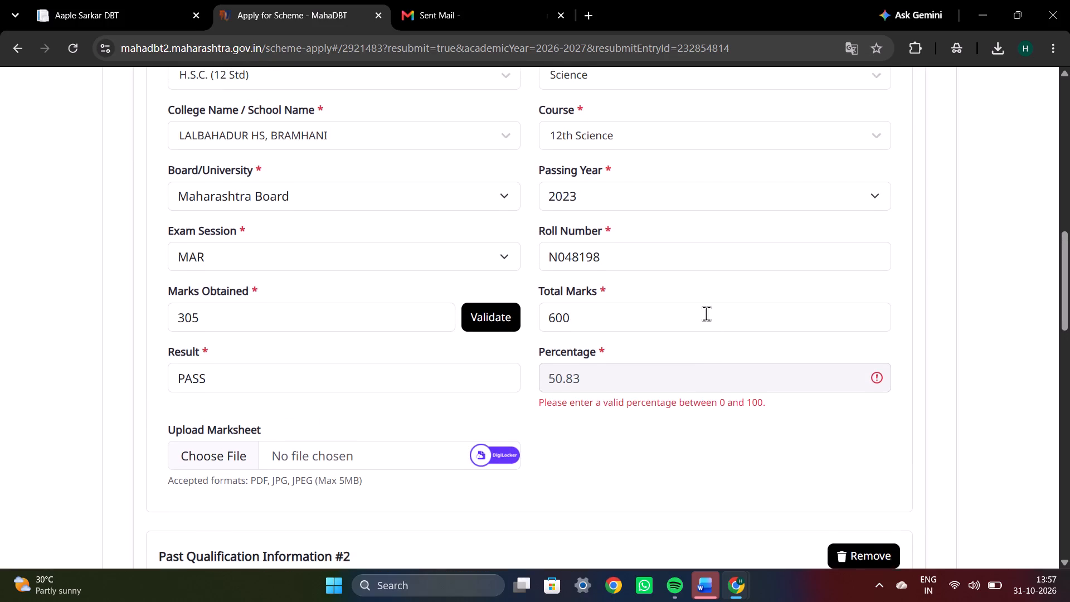
pyautogui.scroll(3, 706, 313)
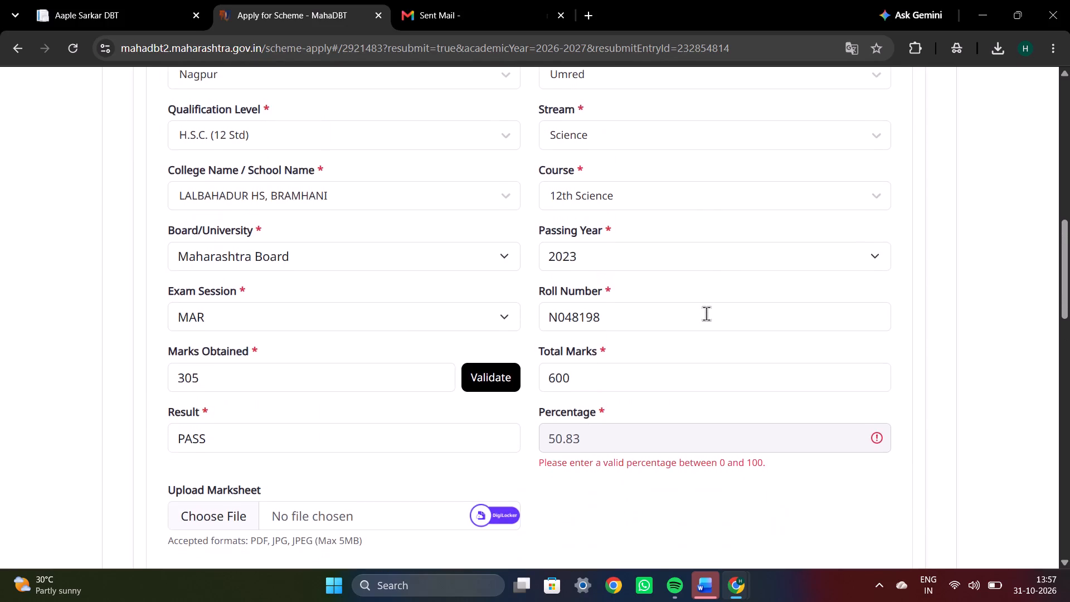
pyautogui.scroll(2, 706, 313)
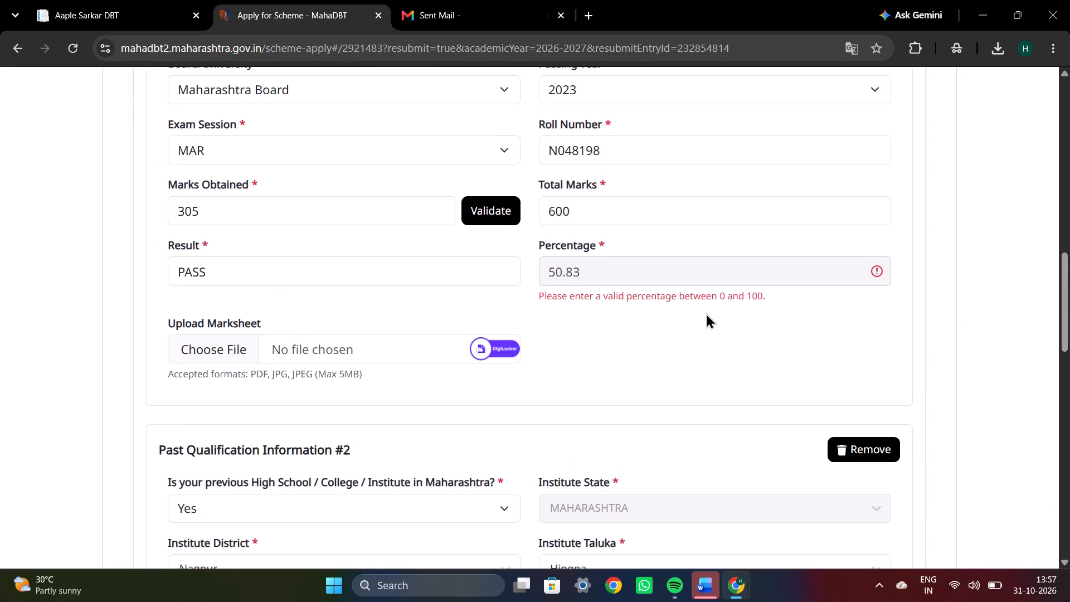
pyautogui.scroll(2, 706, 313)
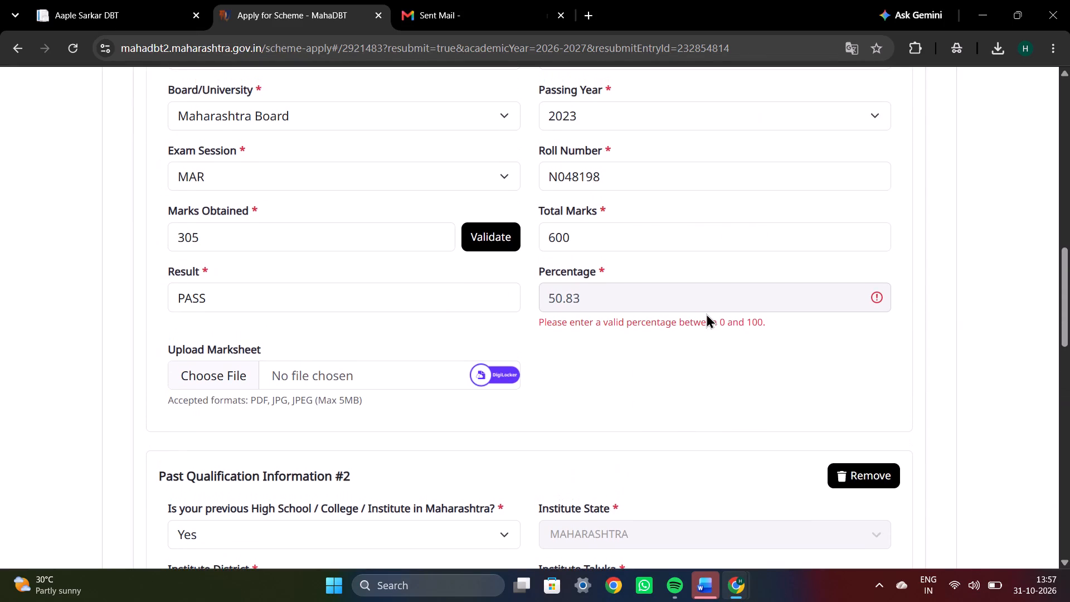
pyautogui.scroll(6, 706, 313)
pyautogui.scroll(-1, 816, 299)
pyautogui.scroll(-1, 586, 310)
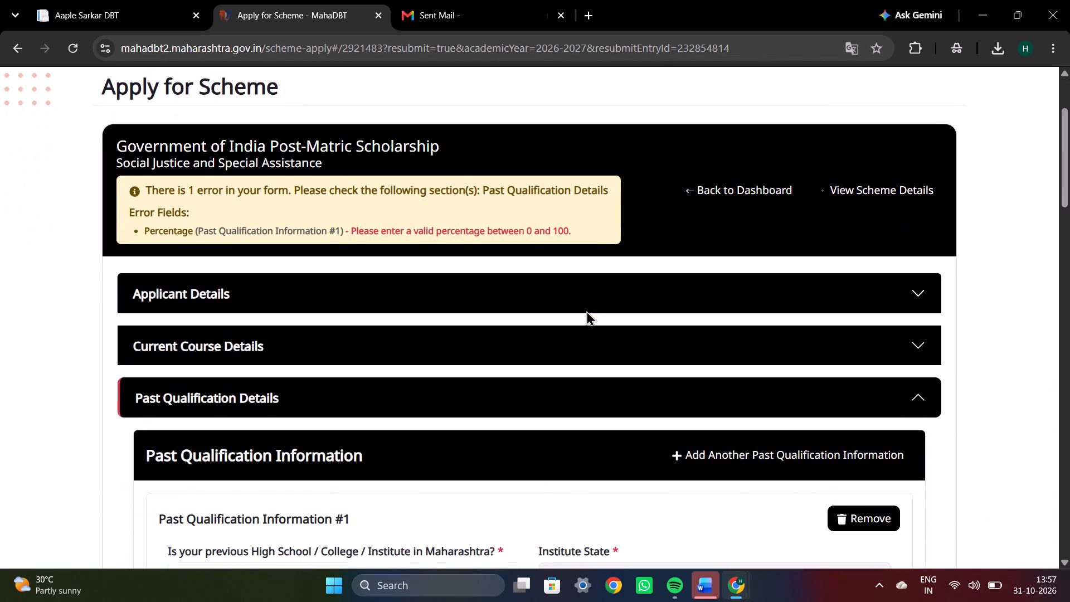
pyautogui.scroll(-1, 586, 310)
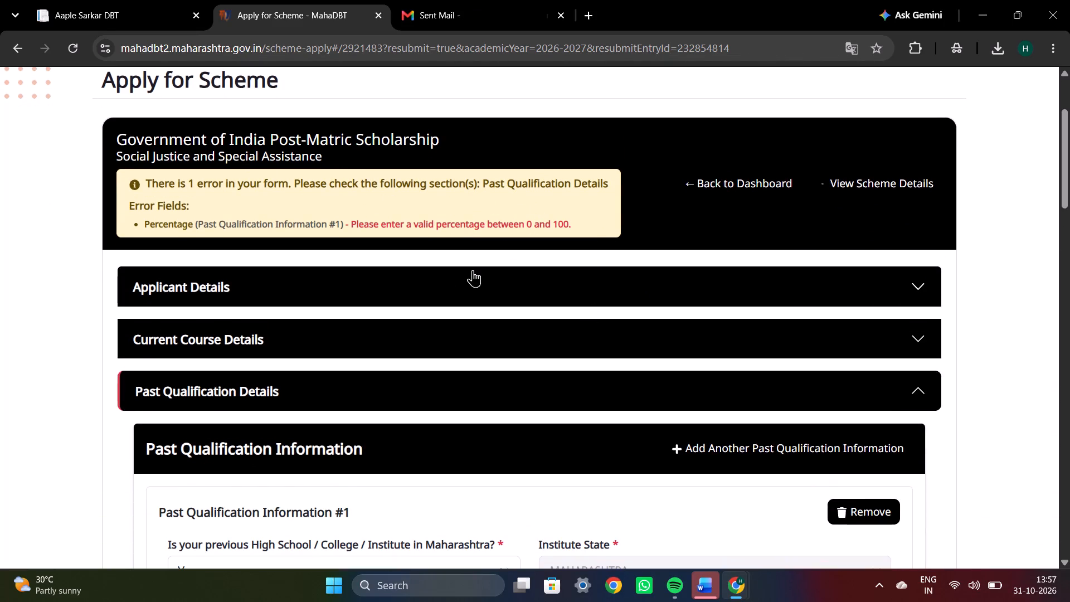
pyautogui.scroll(-5, 473, 270)
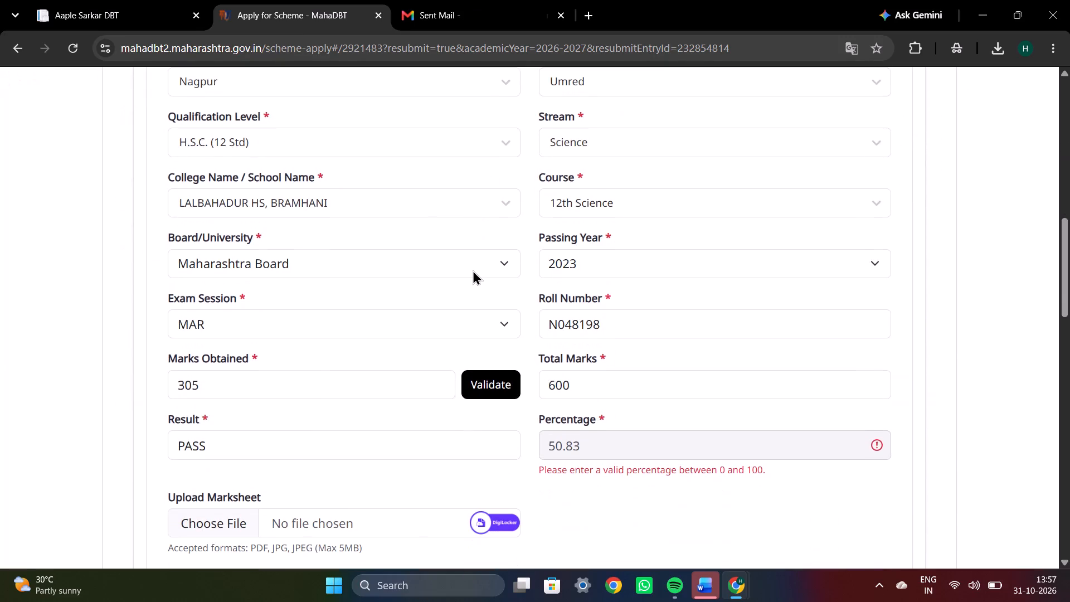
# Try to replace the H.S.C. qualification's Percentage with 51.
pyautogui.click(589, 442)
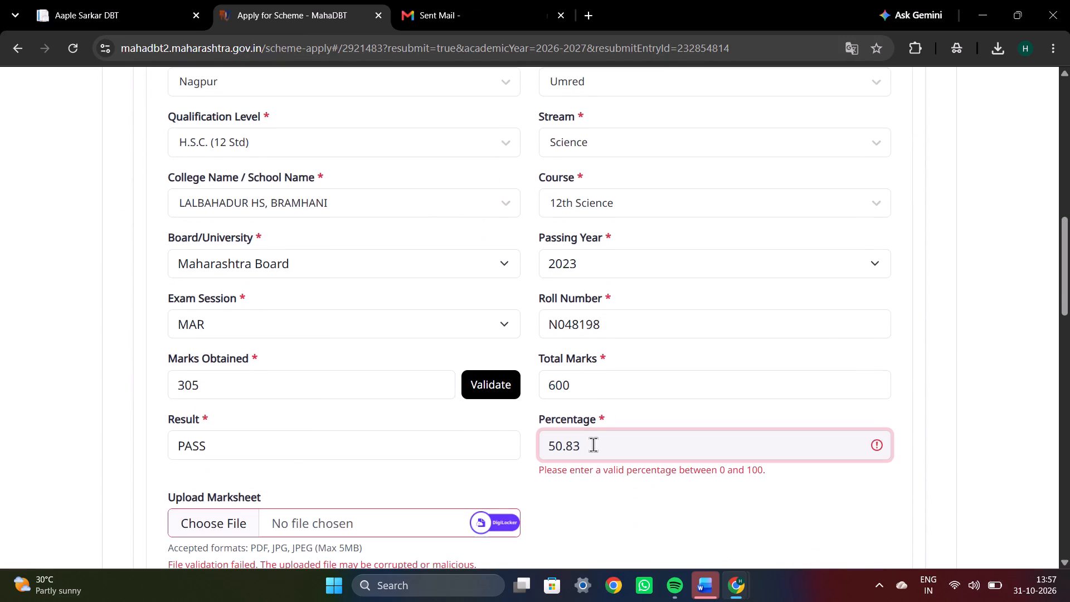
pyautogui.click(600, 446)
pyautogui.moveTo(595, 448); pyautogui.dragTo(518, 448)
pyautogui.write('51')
# Remove the H.S.C. (12 Std) entry from the Past Qualification Information section.
pyautogui.scroll(-1, 585, 455)
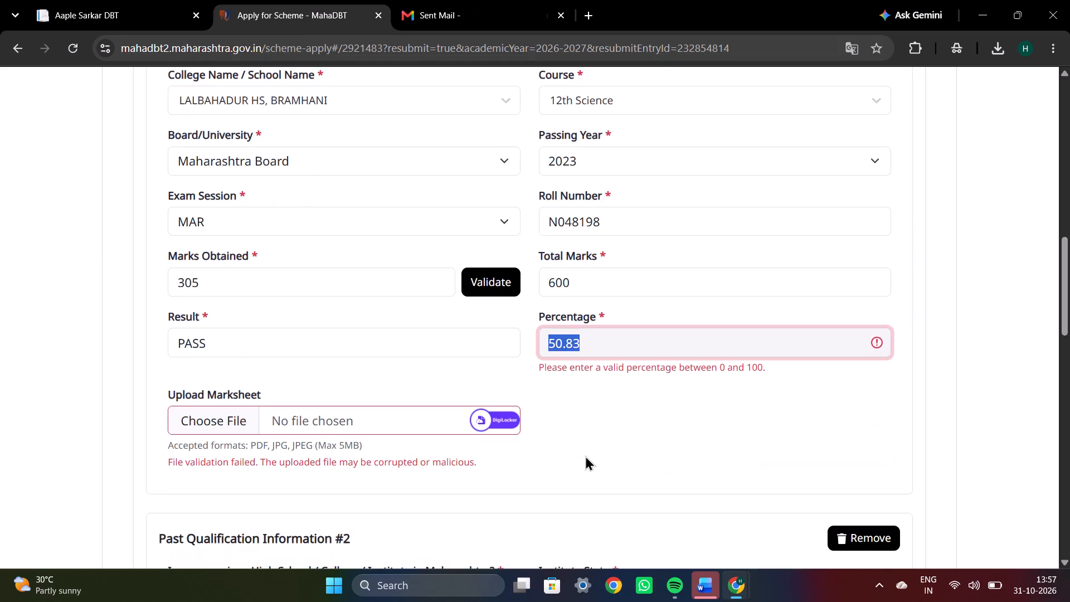
pyautogui.scroll(6, 585, 455)
pyautogui.click(840, 513)
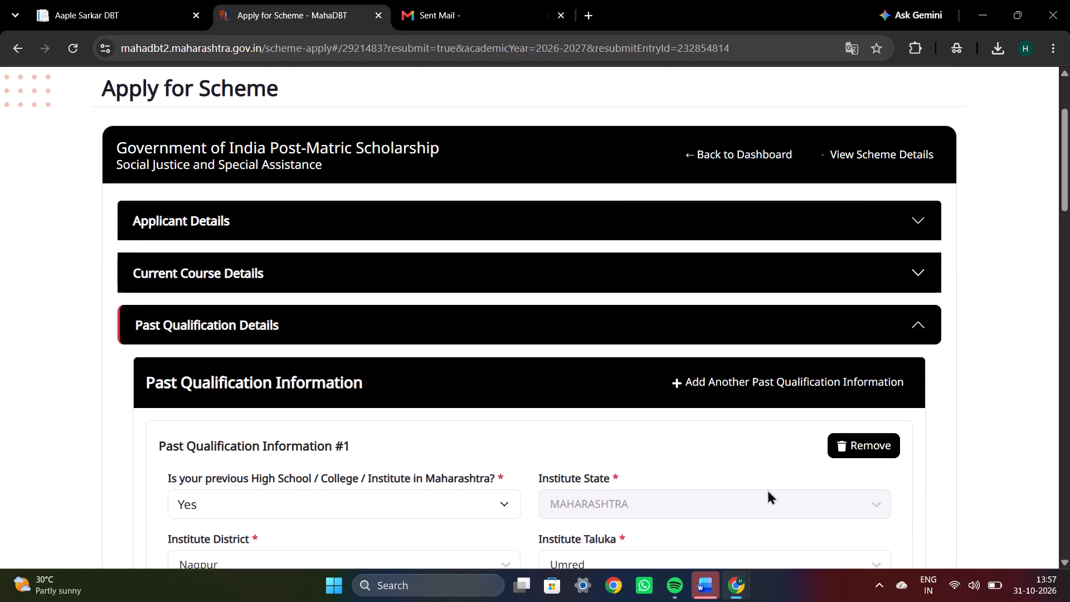
pyautogui.scroll(-2, 529, 448)
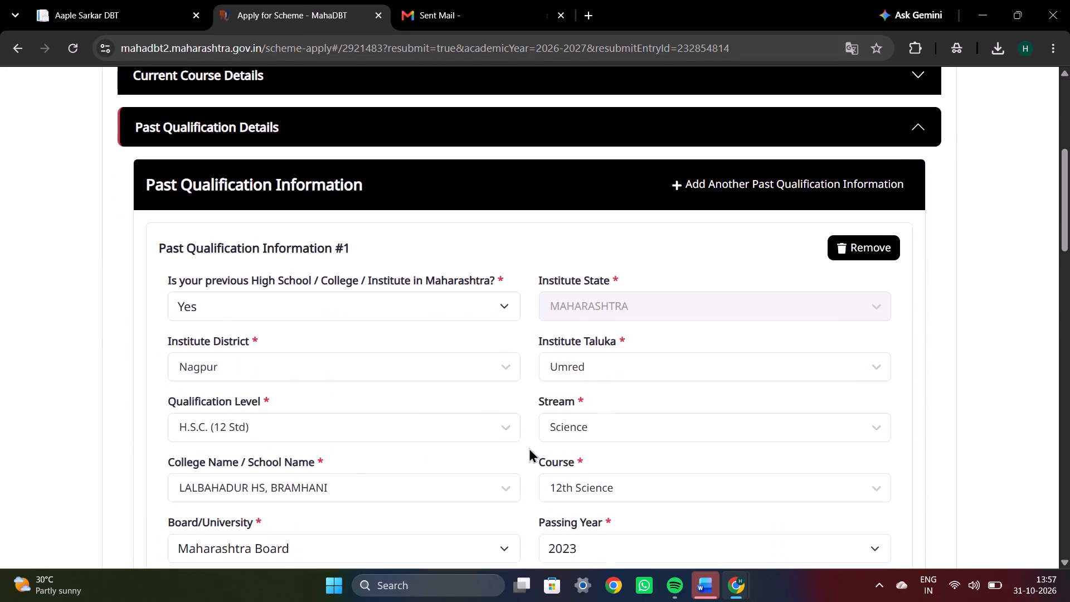
pyautogui.click(864, 247)
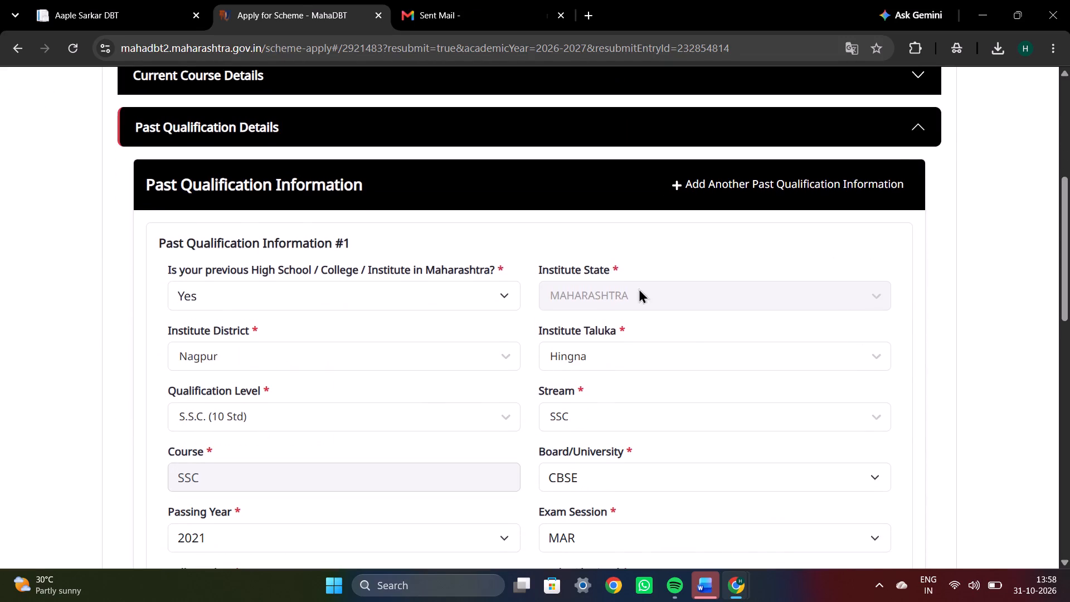
# Add another blank entry to the Past Qualification Information section.
pyautogui.scroll(-2, 463, 333)
pyautogui.scroll(1, 463, 333)
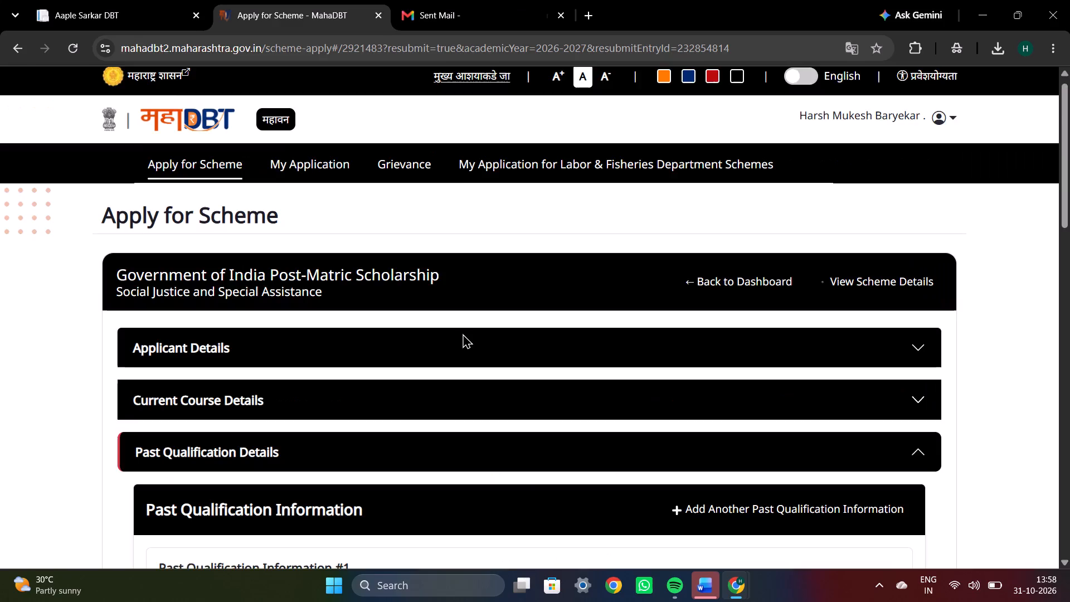
pyautogui.scroll(-2, 463, 333)
pyautogui.click(709, 273)
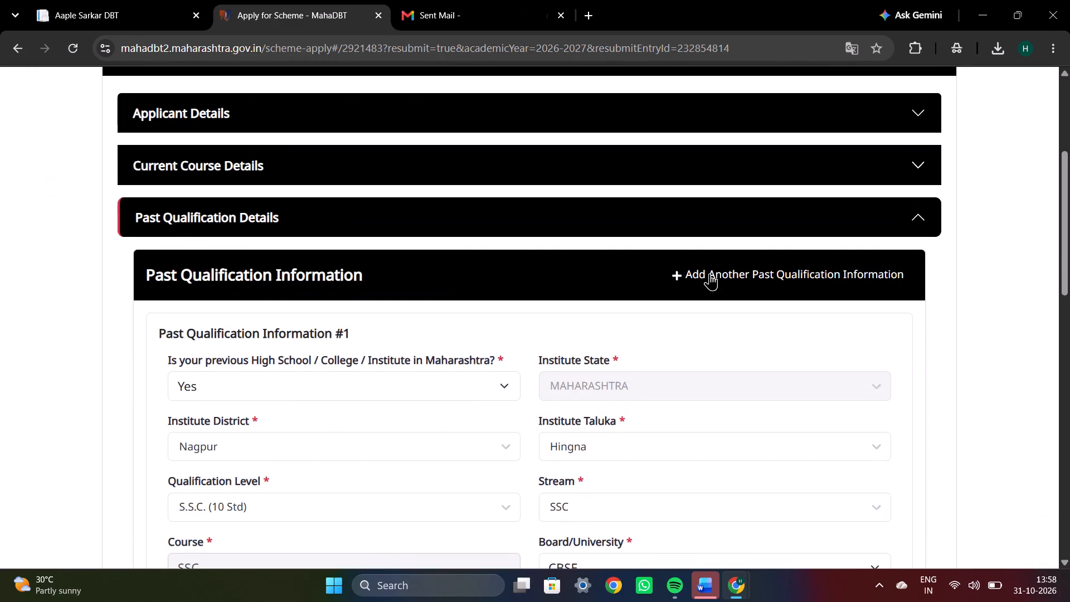
# Answer Yes to whether the previous institute is in Maharashtra in the new Past Qualification Information #2 entry.
pyautogui.click(382, 394)
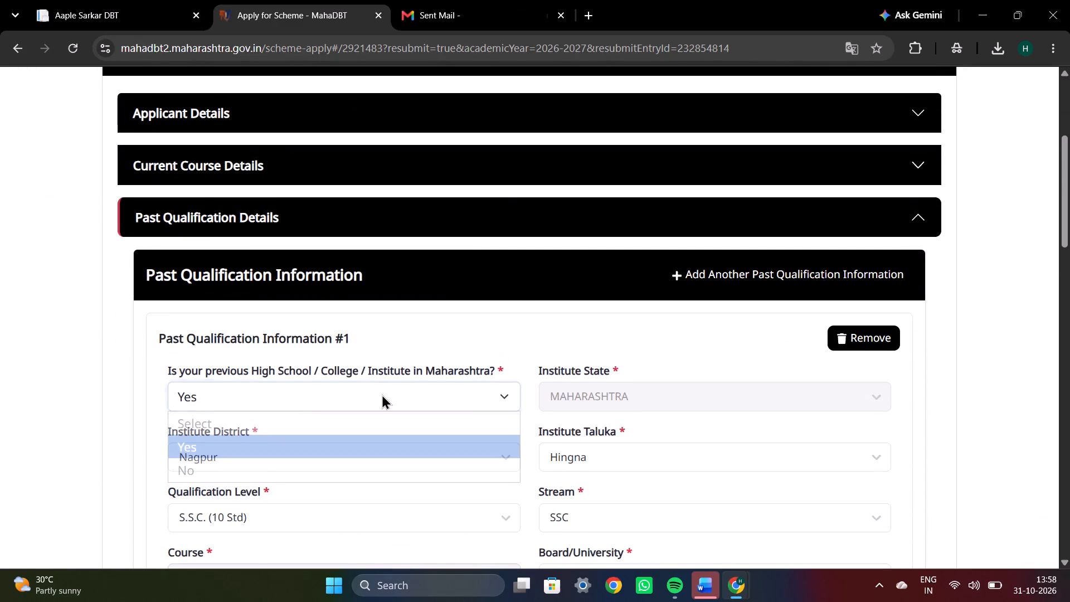
pyautogui.click(367, 394)
pyautogui.scroll(-1, 271, 467)
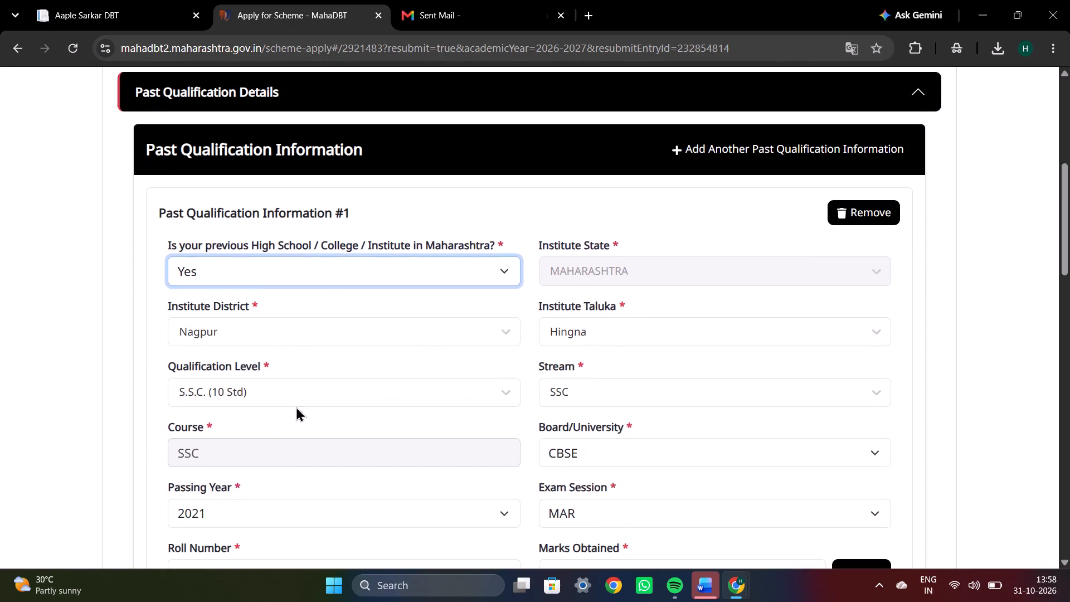
pyautogui.scroll(-5, 346, 338)
pyautogui.moveTo(305, 234); pyautogui.dragTo(270, 280)
pyautogui.click(270, 280)
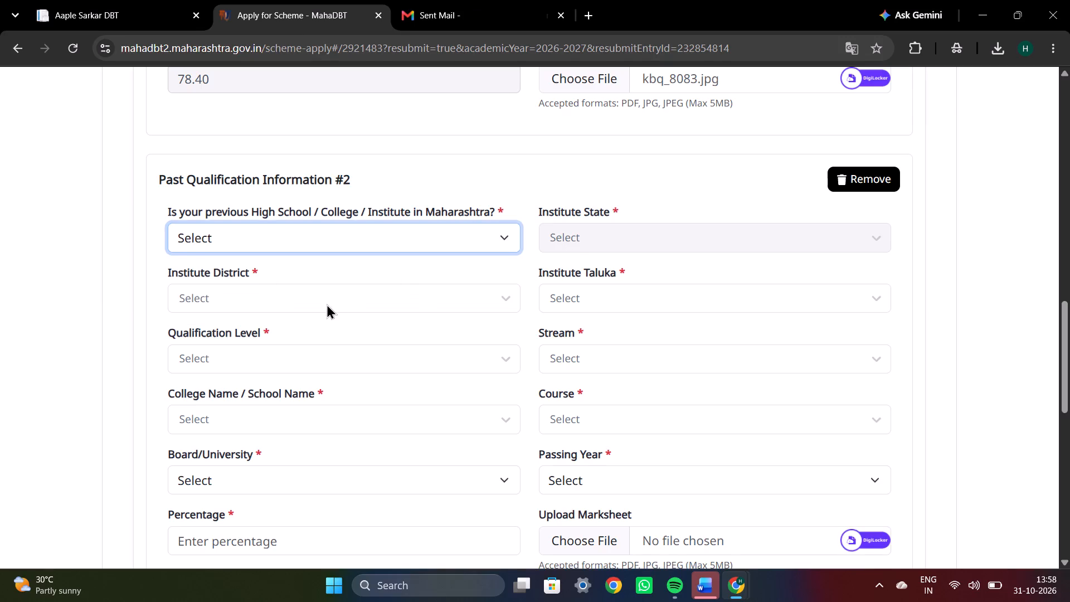
# Set the Institute District to Nagpur and the Institute Taluka to Umred in Past Qualification Information #2.
pyautogui.click(327, 304)
pyautogui.click(296, 352)
pyautogui.click(606, 292)
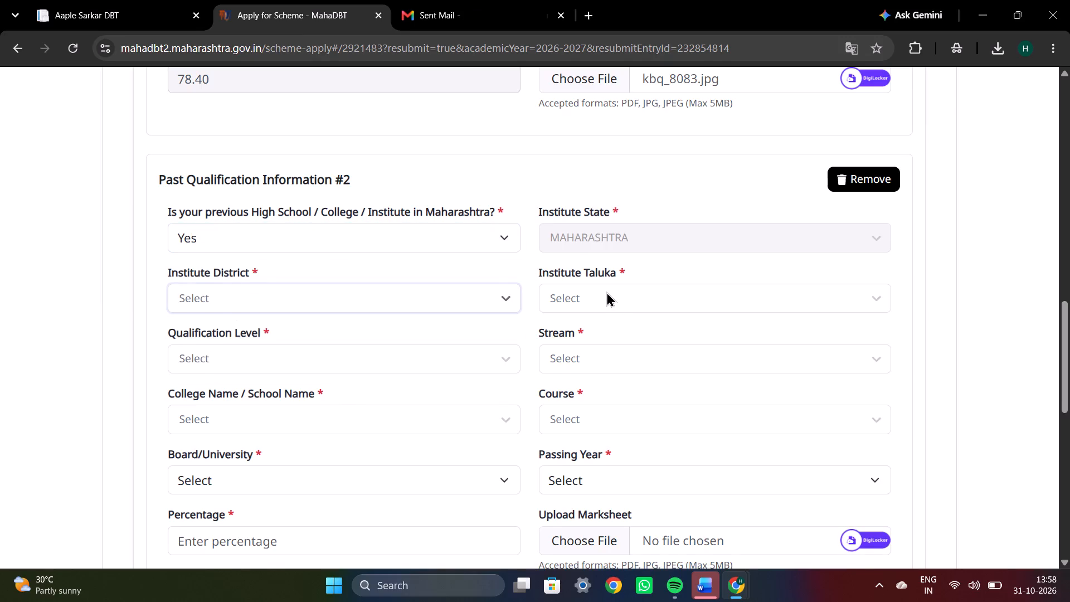
pyautogui.click(436, 295)
pyautogui.click(436, 295)
pyautogui.click(436, 295)
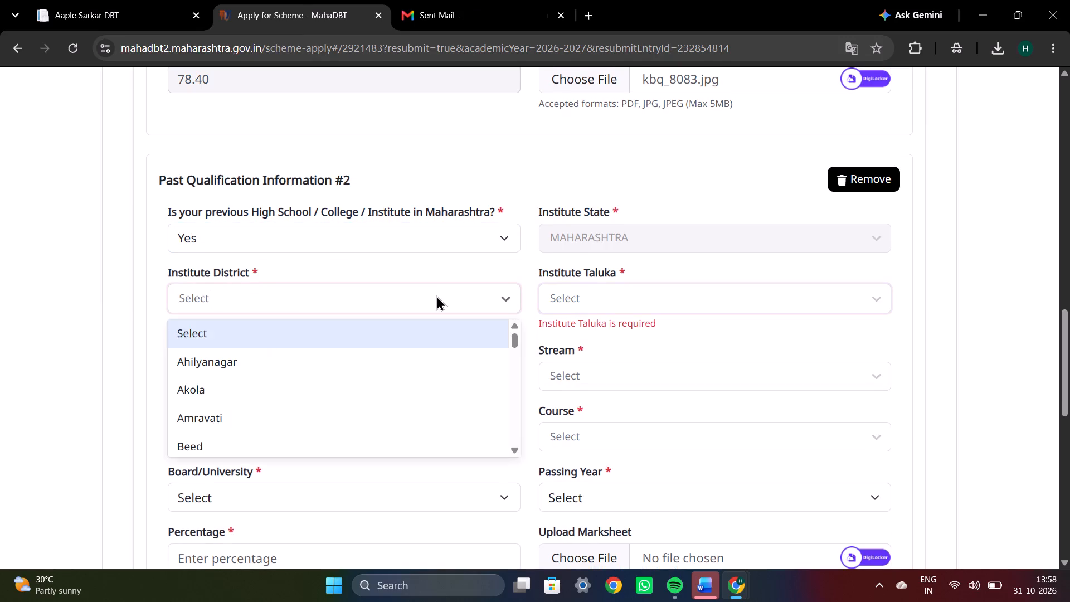
pyautogui.scroll(-1, 202, 508)
pyautogui.scroll(-2, 210, 368)
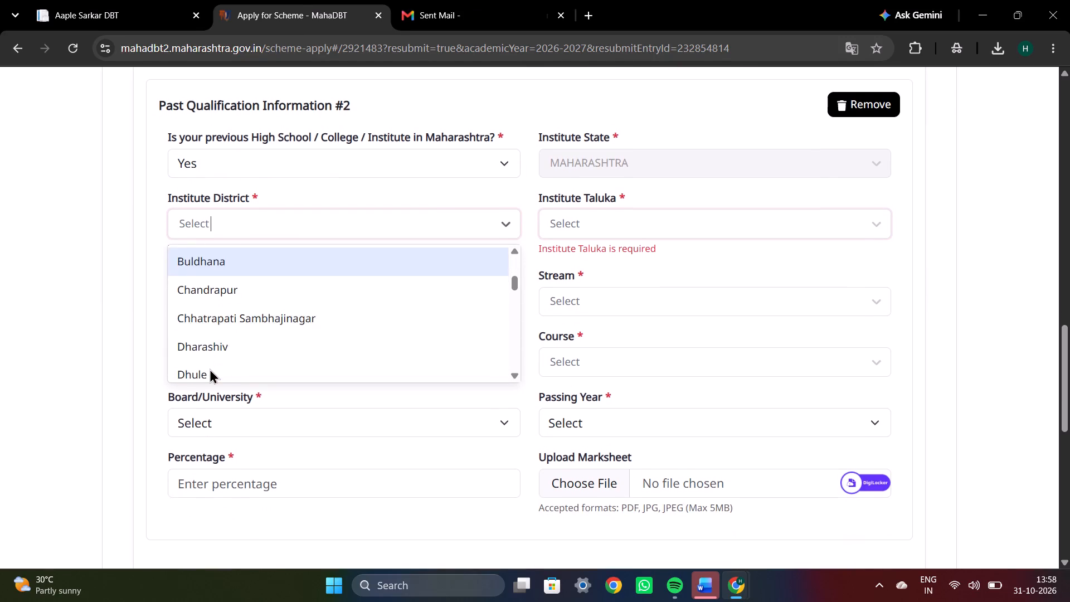
pyautogui.scroll(-2, 210, 368)
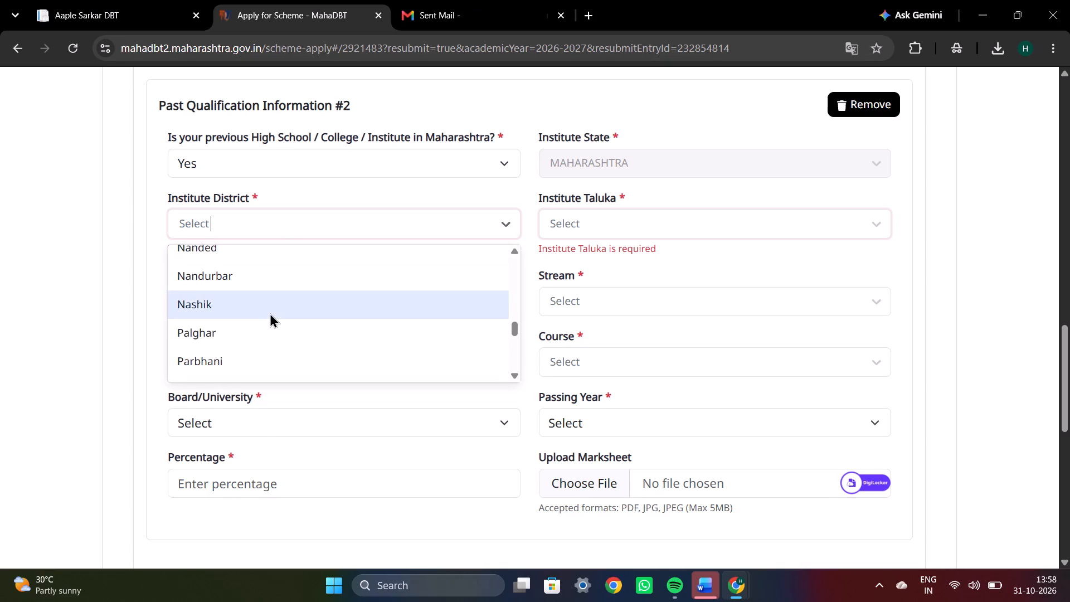
pyautogui.scroll(1, 274, 303)
pyautogui.click(250, 275)
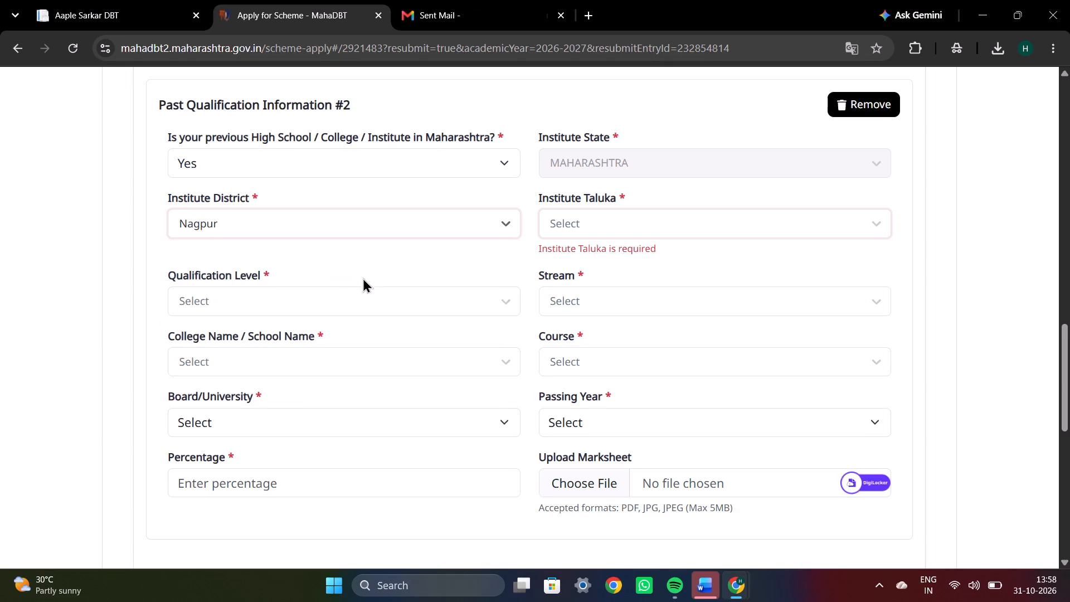
pyautogui.click(588, 218)
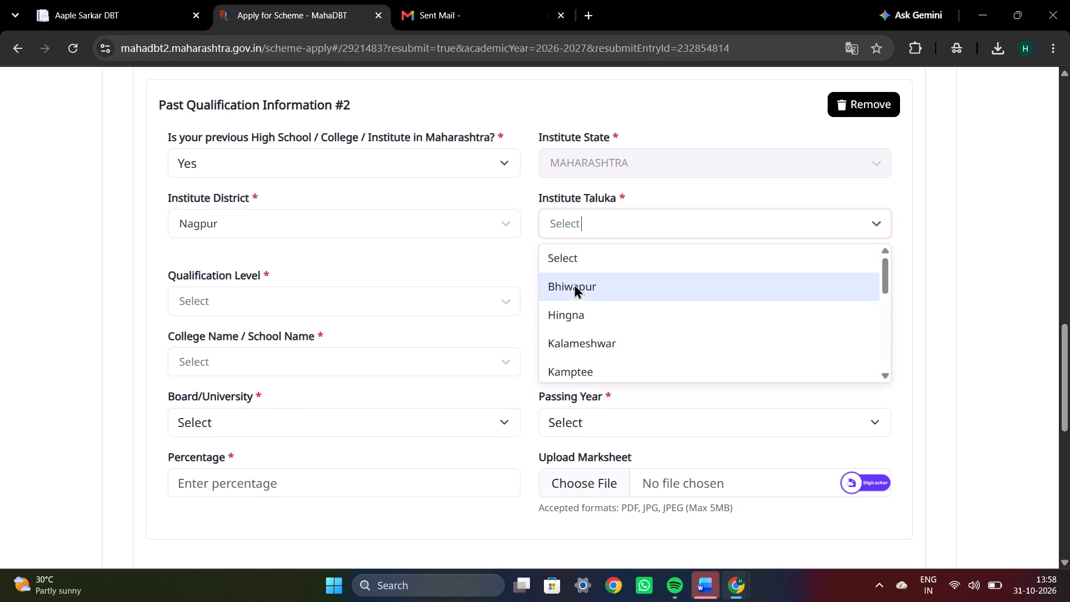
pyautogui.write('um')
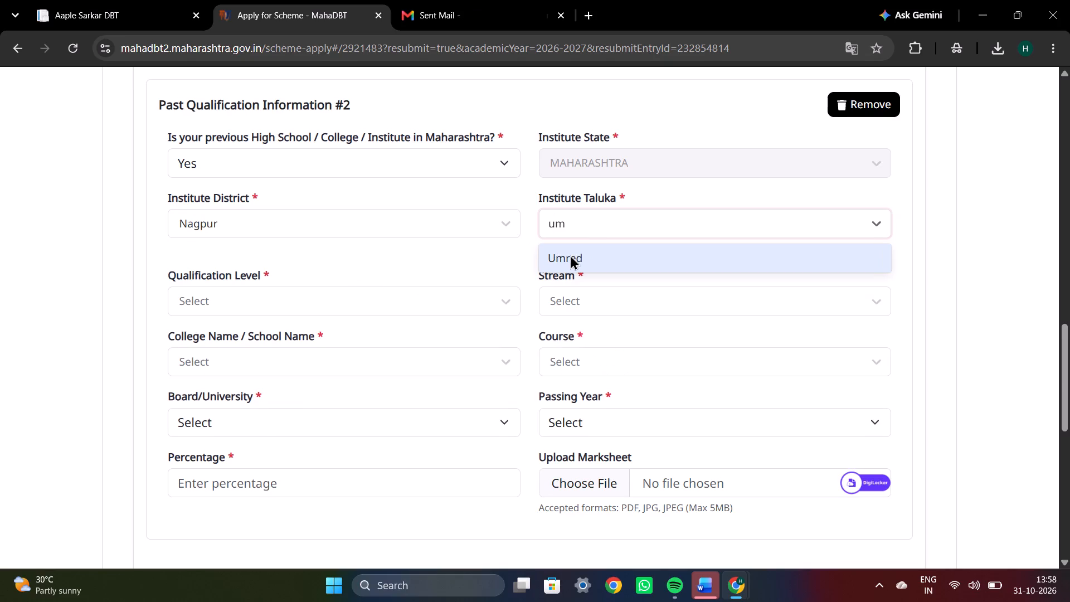
pyautogui.click(570, 255)
# Set the Qualification Level of Past Qualification Information #2 to H.S.C. (12 Std).
pyautogui.click(291, 281)
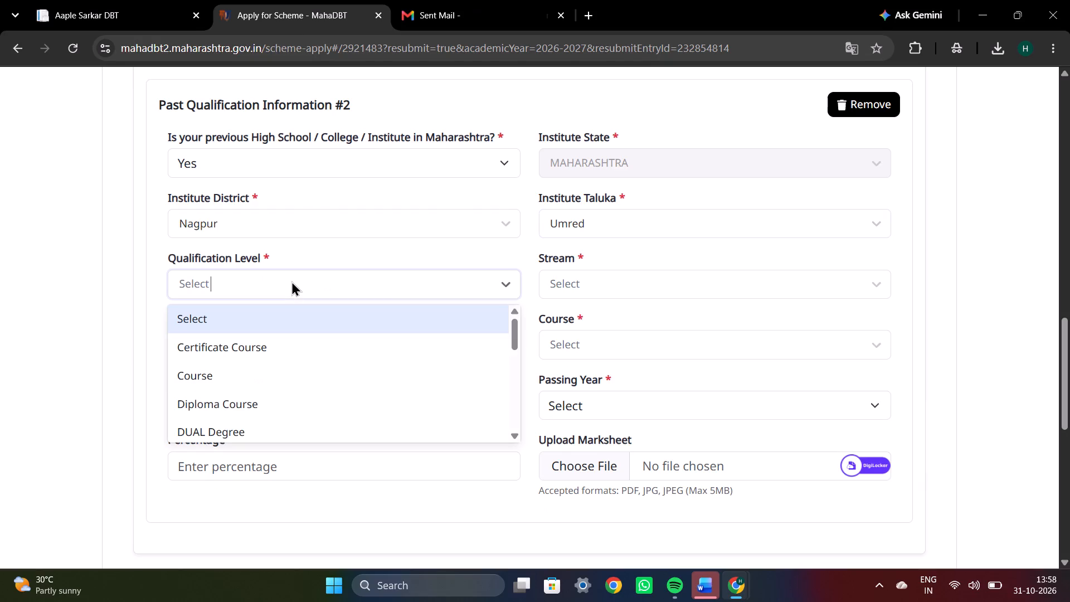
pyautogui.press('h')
pyautogui.click(249, 319)
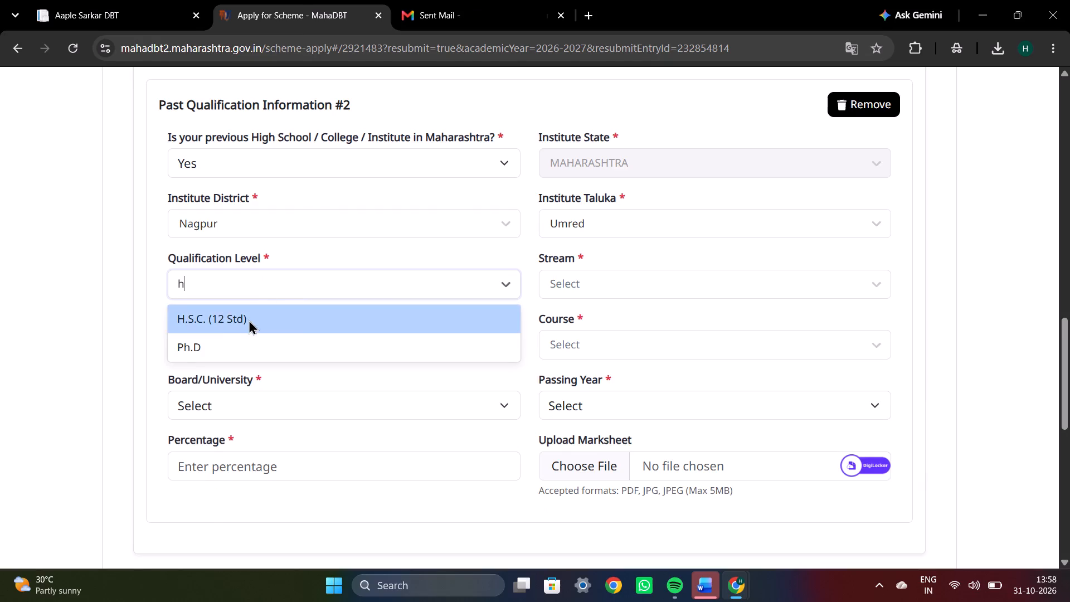
# Find and choose Science as the Stream for the H.S.C. qualification.
pyautogui.click(565, 282)
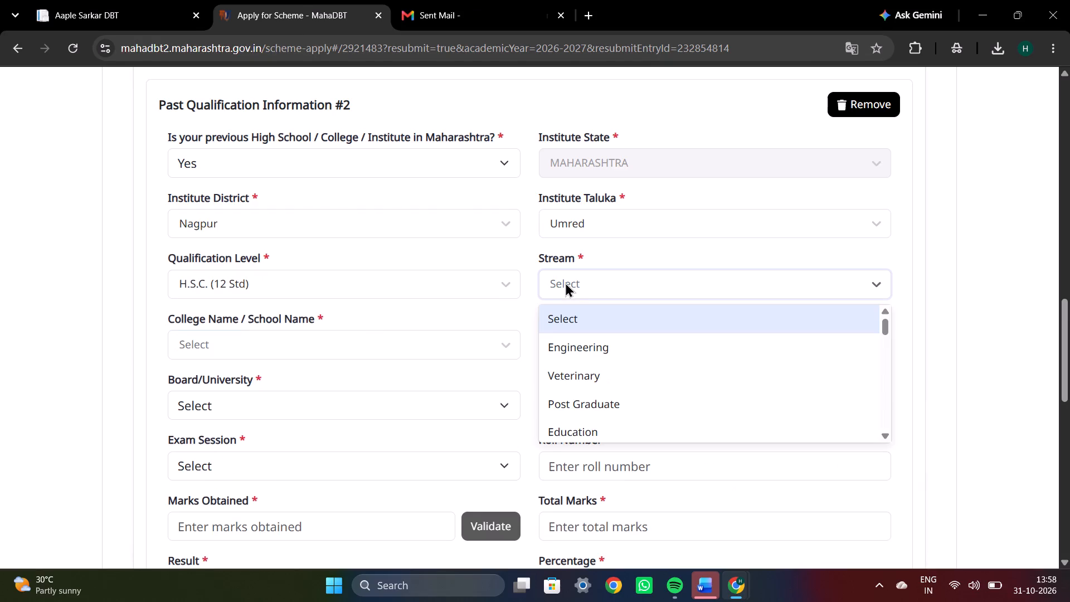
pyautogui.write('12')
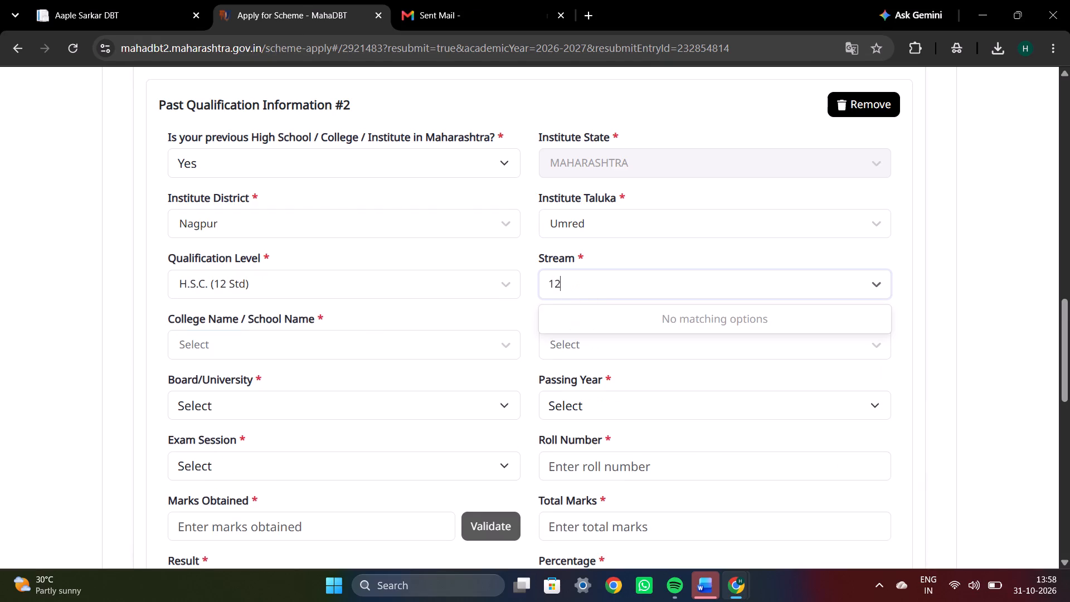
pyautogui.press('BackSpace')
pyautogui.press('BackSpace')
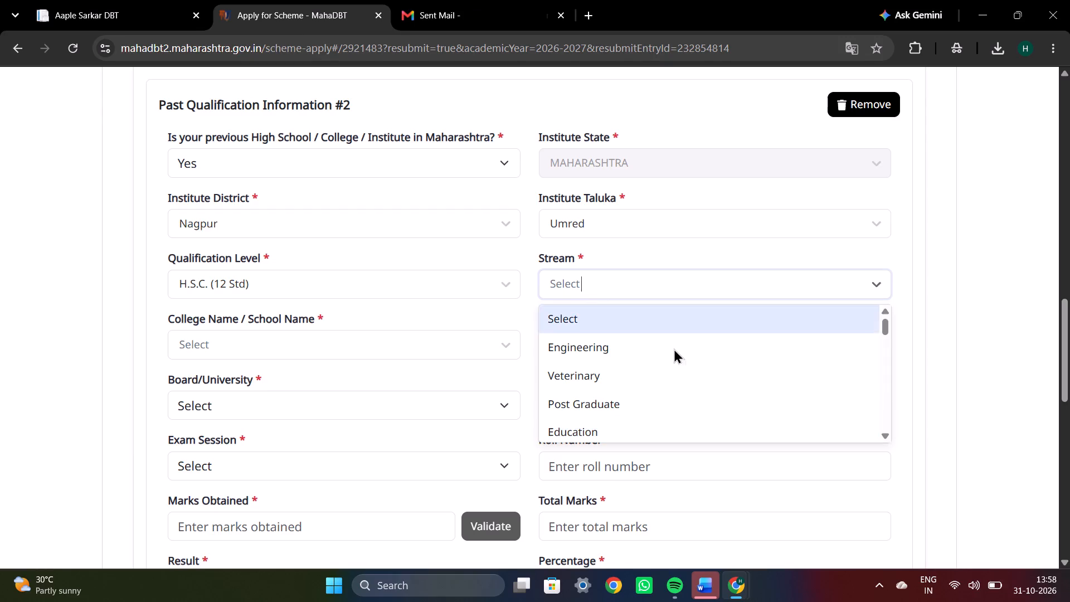
pyautogui.scroll(-8, 686, 353)
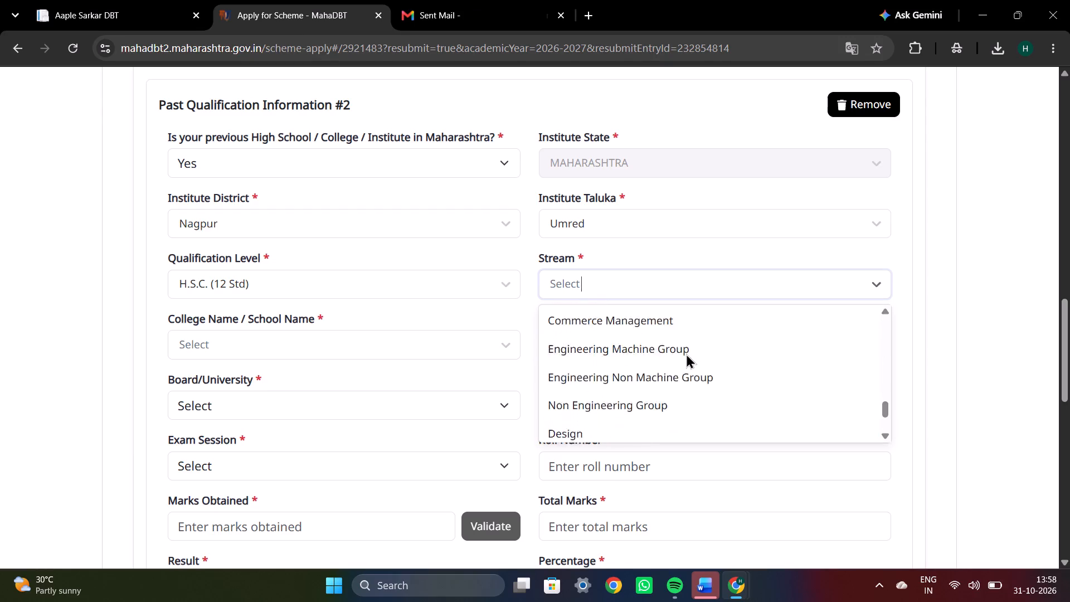
pyautogui.scroll(-1, 686, 353)
pyautogui.scroll(4, 686, 353)
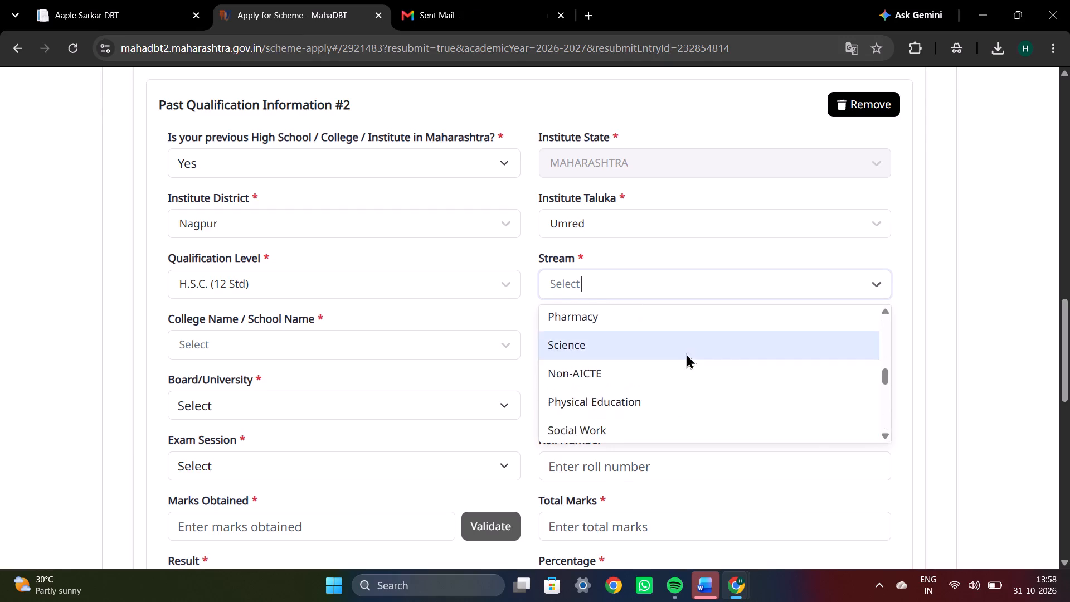
pyautogui.scroll(3, 686, 353)
pyautogui.scroll(-1, 686, 353)
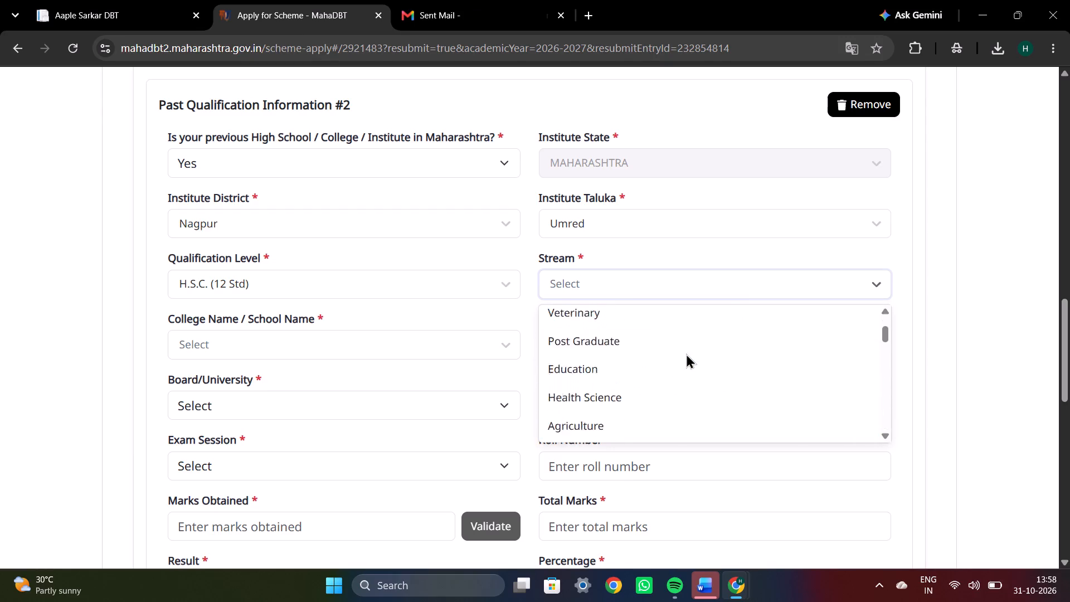
pyautogui.scroll(-4, 686, 353)
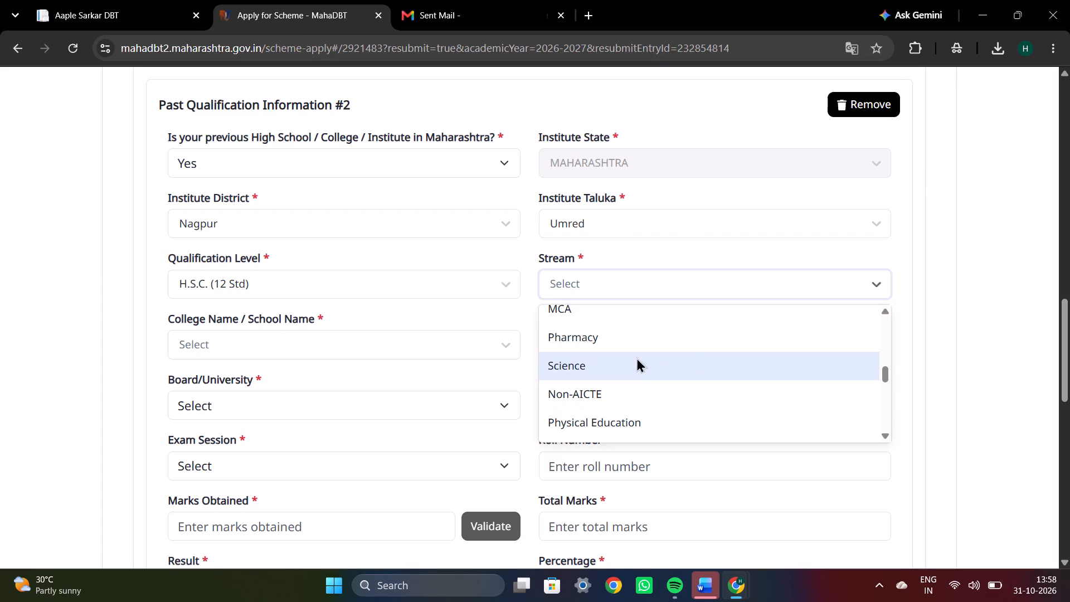
pyautogui.click(622, 357)
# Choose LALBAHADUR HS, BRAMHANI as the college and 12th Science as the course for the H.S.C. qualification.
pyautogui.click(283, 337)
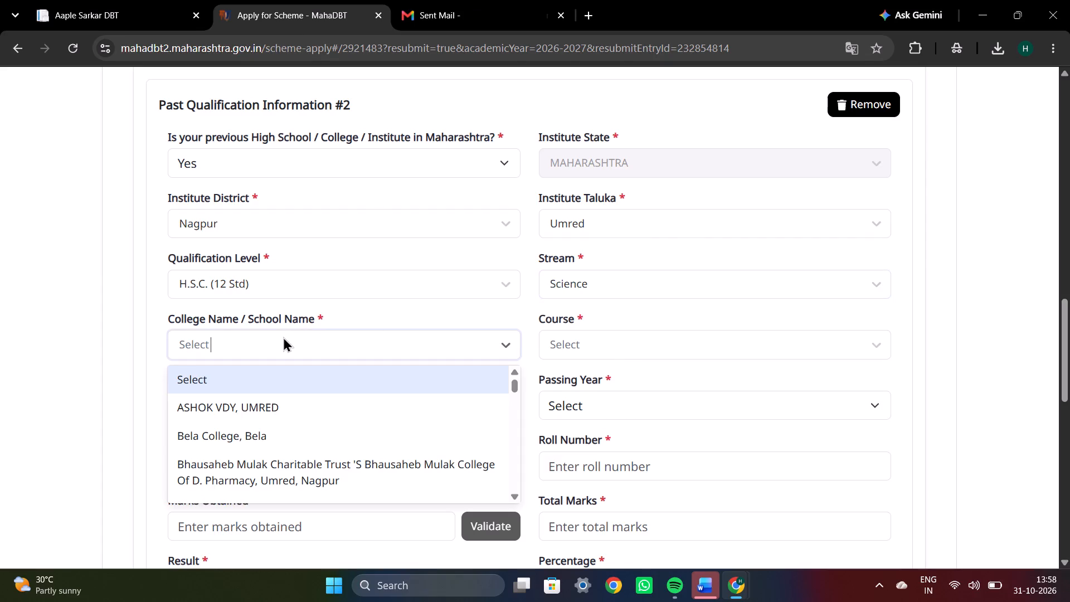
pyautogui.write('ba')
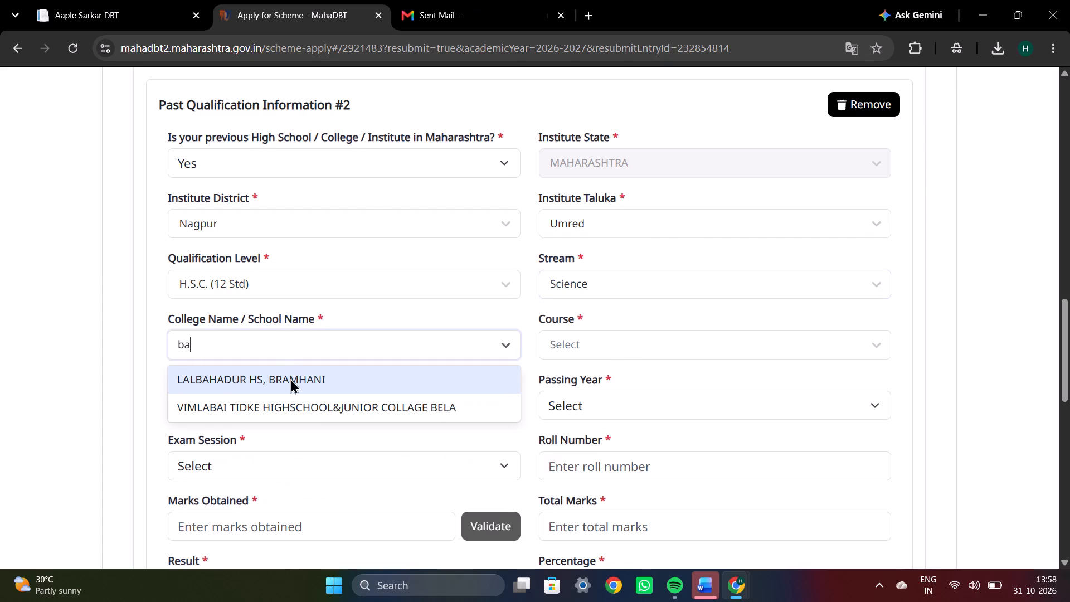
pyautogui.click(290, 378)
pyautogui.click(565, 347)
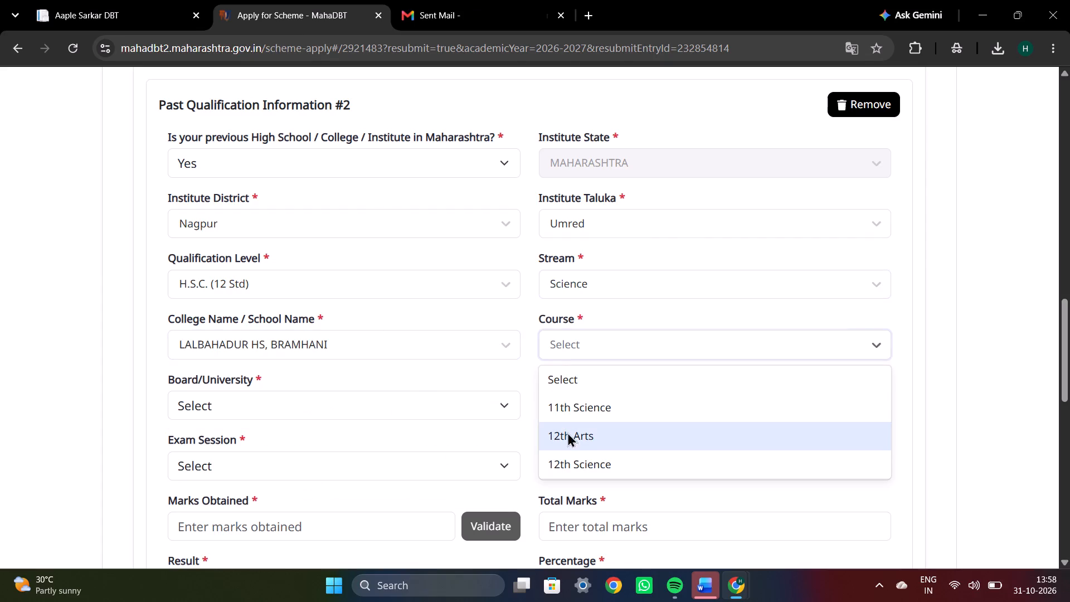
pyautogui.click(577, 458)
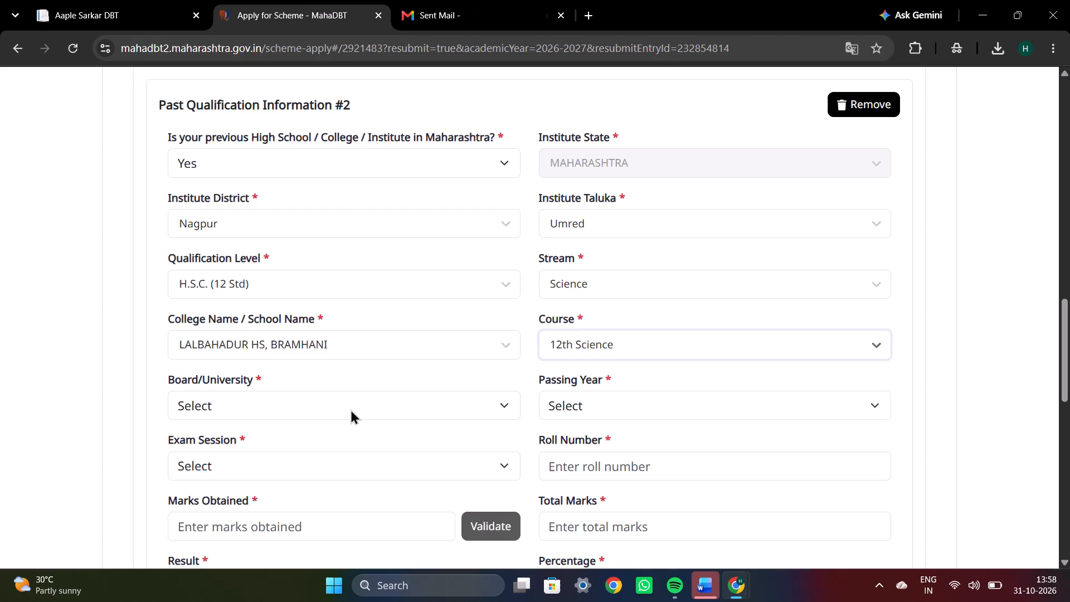
# Set the H.S.C. board to Maharashtra Board, the Passing Year to 2023 and the Exam Session to MAR.
pyautogui.click(351, 409)
pyautogui.click(252, 502)
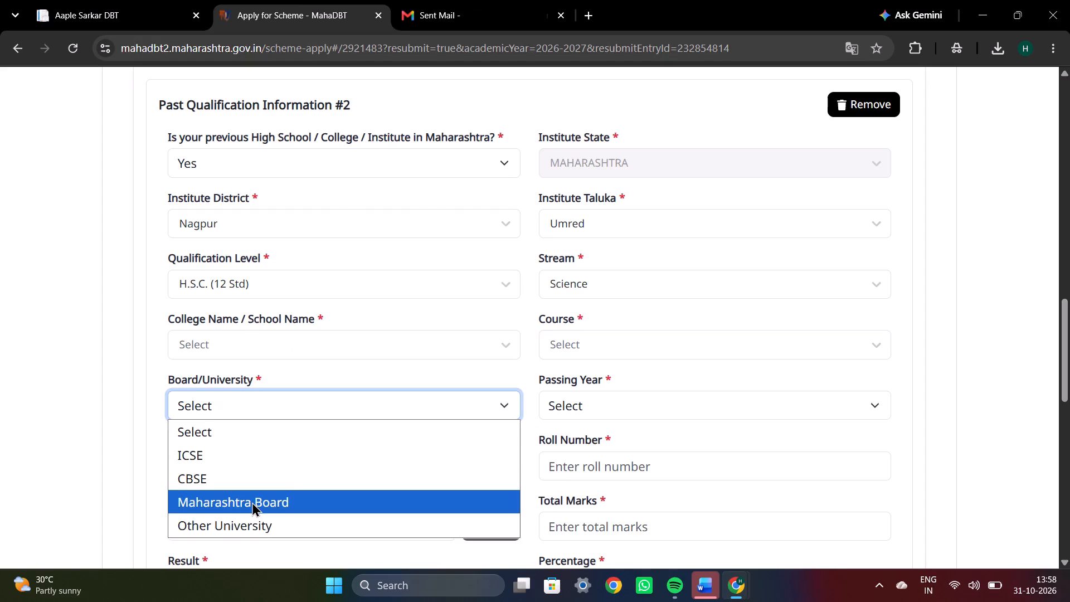
pyautogui.click(582, 402)
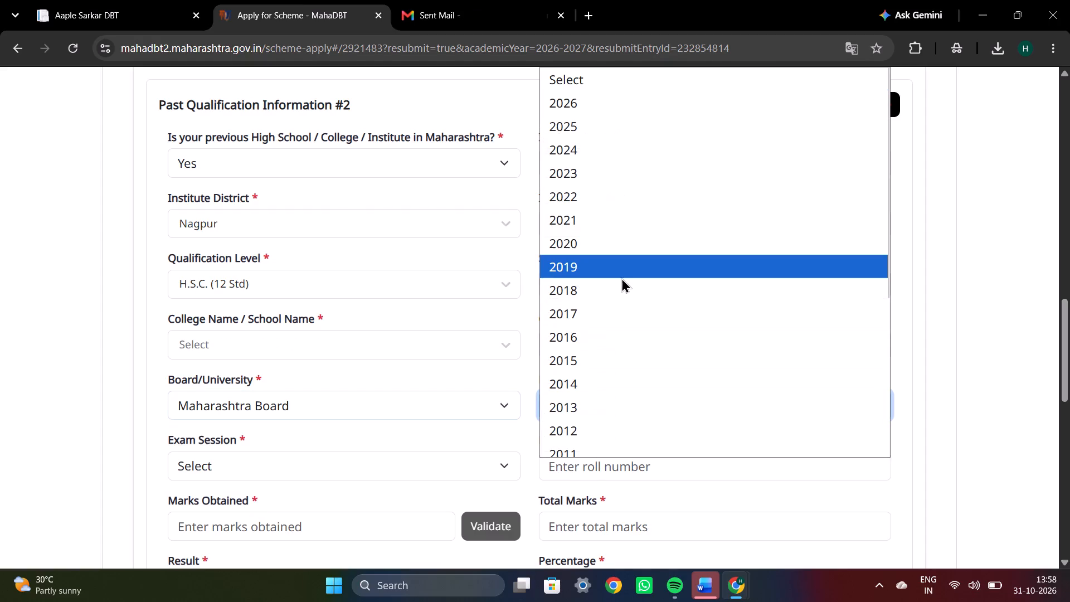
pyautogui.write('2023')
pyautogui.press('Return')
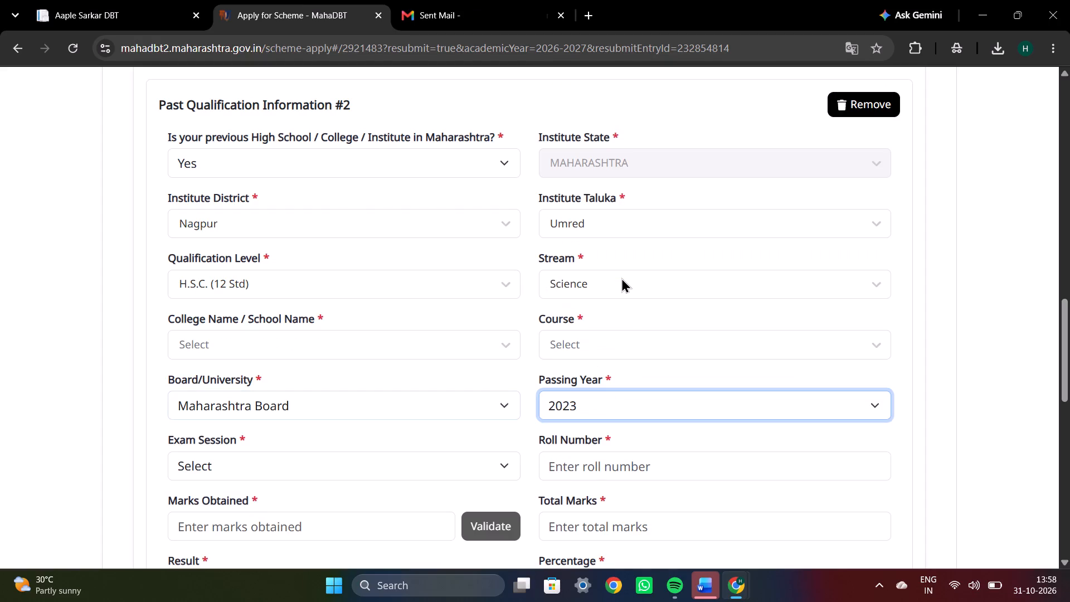
pyautogui.click(364, 460)
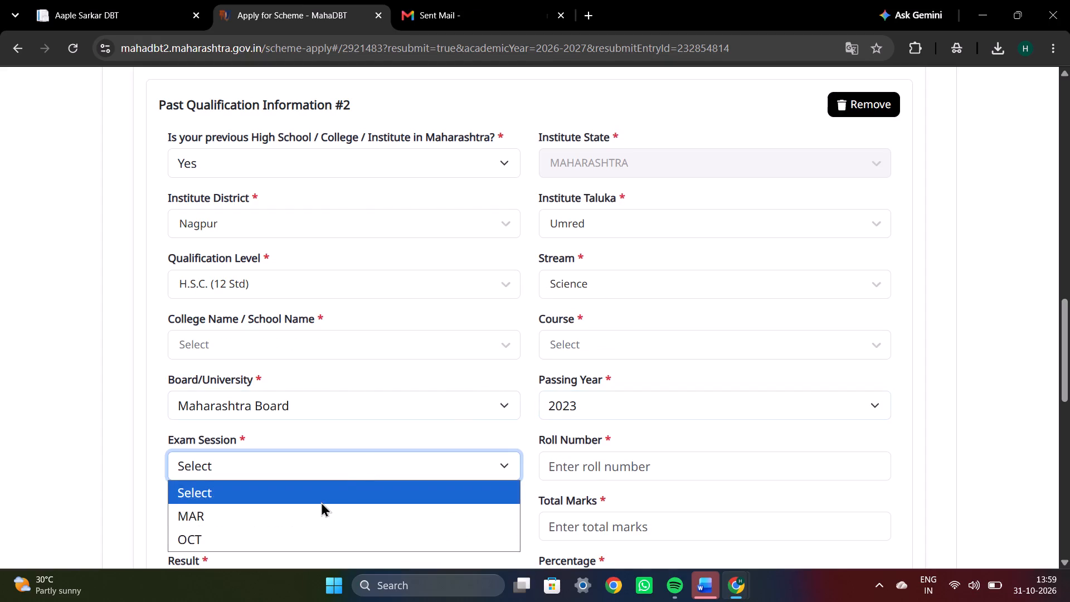
pyautogui.click(297, 515)
# Enter the applicant's roll number for the H.S.C. exam.
pyautogui.click(625, 469)
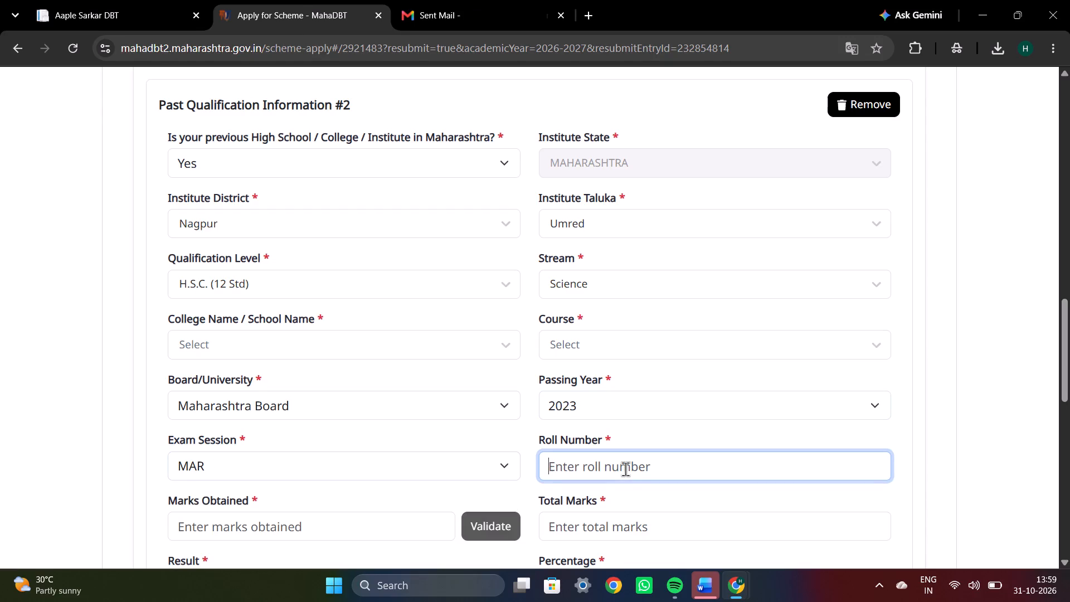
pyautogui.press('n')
pyautogui.press('BackSpace')
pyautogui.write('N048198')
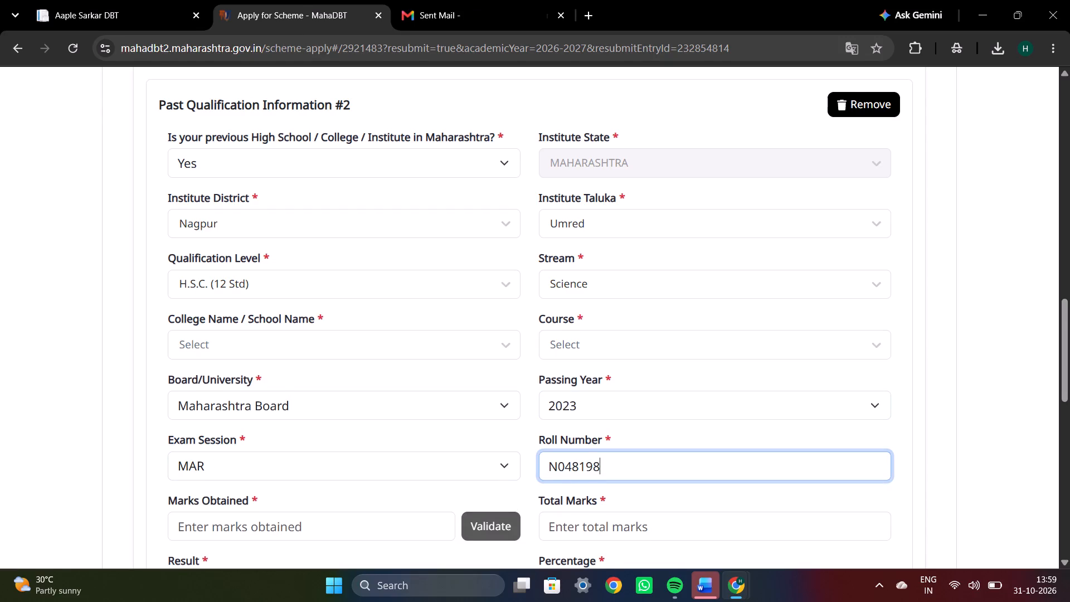
# Enter 305 as Marks Obtained and 600 as Total Marks for the H.S.C. qualification, and run the marks validation.
pyautogui.scroll(-1, 625, 469)
pyautogui.click(298, 398)
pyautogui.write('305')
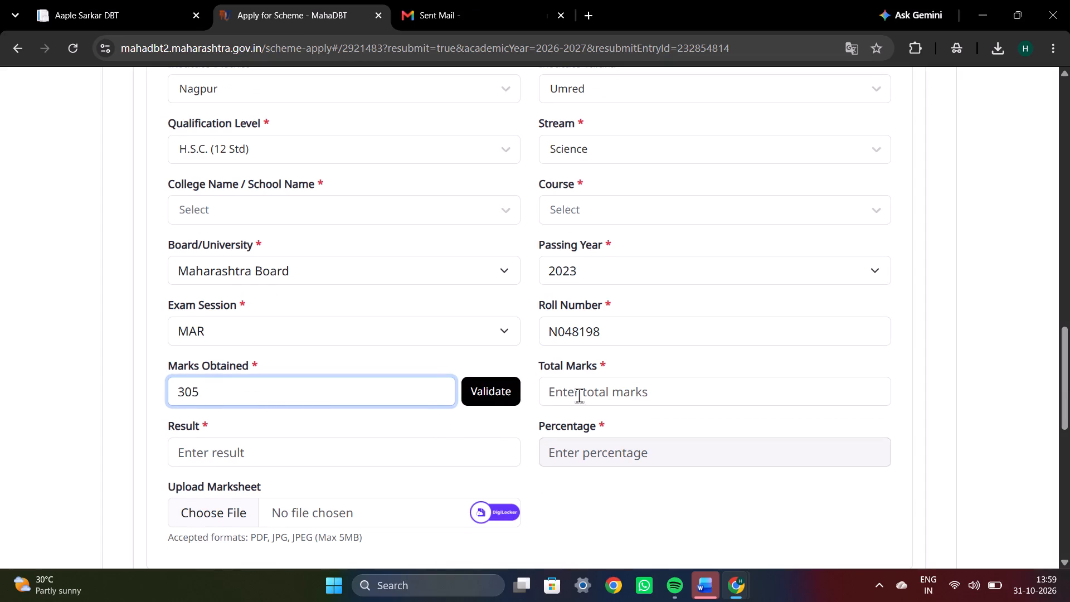
pyautogui.click(579, 395)
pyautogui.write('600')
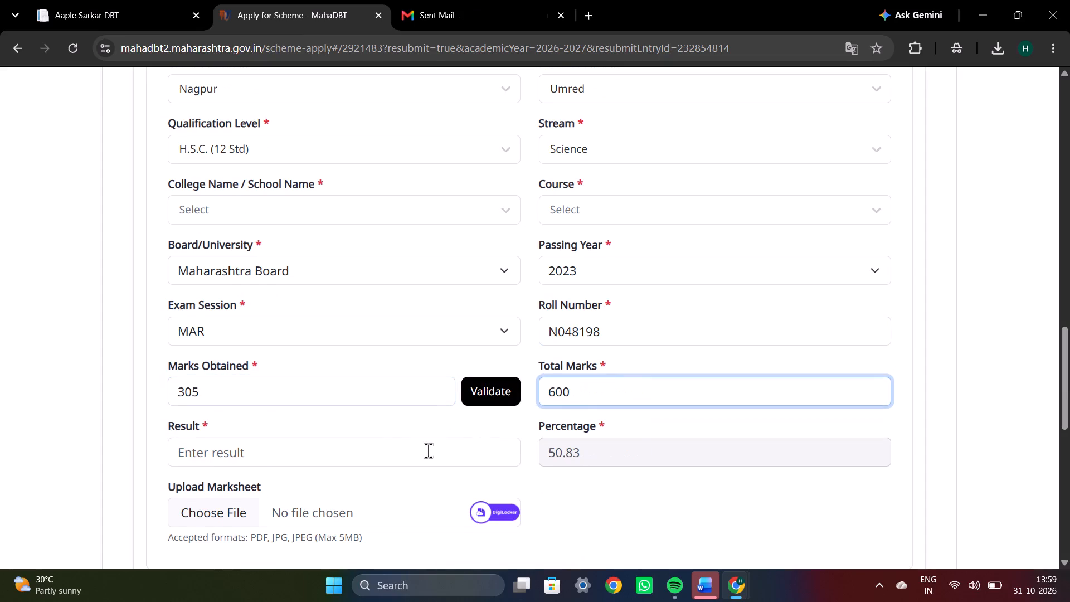
pyautogui.click(336, 455)
pyautogui.click(503, 387)
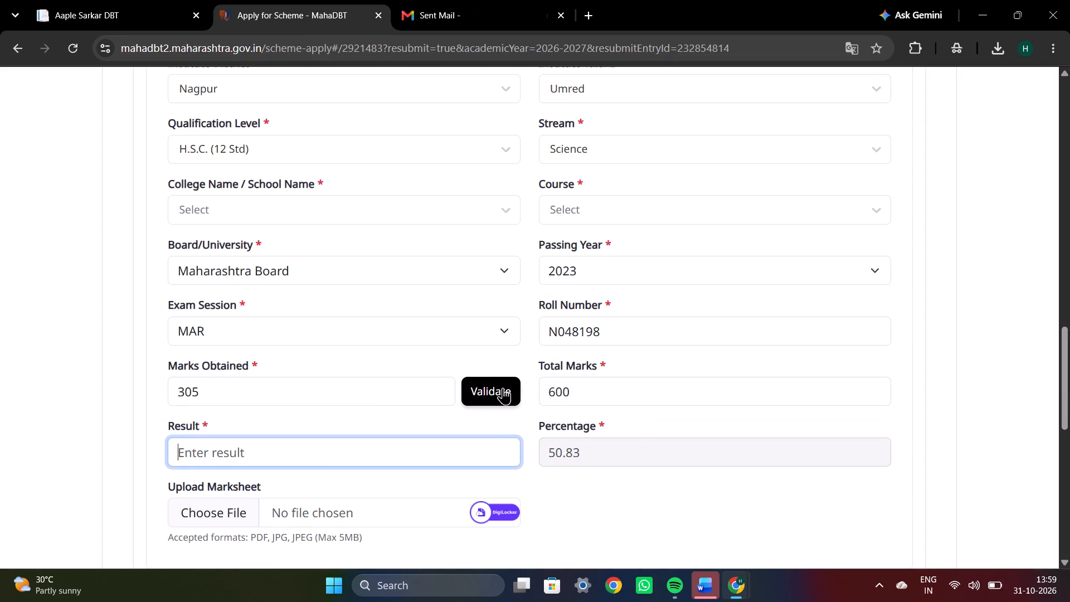
pyautogui.click(599, 394)
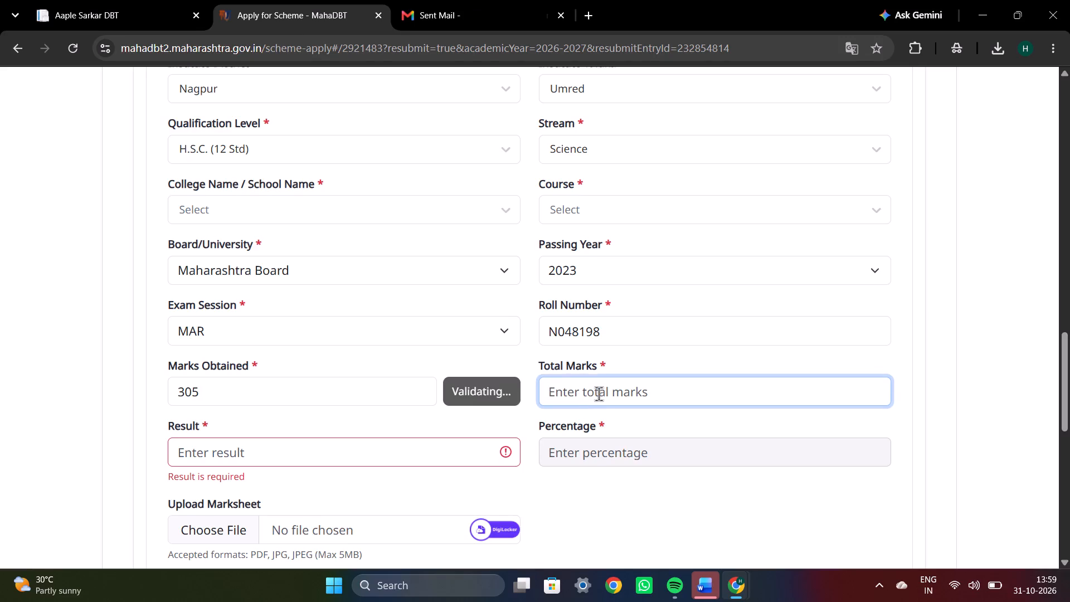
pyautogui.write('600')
# Enter PASS as the Result of the H.S.C. qualification.
pyautogui.scroll(2, 639, 315)
pyautogui.scroll(-1, 639, 315)
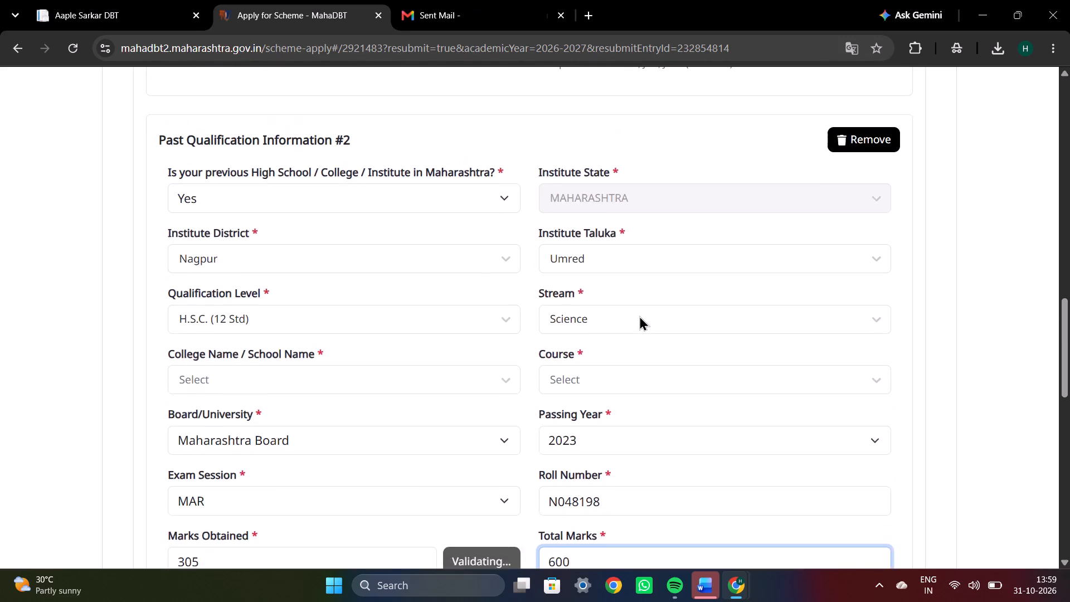
pyautogui.scroll(-1, 639, 315)
pyautogui.click(322, 398)
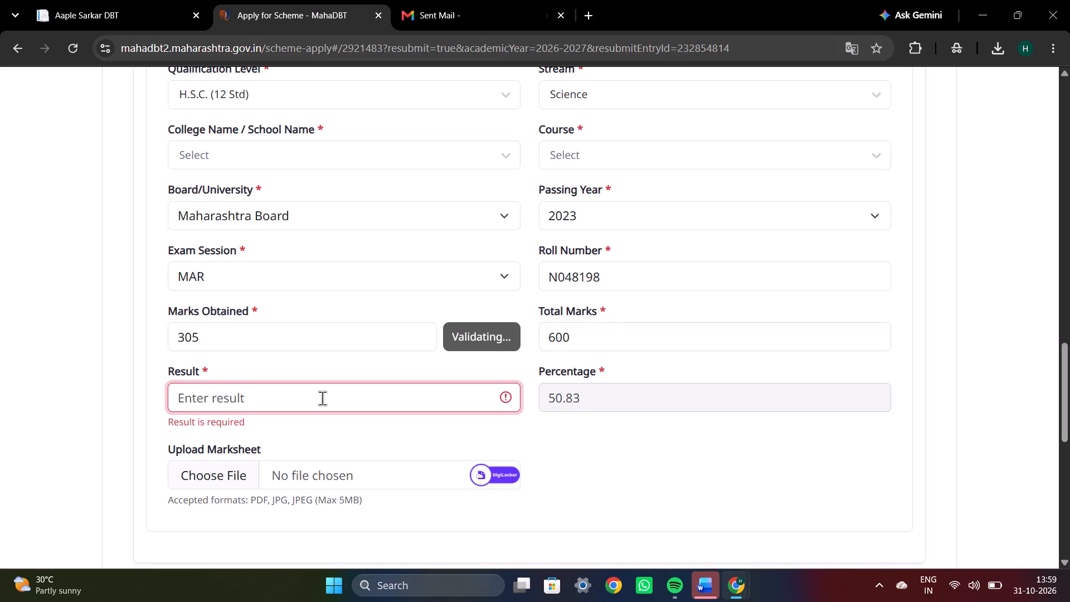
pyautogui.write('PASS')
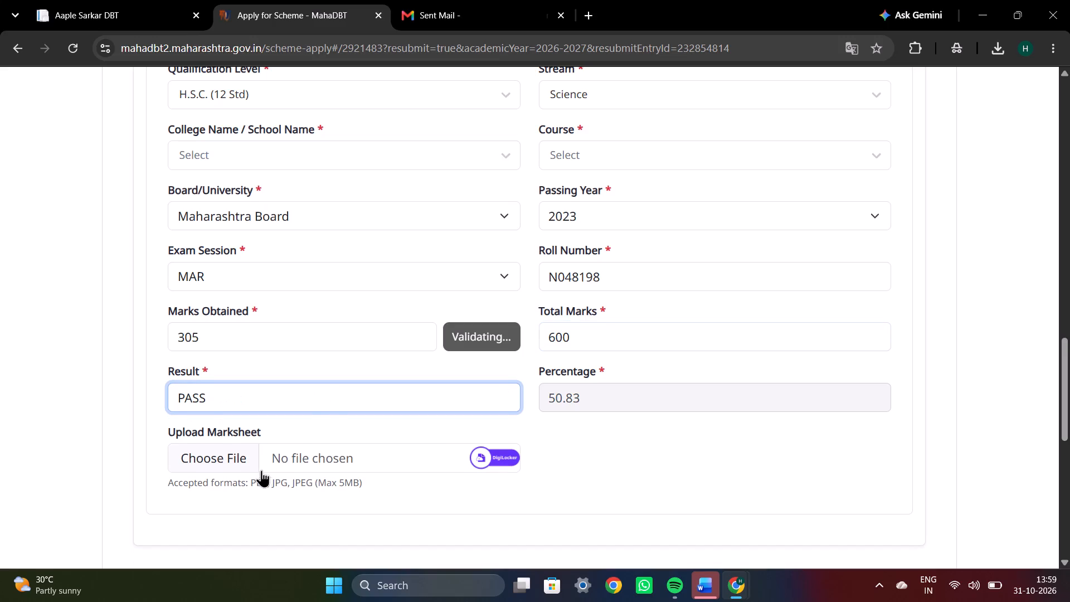
# Choose the 12th image from the Harsh Docs folder as the marksheet upload for the H.S.C. qualification.
pyautogui.click(227, 455)
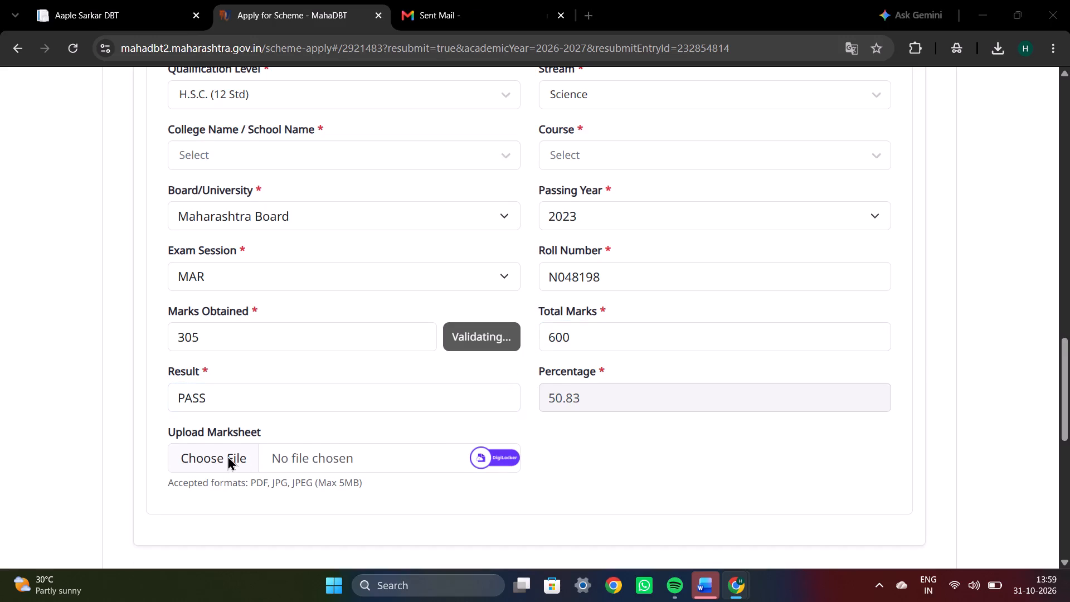
pyautogui.doubleClick(339, 215)
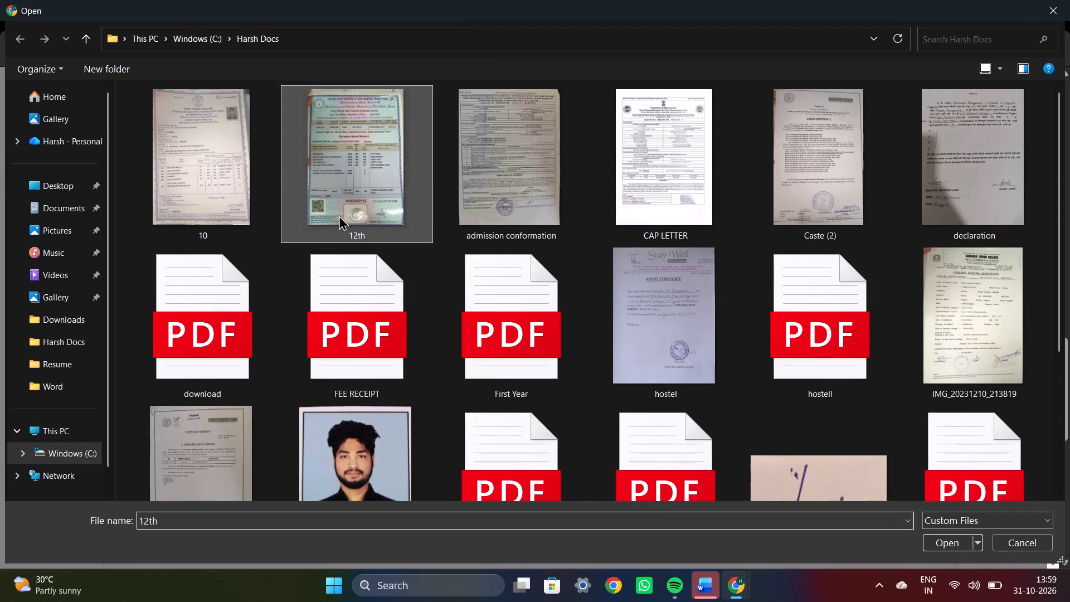
pyautogui.click(686, 386)
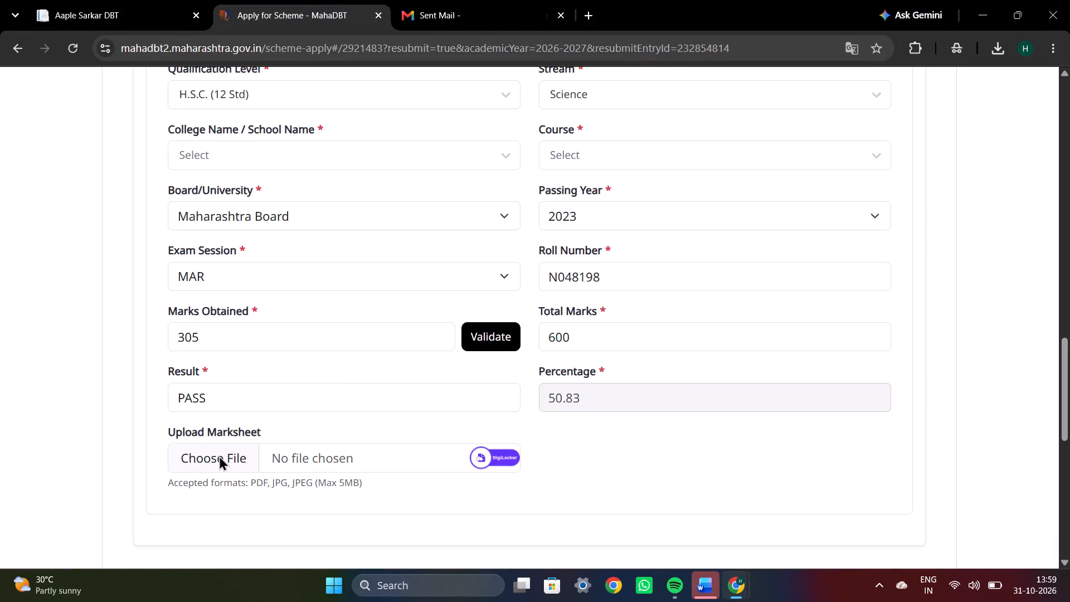
pyautogui.click(219, 455)
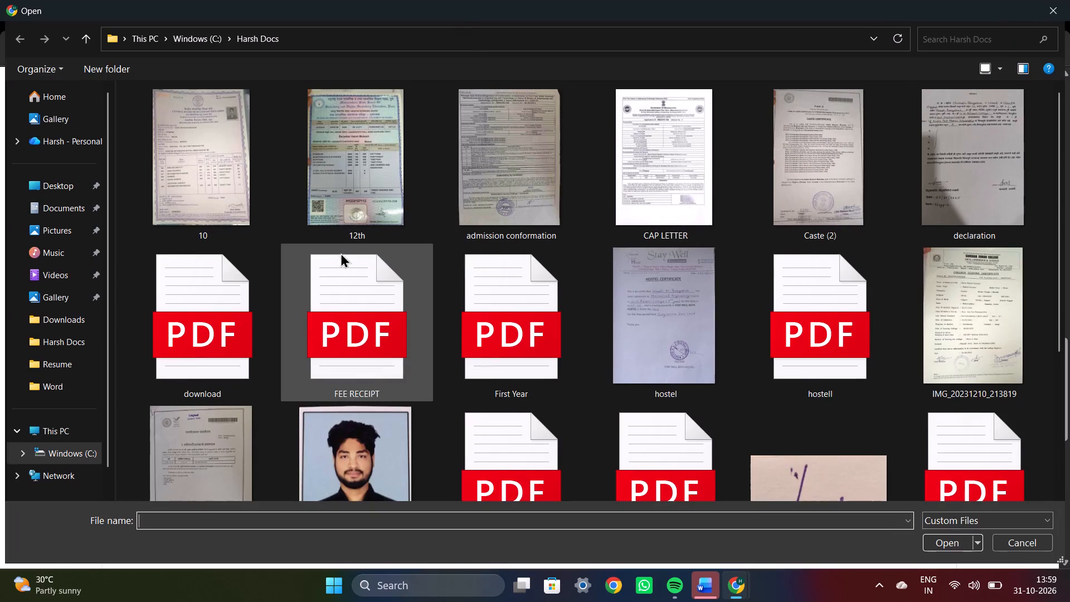
pyautogui.tripleClick(346, 215)
pyautogui.scroll(-1, 398, 409)
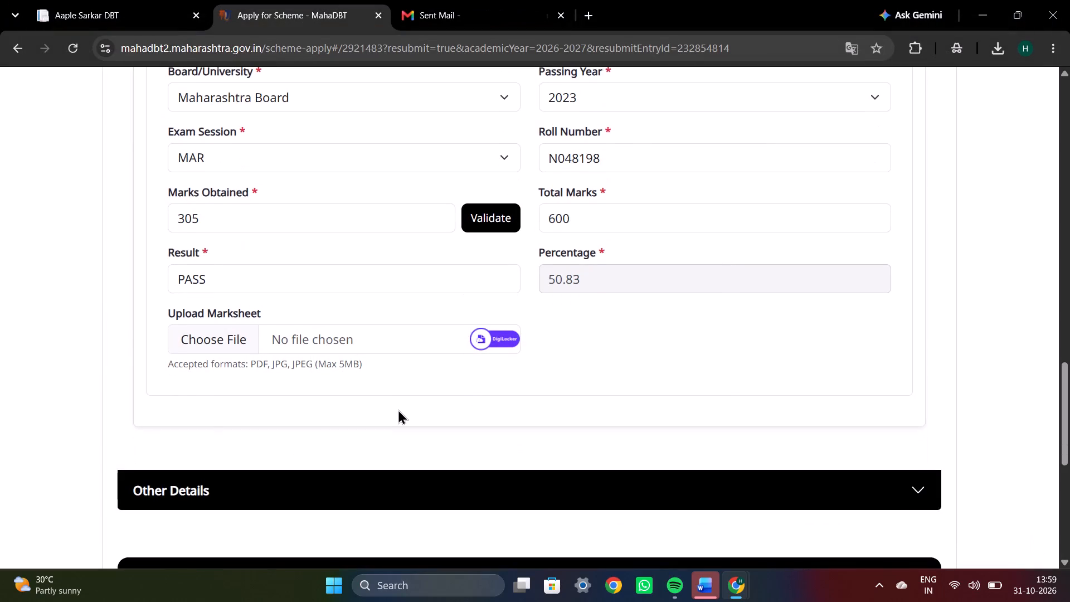
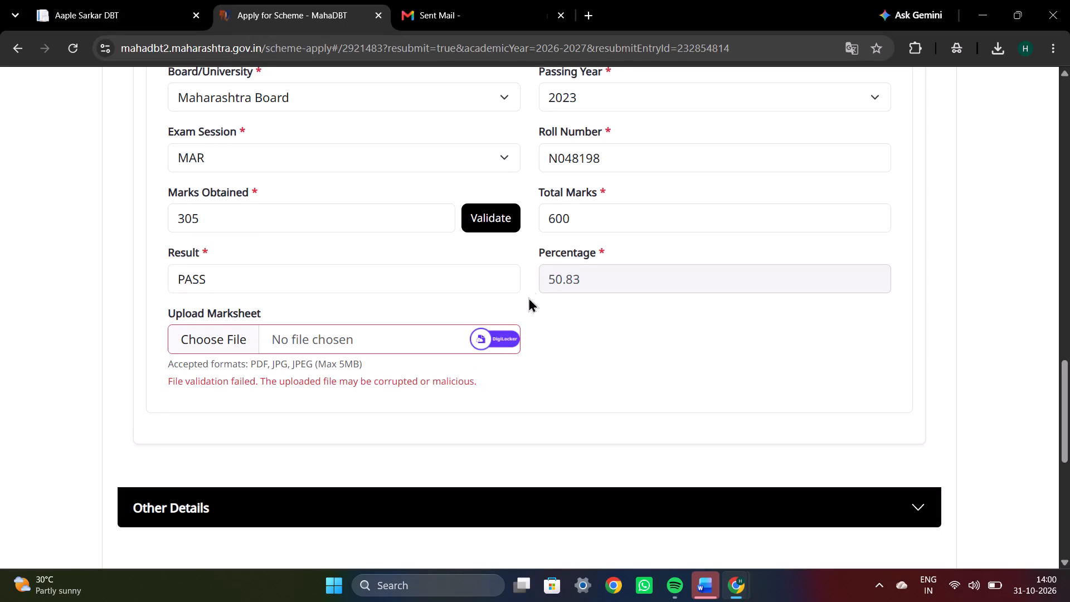
# Expand the Other Details section of the scholarship application.
pyautogui.scroll(-1, 456, 290)
pyautogui.scroll(-1, 401, 289)
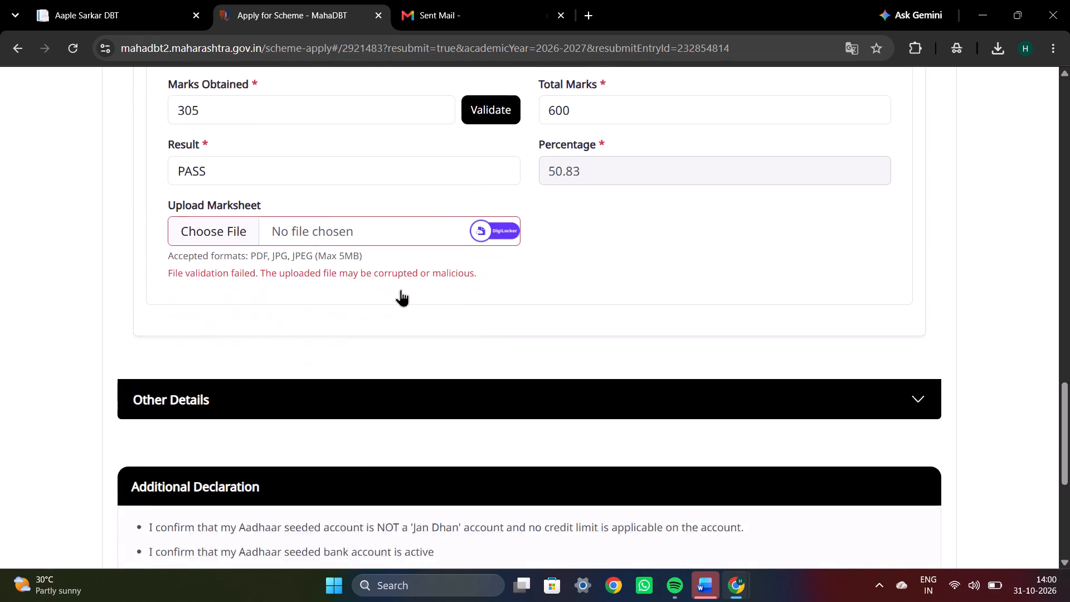
pyautogui.scroll(-1, 401, 289)
pyautogui.click(429, 295)
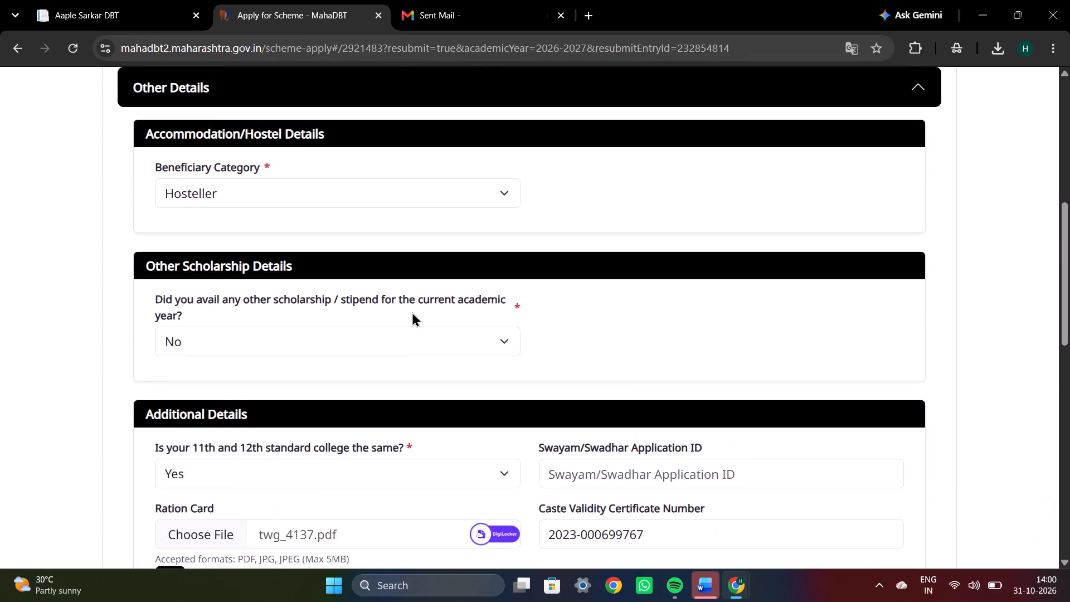
# Toggle the agreement checkbox beneath the Additional Declaration.
pyautogui.scroll(-6, 412, 312)
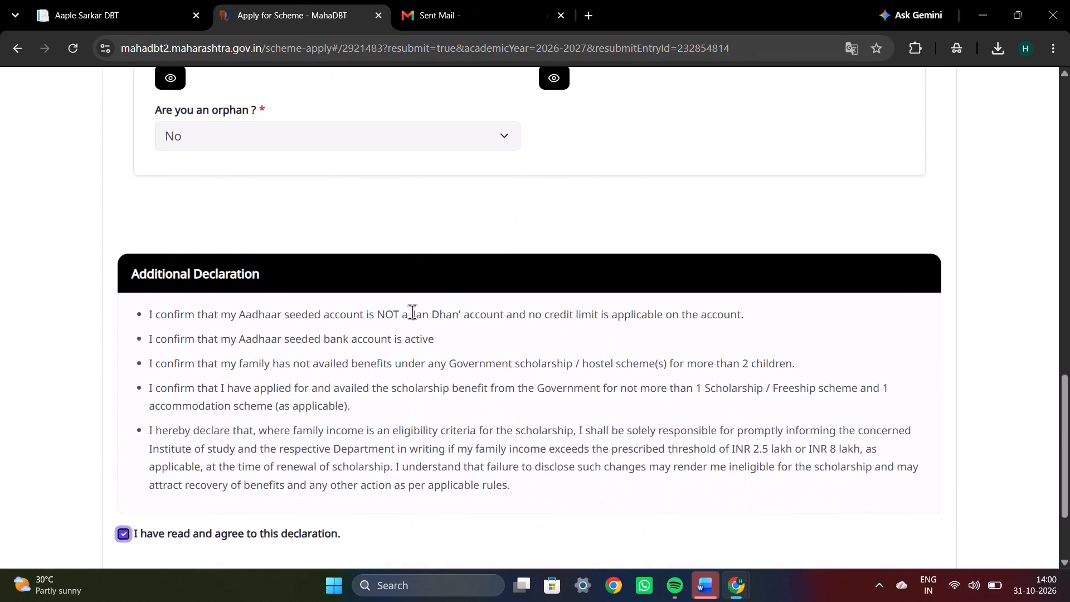
pyautogui.scroll(-3, 412, 312)
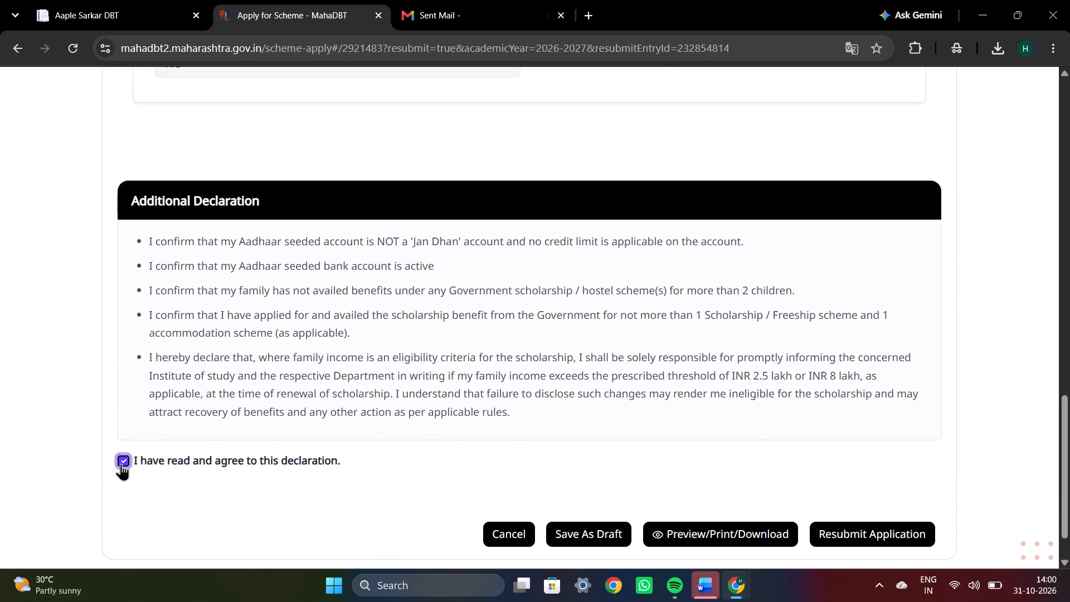
pyautogui.click(121, 458)
# Reopen the Past Qualification Details section and rerun the marks validation for the H.S.C. (12 Std) qualification.
pyautogui.scroll(6, 253, 380)
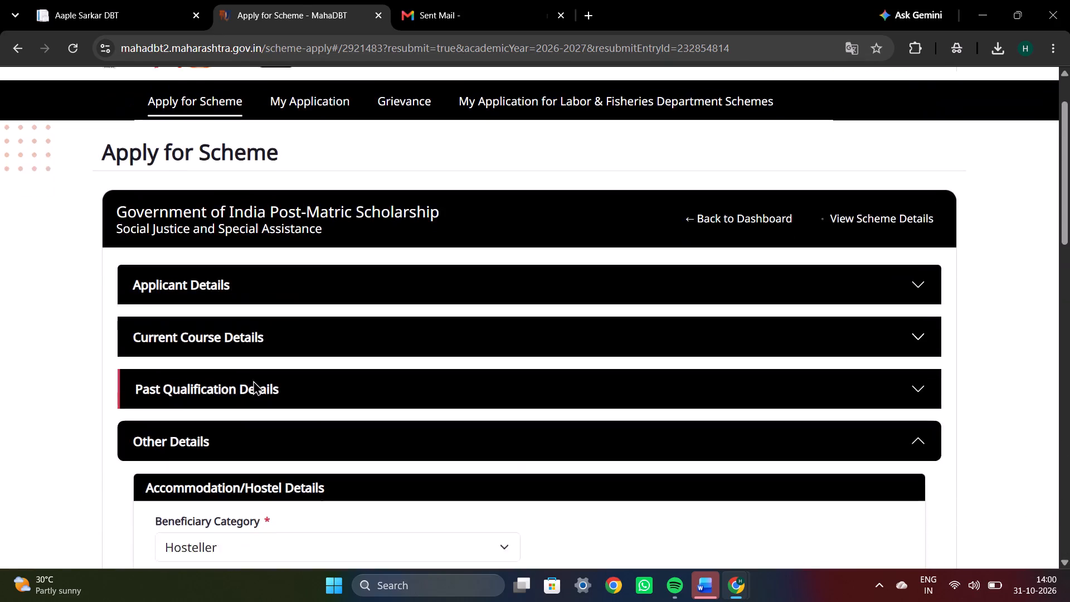
pyautogui.scroll(1, 253, 380)
pyautogui.scroll(-1, 253, 380)
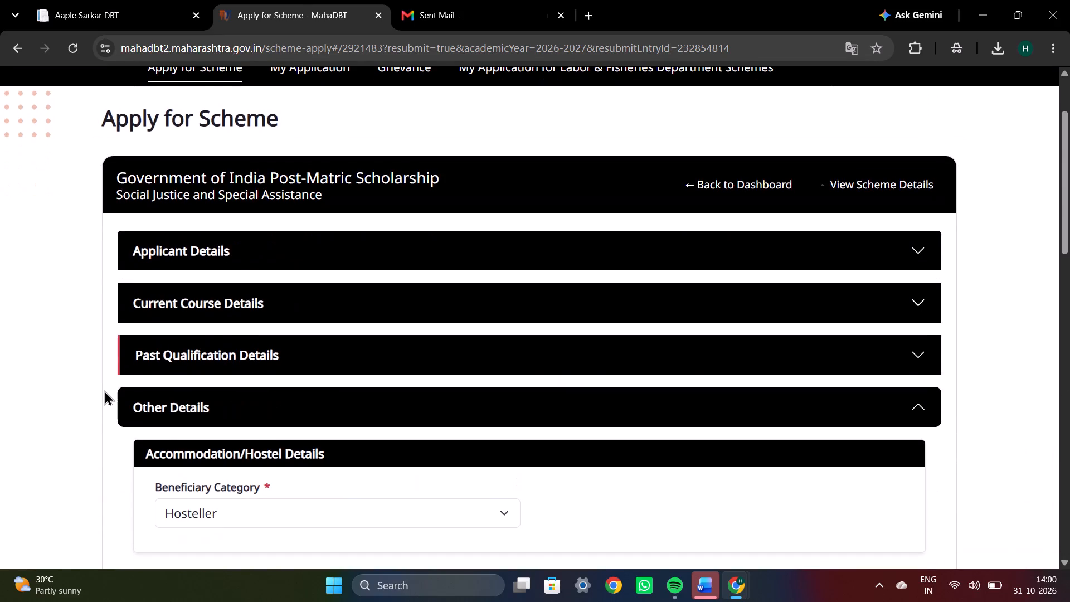
pyautogui.click(209, 338)
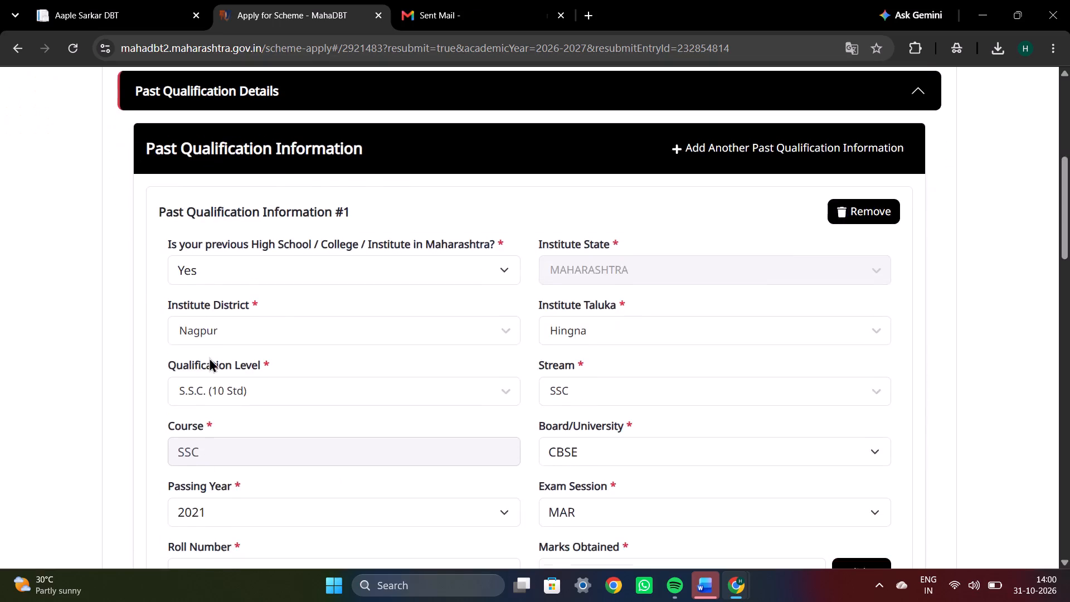
pyautogui.scroll(-4, 221, 388)
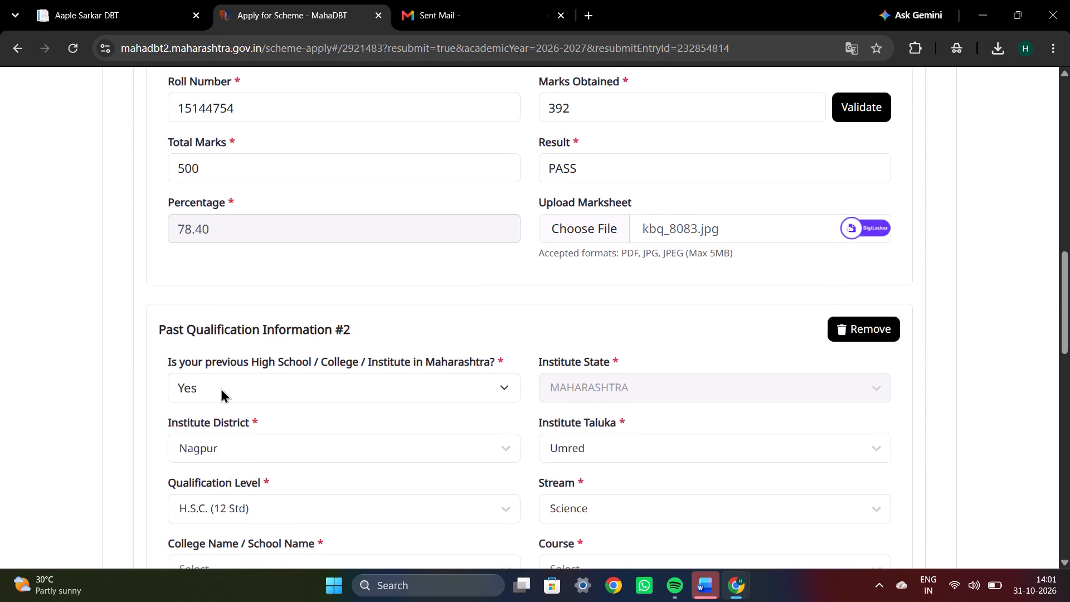
pyautogui.scroll(-5, 221, 388)
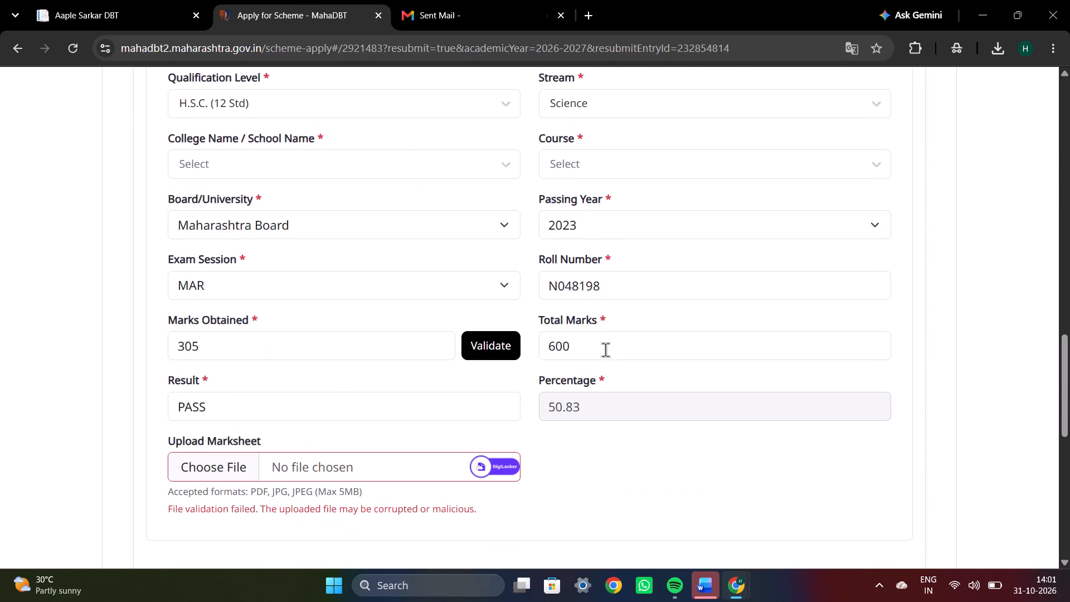
pyautogui.click(487, 343)
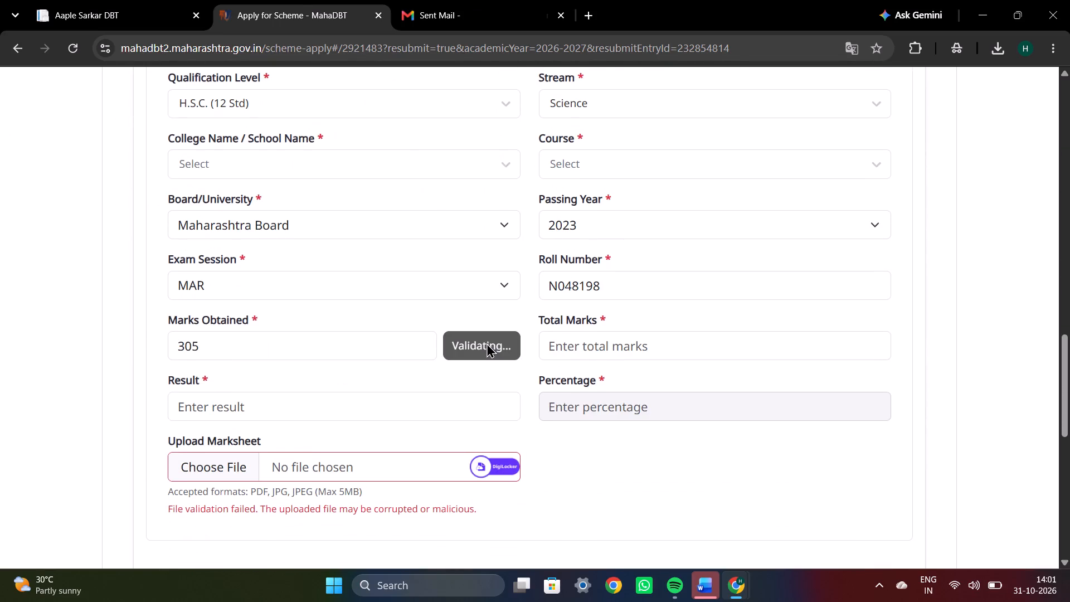
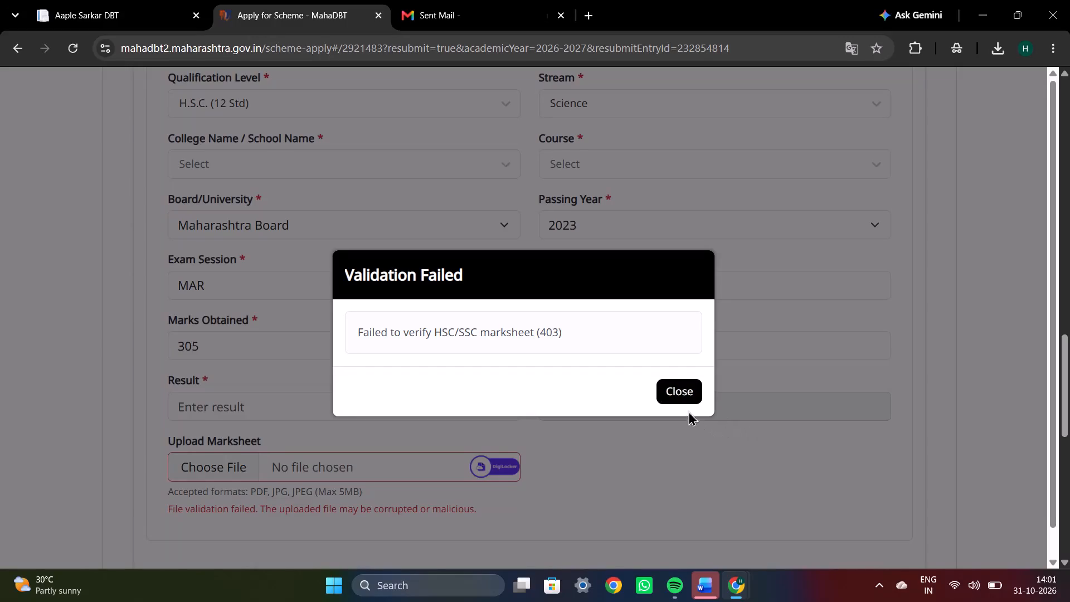
# Dismiss the validation message and log out of the MahaDBT applicant account, confirming the logout.
pyautogui.click(678, 389)
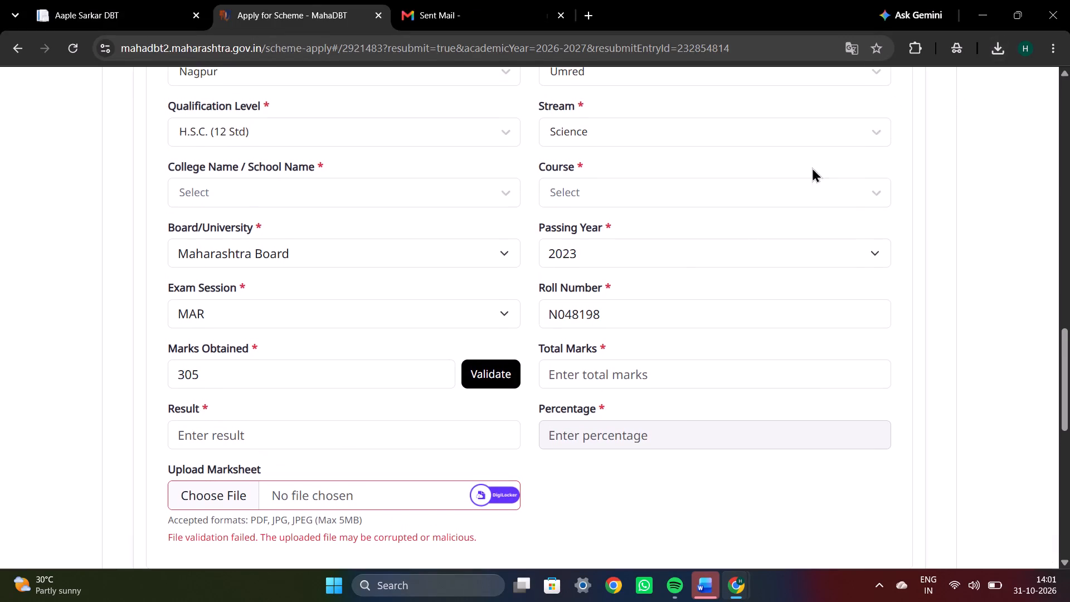
pyautogui.scroll(11, 679, 259)
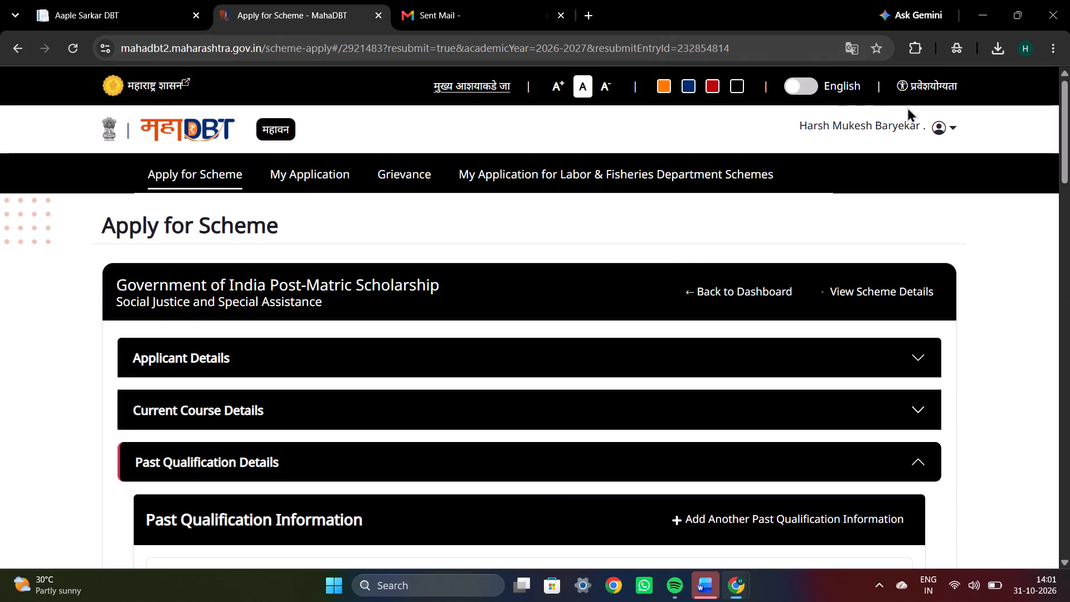
pyautogui.click(940, 122)
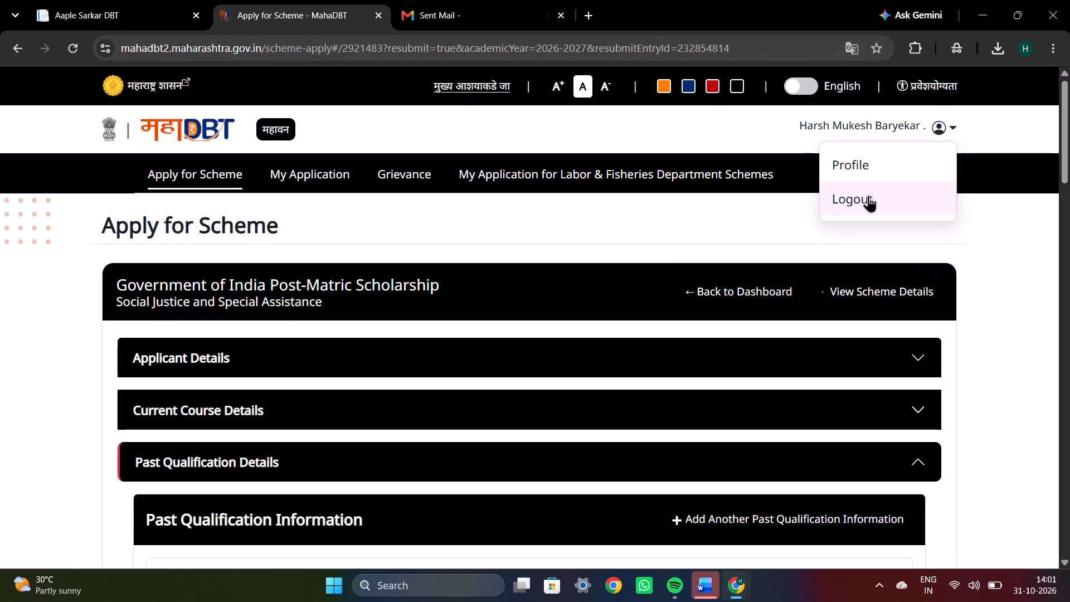
pyautogui.click(858, 201)
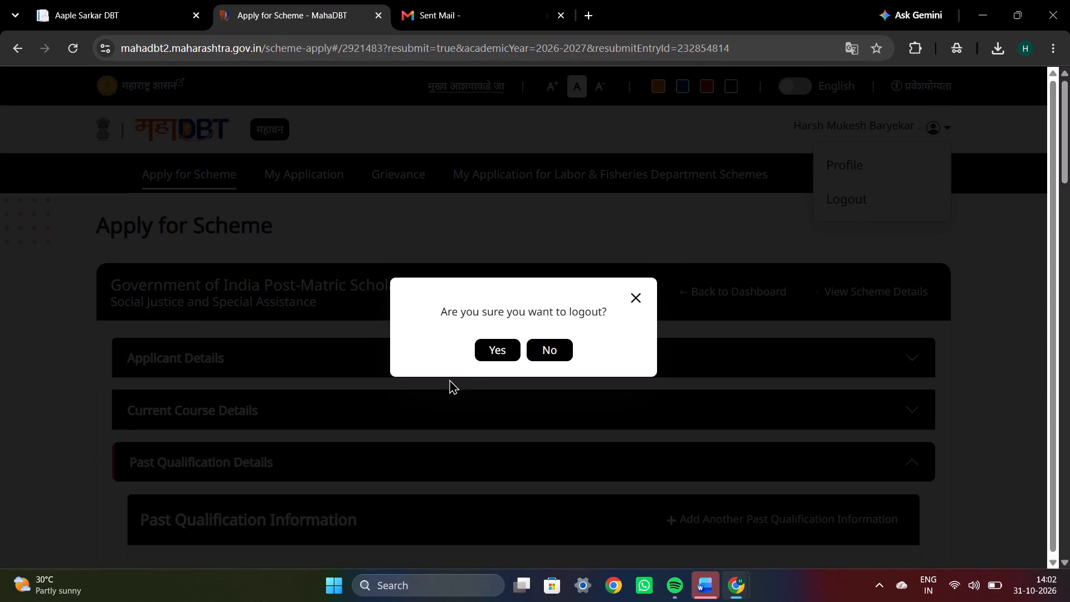
pyautogui.click(494, 341)
pyautogui.click(493, 346)
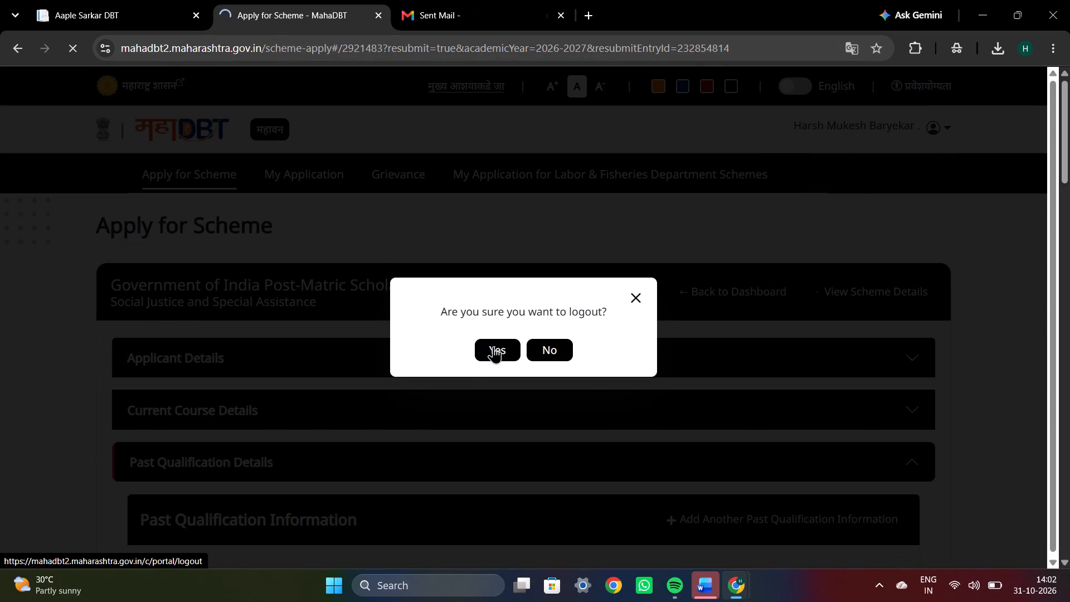
pyautogui.click(499, 346)
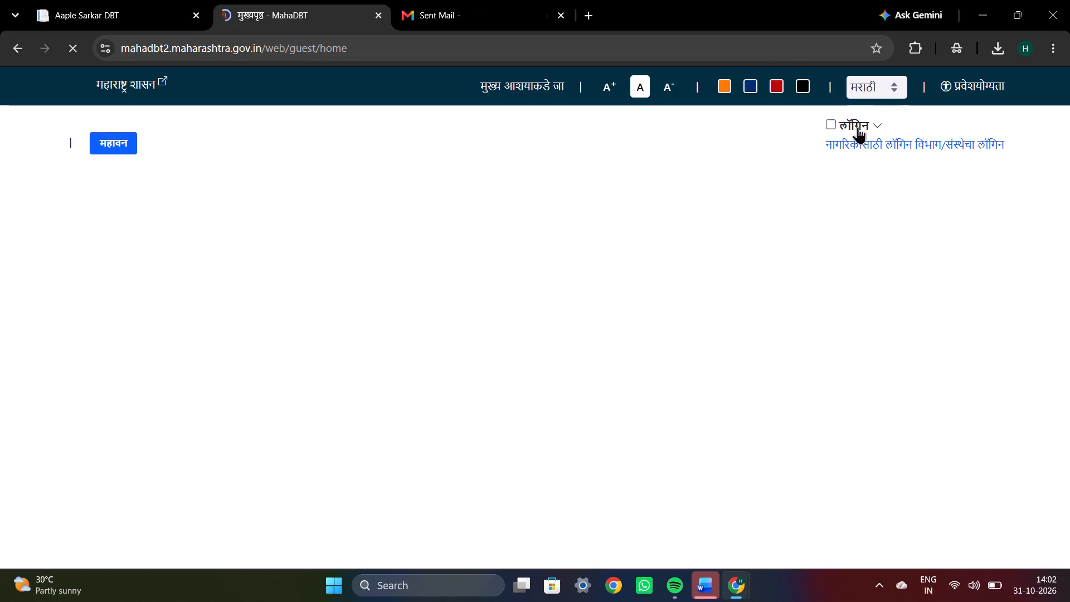
# Set the MahaDBT home page language to English.
pyautogui.click(894, 90)
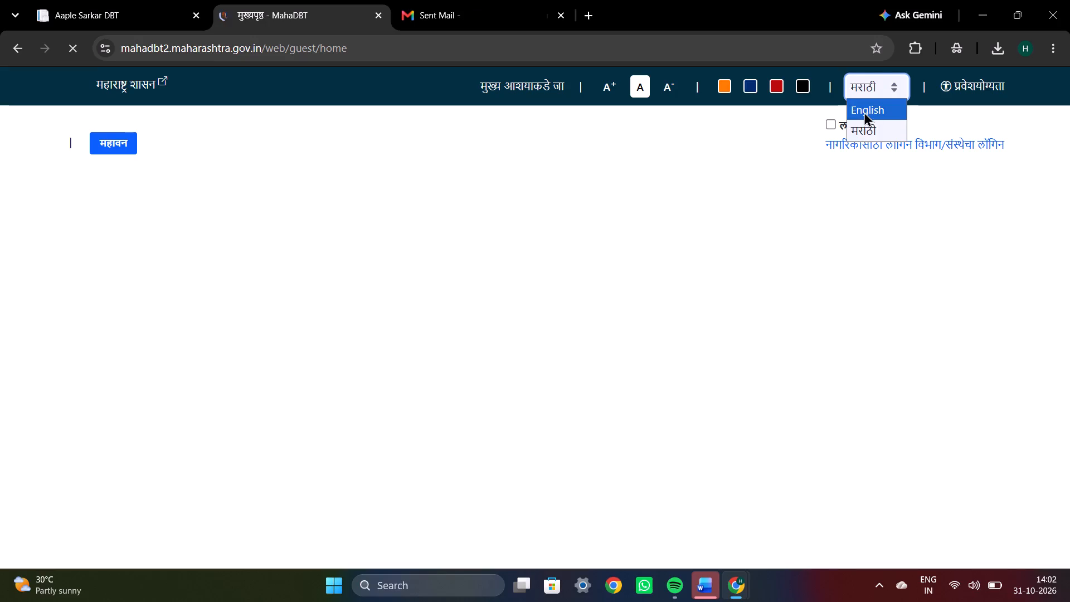
pyautogui.click(864, 111)
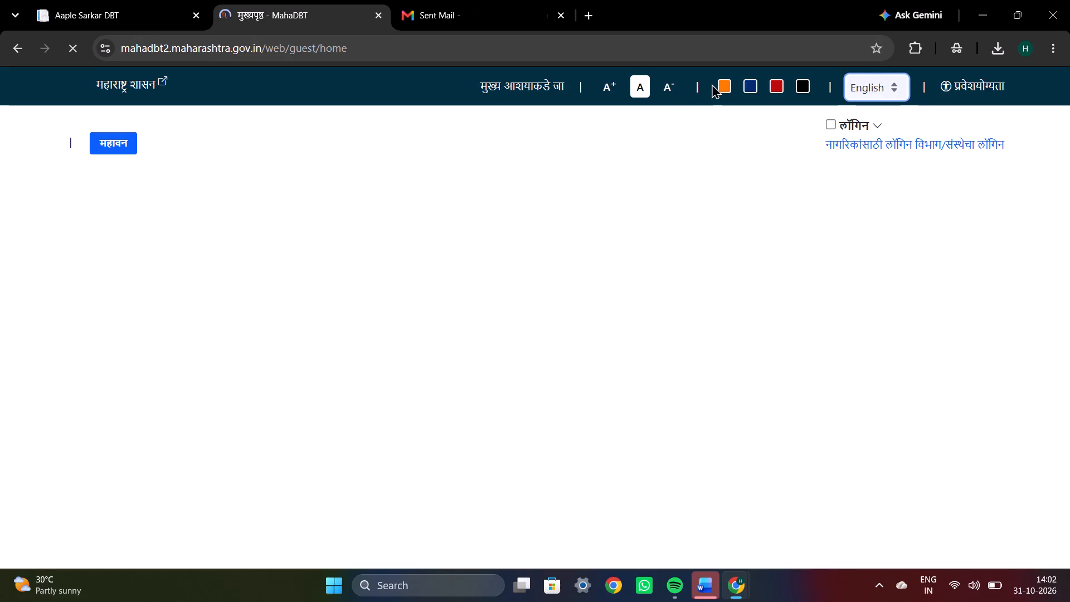
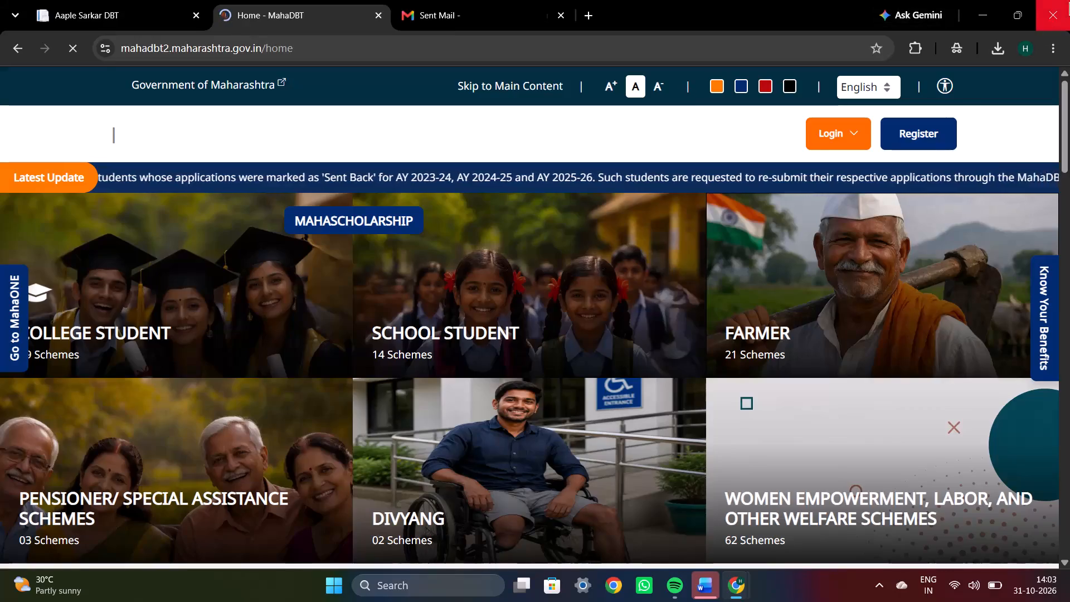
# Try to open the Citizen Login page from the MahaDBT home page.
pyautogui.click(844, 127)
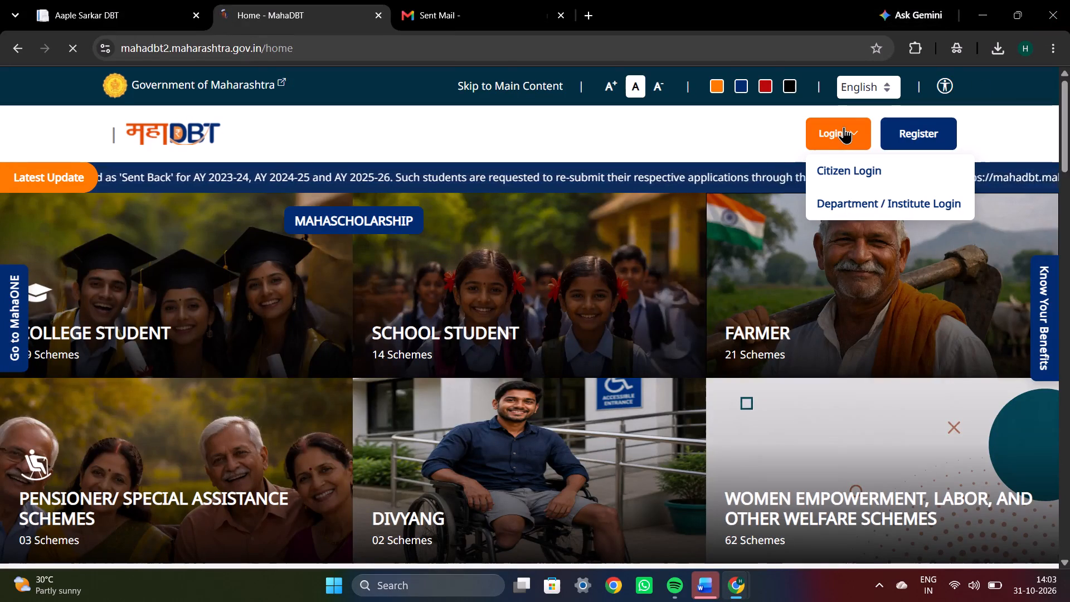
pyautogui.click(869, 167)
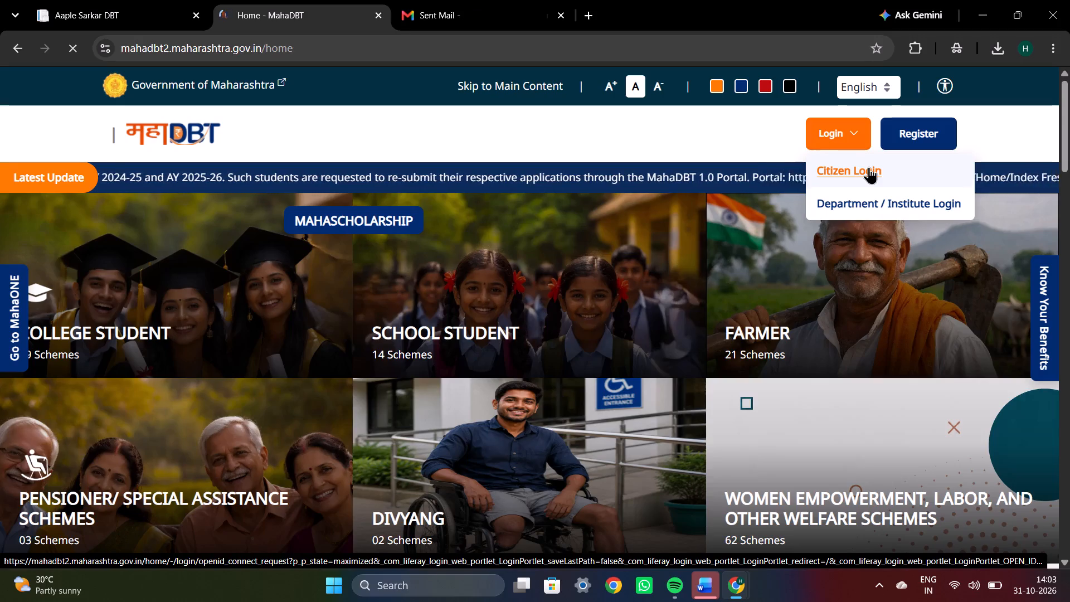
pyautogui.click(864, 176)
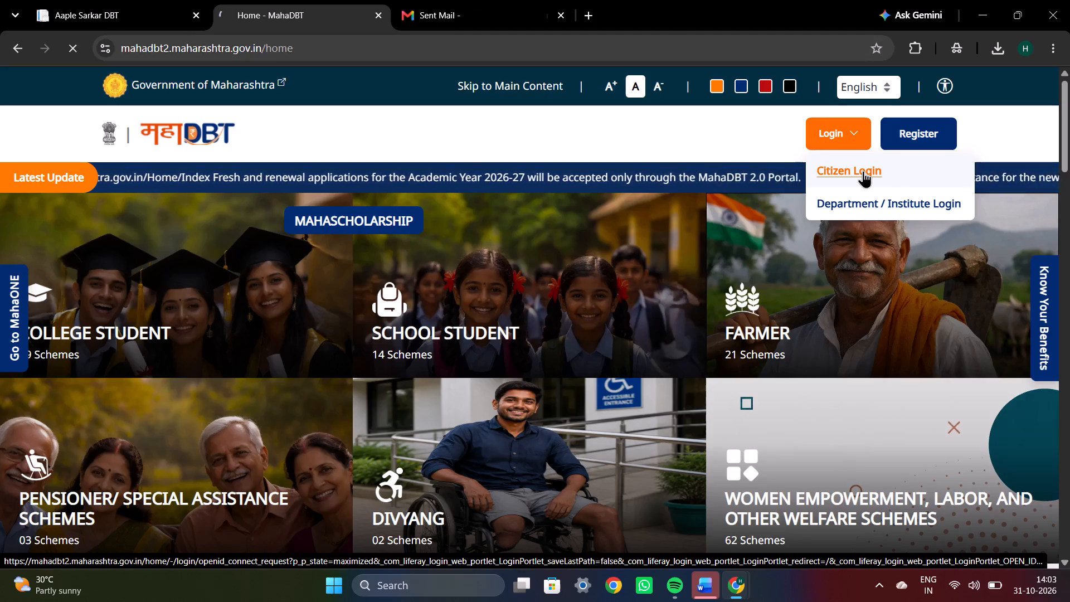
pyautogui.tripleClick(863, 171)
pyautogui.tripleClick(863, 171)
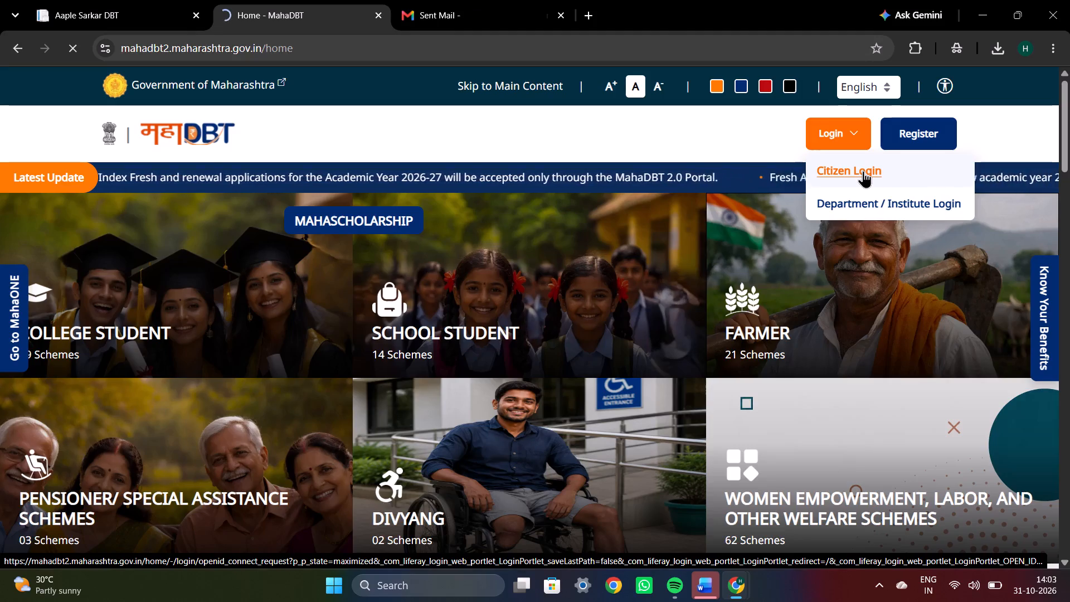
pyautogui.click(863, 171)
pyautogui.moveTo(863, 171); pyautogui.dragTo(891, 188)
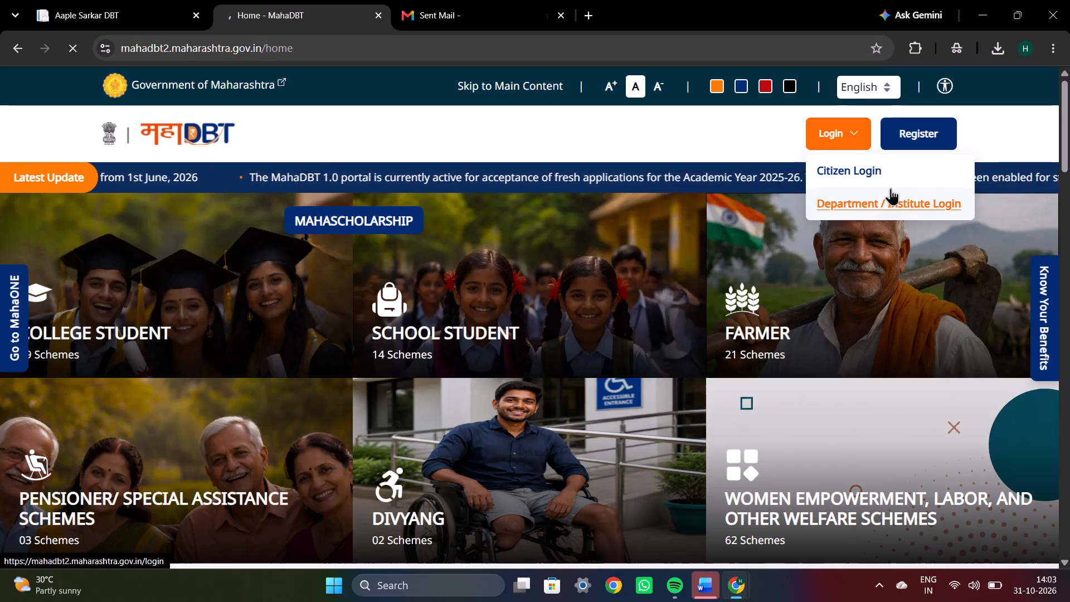
# Close the main Chrome window and the DigiLocker Dashboard pop-up window.
pyautogui.click(1041, 22)
pyautogui.moveTo(1049, 14); pyautogui.dragTo(737, 290)
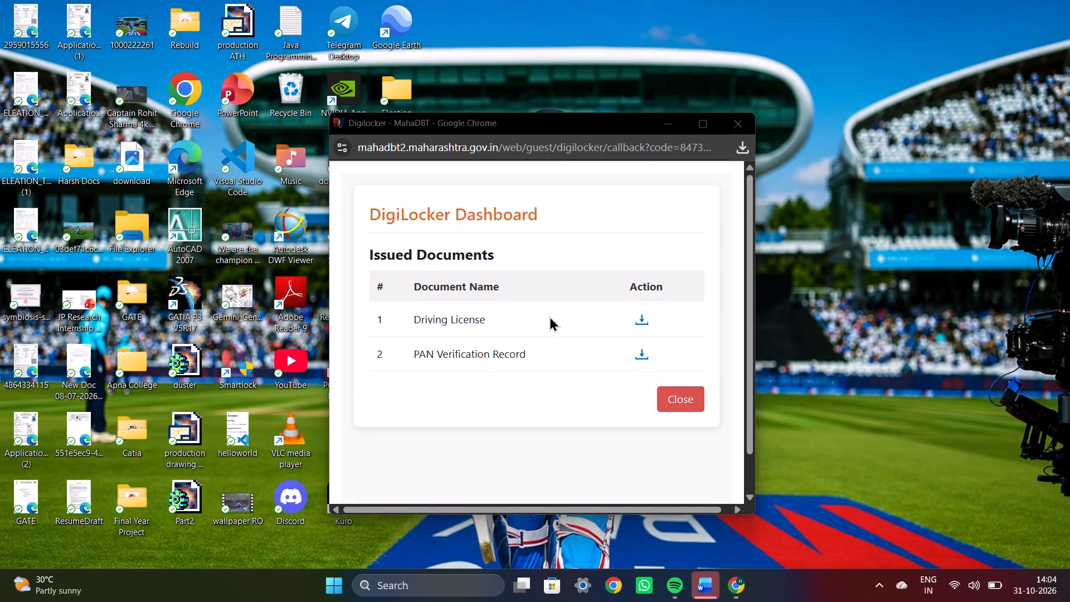
pyautogui.click(745, 120)
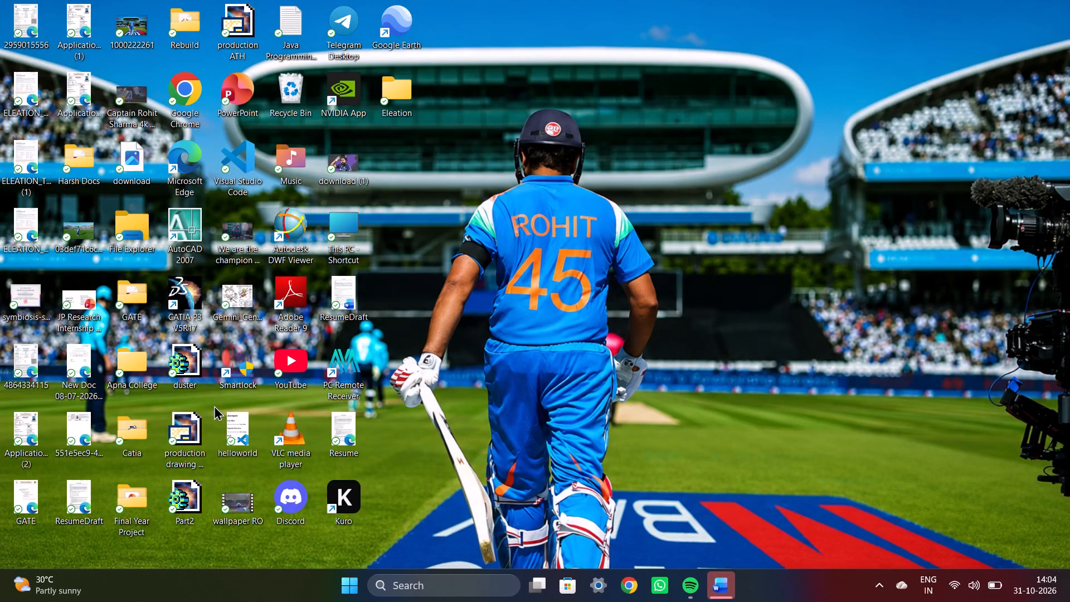
# Find Firefox through the Windows search and launch it.
pyautogui.click(345, 587)
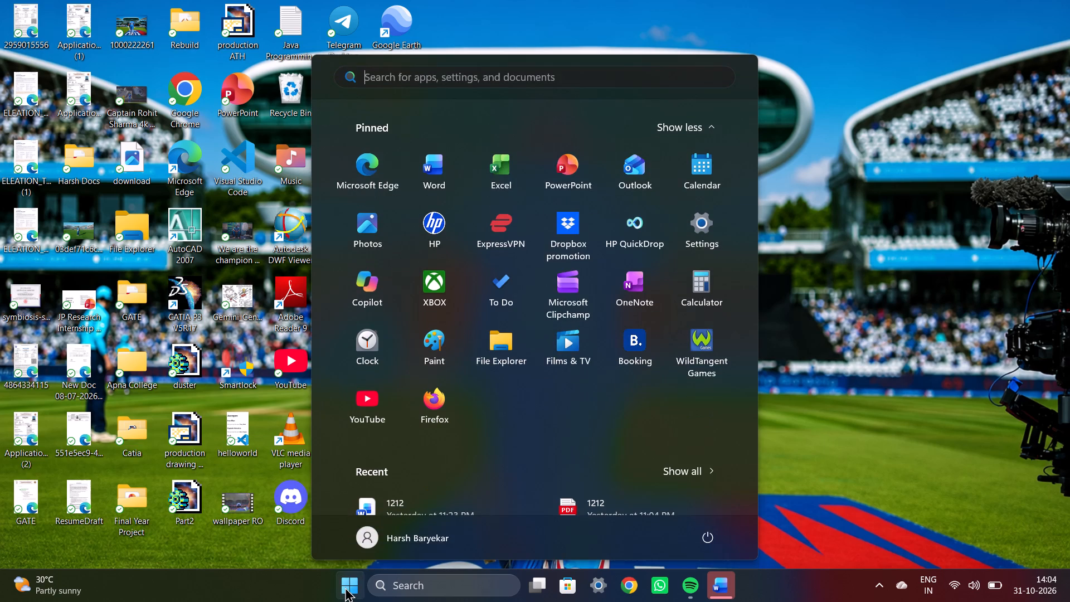
pyautogui.write('fire')
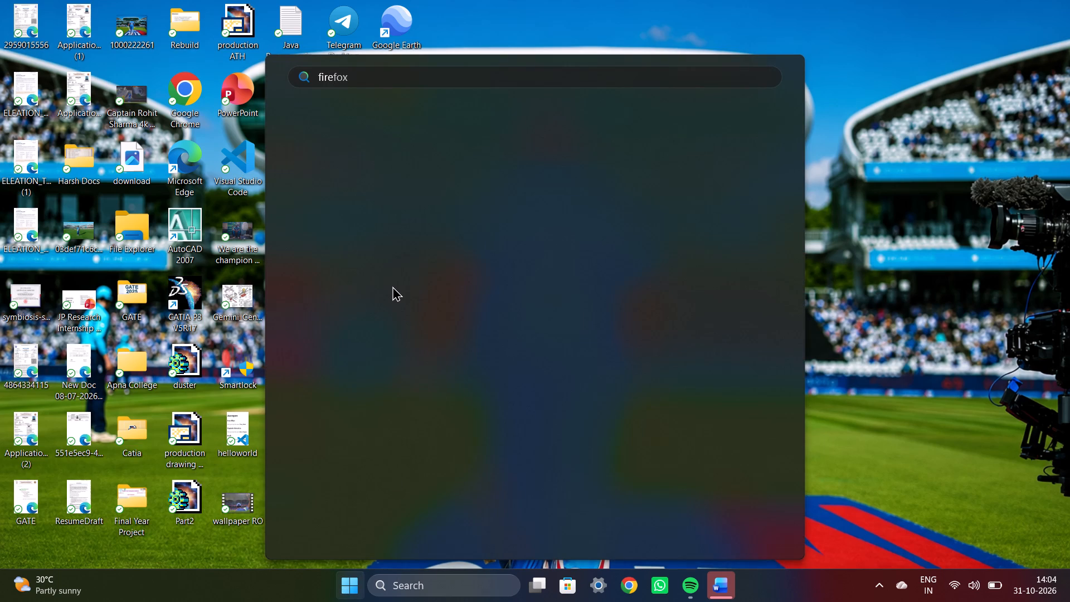
pyautogui.press('Return')
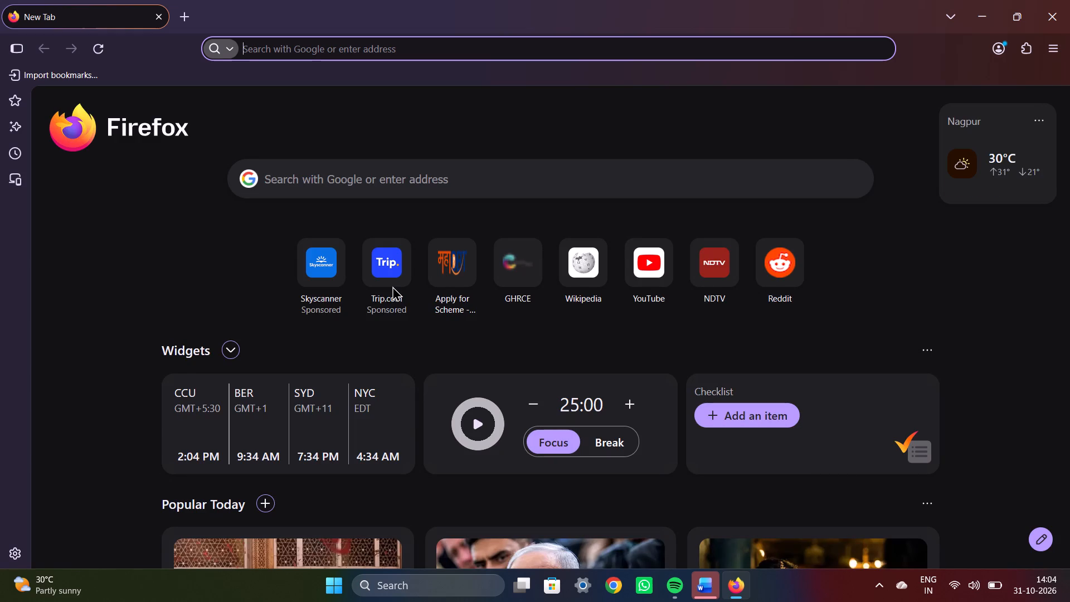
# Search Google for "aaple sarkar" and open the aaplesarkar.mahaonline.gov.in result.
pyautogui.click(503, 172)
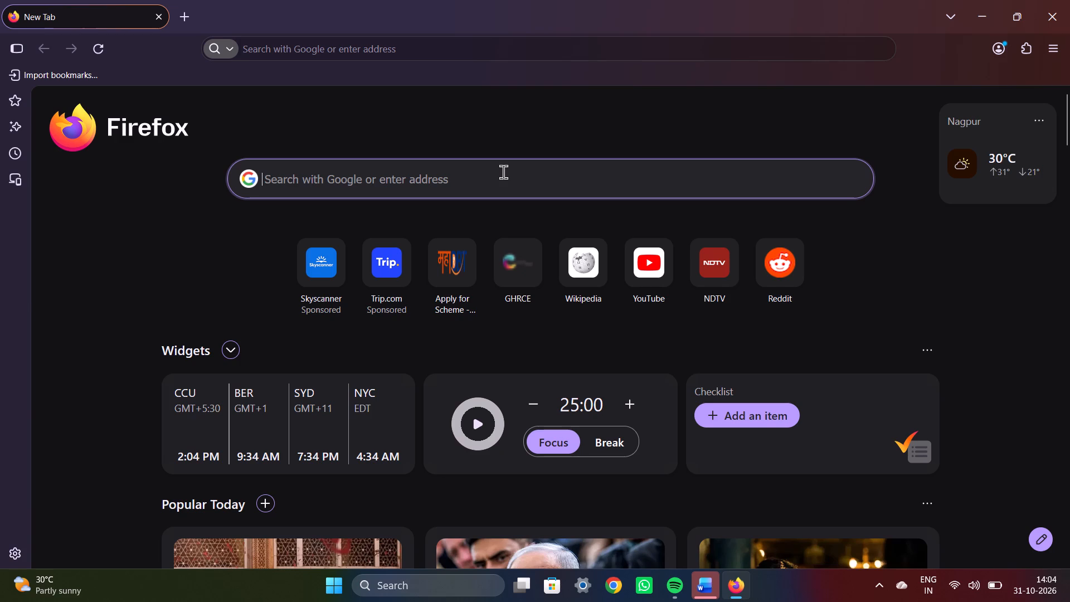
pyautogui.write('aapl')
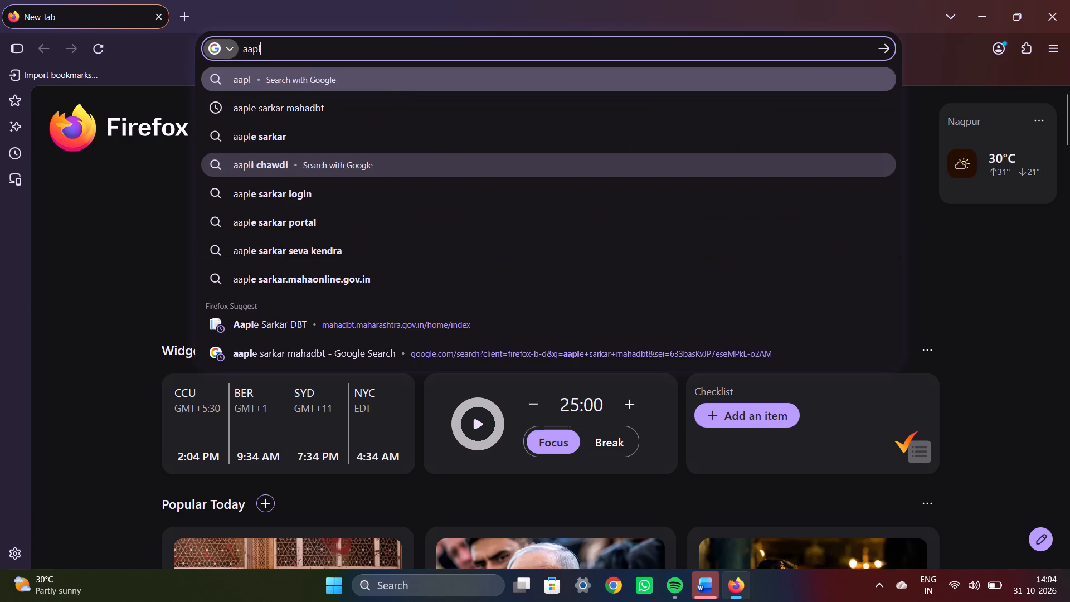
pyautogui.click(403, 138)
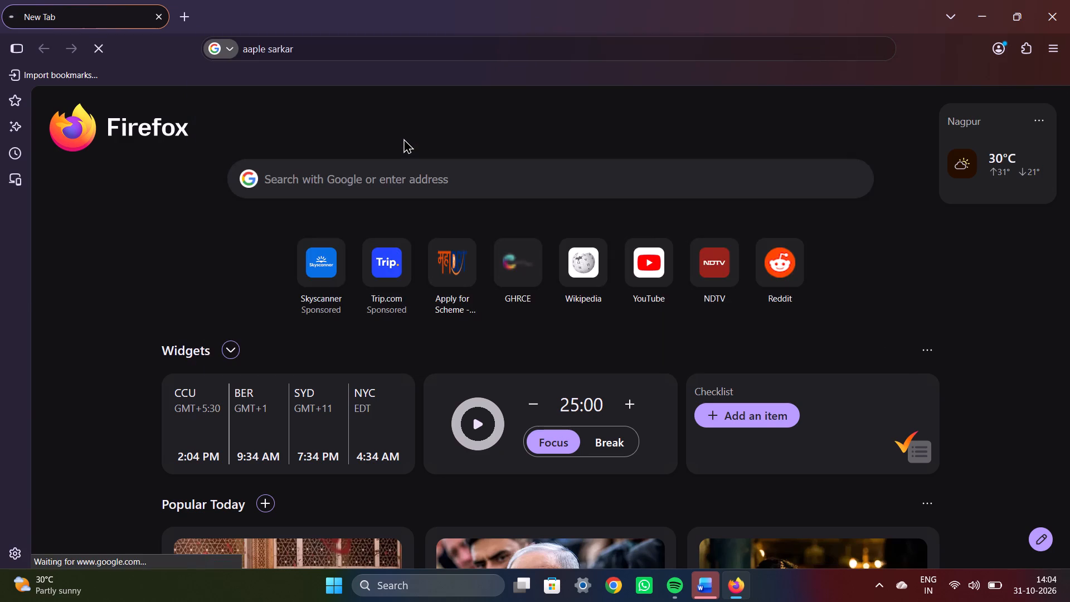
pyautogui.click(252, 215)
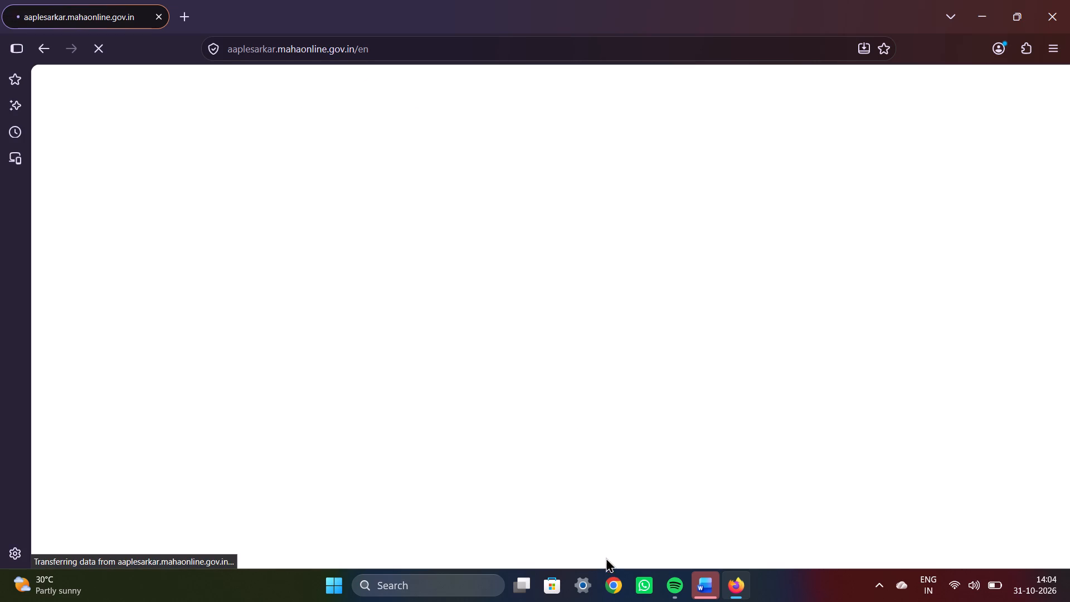
# Switch to Google Chrome and open it with the Work profile.
pyautogui.click(613, 585)
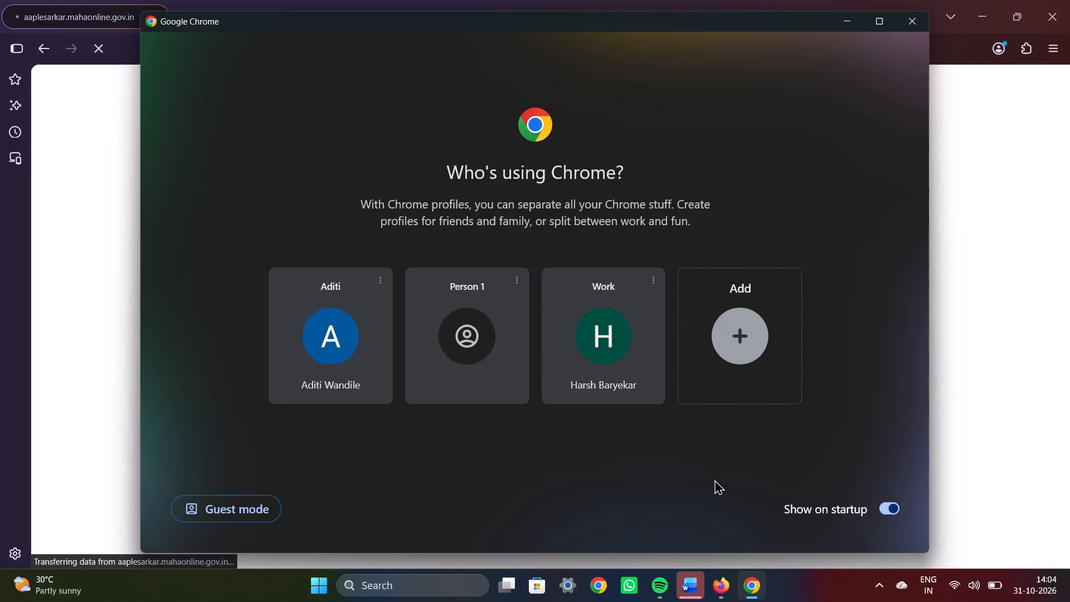
pyautogui.click(607, 330)
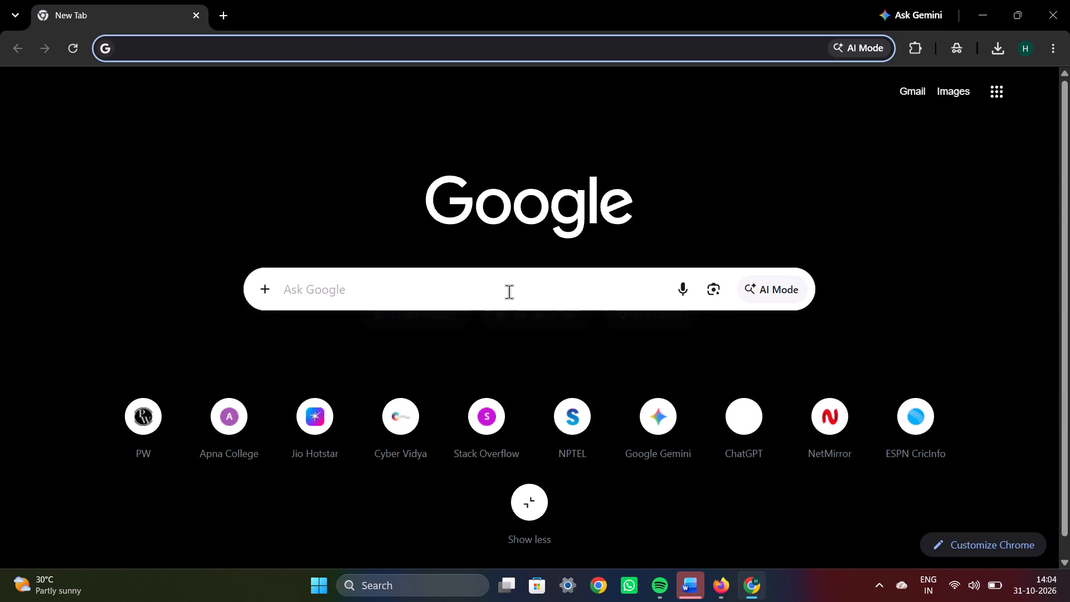
# Search Google for "aaple sarkar mahadbt", open the Aaple Sarkar DBT site and follow the notice's link to mahadbt2.maharashtra.gov.in.
pyautogui.click(509, 292)
pyautogui.click(436, 321)
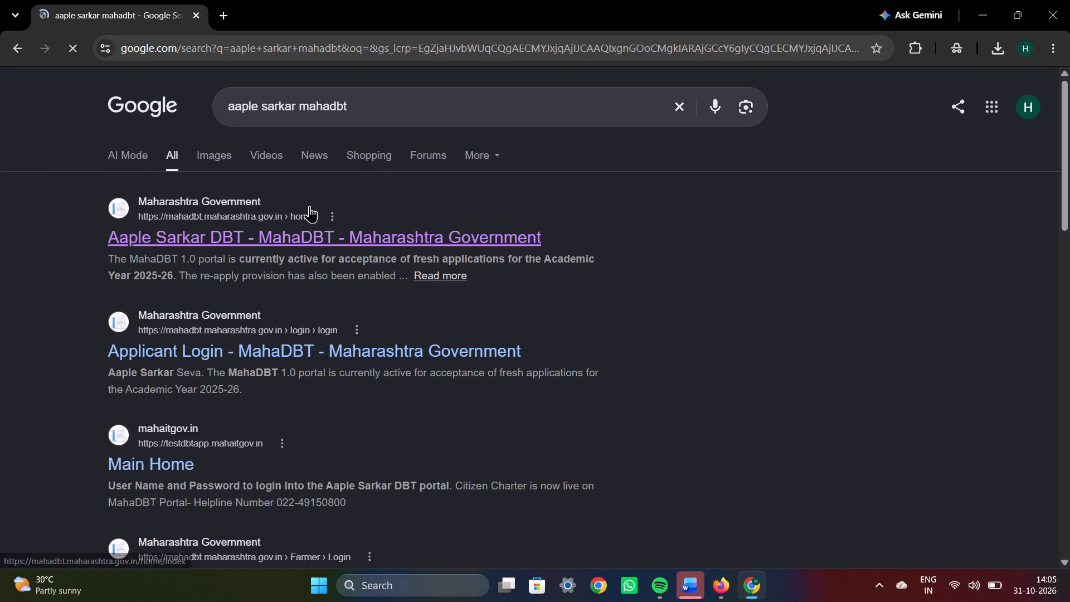
pyautogui.click(309, 206)
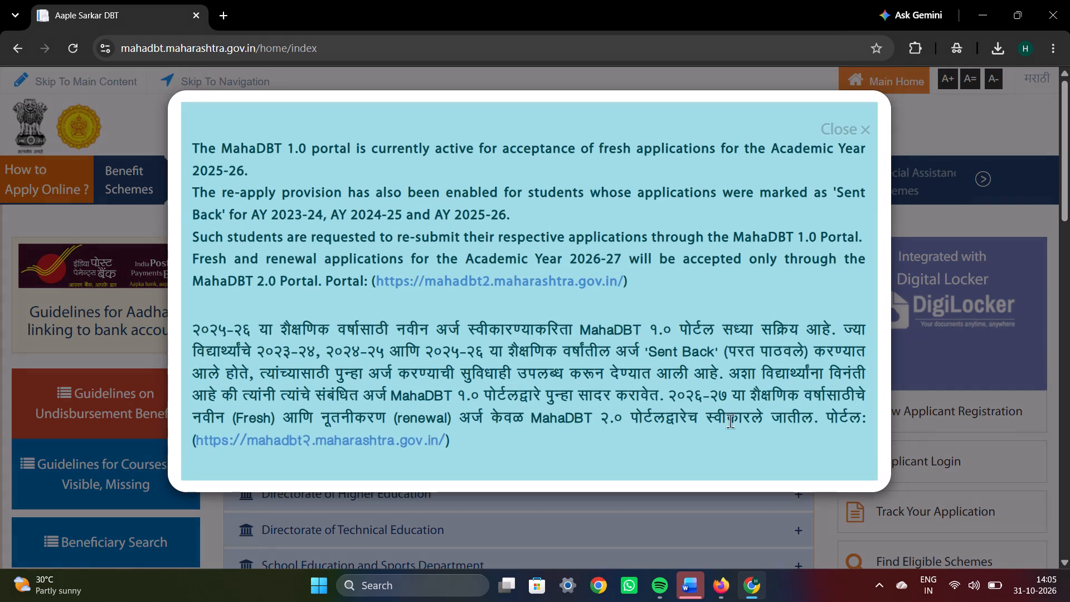
pyautogui.click(503, 281)
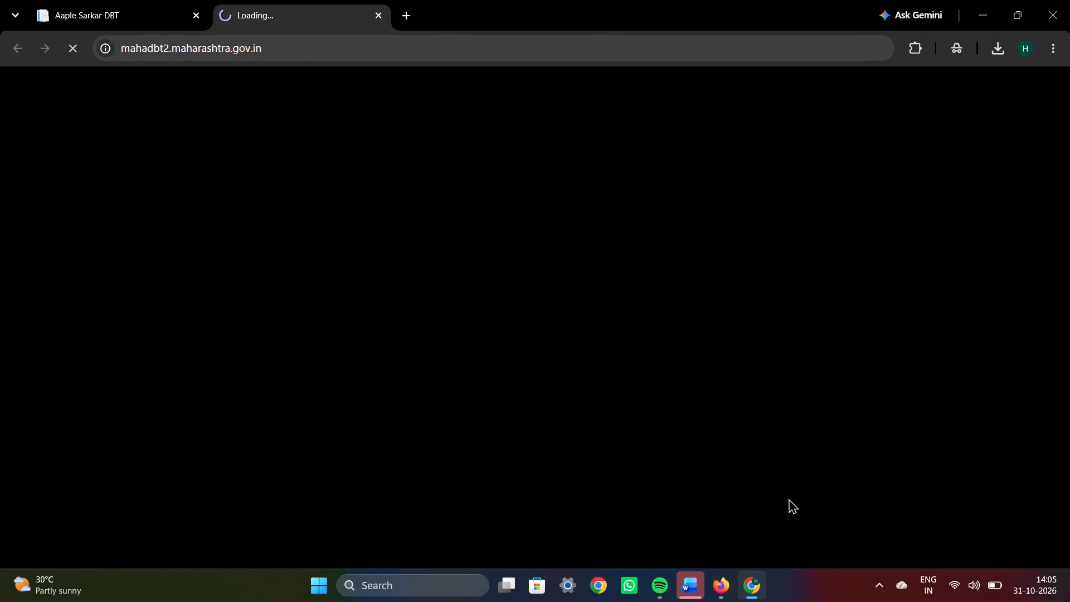
# Switch to Firefox and replace the aaplesarkar.mahaonline.gov.in tab with a new tab.
pyautogui.click(720, 589)
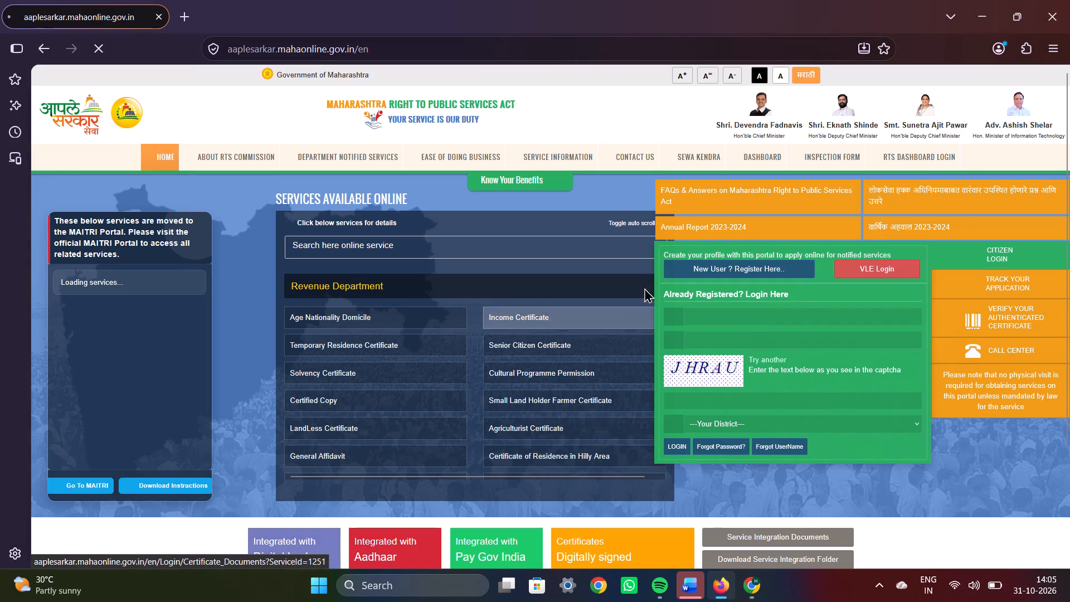
pyautogui.click(190, 20)
pyautogui.click(156, 18)
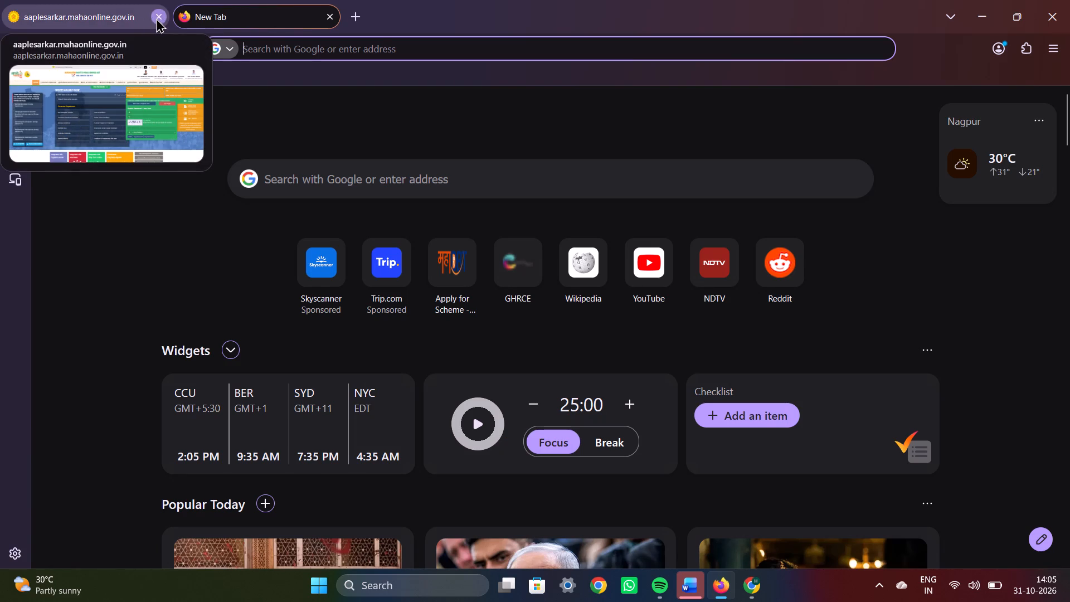
# Search for "aaple sarkar mahadbt" and open the Aaple Sarkar DBT - MahaDBT result.
pyautogui.click(280, 48)
pyautogui.write('aaple sarkar mahadbt')
pyautogui.press('Return')
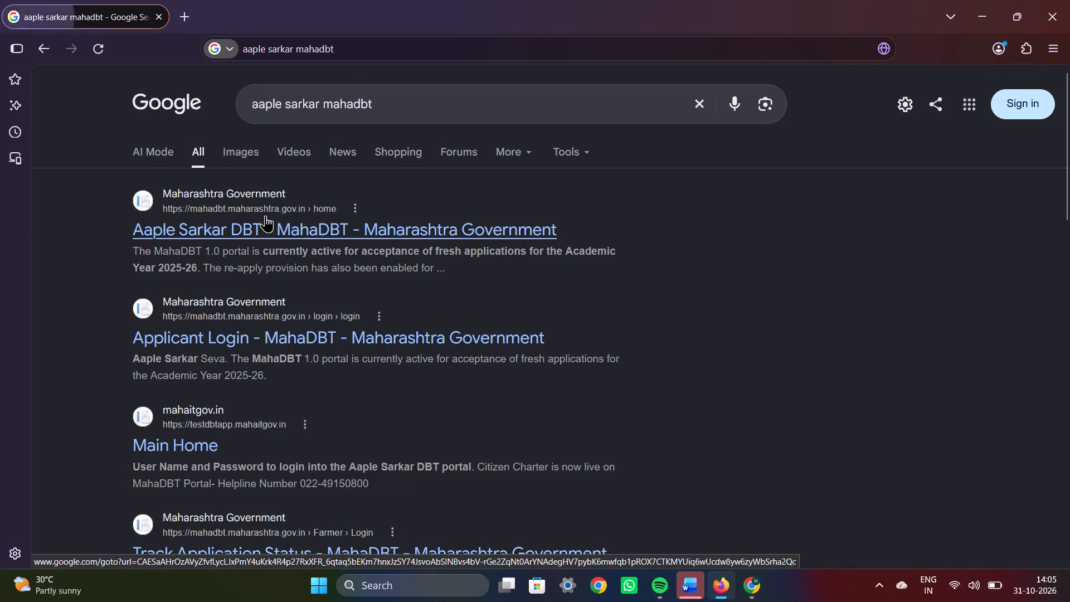
pyautogui.click(265, 215)
# Switch back to Chrome and open the login options on the MahaDBT 2.0 home page.
pyautogui.click(741, 587)
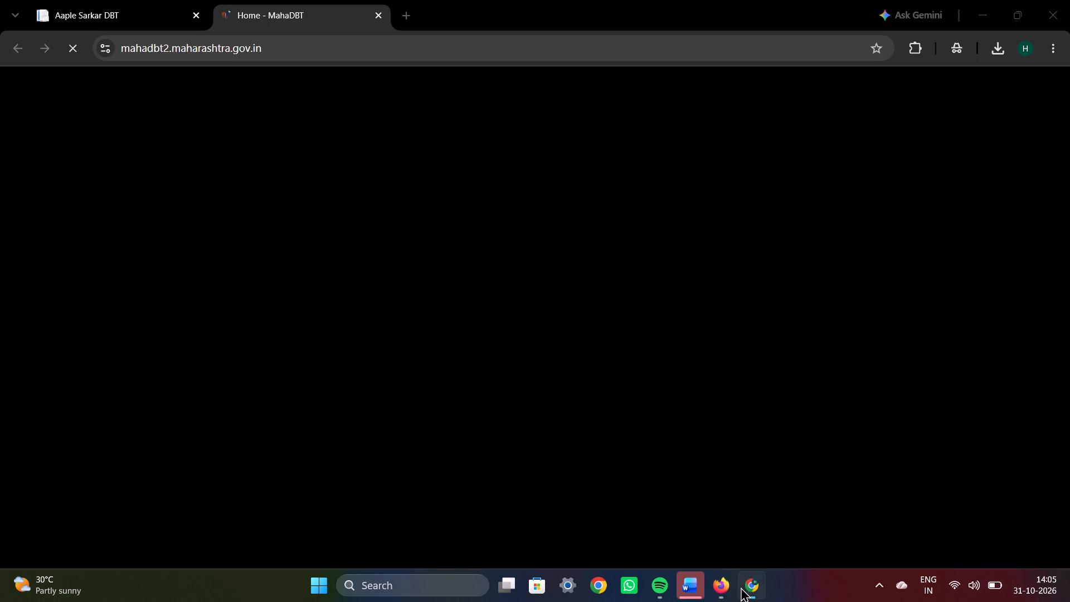
pyautogui.click(816, 132)
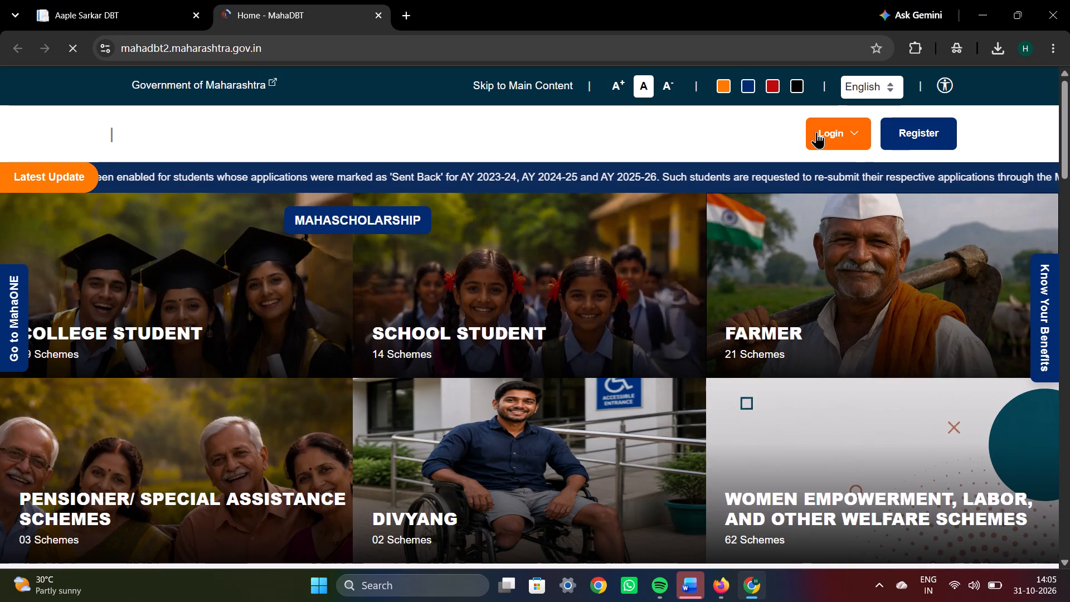
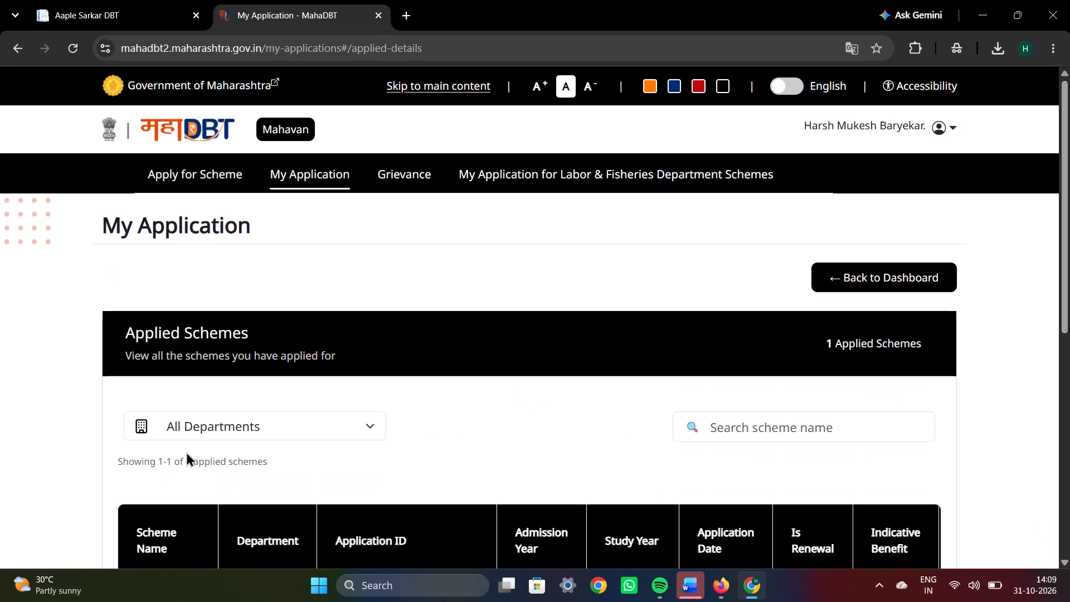
# Open the sent-back scheme application dated 24/10/2026 for resubmission from the applied schemes list.
pyautogui.scroll(-2, 186, 452)
pyautogui.hscroll(-5, 485, 395)
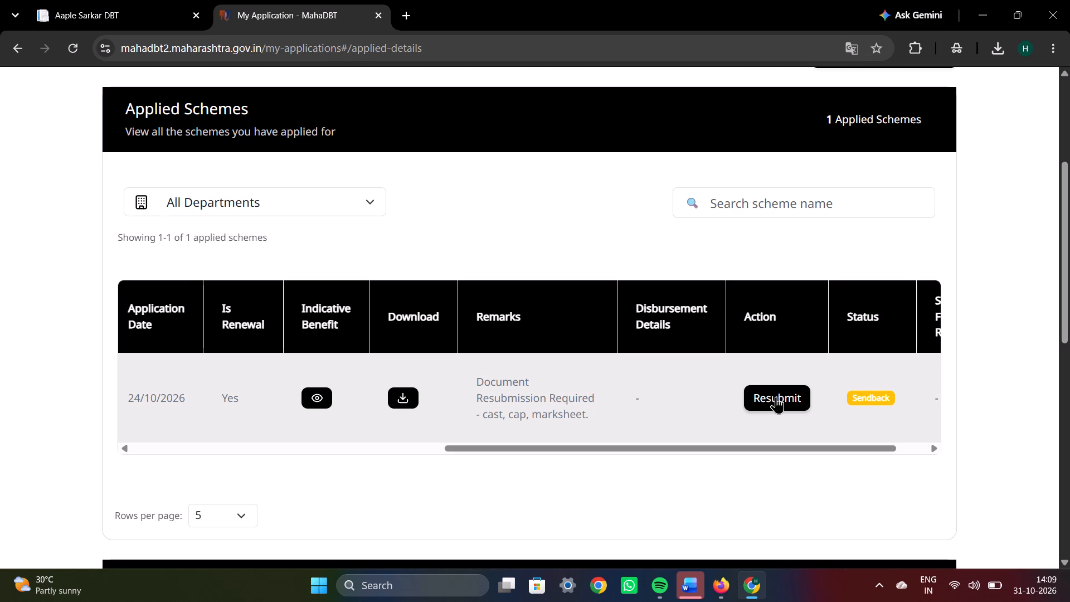
pyautogui.click(784, 399)
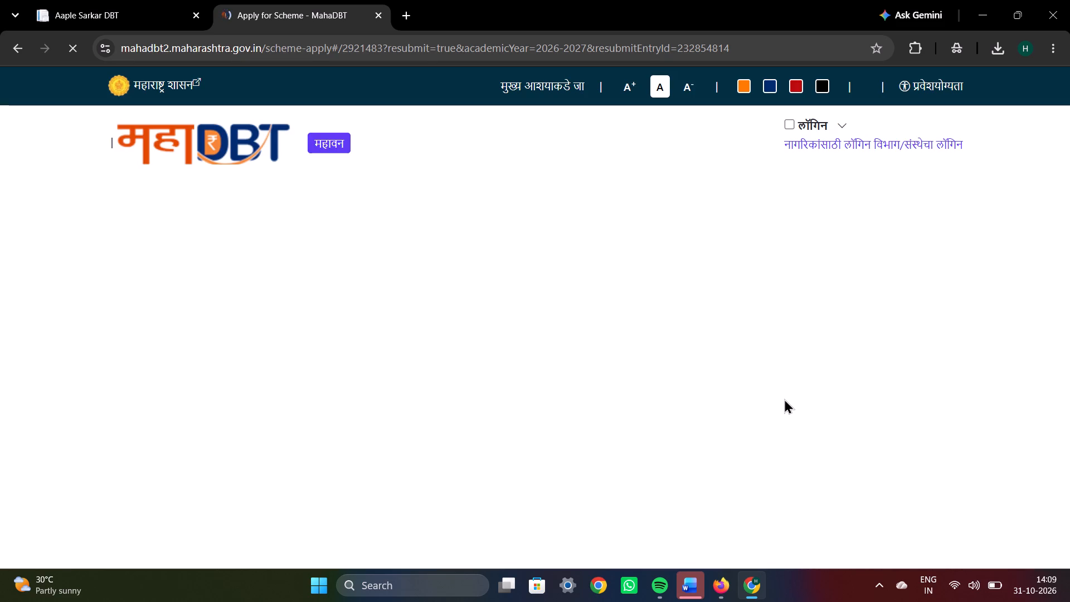
pyautogui.scroll(-1, 784, 399)
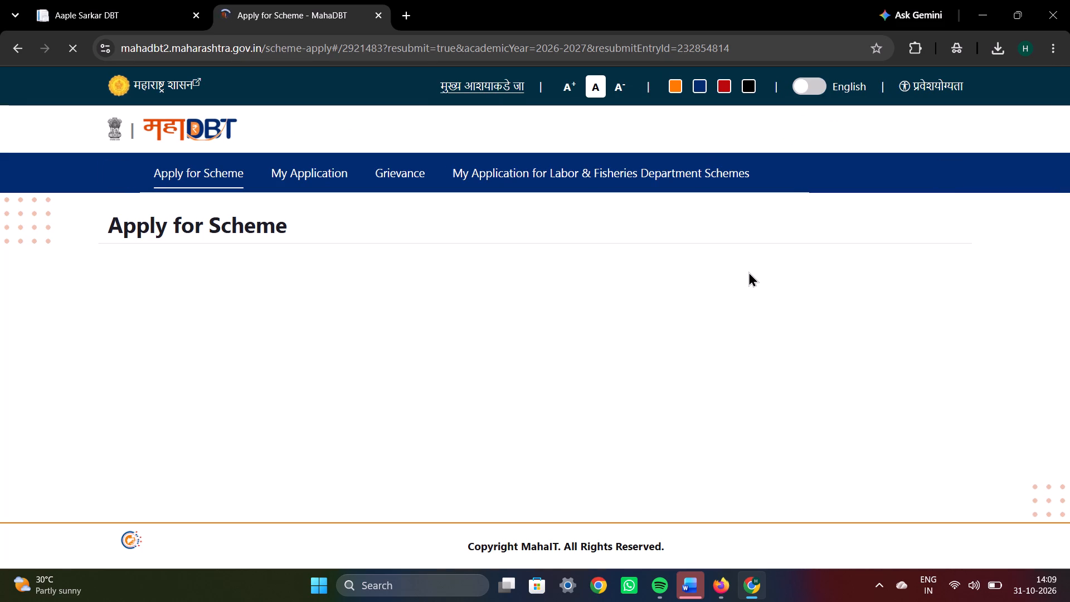
pyautogui.scroll(-1, 748, 271)
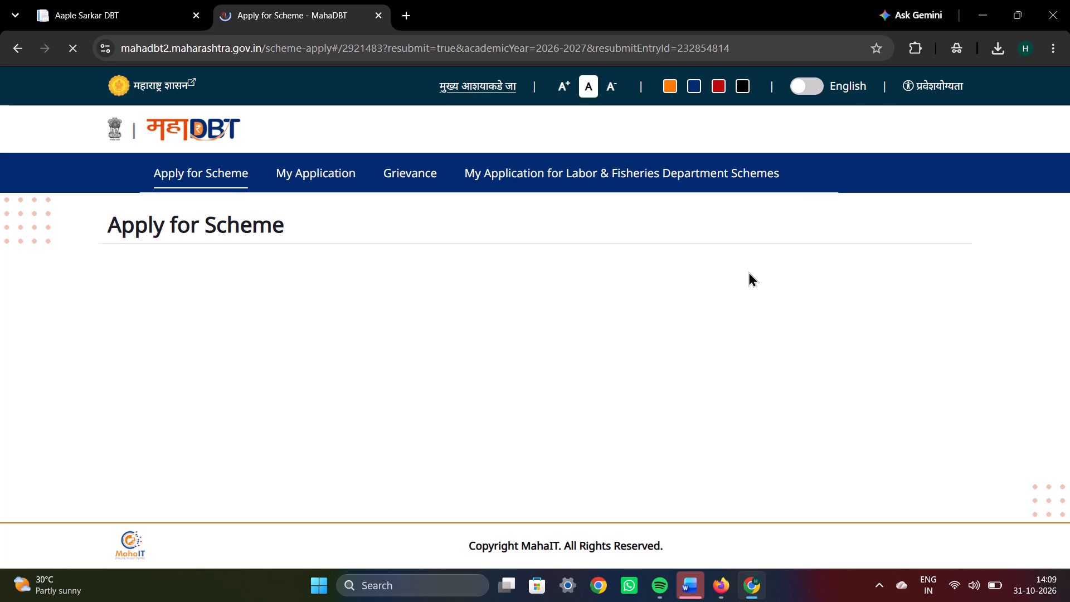
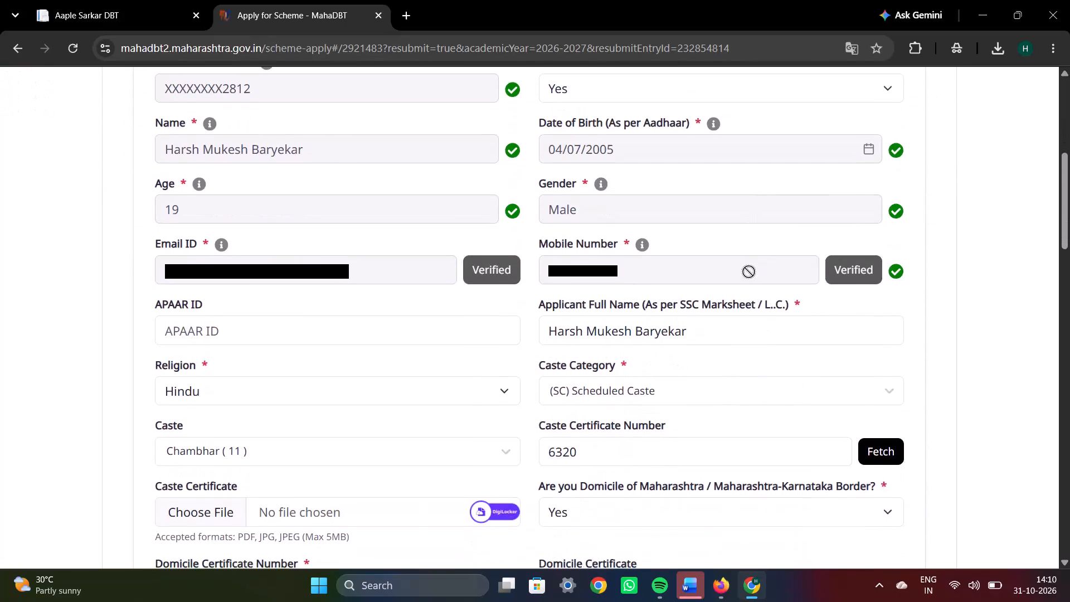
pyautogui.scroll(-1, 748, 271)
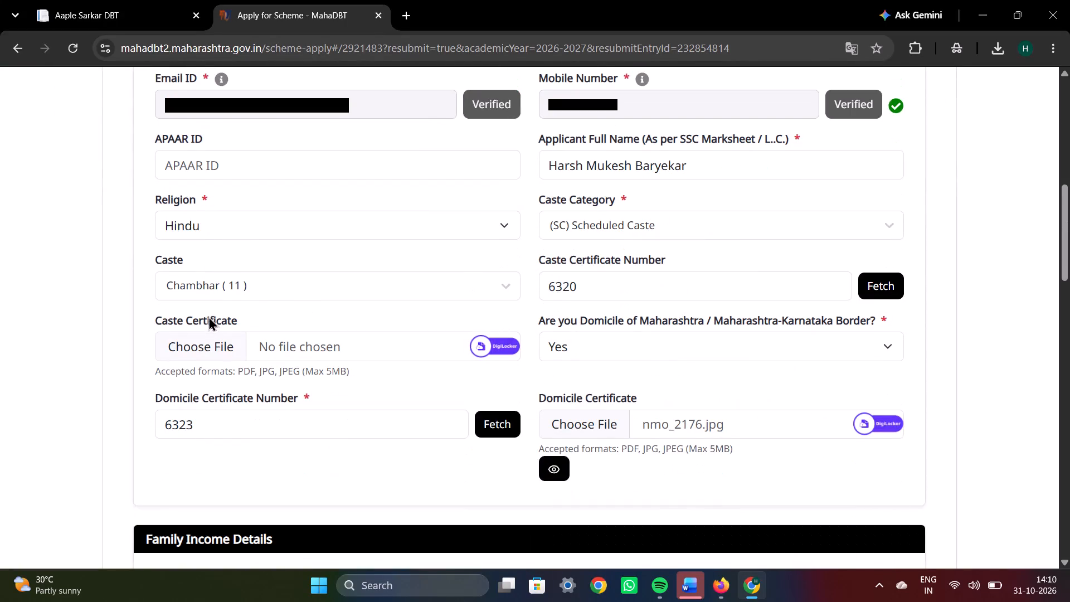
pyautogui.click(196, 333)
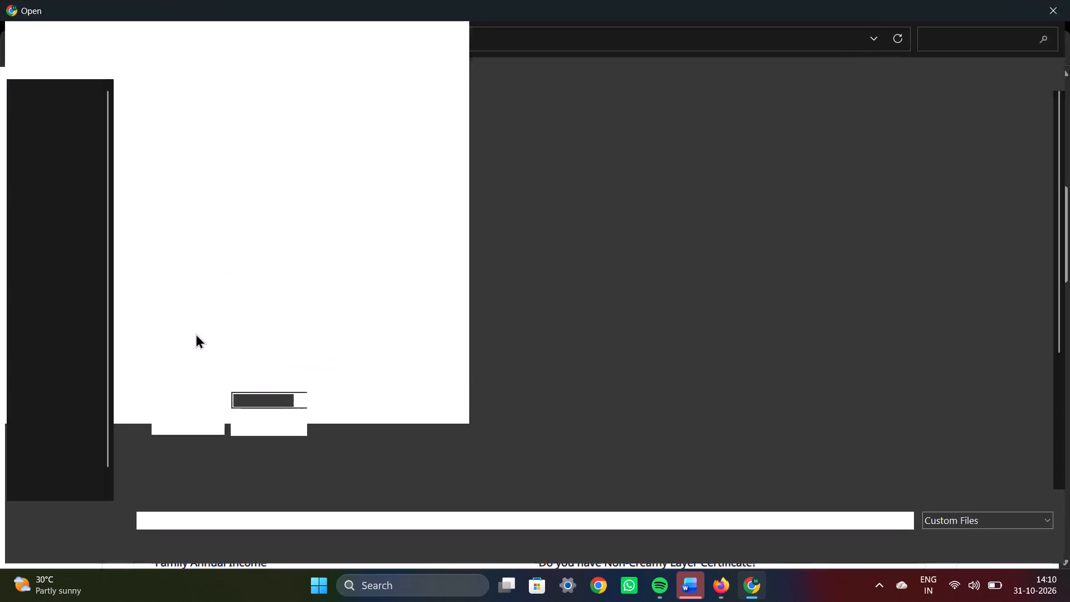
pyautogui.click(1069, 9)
# In the Past Qualification Details, set the institute taluka of the HSC (12 Std) record to Hingna.
pyautogui.scroll(-2, 733, 268)
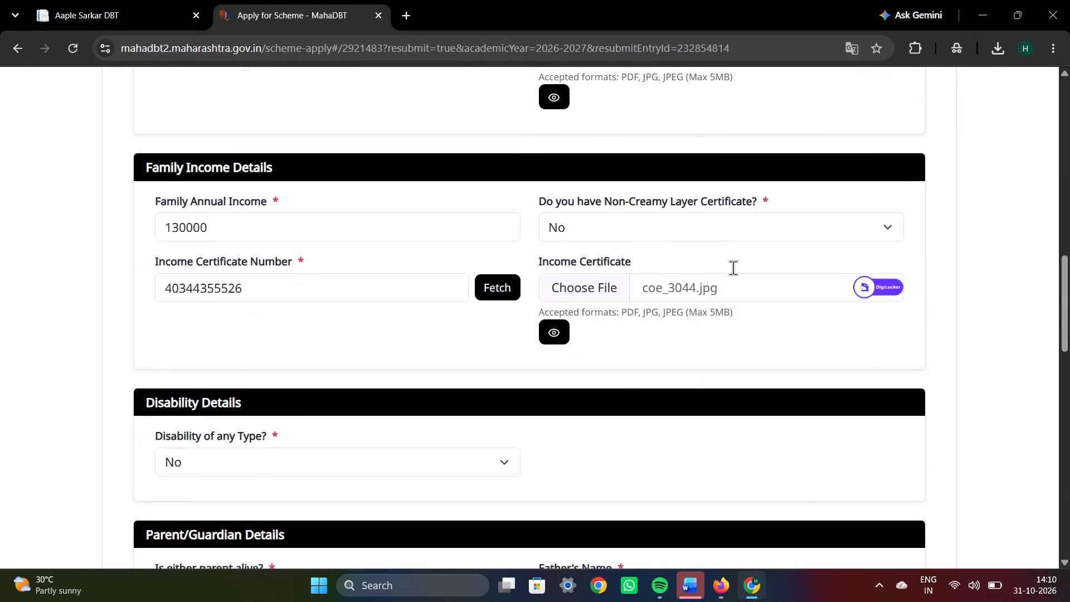
pyautogui.scroll(-6, 733, 268)
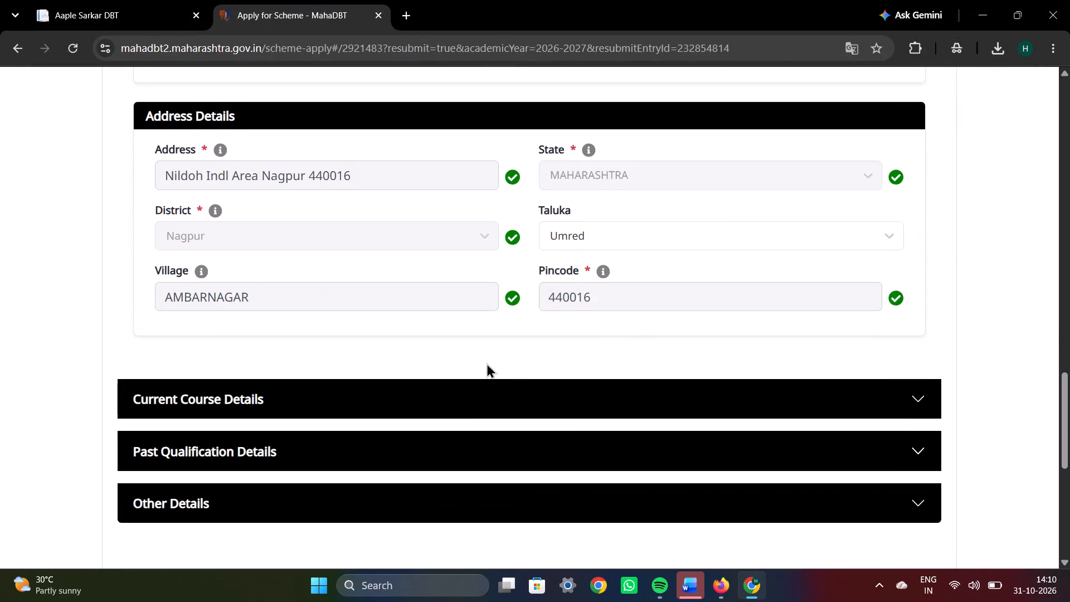
pyautogui.click(446, 451)
pyautogui.scroll(-1, 446, 451)
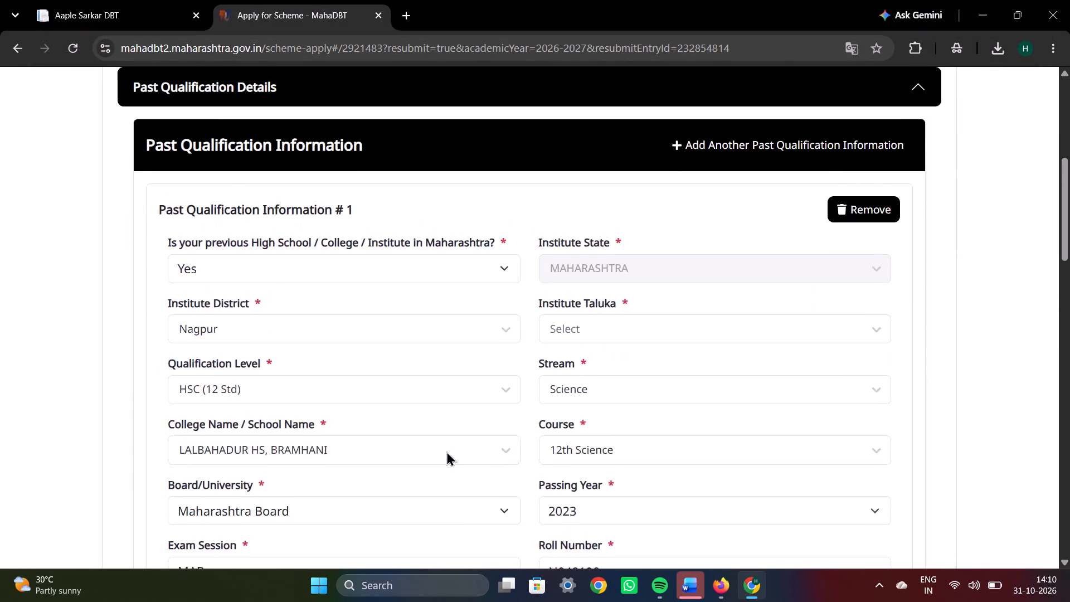
pyautogui.click(623, 302)
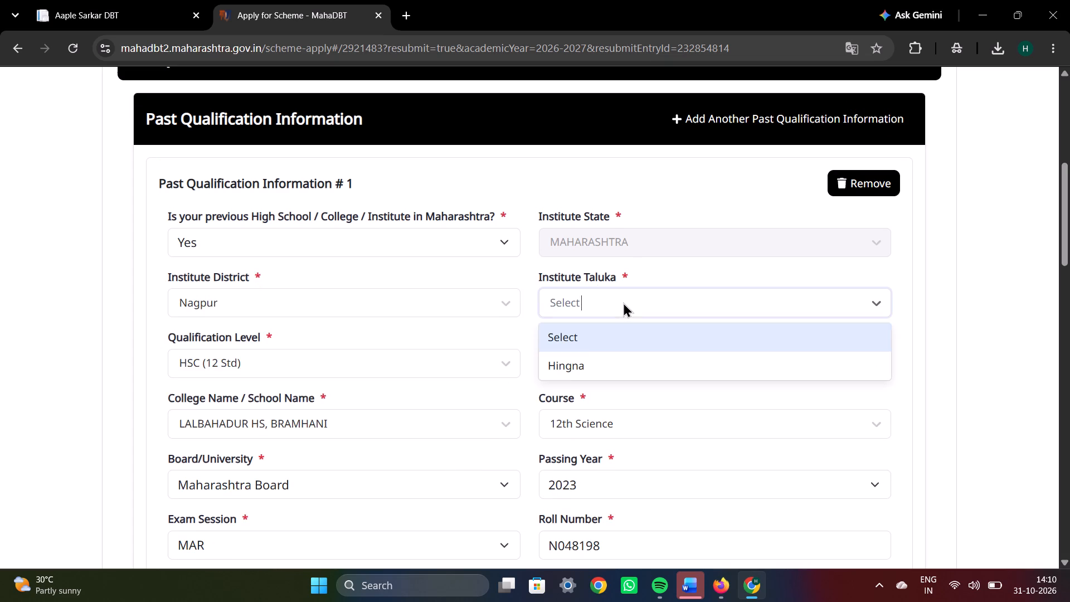
pyautogui.click(483, 336)
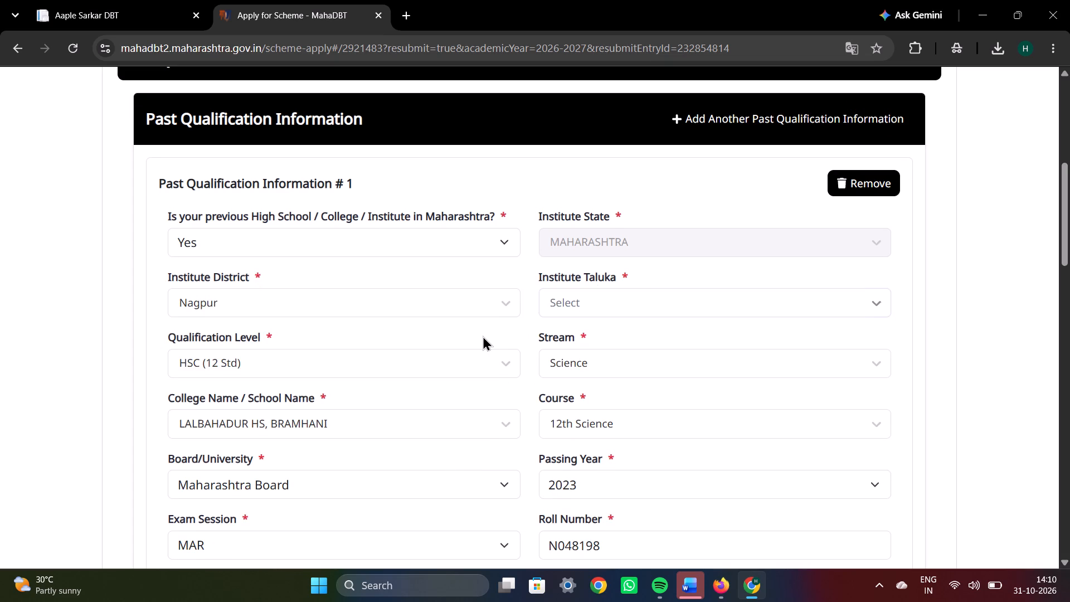
pyautogui.scroll(-1, 422, 412)
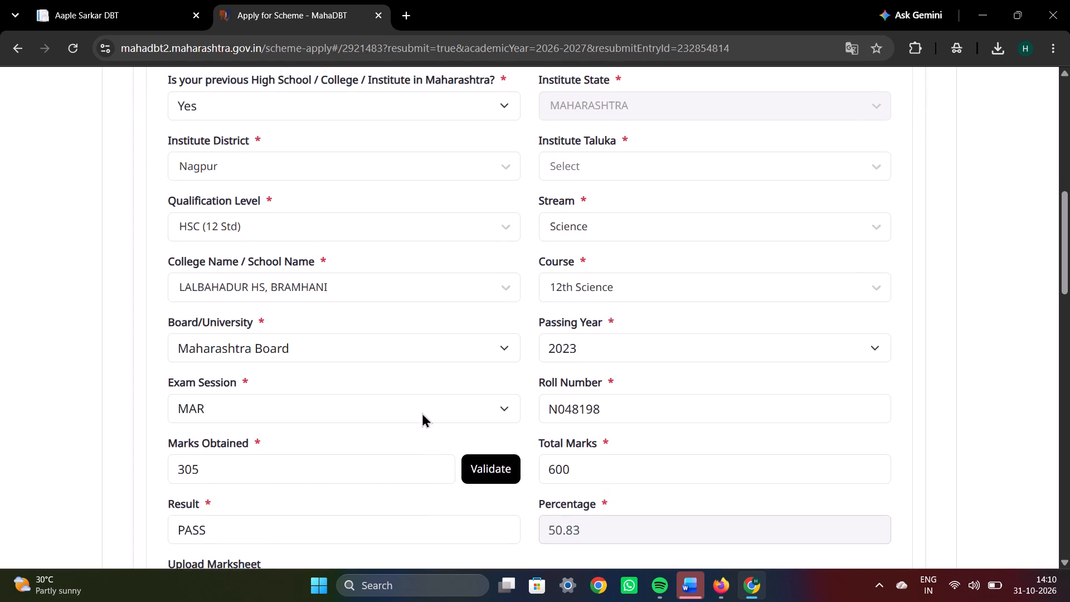
pyautogui.scroll(1, 422, 412)
pyautogui.moveTo(621, 244); pyautogui.dragTo(572, 332)
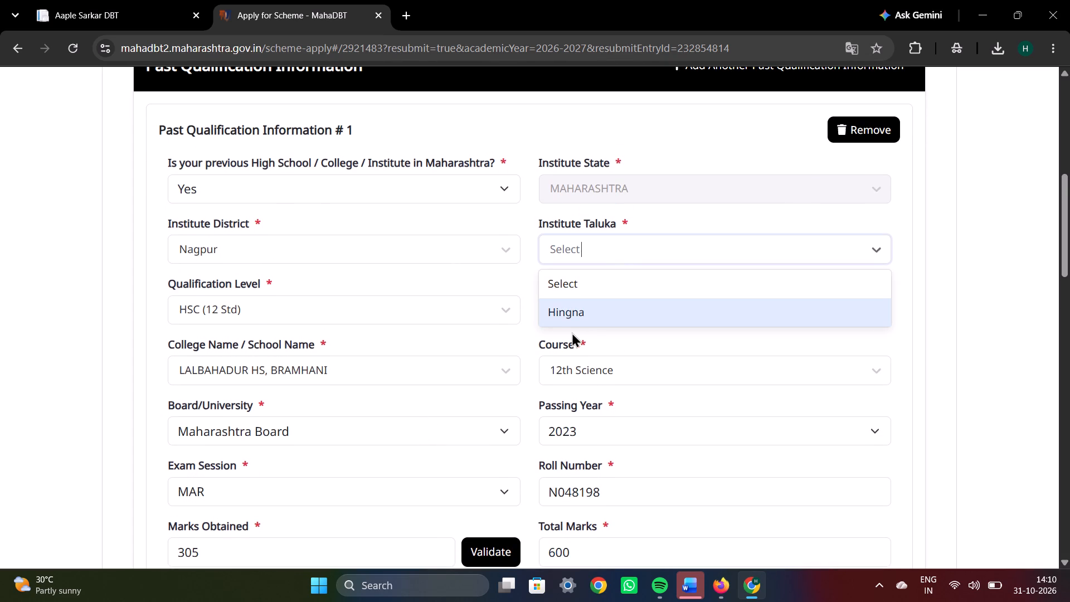
pyautogui.click(582, 317)
# Upload the "12th" image from the Harsh Docs folder as the marksheet of the HSC record.
pyautogui.scroll(-1, 476, 324)
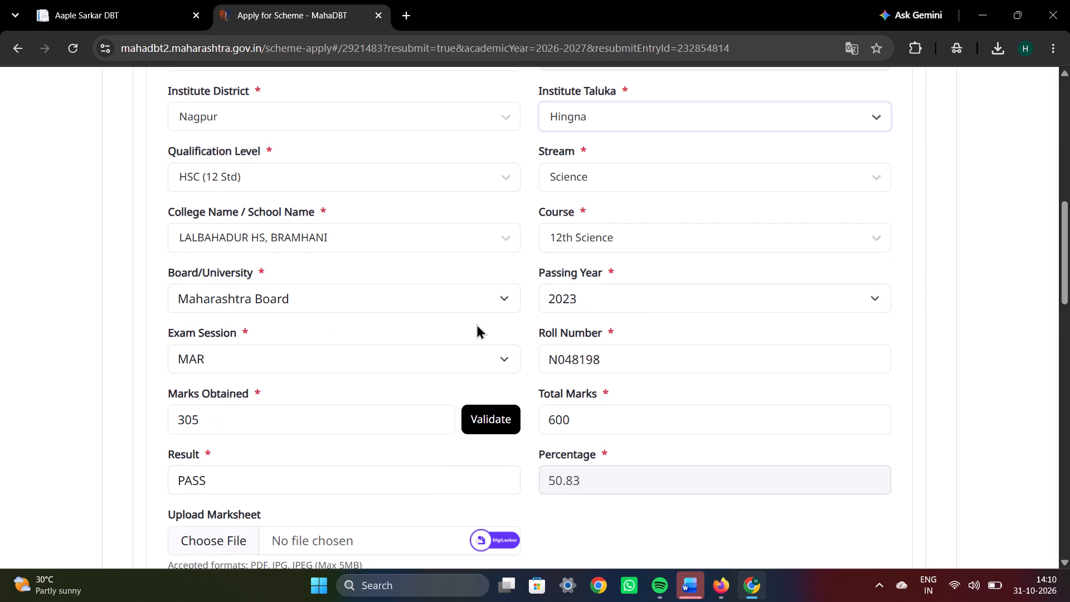
pyautogui.scroll(-1, 476, 324)
pyautogui.scroll(-1, 392, 426)
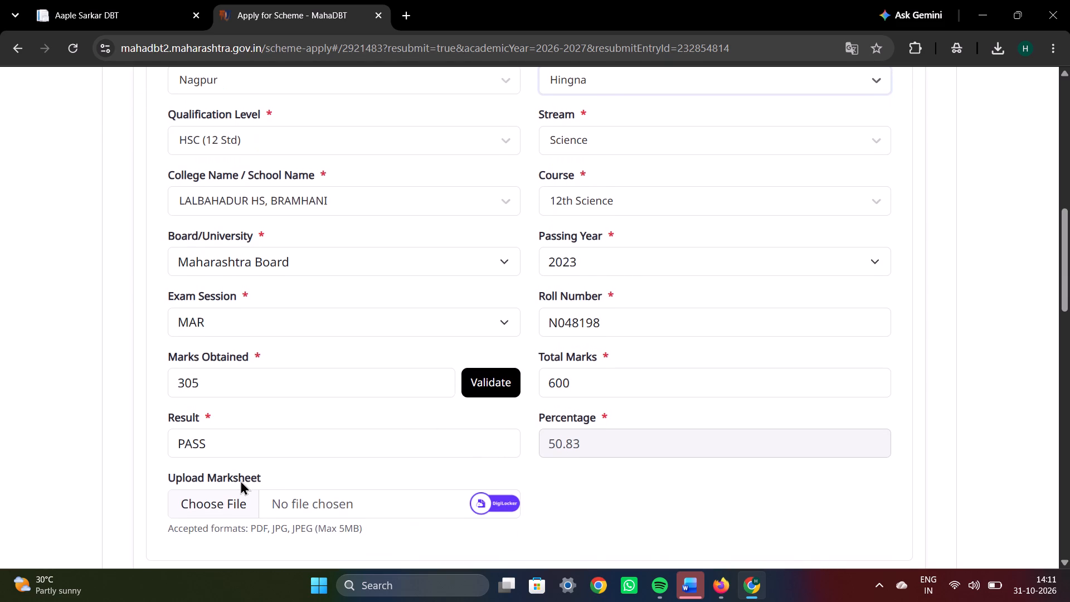
pyautogui.click(227, 497)
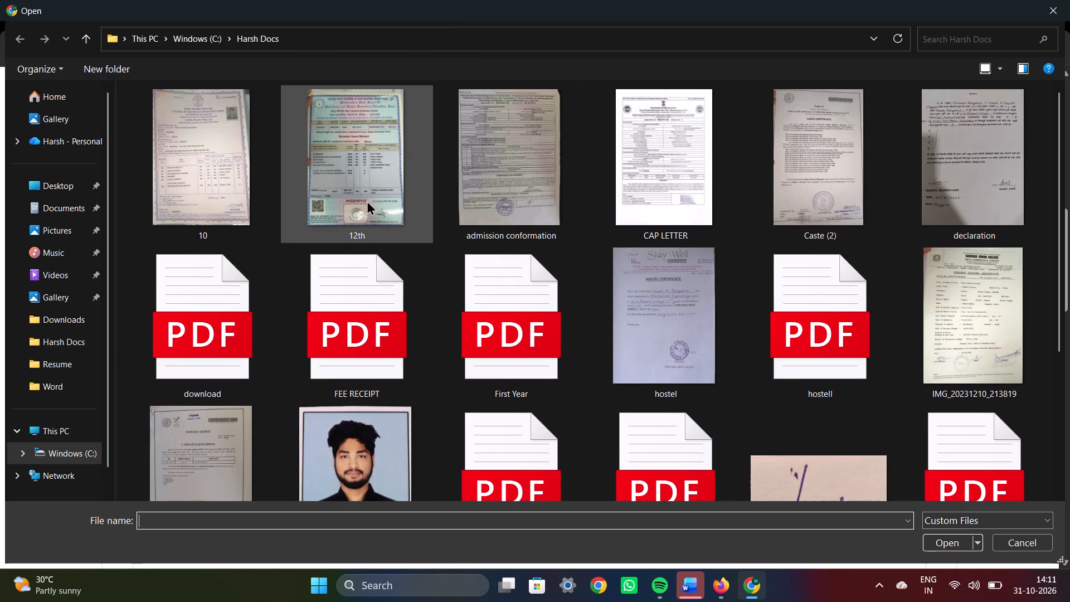
pyautogui.doubleClick(367, 200)
# Set the institute taluka of the SSC (10th Std) record, Past Qualification Information # 2, to Hingna.
pyautogui.scroll(-2, 565, 352)
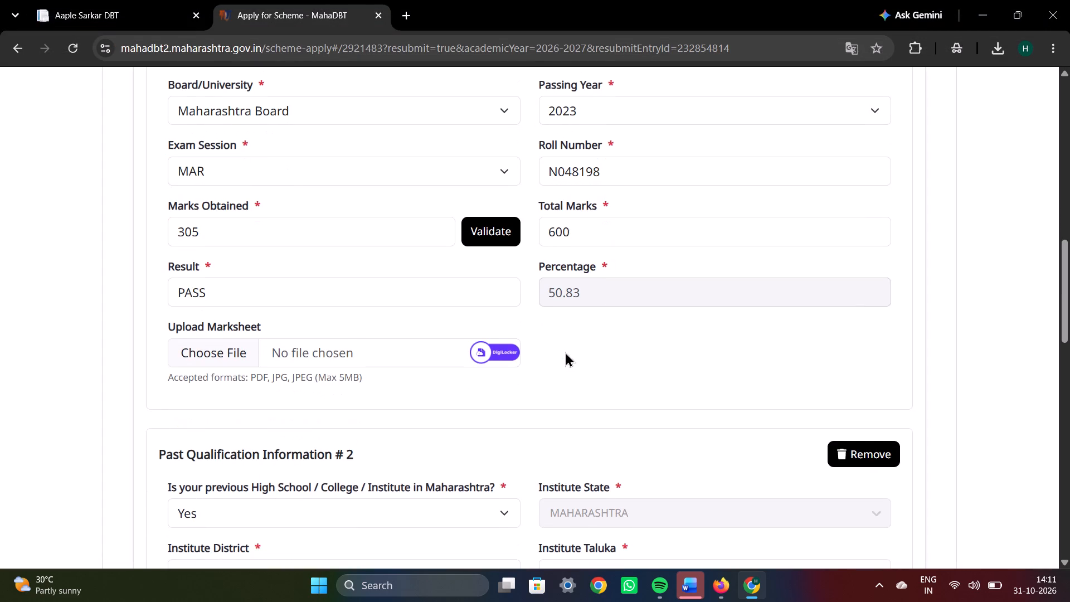
pyautogui.scroll(-1, 565, 352)
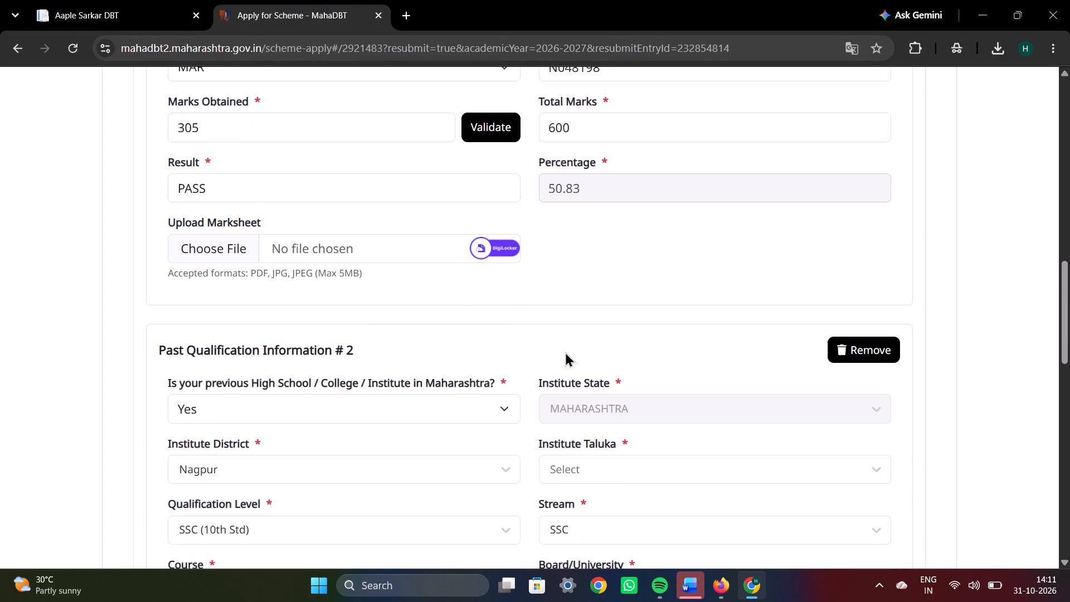
pyautogui.scroll(-1, 565, 352)
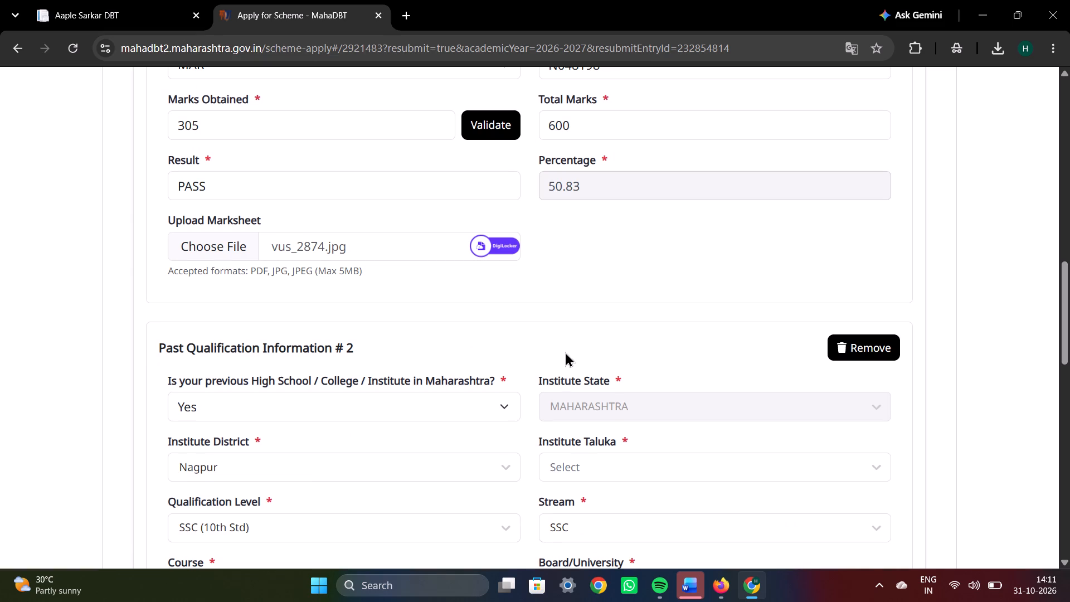
pyautogui.scroll(2, 565, 352)
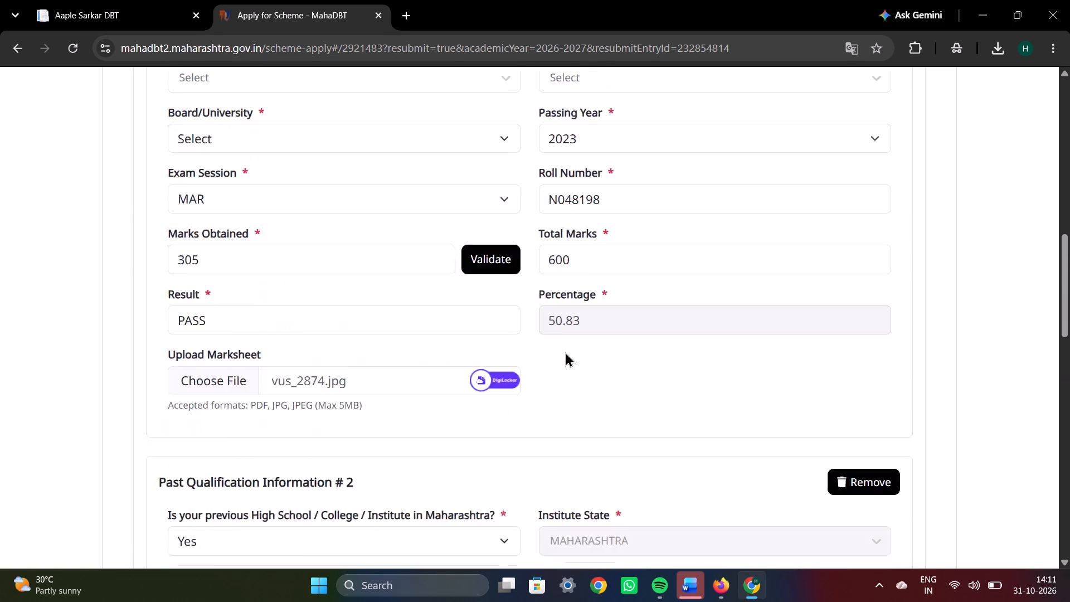
pyautogui.scroll(1, 565, 352)
pyautogui.scroll(-1, 673, 376)
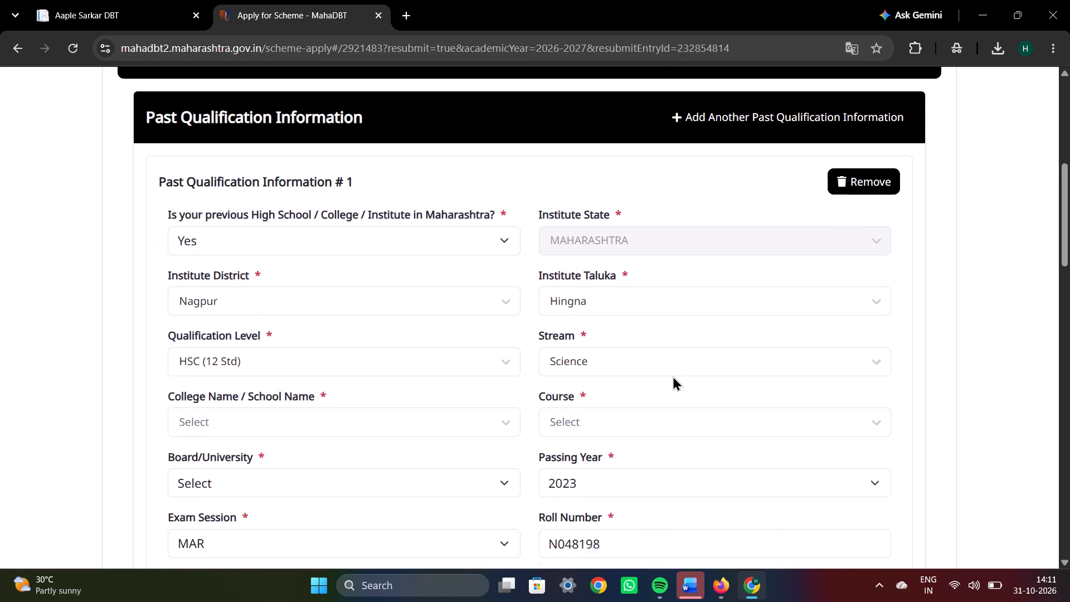
pyautogui.scroll(-5, 673, 376)
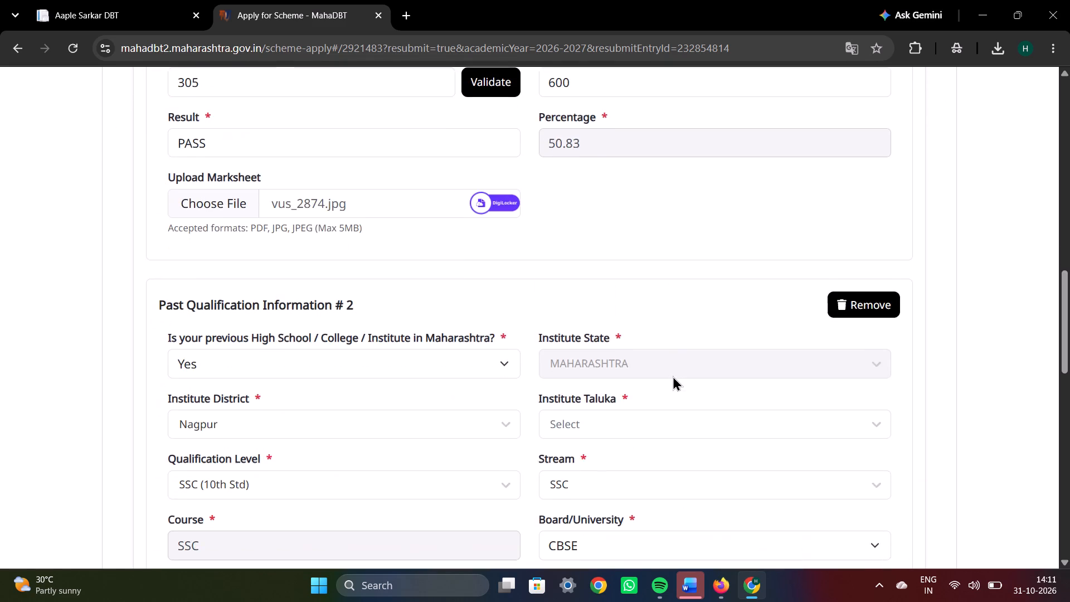
pyautogui.scroll(-2, 673, 376)
pyautogui.click(629, 255)
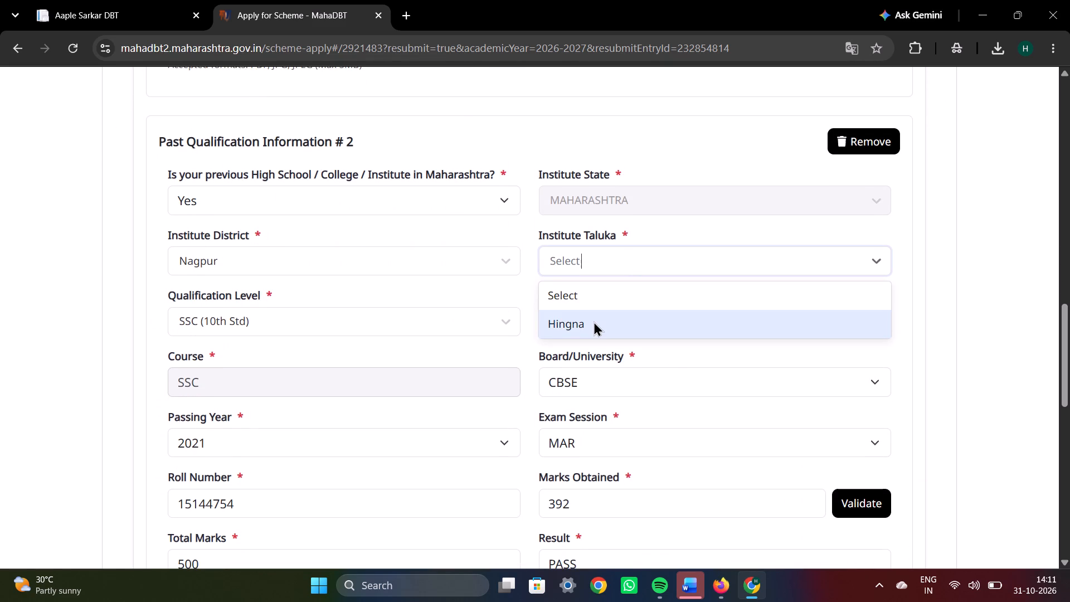
pyautogui.click(594, 322)
# Upload the "10" image from the Harsh Docs folder as the marksheet of the SSC record.
pyautogui.scroll(-1, 514, 373)
pyautogui.scroll(-1, 517, 427)
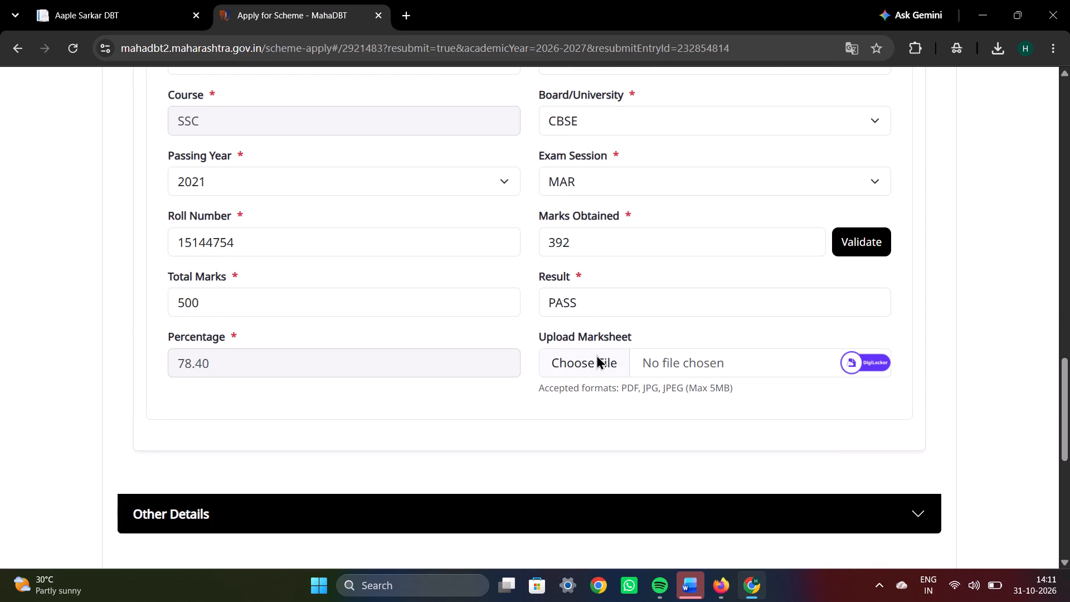
pyautogui.click(596, 355)
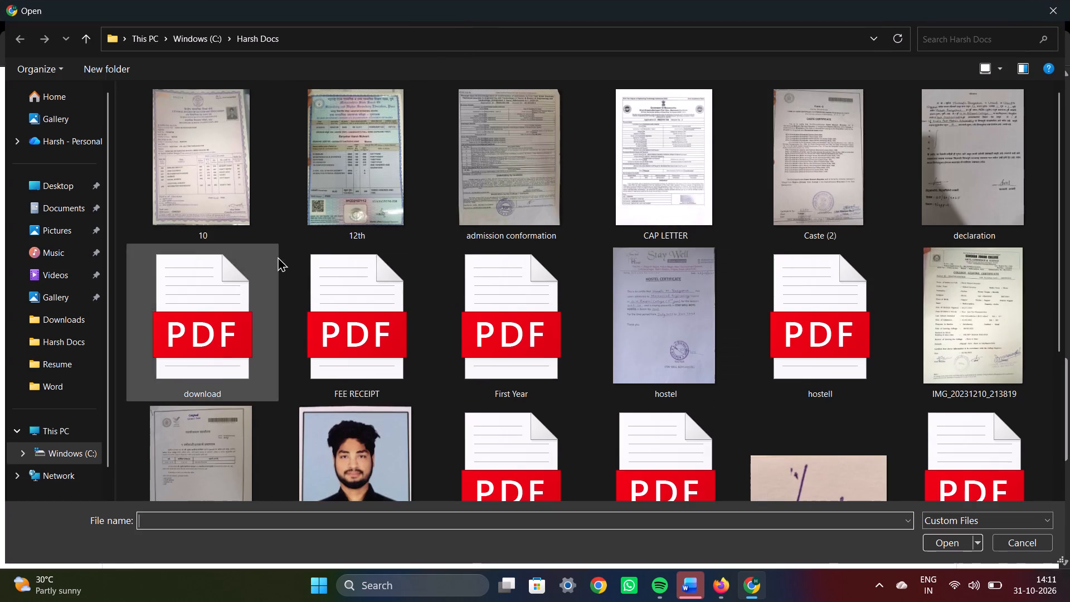
pyautogui.doubleClick(192, 187)
# Review the fields and uploaded marksheets of both past qualification records.
pyautogui.scroll(-2, 363, 428)
pyautogui.scroll(1, 363, 428)
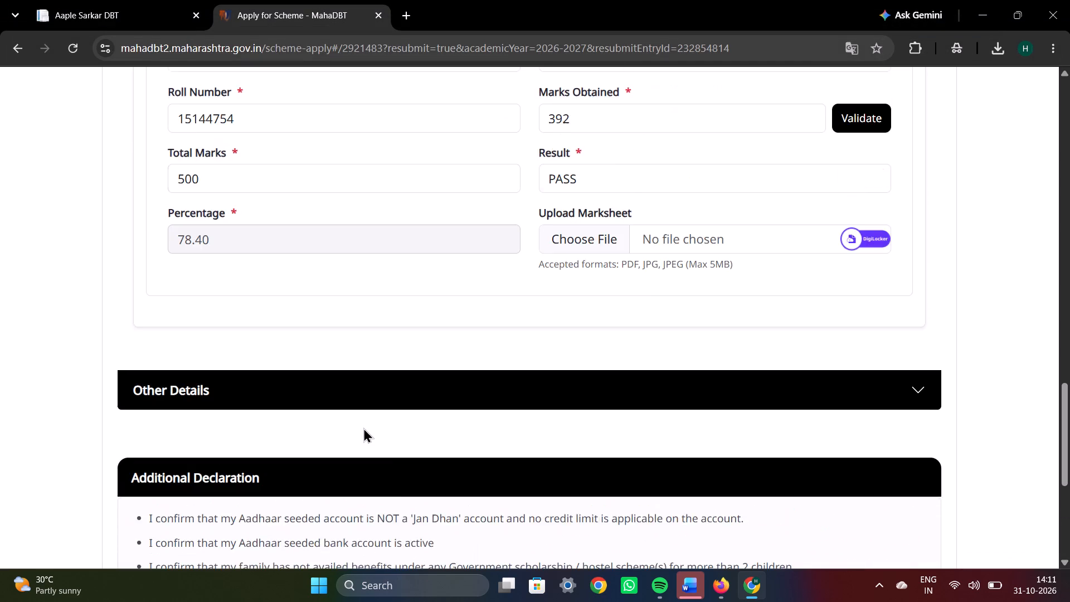
pyautogui.scroll(9, 363, 428)
pyautogui.scroll(-3, 363, 428)
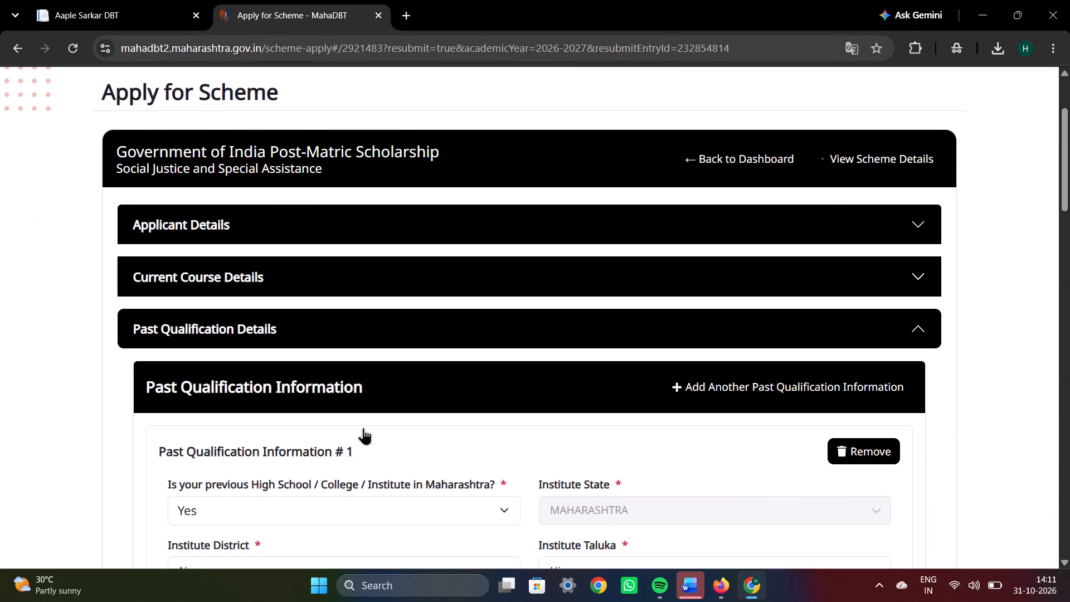
pyautogui.scroll(-8, 363, 428)
pyautogui.scroll(1, 363, 428)
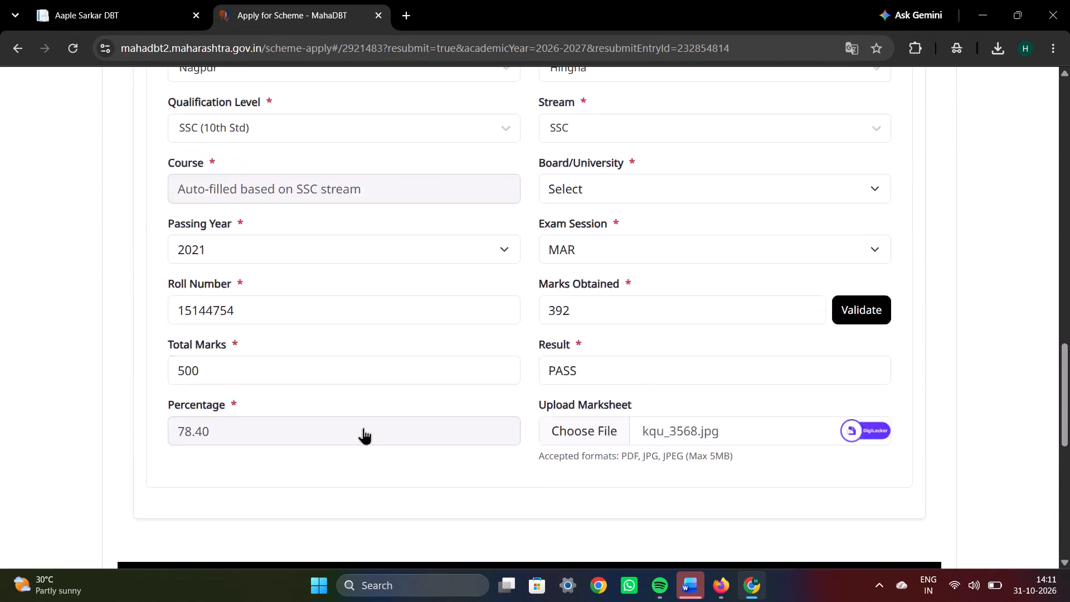
pyautogui.scroll(1, 363, 428)
pyautogui.scroll(-1, 363, 428)
pyautogui.scroll(1, 363, 428)
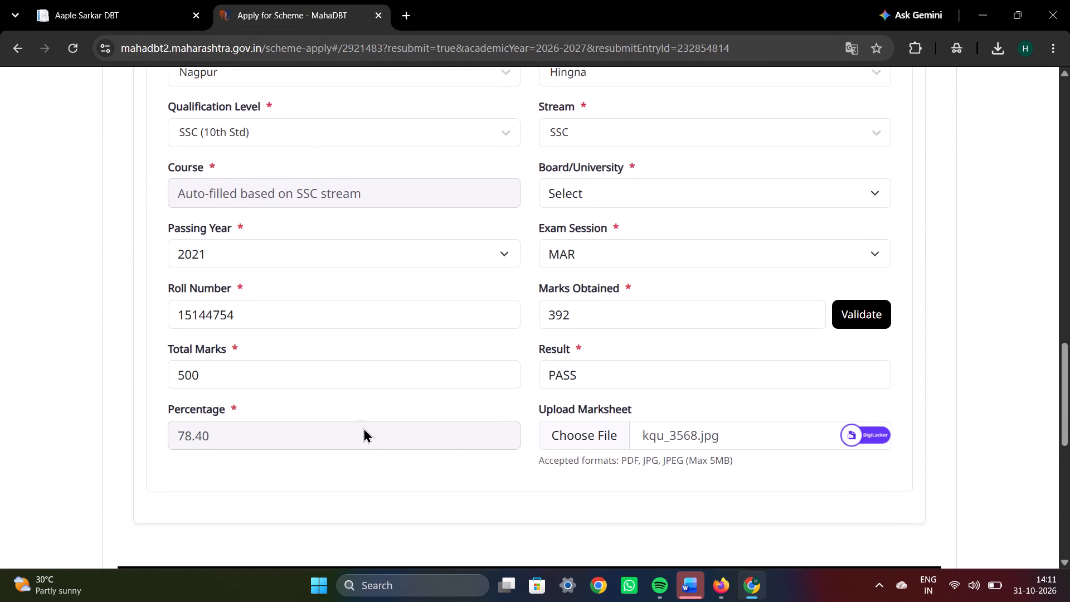
pyautogui.scroll(2, 363, 428)
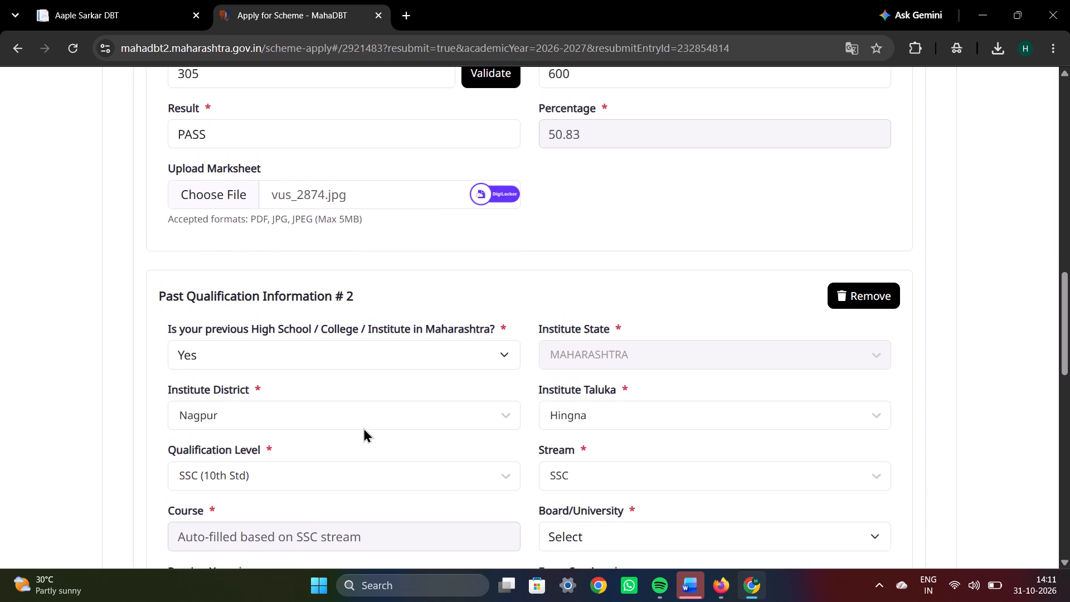
pyautogui.scroll(1, 363, 428)
pyautogui.scroll(-2, 363, 428)
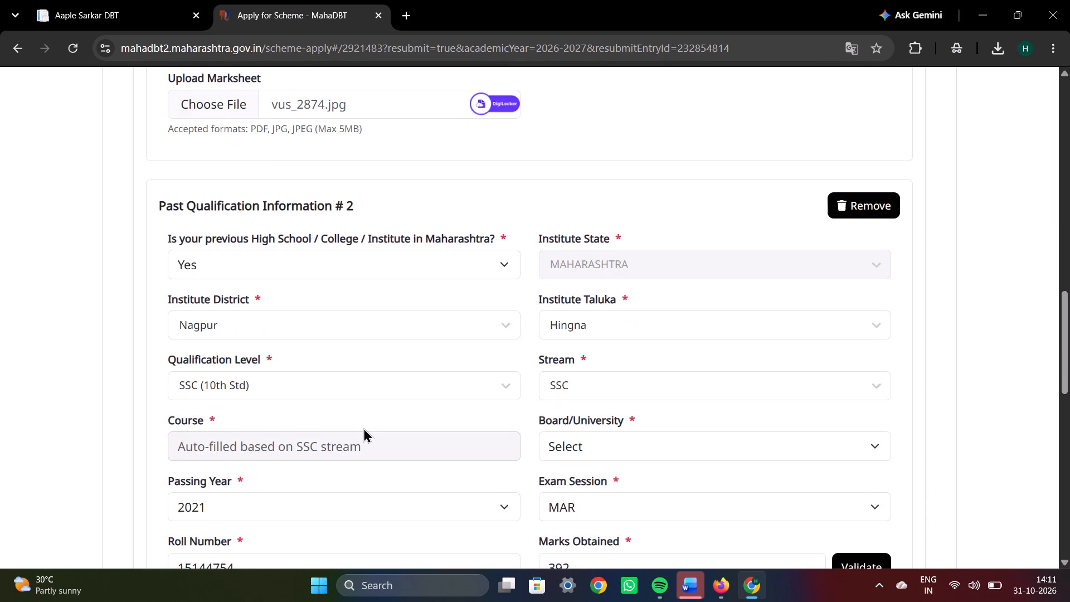
pyautogui.scroll(5, 363, 428)
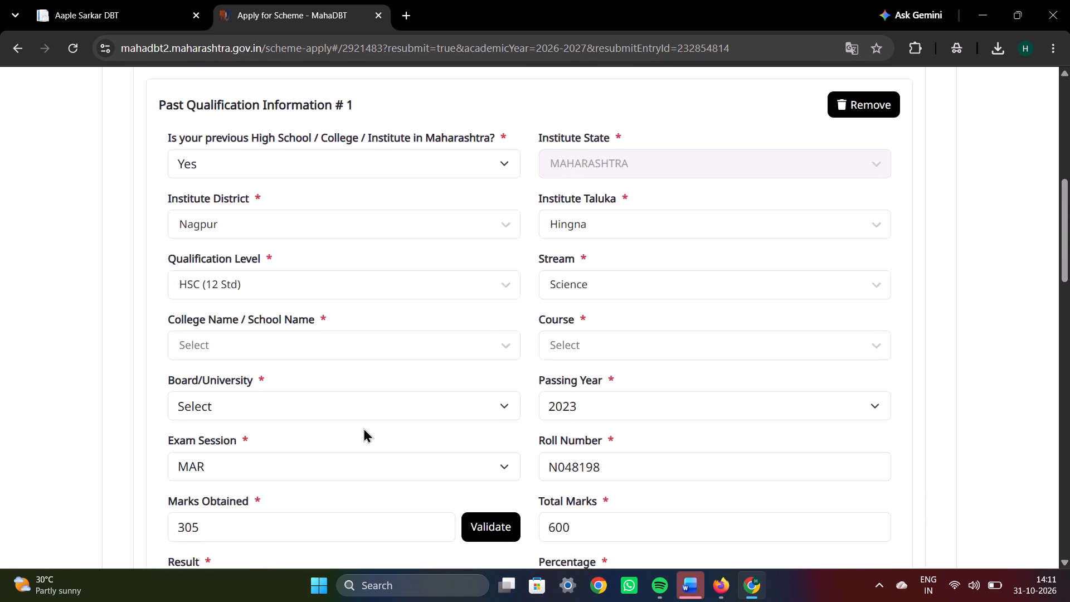
pyautogui.scroll(7, 363, 428)
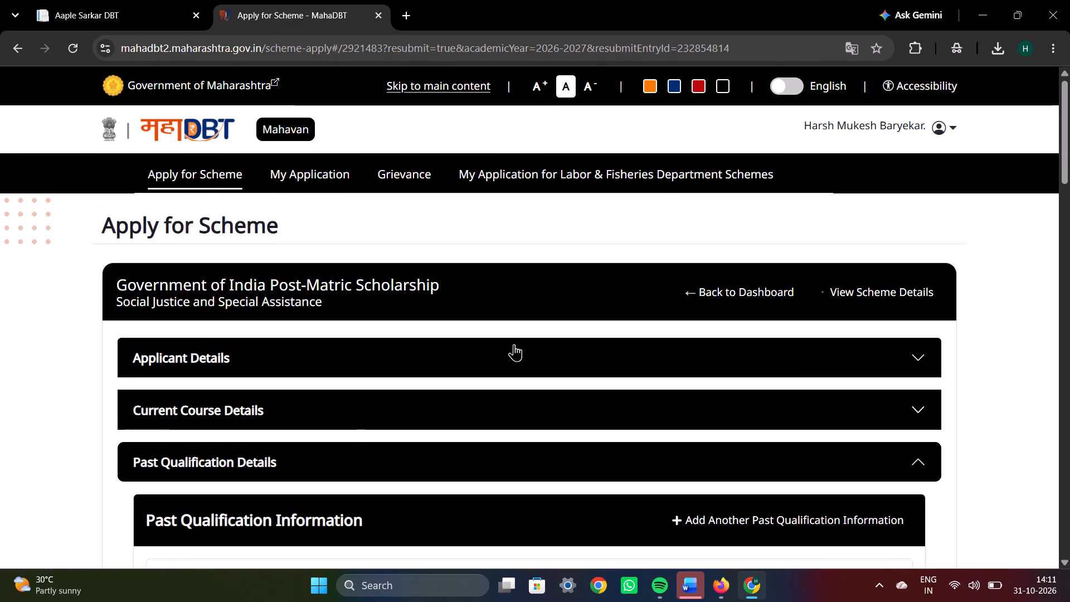
# Upload the "Caste (2)" image as the caste certificate in the Applicant Details.
pyautogui.click(475, 373)
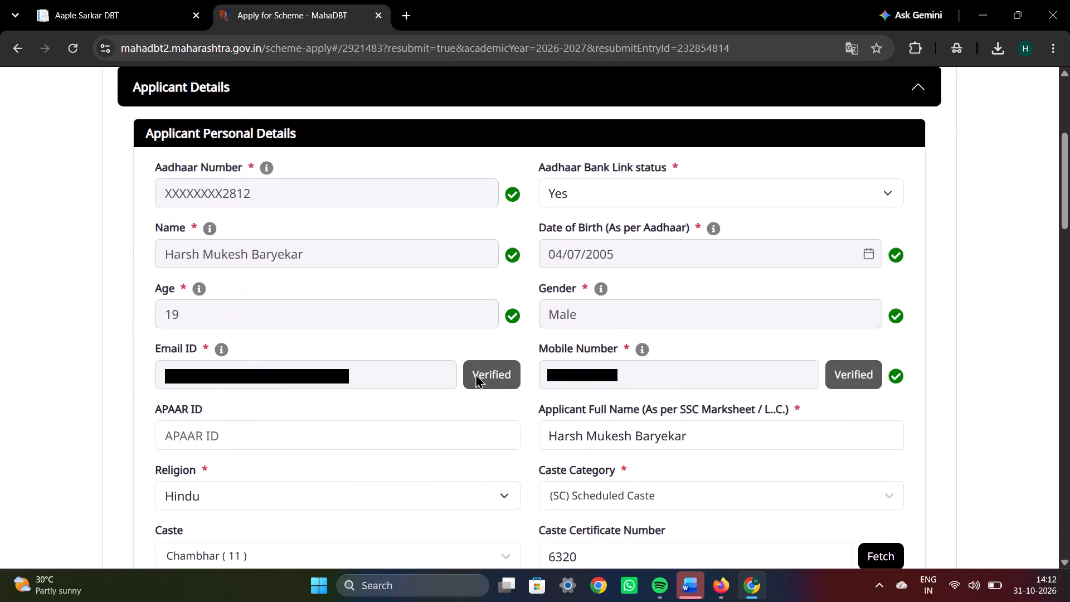
pyautogui.scroll(-2, 318, 386)
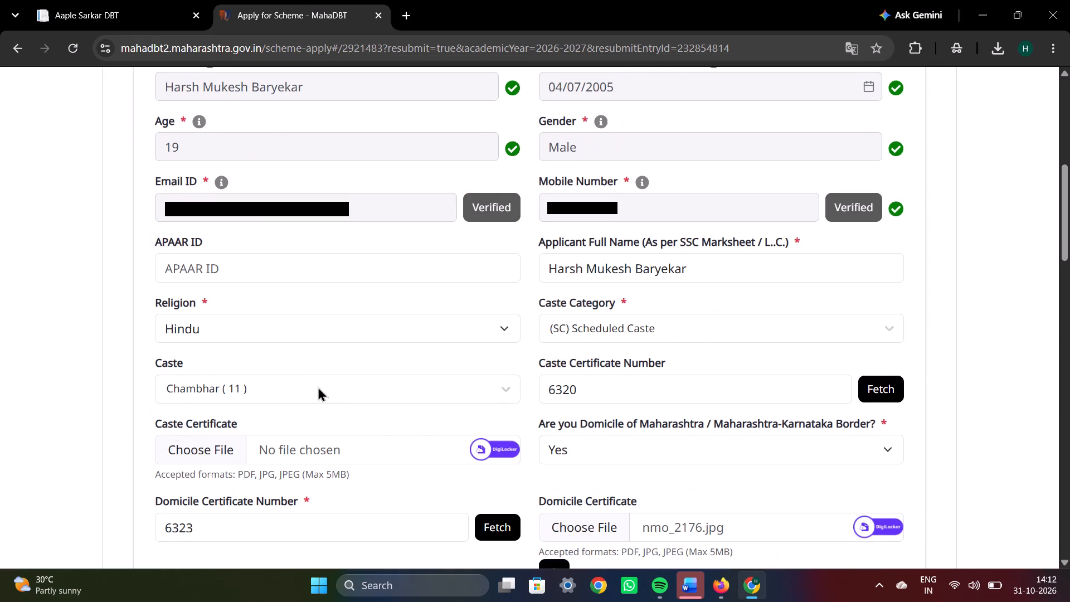
pyautogui.scroll(-1, 282, 443)
pyautogui.click(213, 406)
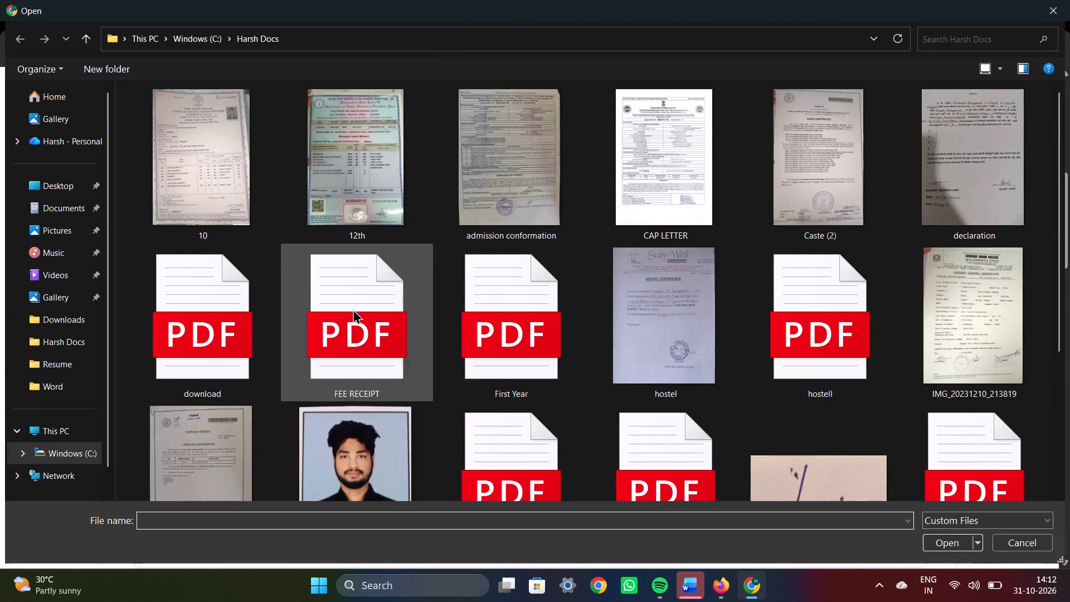
pyautogui.doubleClick(849, 209)
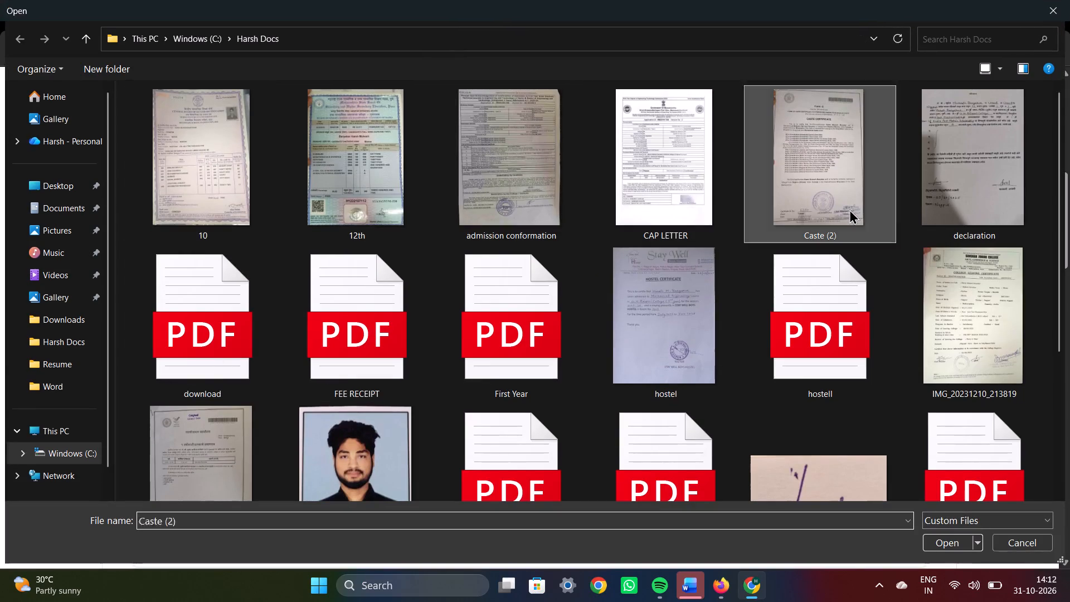
# Expand Current Course Details and upload the "admission conformation" image from Harsh Docs as the CAP Id/Merit Percentage document.
pyautogui.scroll(-2, 667, 267)
pyautogui.scroll(-2, 434, 276)
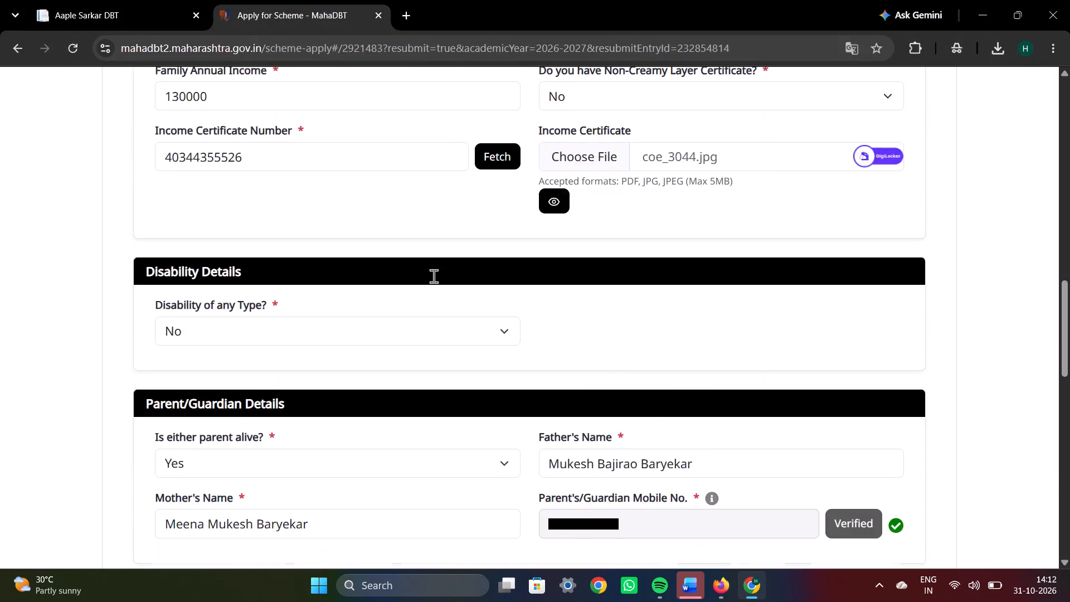
pyautogui.scroll(-1, 434, 276)
pyautogui.scroll(-4, 522, 298)
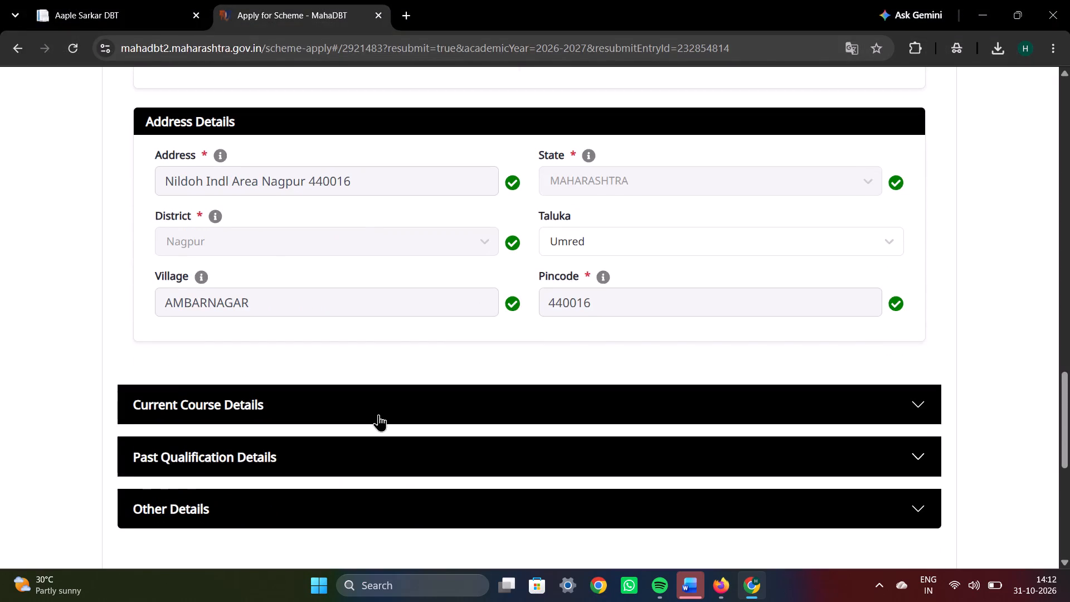
pyautogui.click(415, 399)
pyautogui.scroll(-2, 415, 399)
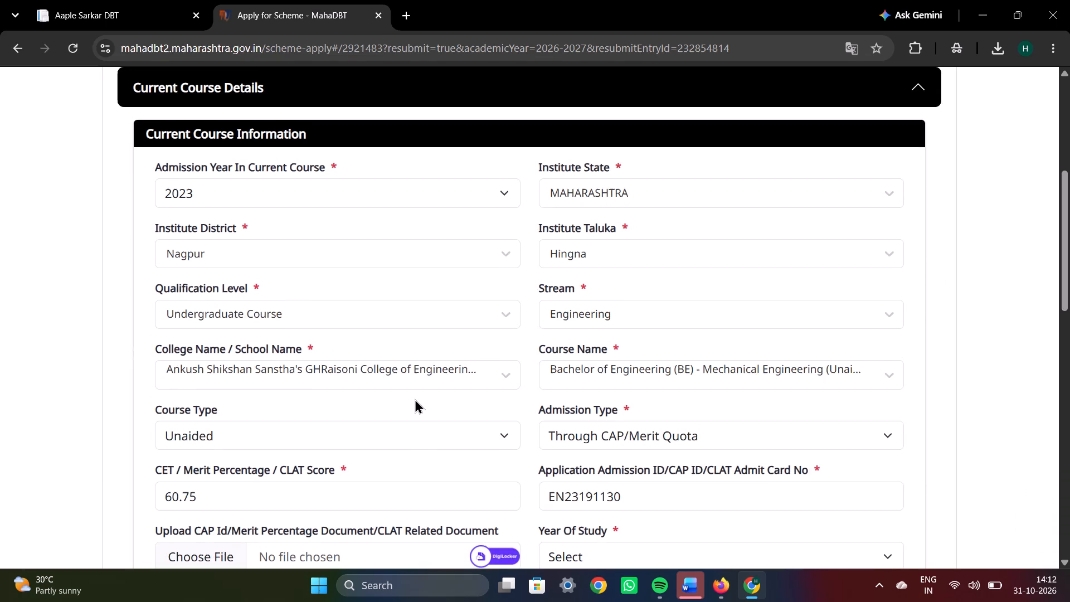
pyautogui.scroll(-1, 415, 399)
pyautogui.scroll(-1, 600, 392)
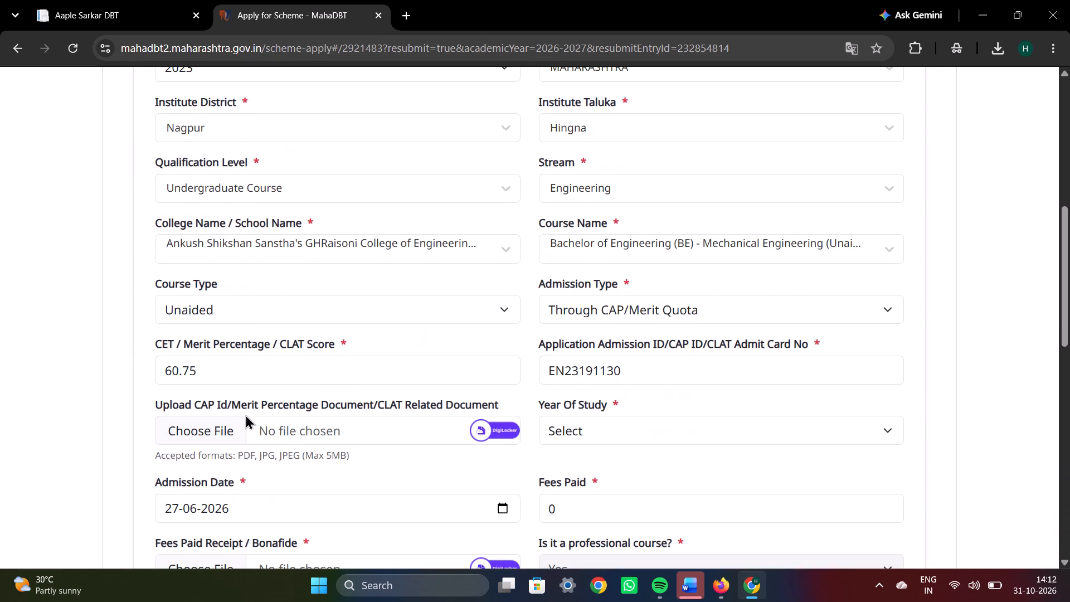
pyautogui.click(204, 428)
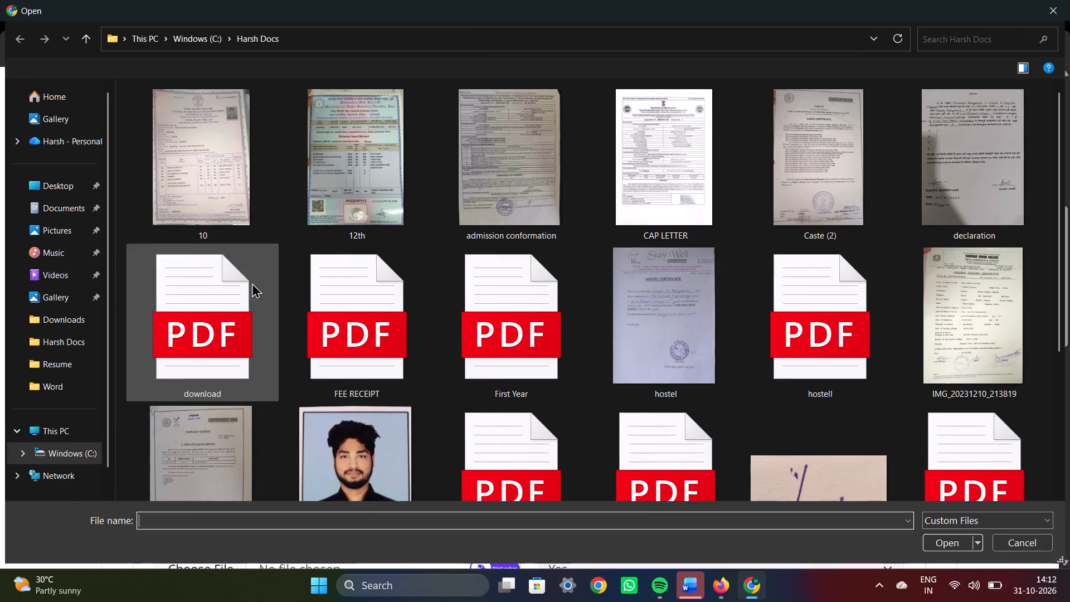
pyautogui.doubleClick(541, 185)
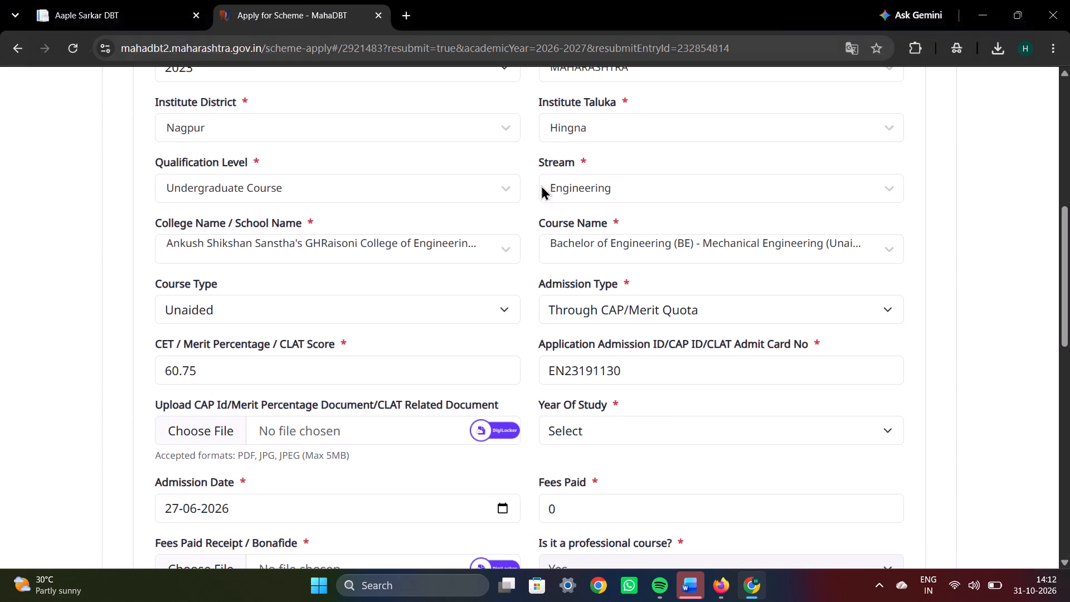
# Set the current course's Year Of Study to Fourth Year.
pyautogui.click(635, 420)
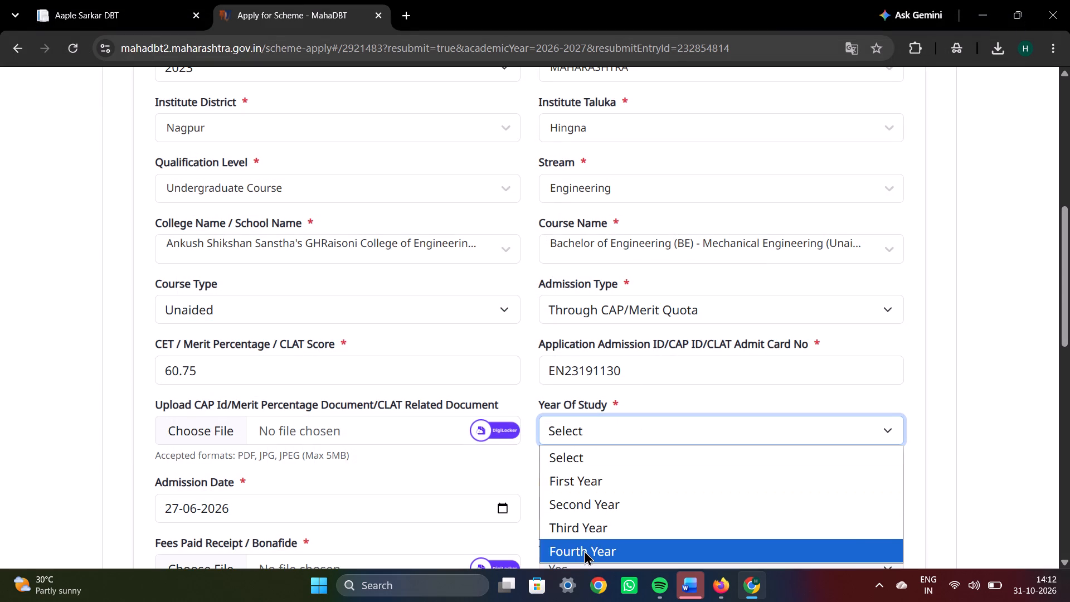
pyautogui.click(584, 550)
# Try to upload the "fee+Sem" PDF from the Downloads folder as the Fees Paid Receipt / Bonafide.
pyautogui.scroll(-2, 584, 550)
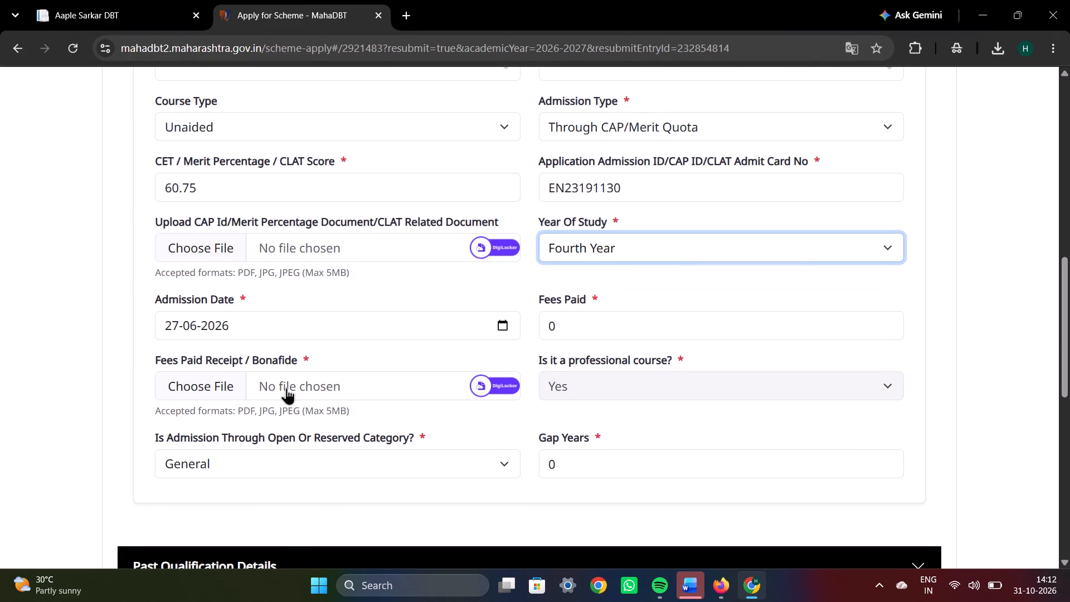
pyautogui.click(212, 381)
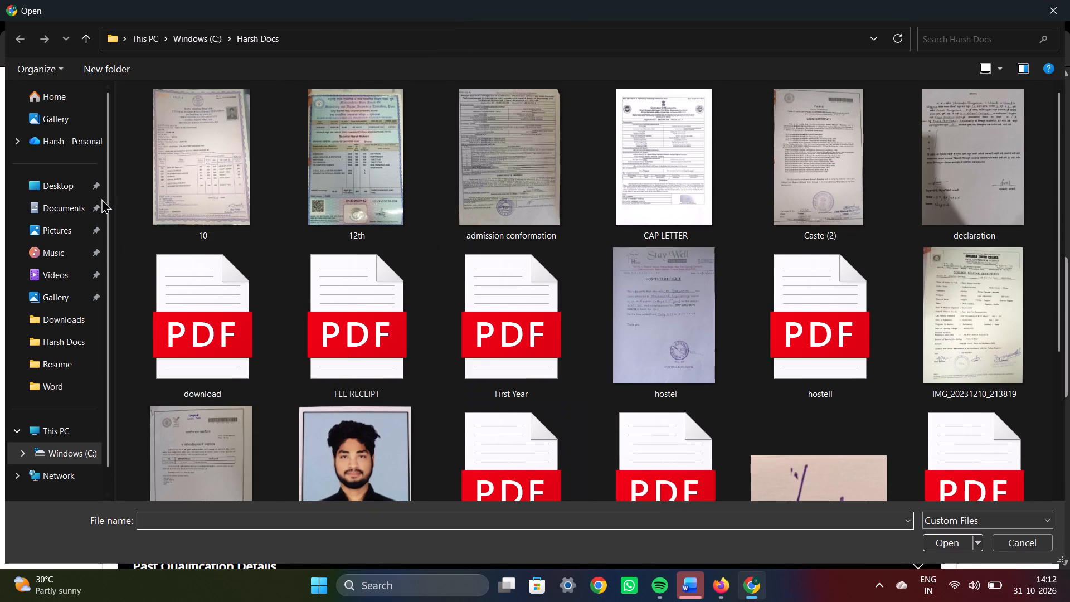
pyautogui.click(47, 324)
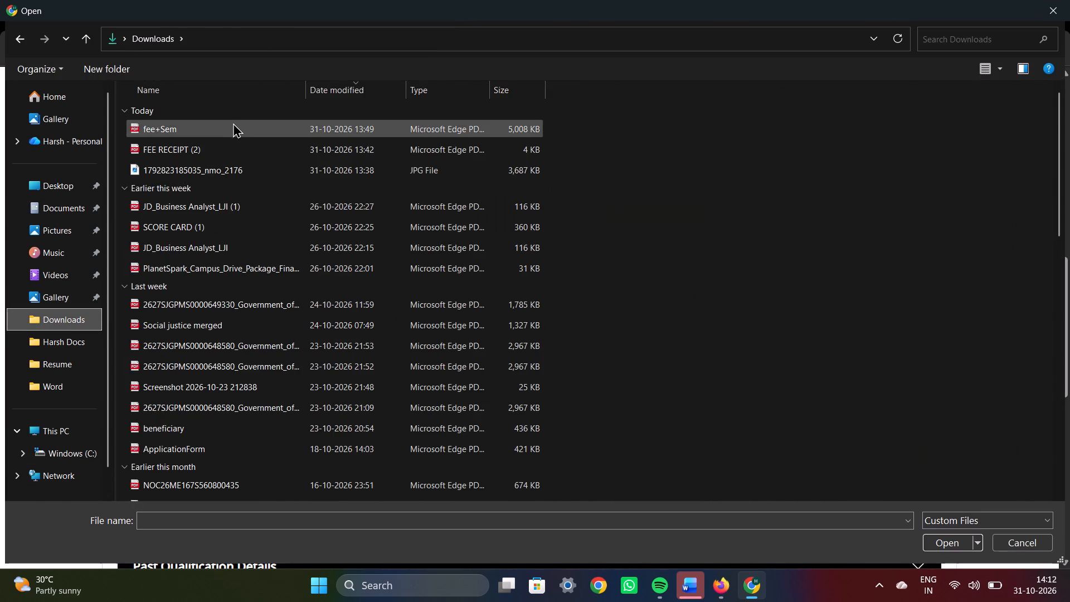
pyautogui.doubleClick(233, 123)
# Review the fields and uploaded documents of the Current Course Information section.
pyautogui.scroll(-1, 748, 352)
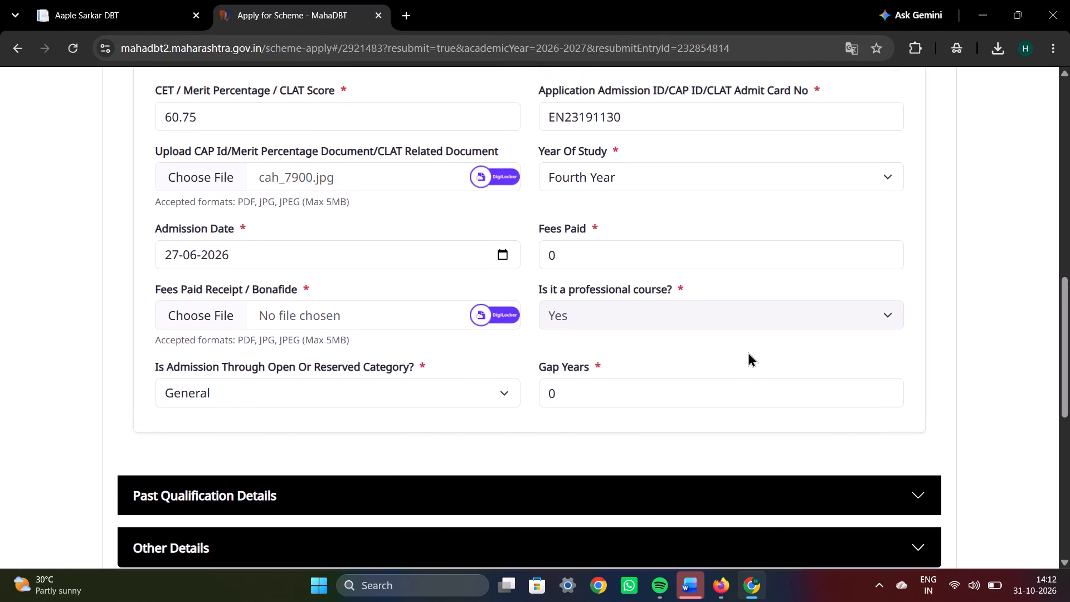
pyautogui.scroll(1, 748, 352)
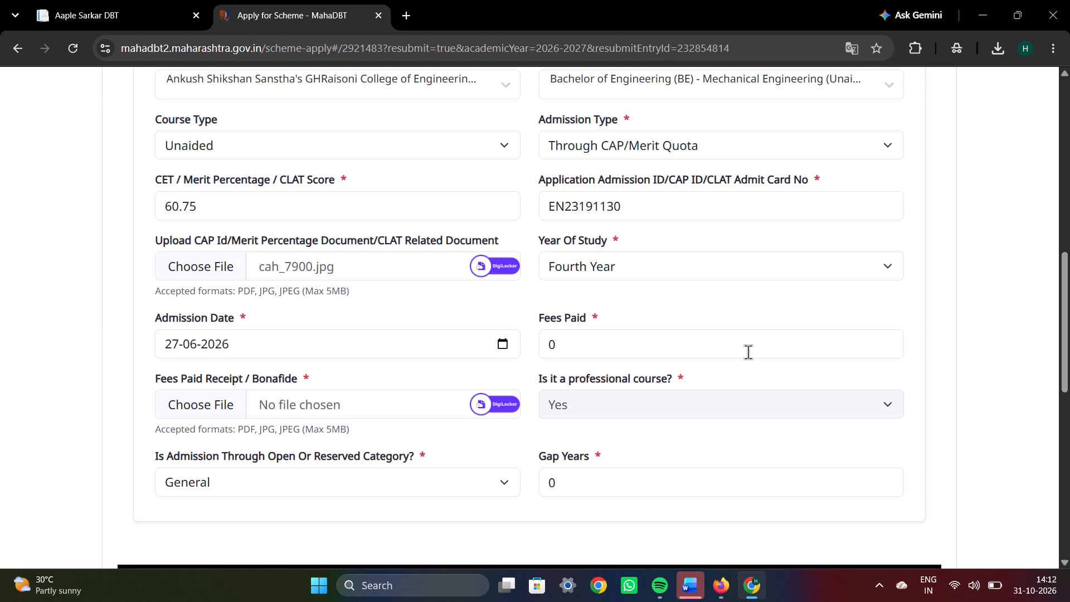
pyautogui.scroll(3, 748, 352)
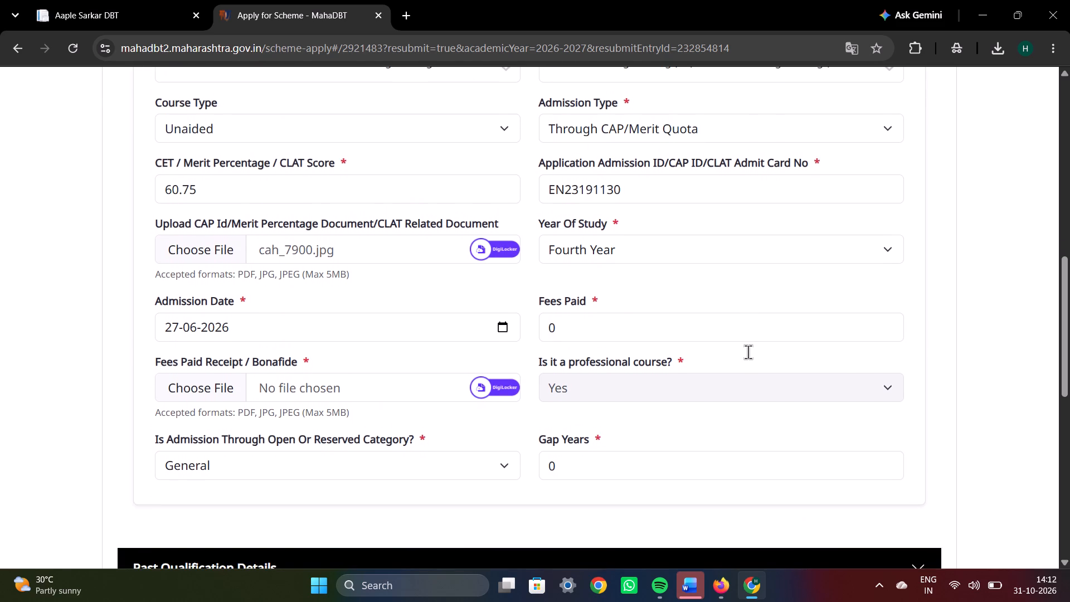
pyautogui.scroll(2, 748, 352)
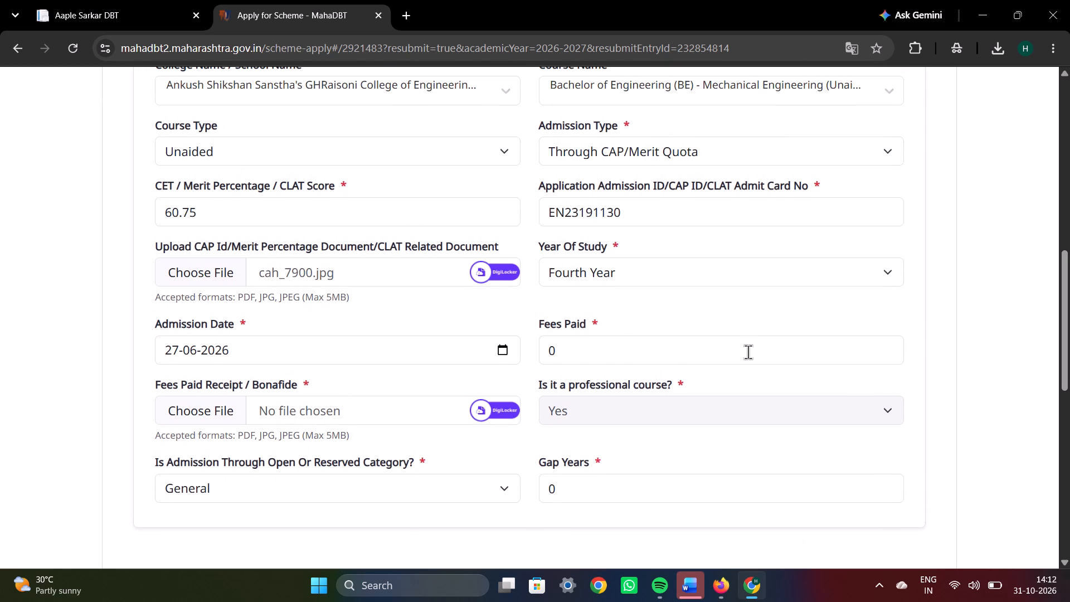
pyautogui.scroll(1, 748, 352)
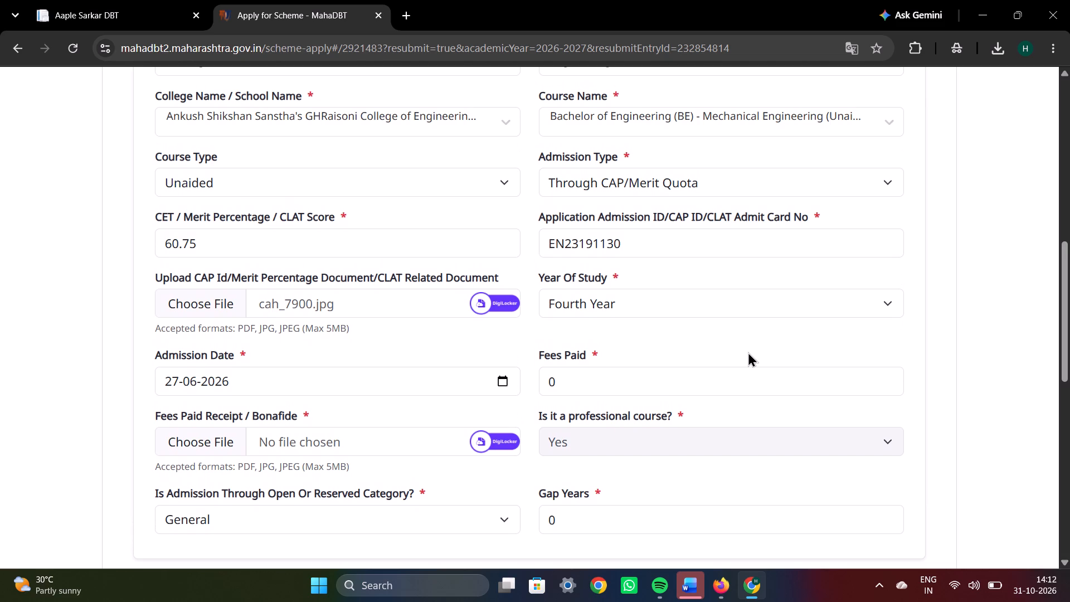
pyautogui.scroll(4, 748, 352)
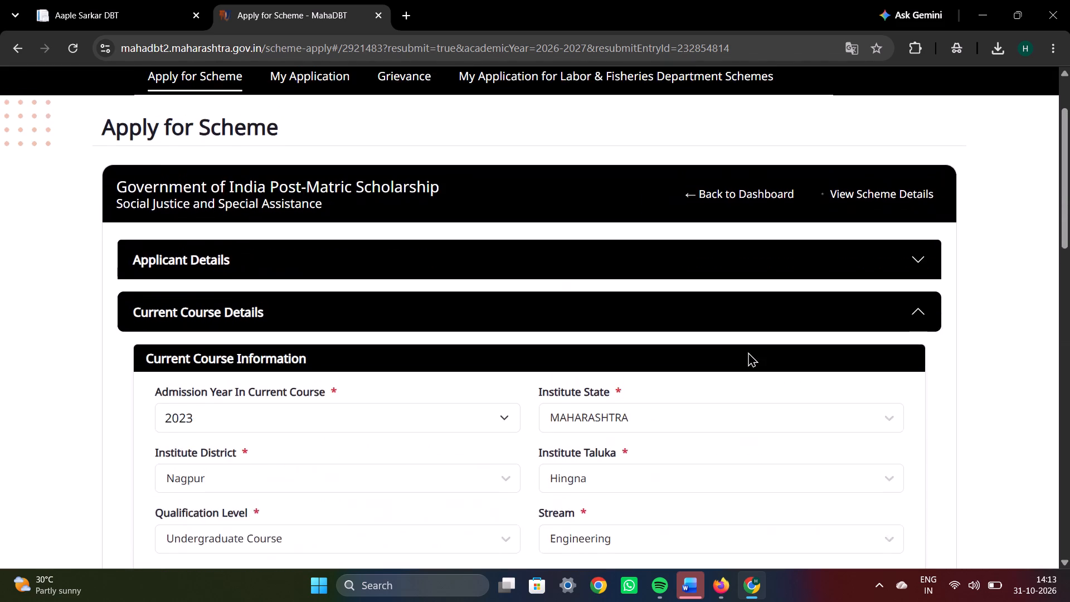
pyautogui.scroll(-2, 748, 352)
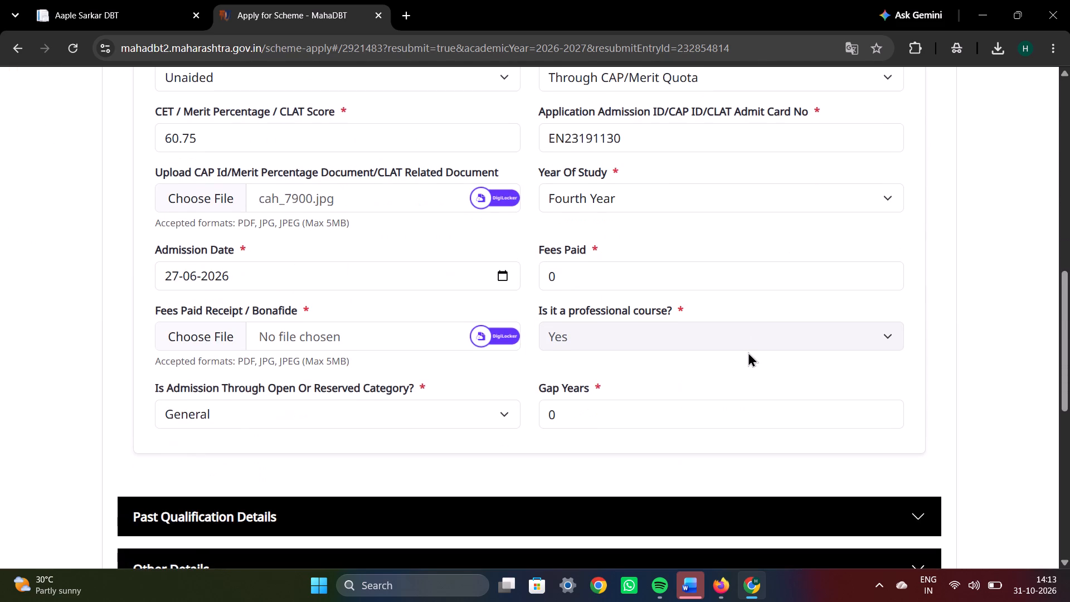
# Upload the "fee+Sem" PDF from Downloads as the Fees Paid Receipt / Bonafide of the current course.
pyautogui.click(208, 336)
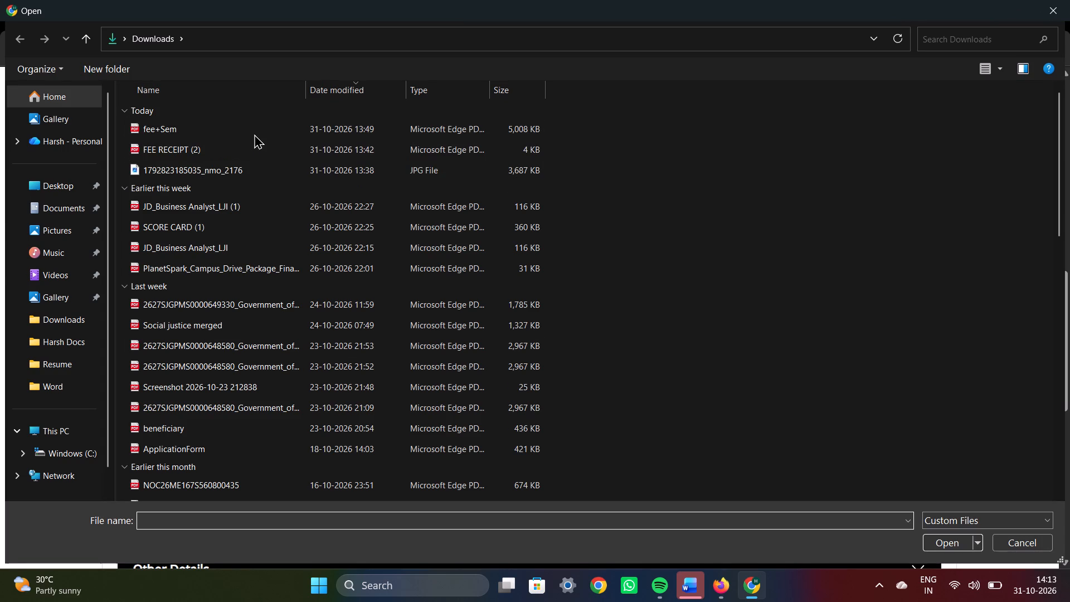
pyautogui.doubleClick(263, 130)
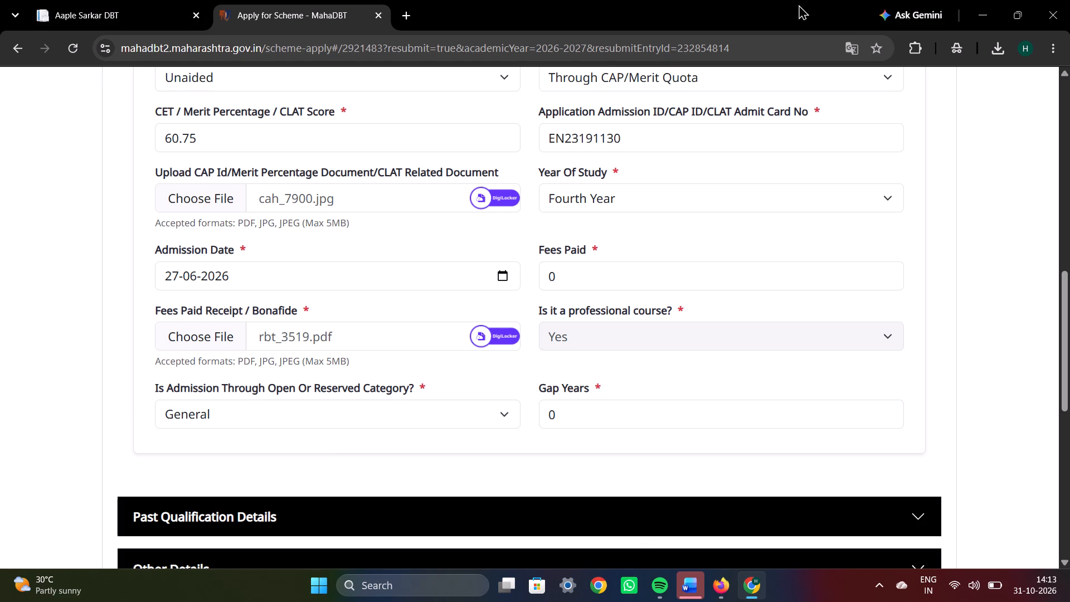
# Minimize the Chrome window and close the Firefox window showing the Aaple Sarkar DBT home page.
pyautogui.click(977, 12)
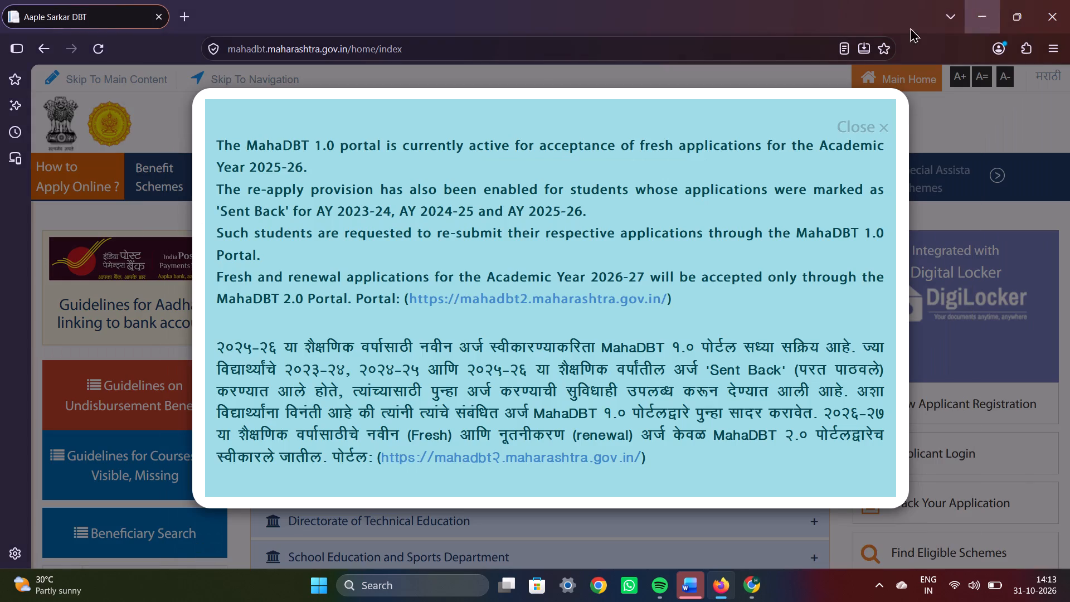
pyautogui.click(1069, 0)
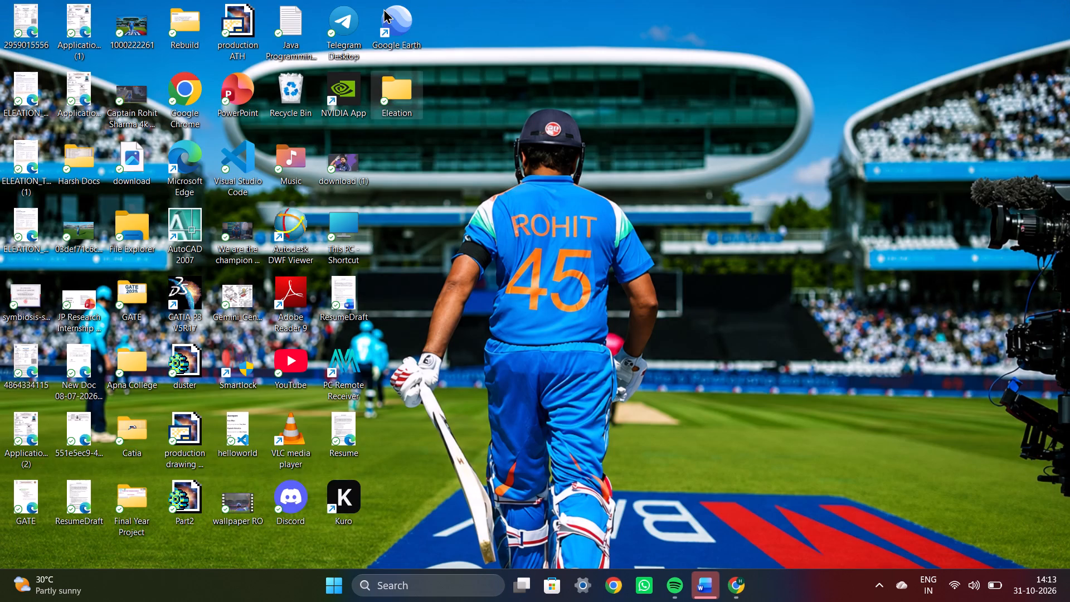
# Check the "fee+Sem" PDF's file details in the Downloads folder in File Explorer, and return to the form in Chrome.
pyautogui.doubleClick(136, 255)
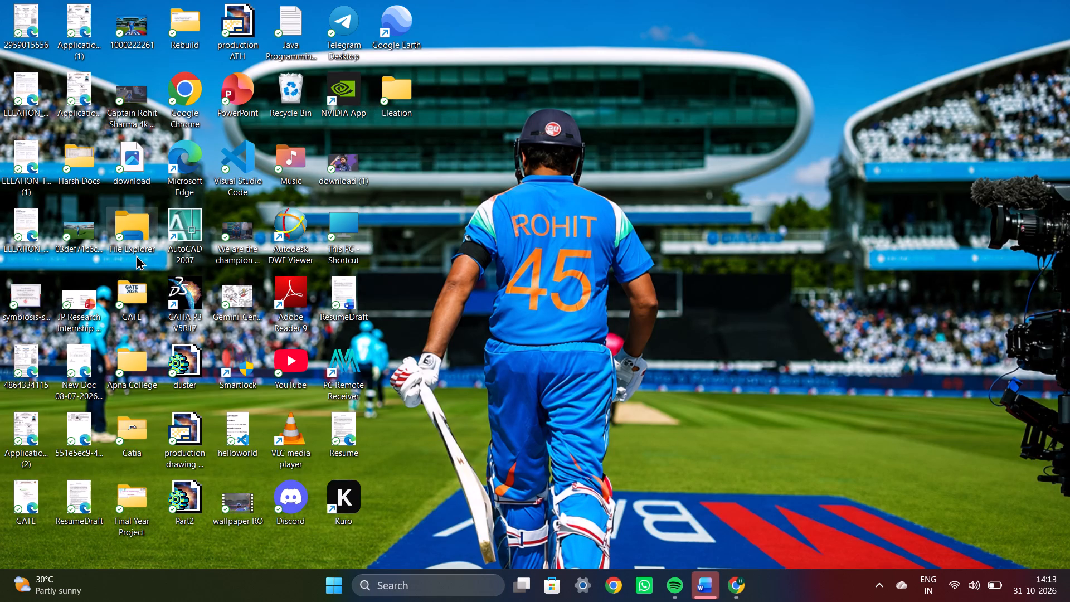
pyautogui.doubleClick(133, 236)
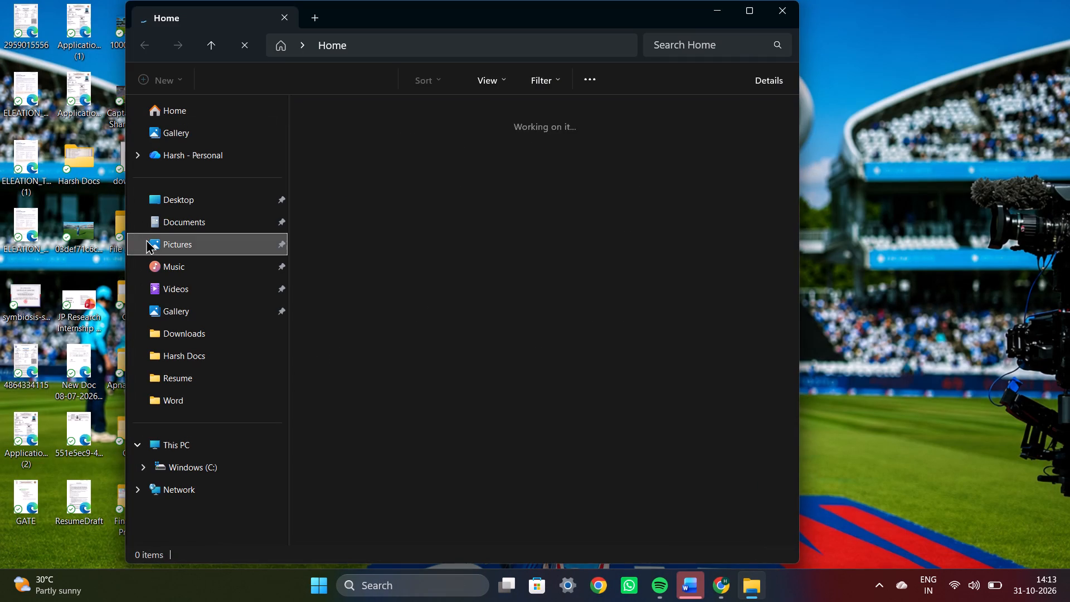
pyautogui.click(198, 324)
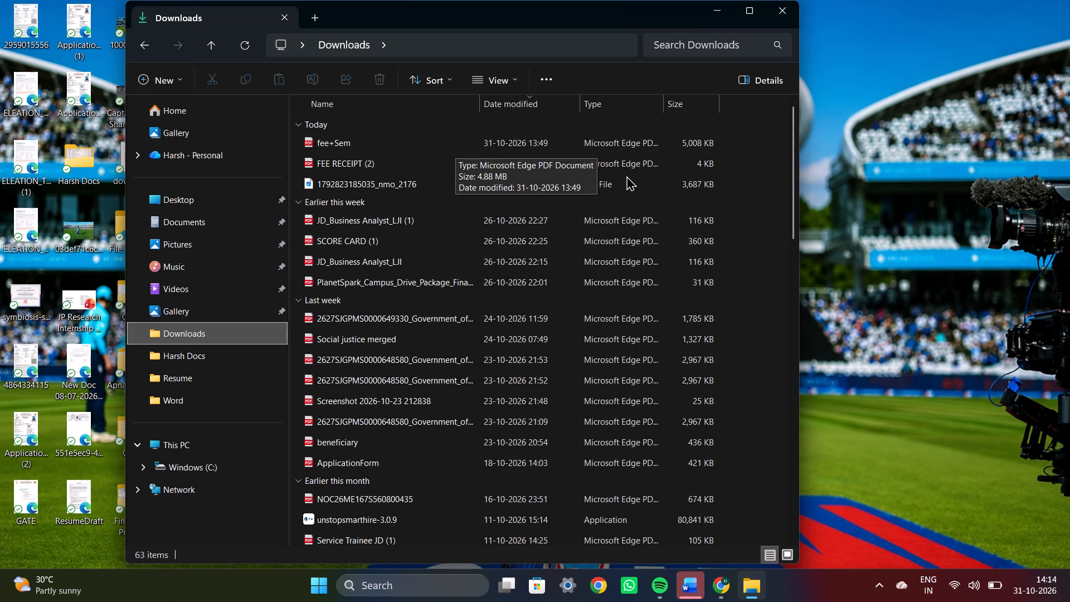
pyautogui.click(718, 595)
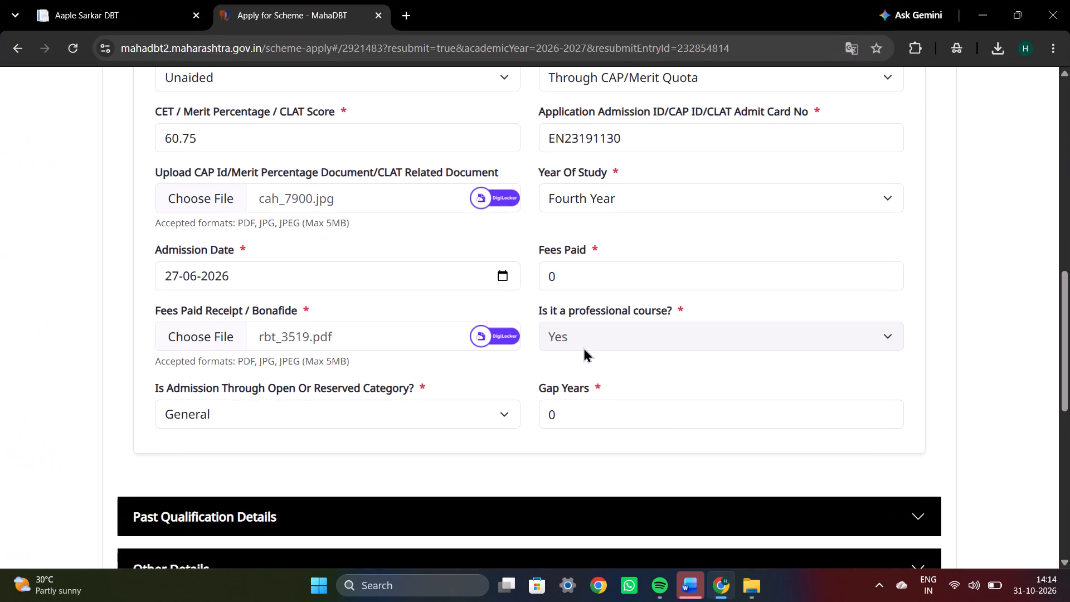
# Expand Past Qualification Details, agree to the Additional Declaration and try to resubmit the application.
pyautogui.scroll(-2, 583, 347)
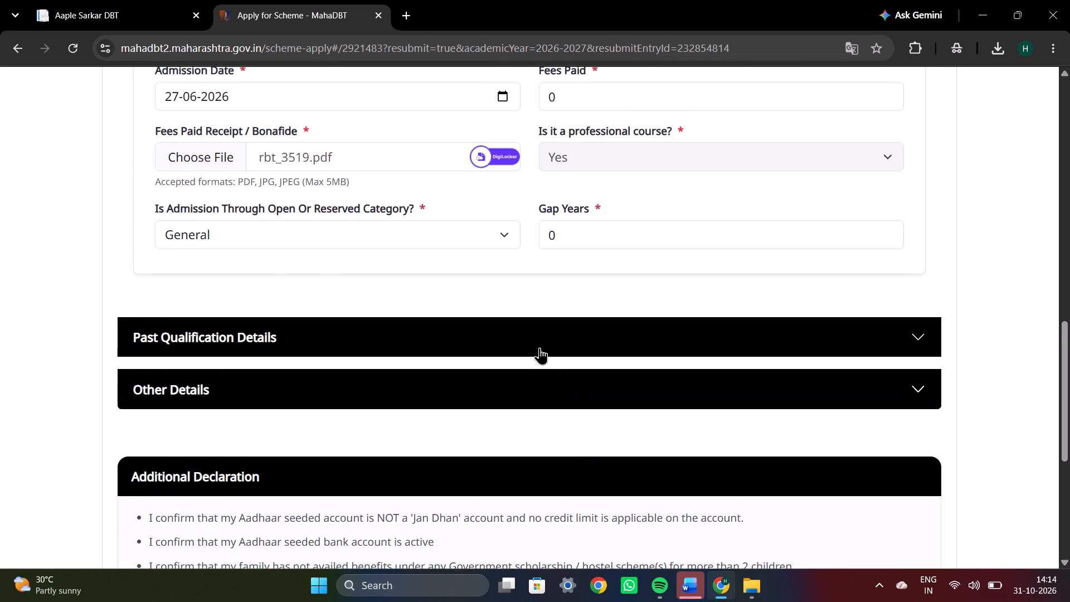
pyautogui.click(539, 347)
pyautogui.scroll(-6, 539, 347)
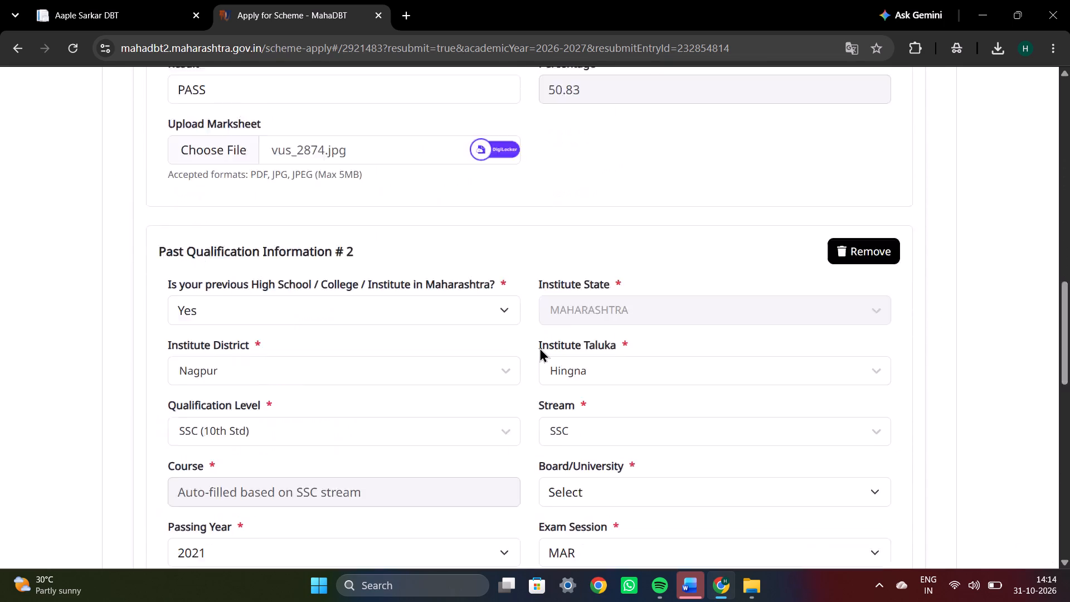
pyautogui.scroll(-6, 539, 347)
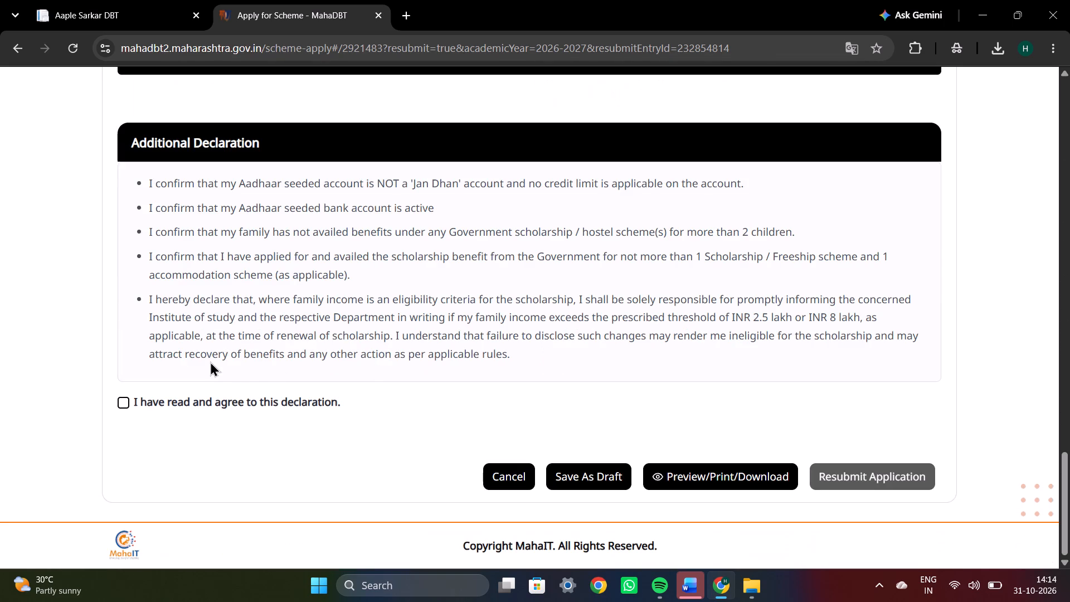
pyautogui.click(138, 402)
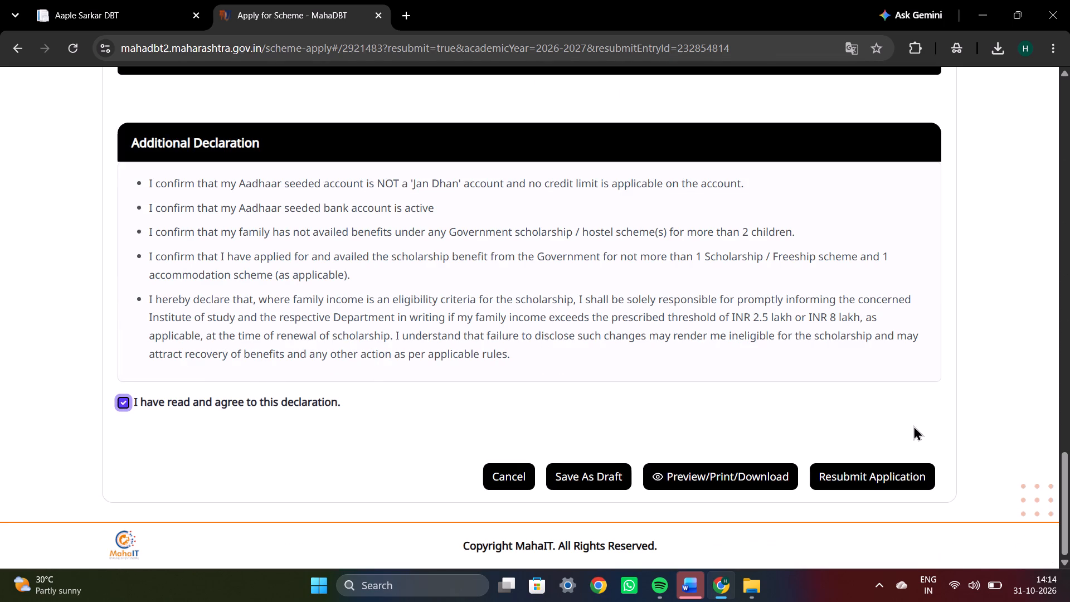
pyautogui.click(874, 487)
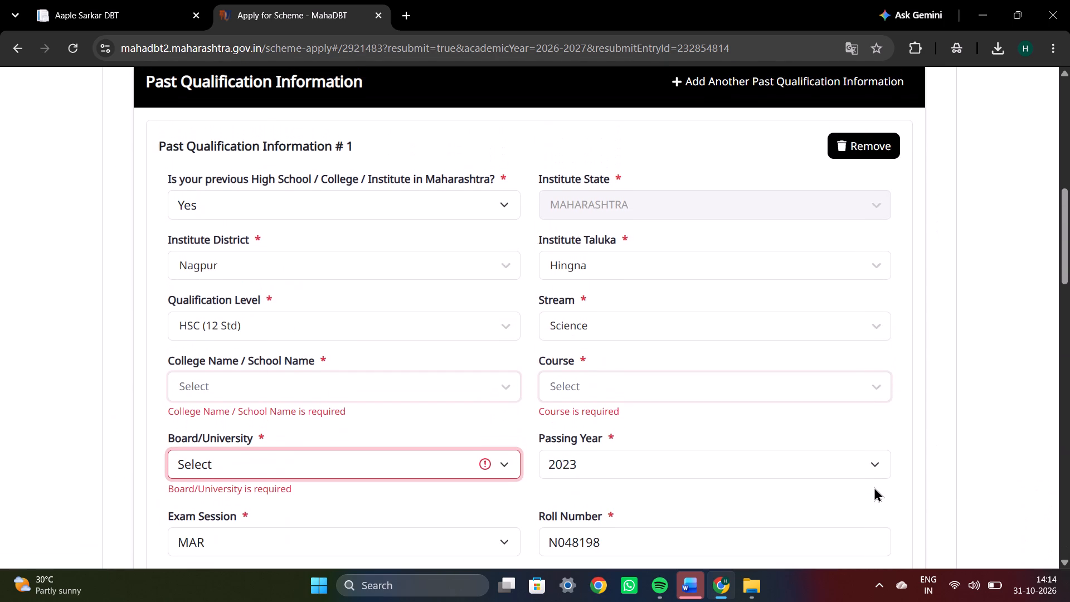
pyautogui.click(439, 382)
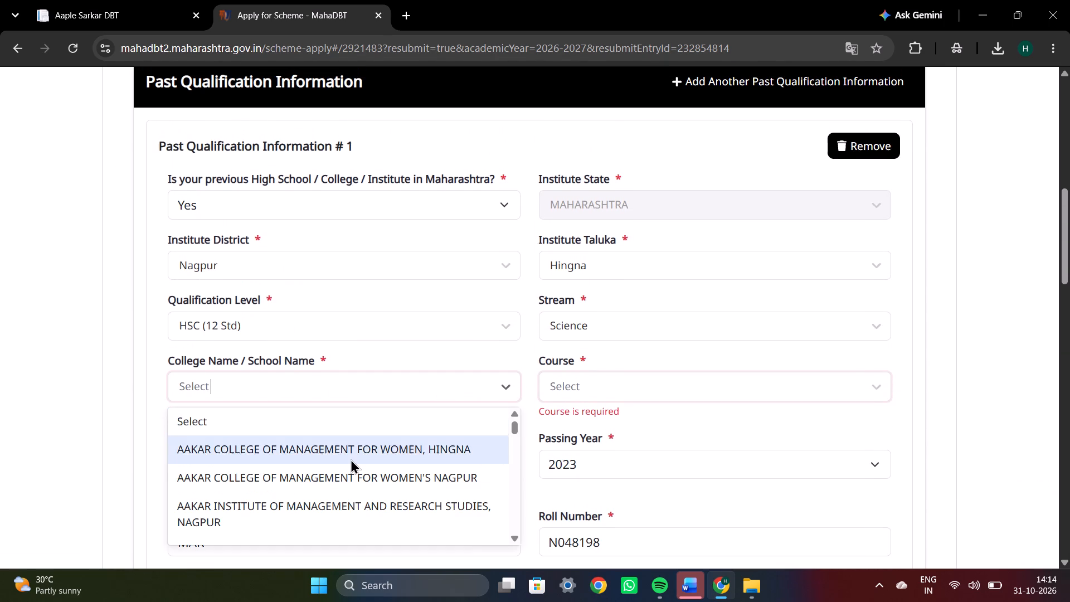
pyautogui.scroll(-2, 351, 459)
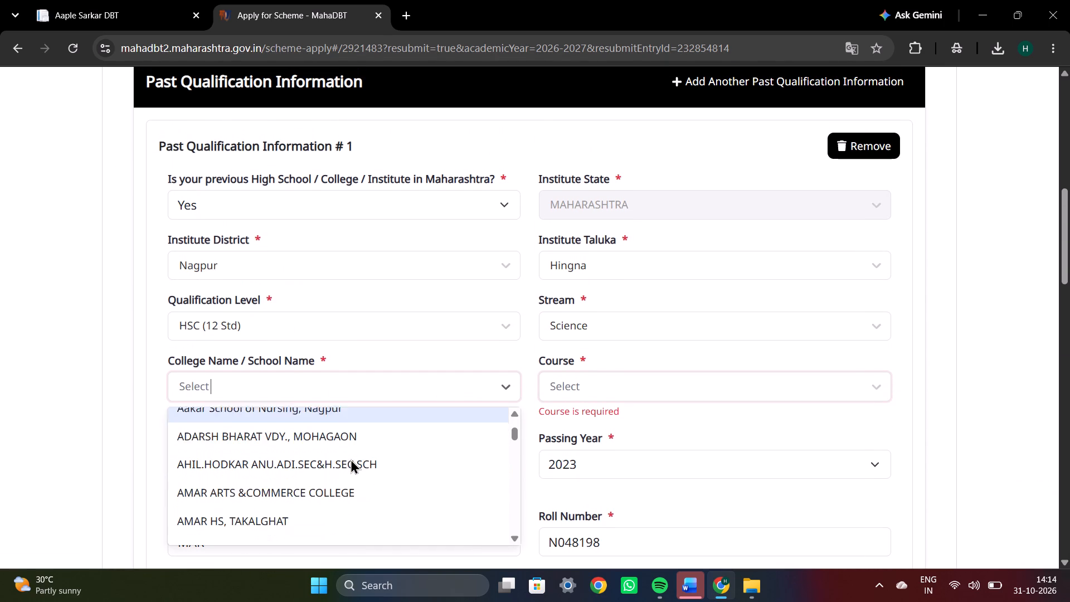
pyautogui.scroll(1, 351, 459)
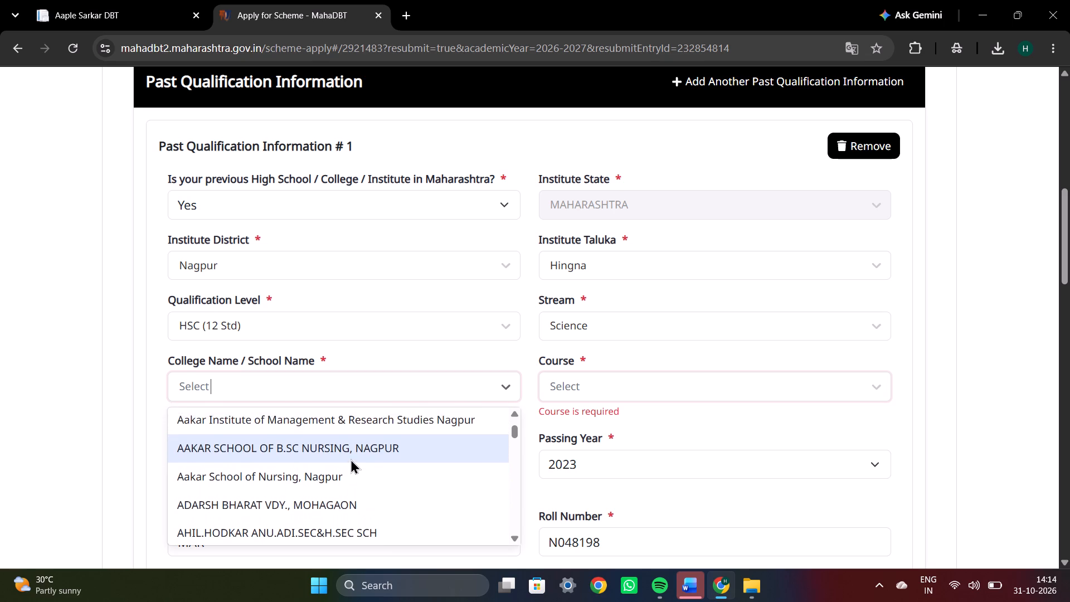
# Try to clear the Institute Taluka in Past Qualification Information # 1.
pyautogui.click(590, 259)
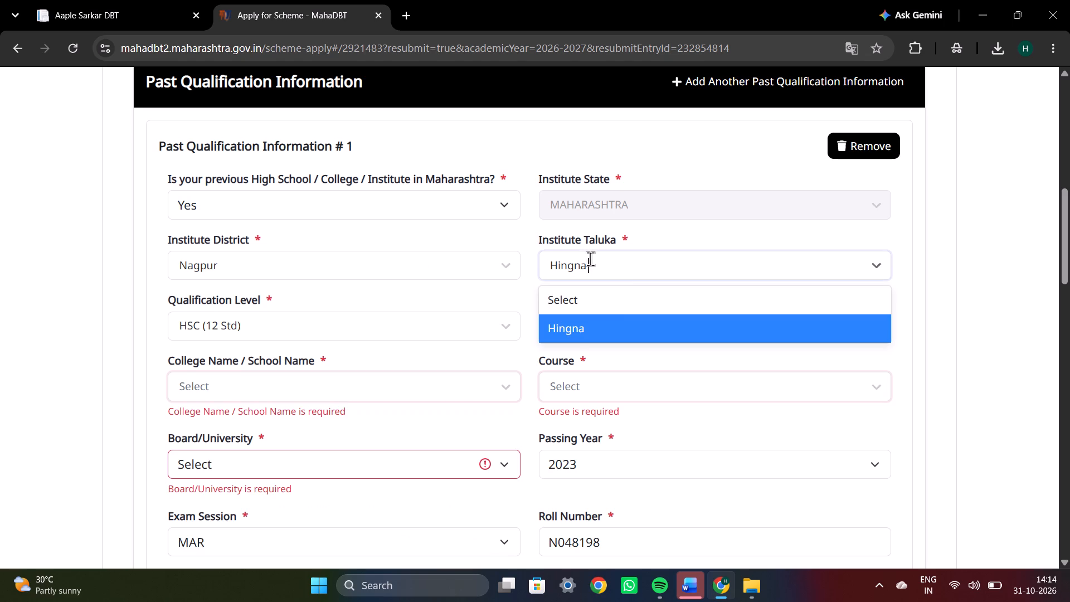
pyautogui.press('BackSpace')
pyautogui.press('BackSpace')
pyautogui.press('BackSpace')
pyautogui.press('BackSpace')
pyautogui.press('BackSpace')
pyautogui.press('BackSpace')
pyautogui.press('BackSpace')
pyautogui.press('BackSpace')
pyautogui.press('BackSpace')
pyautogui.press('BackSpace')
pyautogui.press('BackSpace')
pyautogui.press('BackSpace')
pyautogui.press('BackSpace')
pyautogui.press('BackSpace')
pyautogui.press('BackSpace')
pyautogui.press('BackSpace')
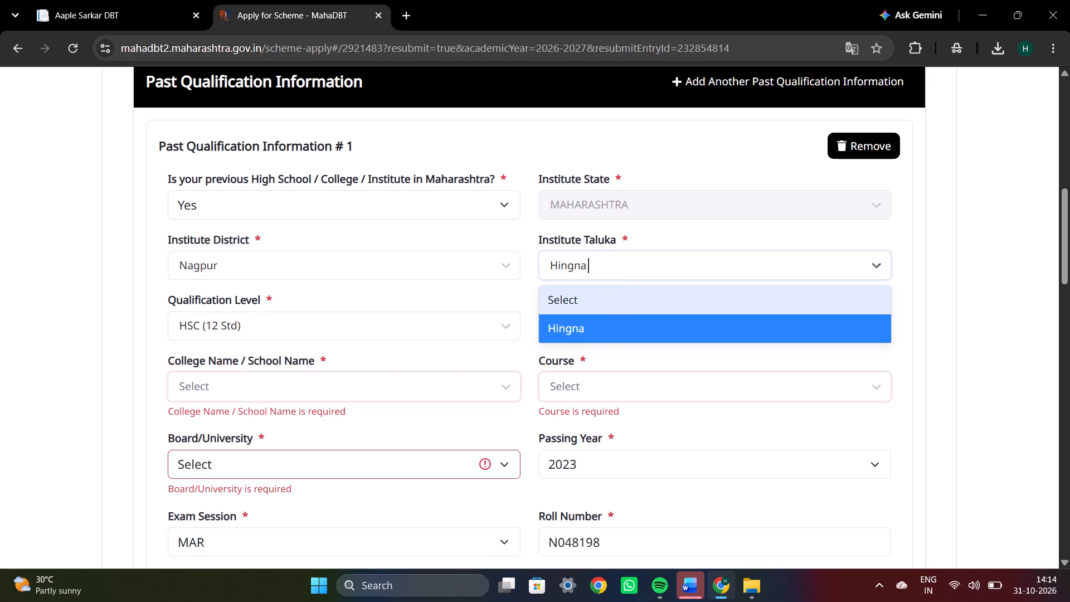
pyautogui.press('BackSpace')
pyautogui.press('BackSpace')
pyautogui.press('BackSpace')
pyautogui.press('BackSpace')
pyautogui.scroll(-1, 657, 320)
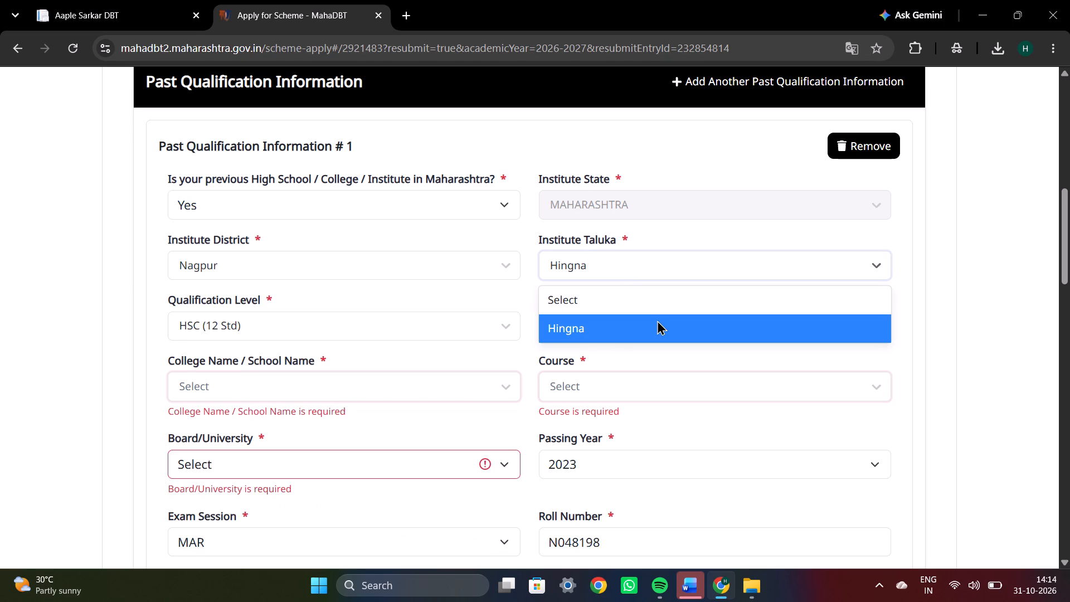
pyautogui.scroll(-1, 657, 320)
# Look through the available College Name / School Name options for the HSC qualification's school.
pyautogui.click(349, 400)
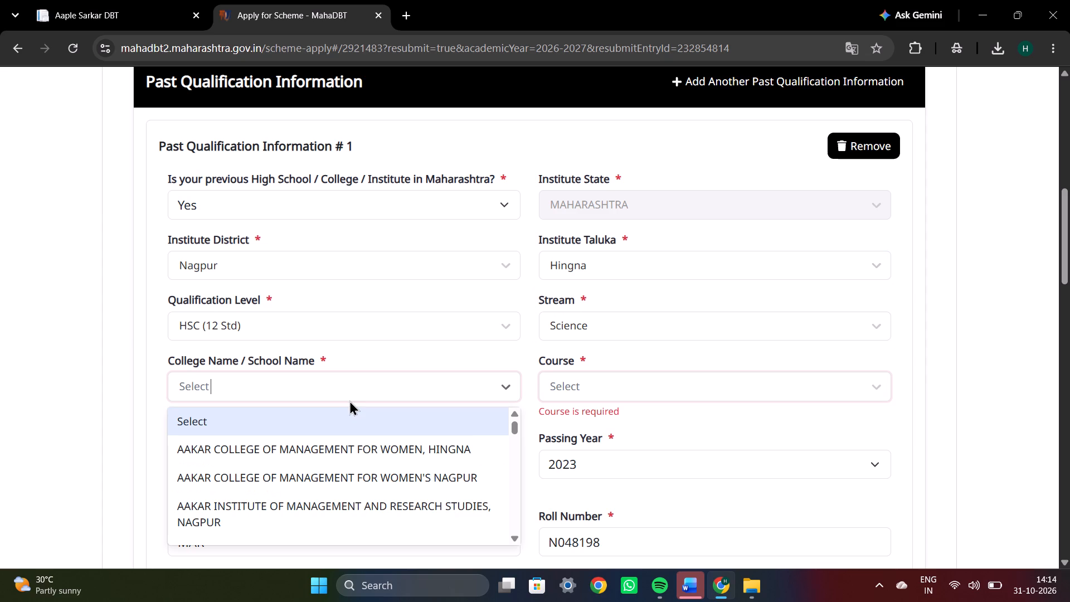
pyautogui.scroll(-4, 335, 402)
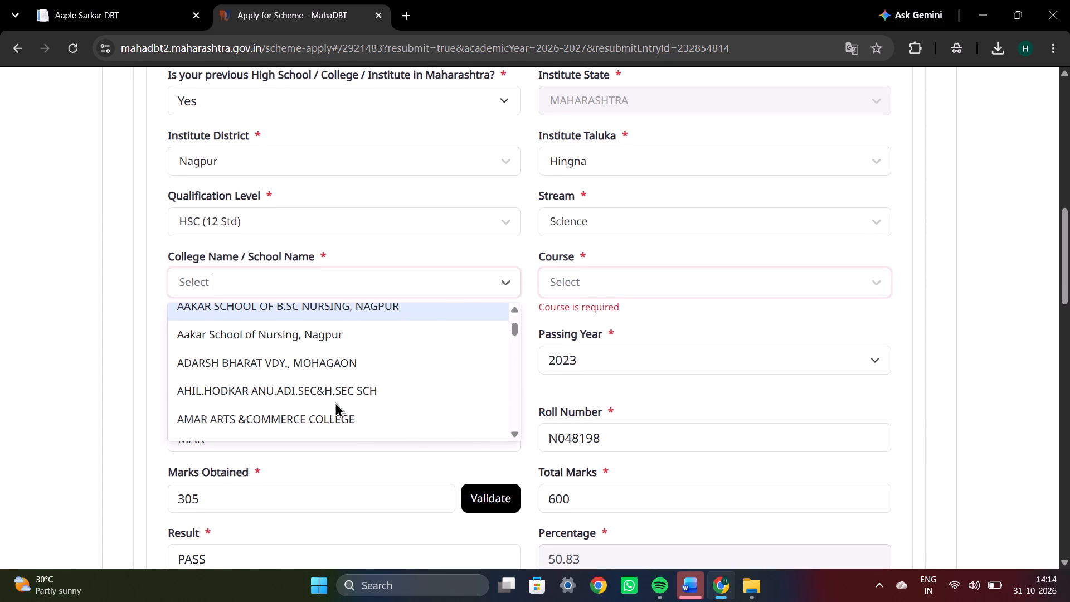
pyautogui.scroll(-6, 335, 402)
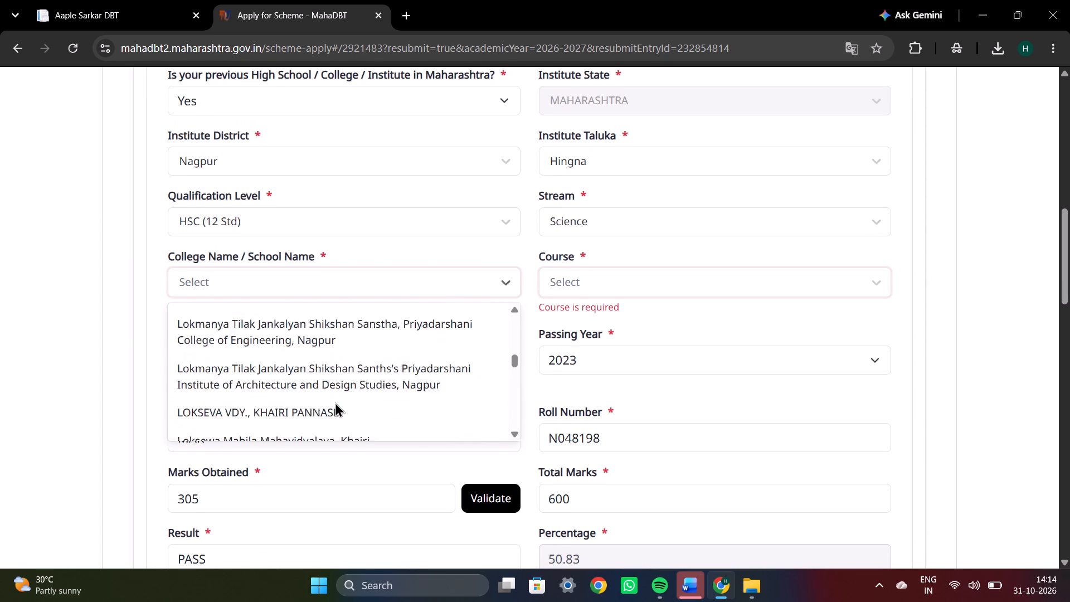
pyautogui.scroll(1, 335, 402)
pyautogui.scroll(-5, 335, 402)
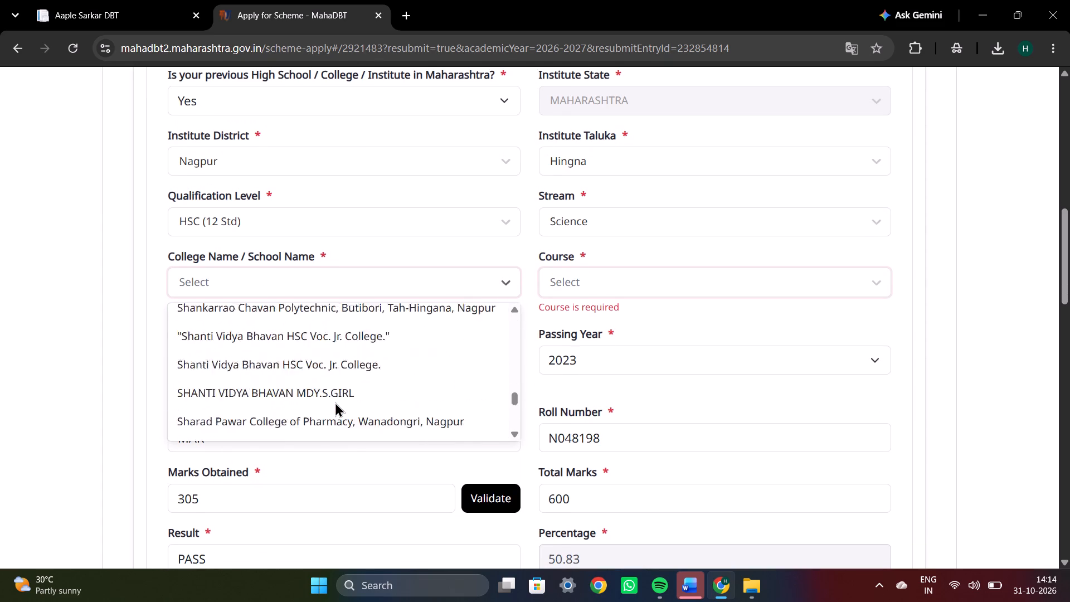
pyautogui.scroll(-1, 335, 402)
pyautogui.scroll(4, 335, 402)
pyautogui.scroll(2, 587, 199)
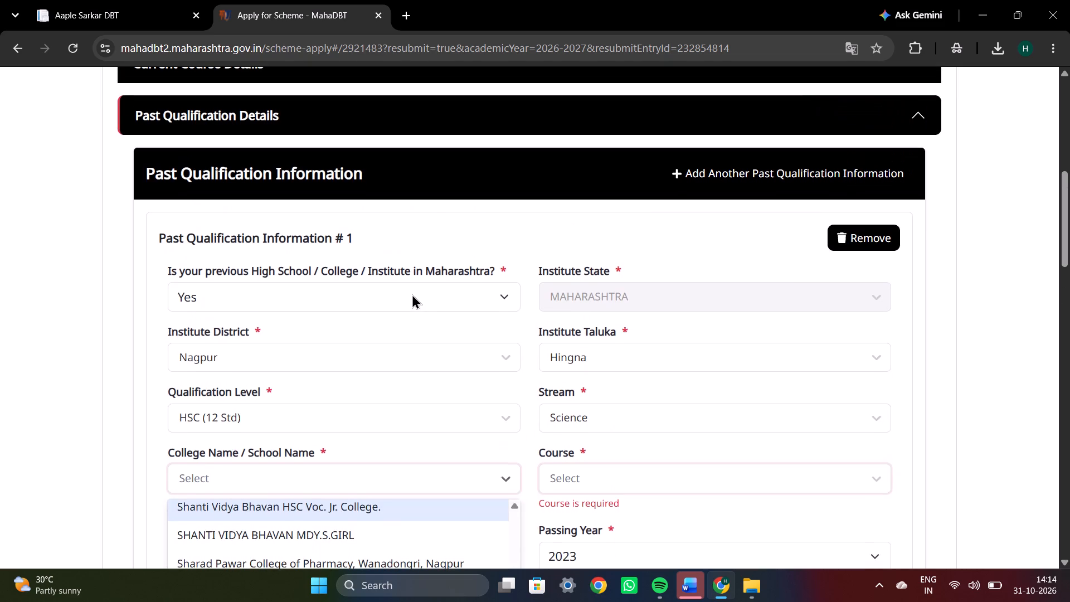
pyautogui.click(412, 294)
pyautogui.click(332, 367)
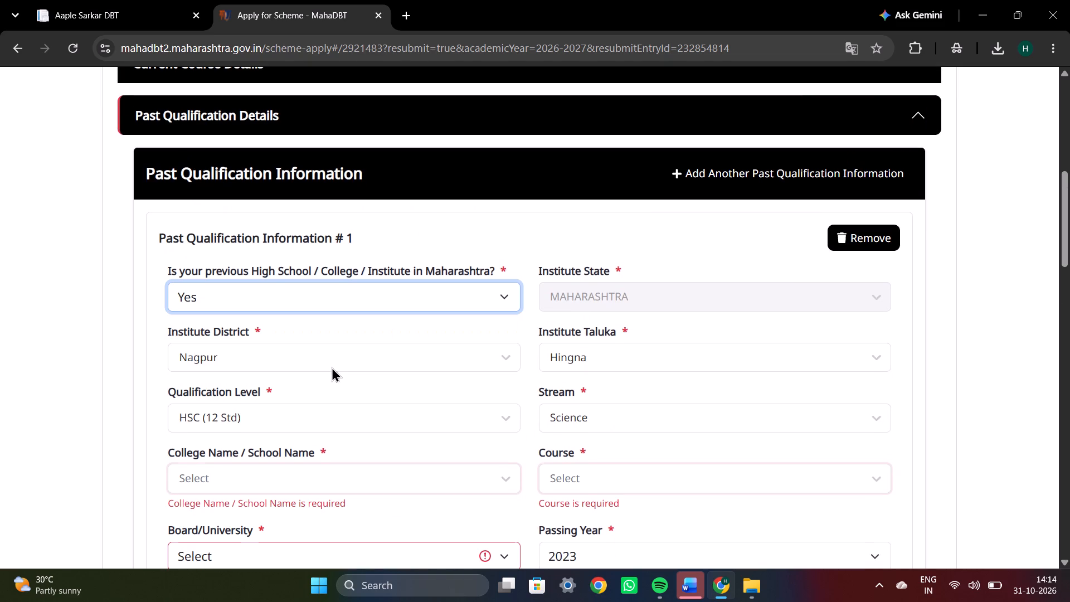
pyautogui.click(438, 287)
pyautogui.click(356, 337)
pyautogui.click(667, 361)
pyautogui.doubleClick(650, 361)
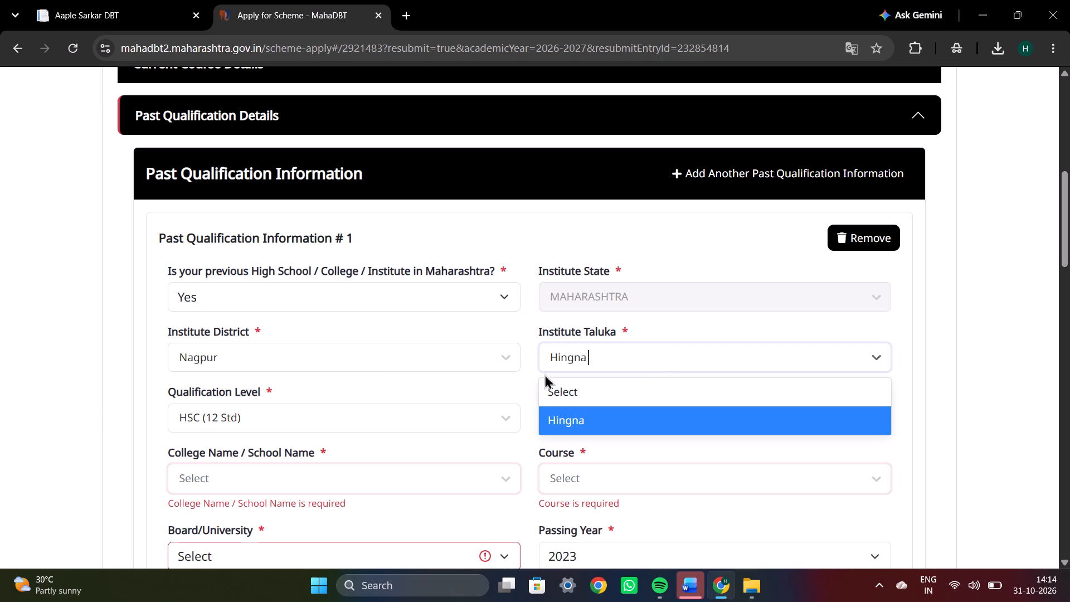
# Switch the Institute District of Past Qualification # 1 to Akola and back to Nagpur to reset the taluka choices.
pyautogui.click(446, 367)
pyautogui.click(312, 440)
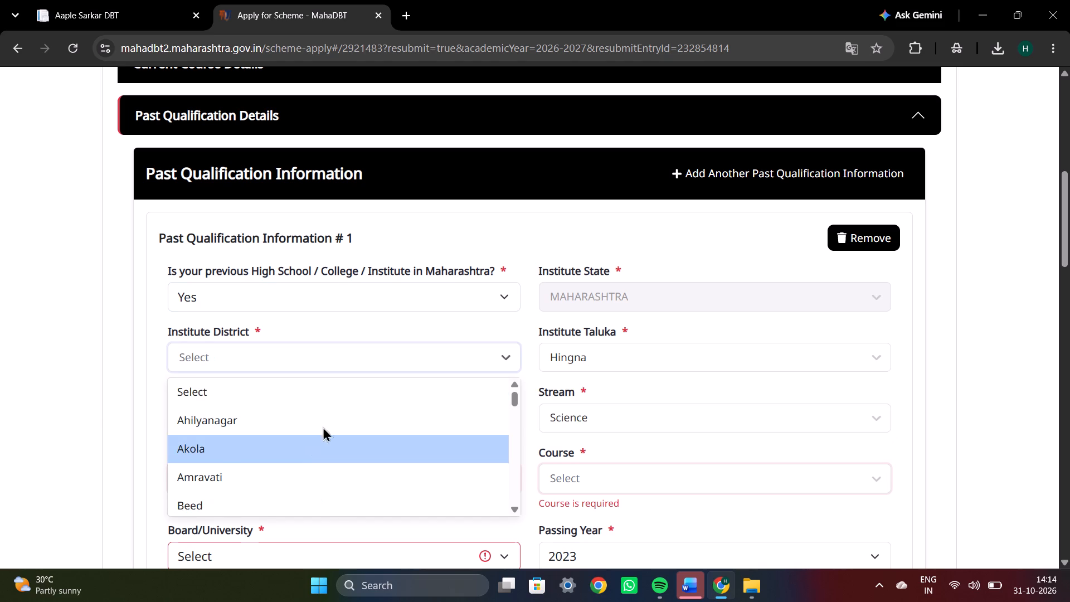
pyautogui.click(343, 350)
pyautogui.scroll(-5, 309, 445)
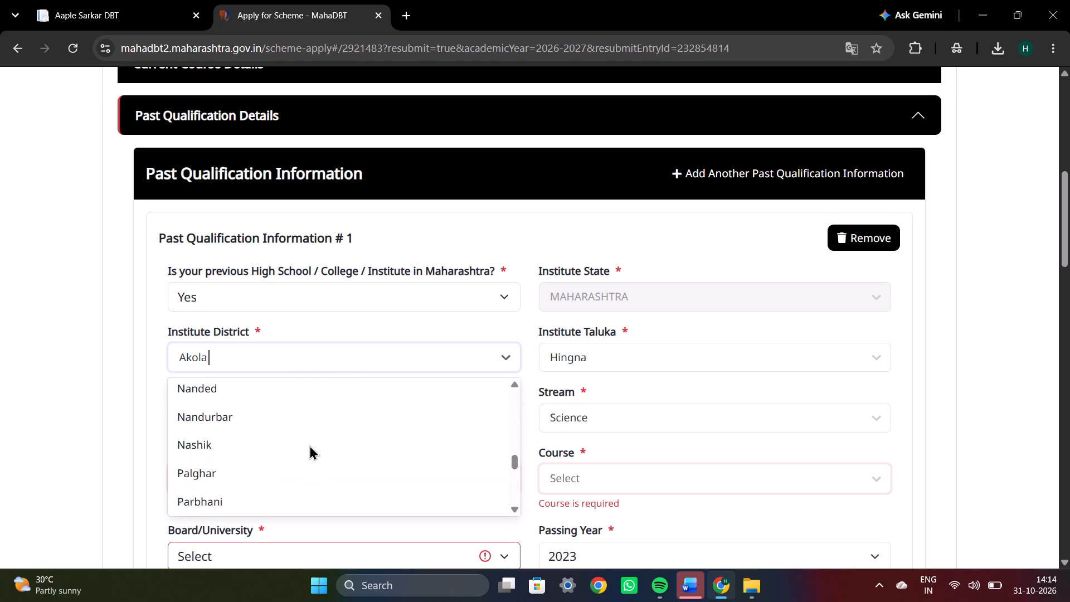
pyautogui.scroll(2, 309, 445)
pyautogui.click(257, 418)
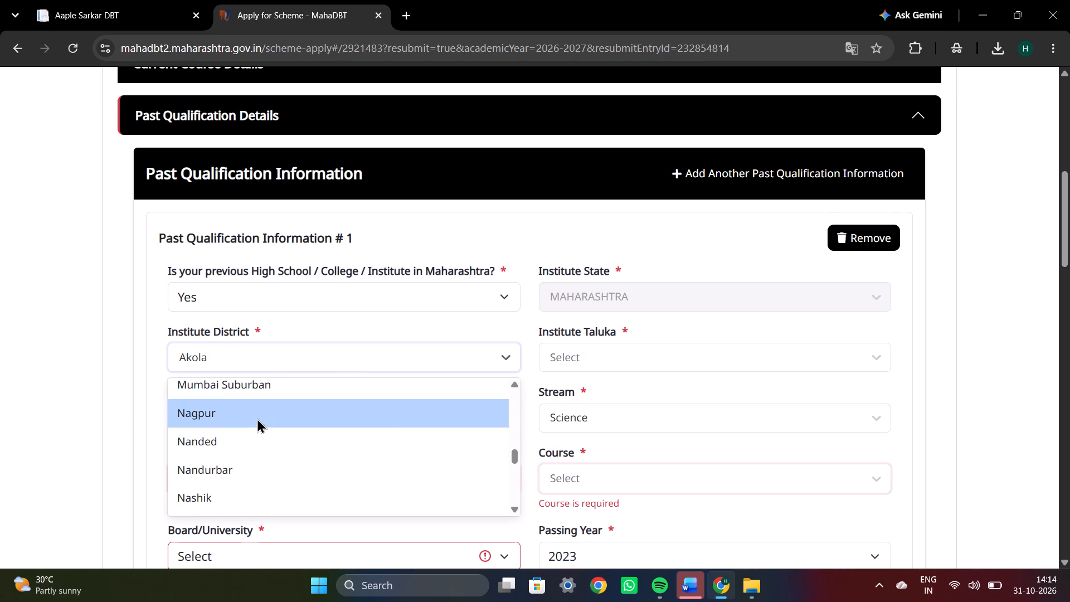
# Set the Institute Taluka of Past Qualification # 1 to Umred.
pyautogui.click(629, 342)
pyautogui.click(614, 360)
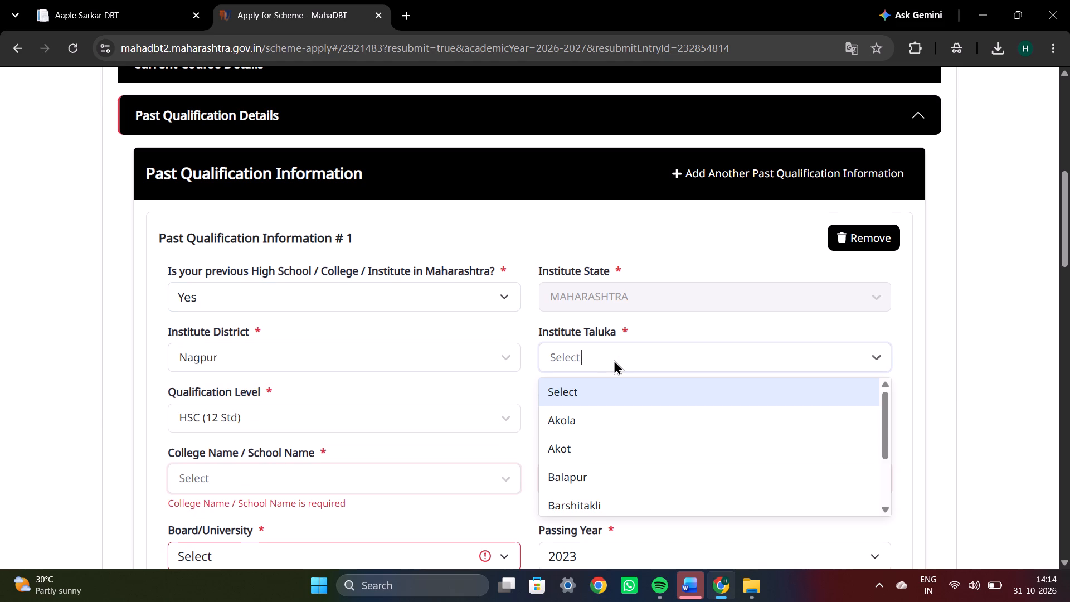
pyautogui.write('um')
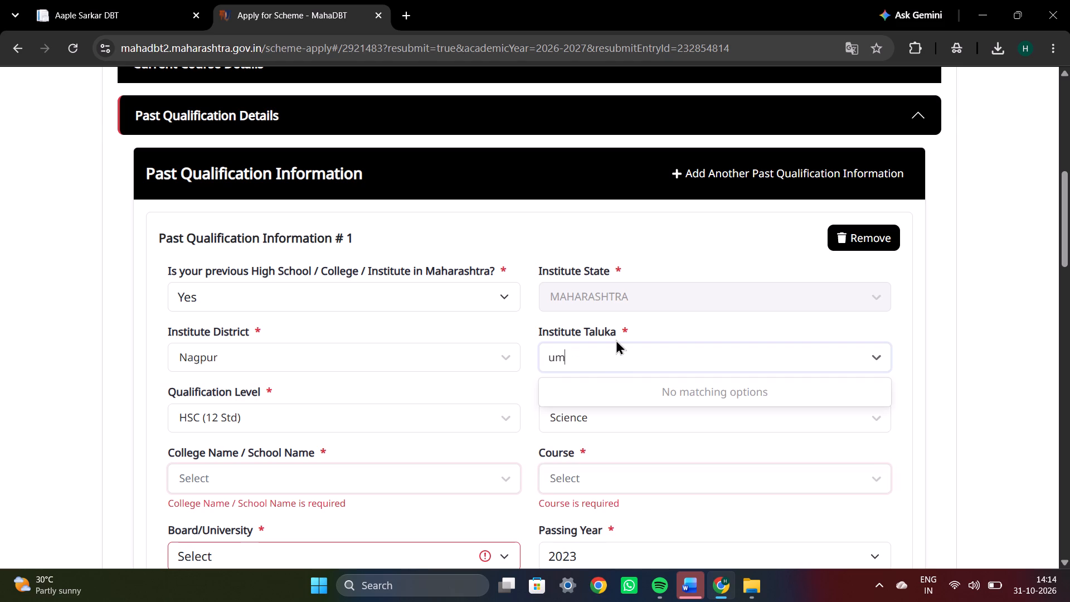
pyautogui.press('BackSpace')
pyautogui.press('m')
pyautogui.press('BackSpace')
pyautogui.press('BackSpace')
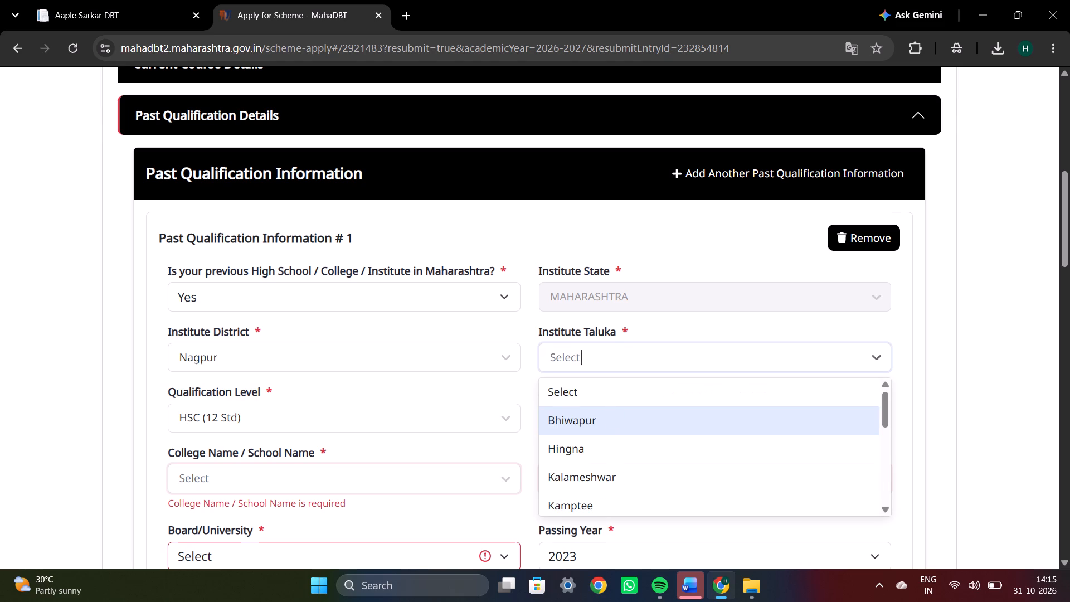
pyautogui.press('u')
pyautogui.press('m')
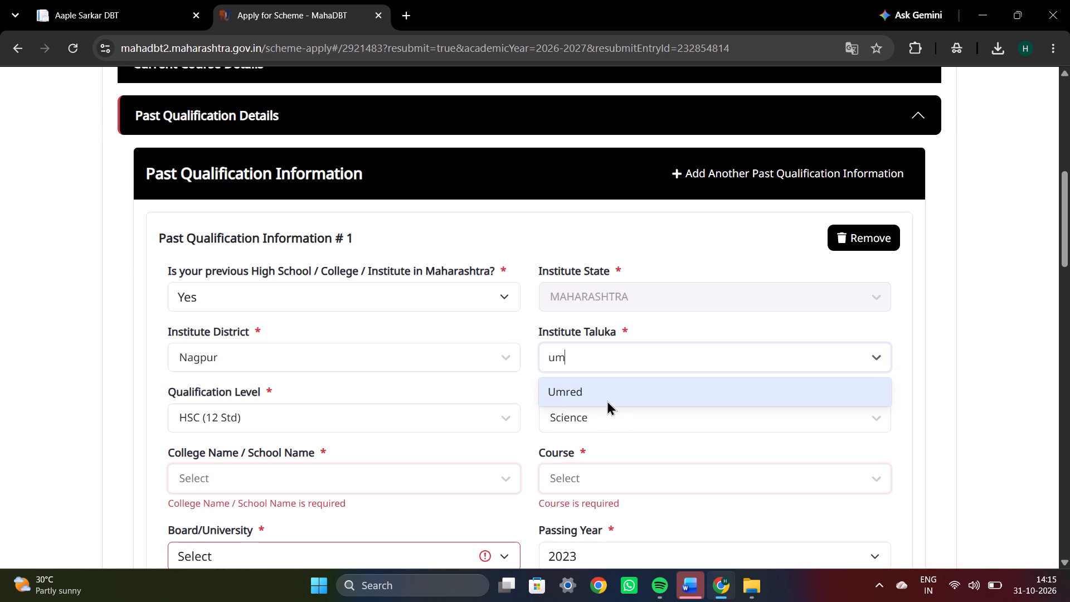
pyautogui.click(605, 396)
# Find and choose LALBAHADUR HS, BRAMHANI as the College Name / School Name of the HSC qualification.
pyautogui.scroll(-1, 501, 443)
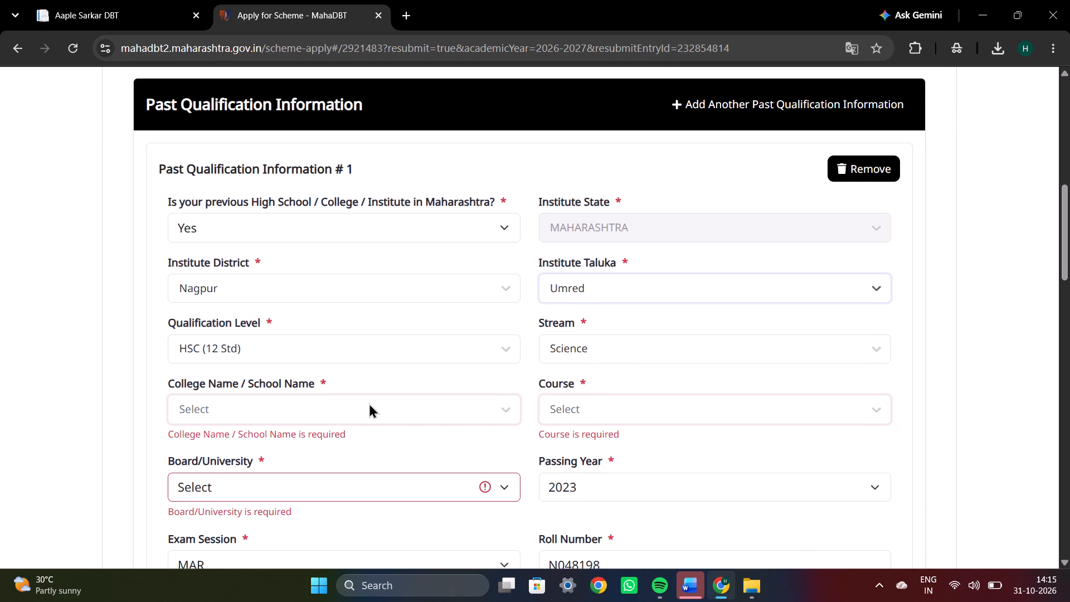
pyautogui.click(350, 404)
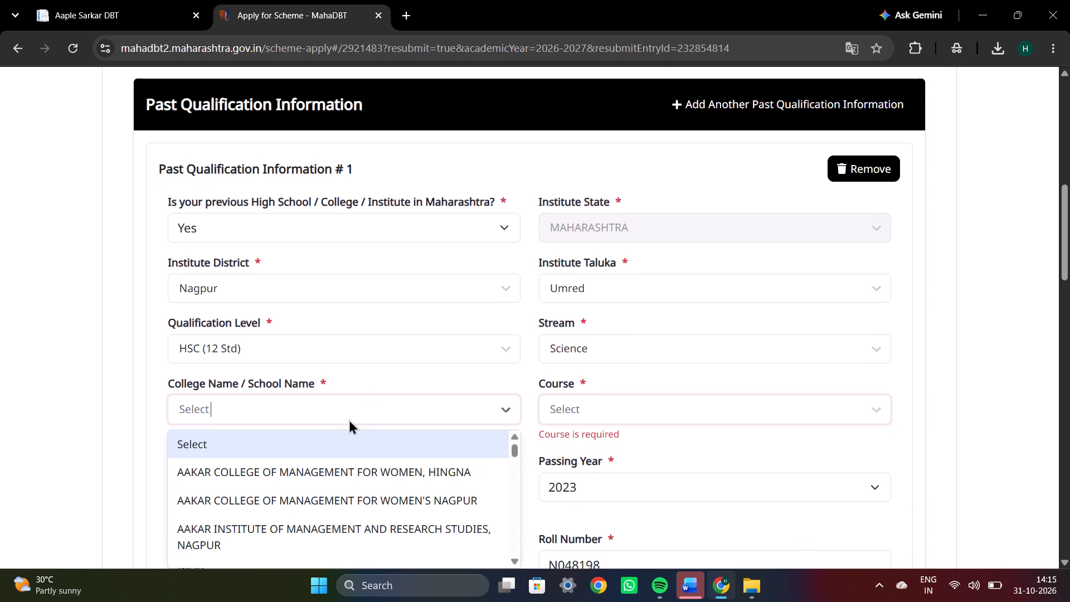
pyautogui.doubleClick(337, 417)
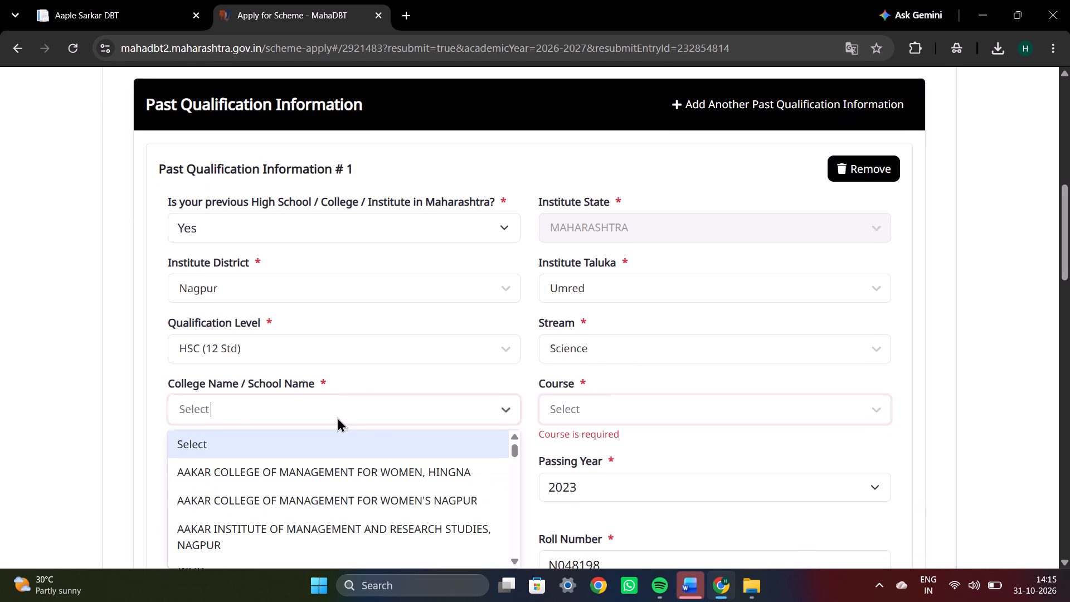
pyautogui.tripleClick(337, 417)
pyautogui.tripleClick(337, 417)
pyautogui.scroll(-3, 338, 497)
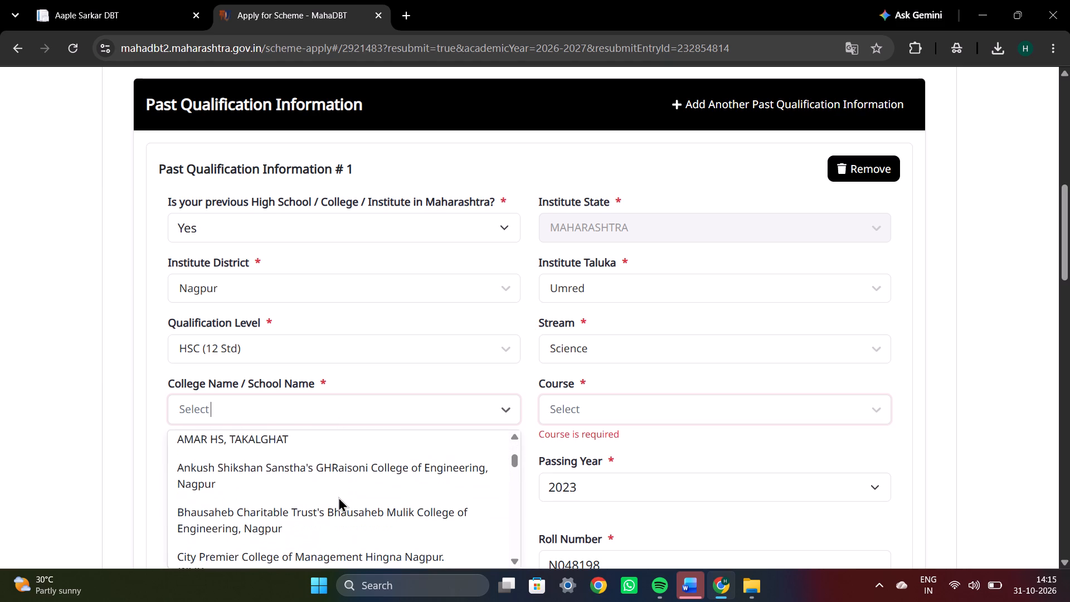
pyautogui.scroll(-3, 338, 497)
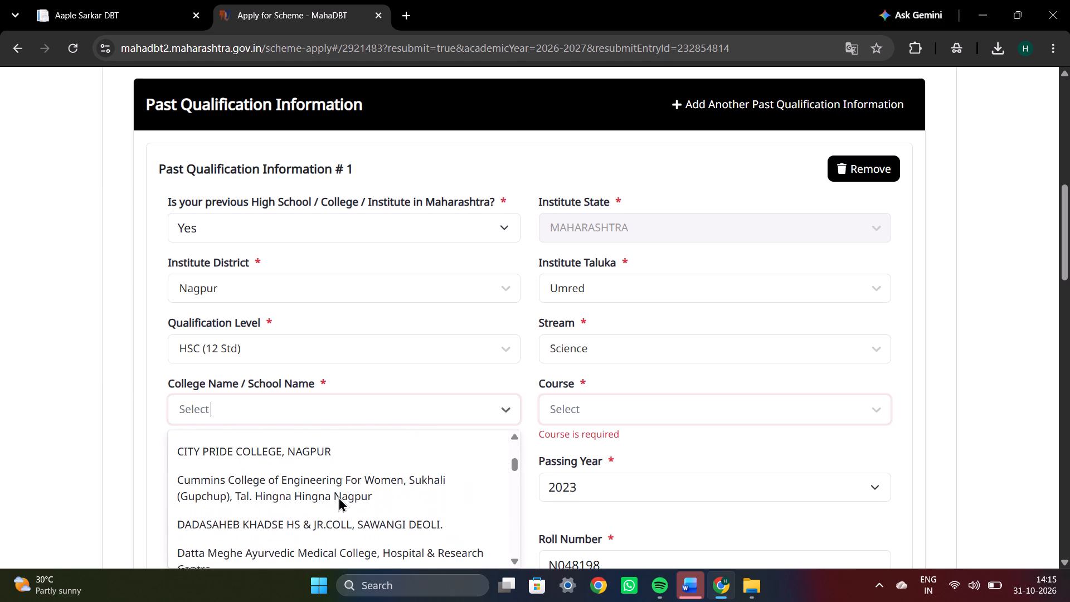
pyautogui.scroll(-12, 338, 497)
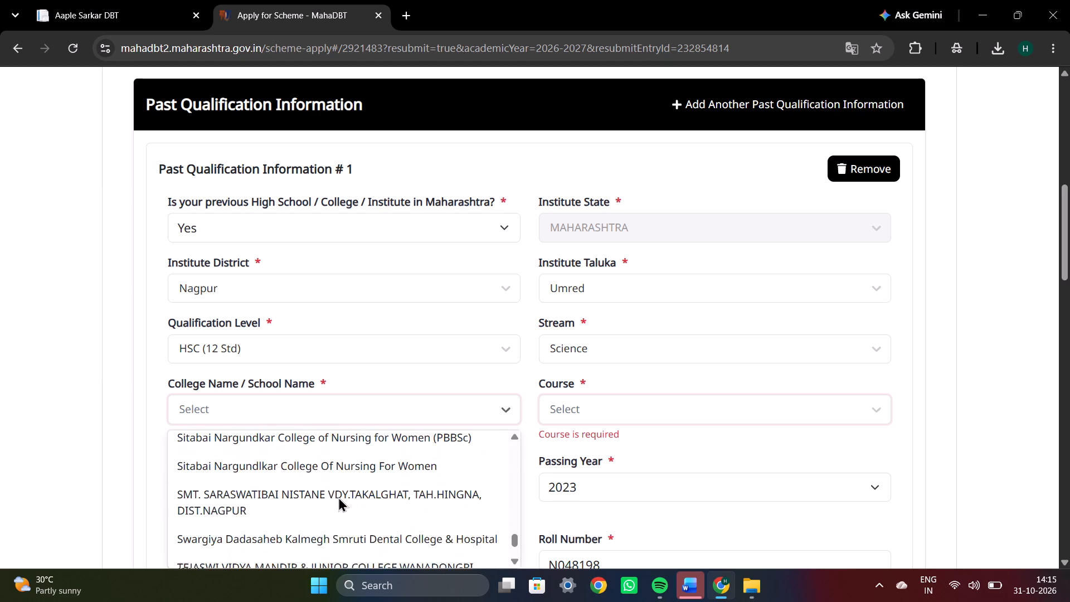
pyautogui.scroll(-7, 338, 497)
pyautogui.scroll(-1, 338, 434)
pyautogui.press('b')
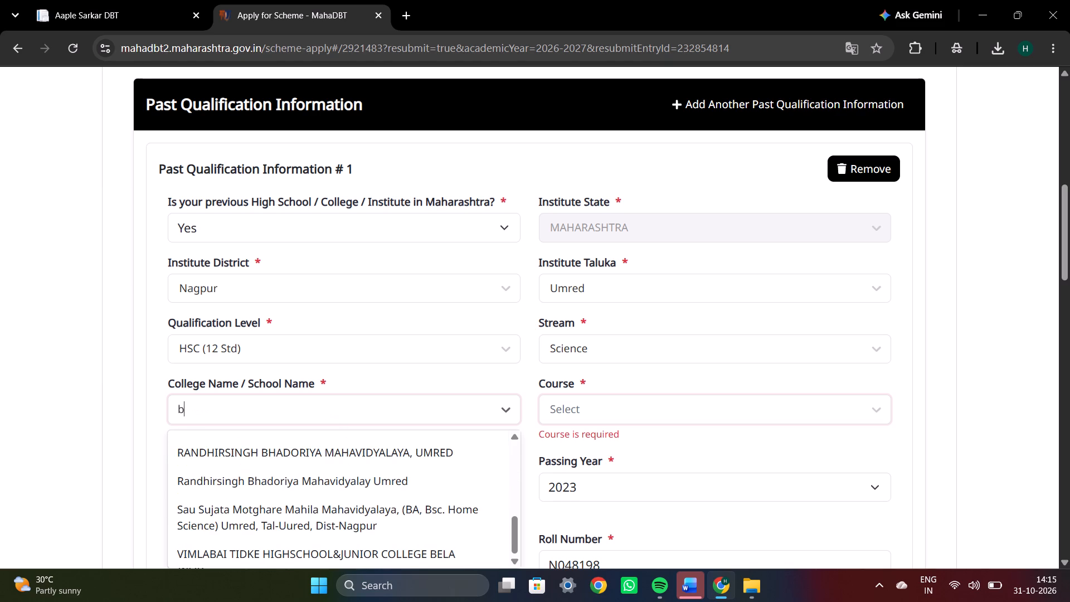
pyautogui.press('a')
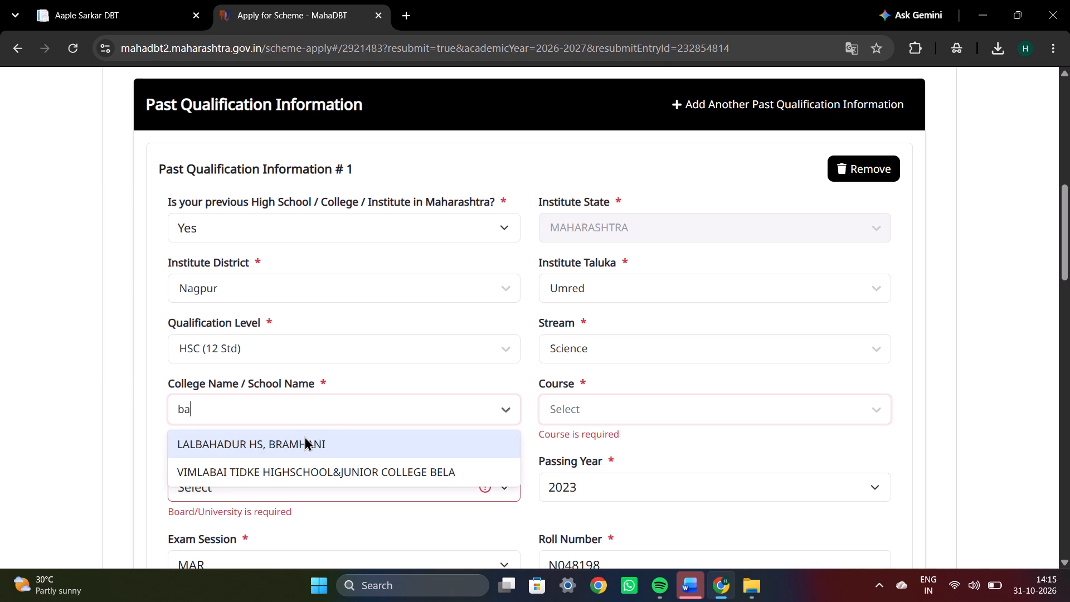
pyautogui.click(304, 436)
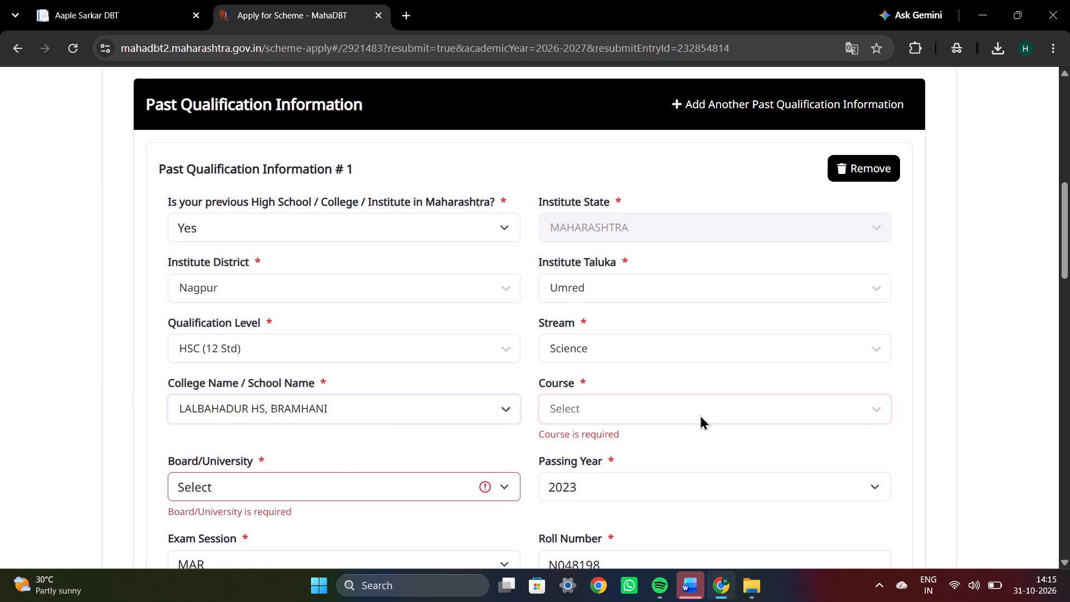
# Set the HSC qualification's Course to 12th Science and its Board/University to Maharashtra Board.
pyautogui.click(700, 415)
pyautogui.tripleClick(664, 417)
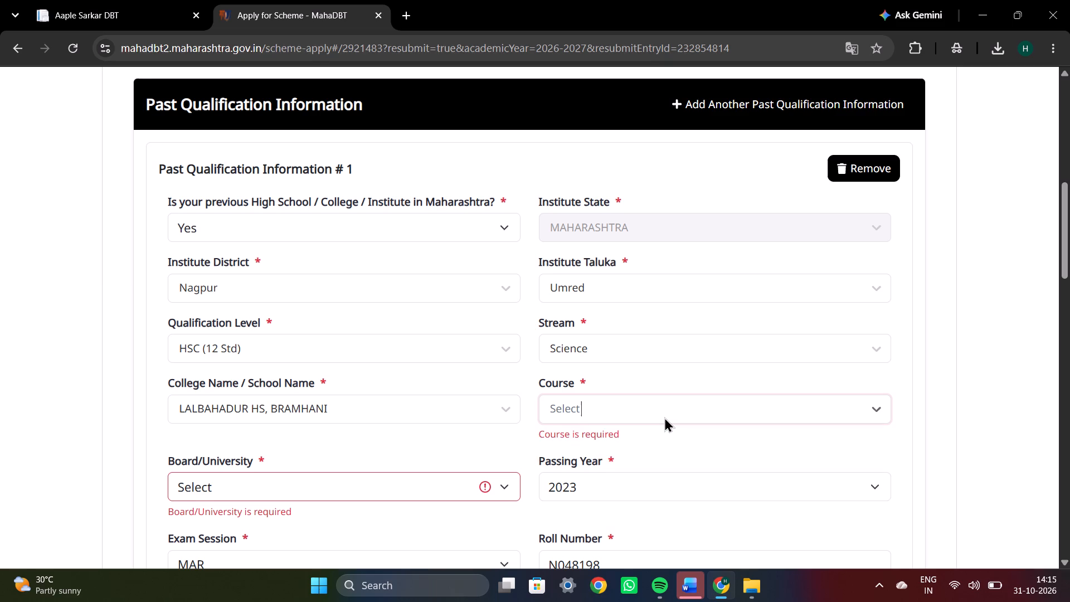
pyautogui.tripleClick(664, 417)
pyautogui.click(664, 417)
pyautogui.moveTo(664, 417); pyautogui.dragTo(622, 479)
pyautogui.scroll(-1, 622, 479)
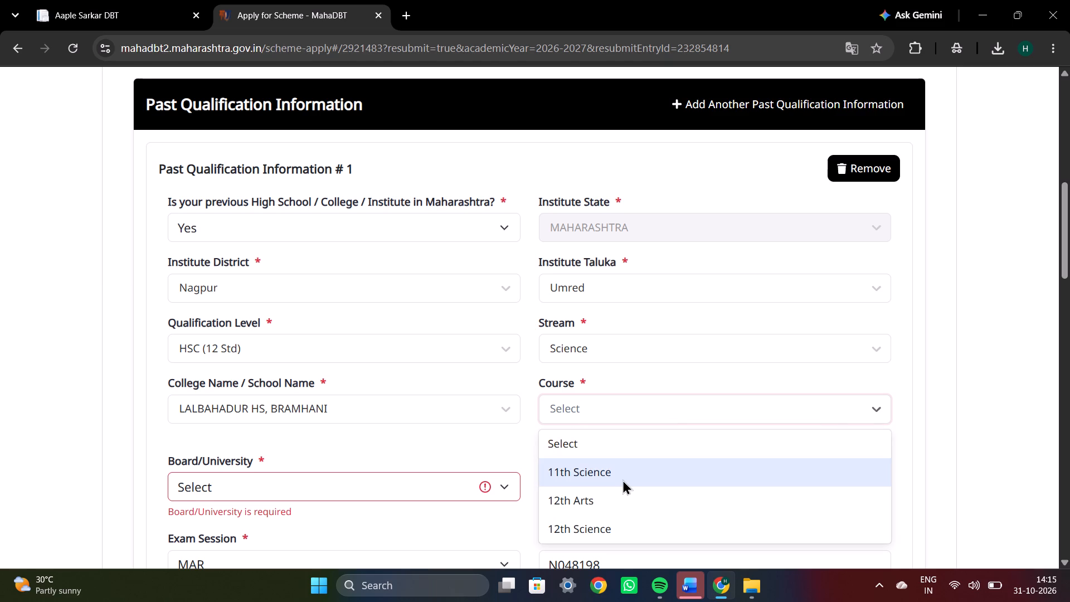
pyautogui.click(580, 517)
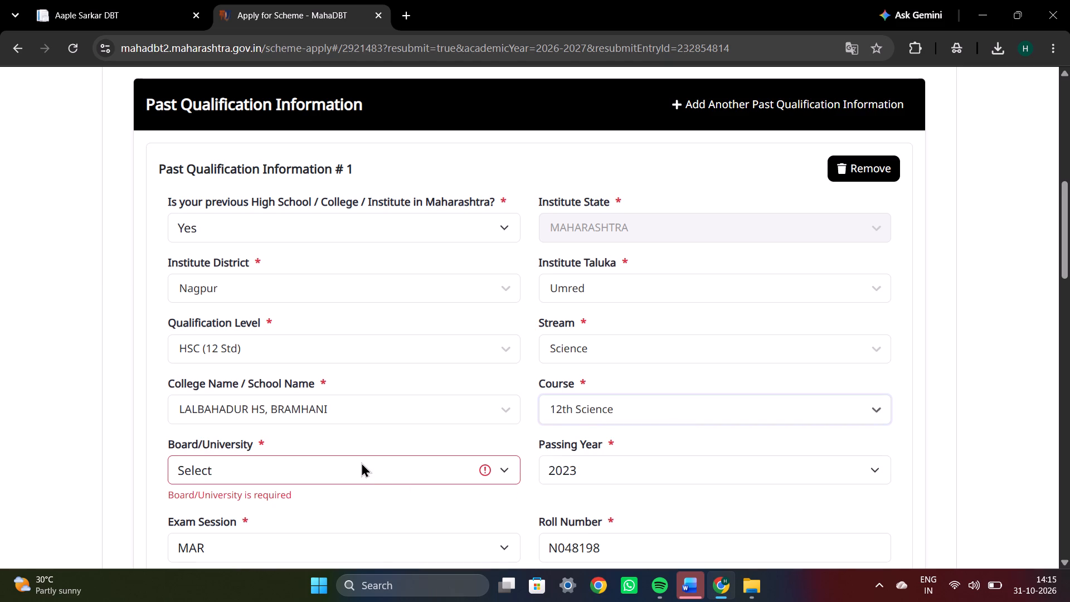
pyautogui.click(361, 462)
pyautogui.click(307, 425)
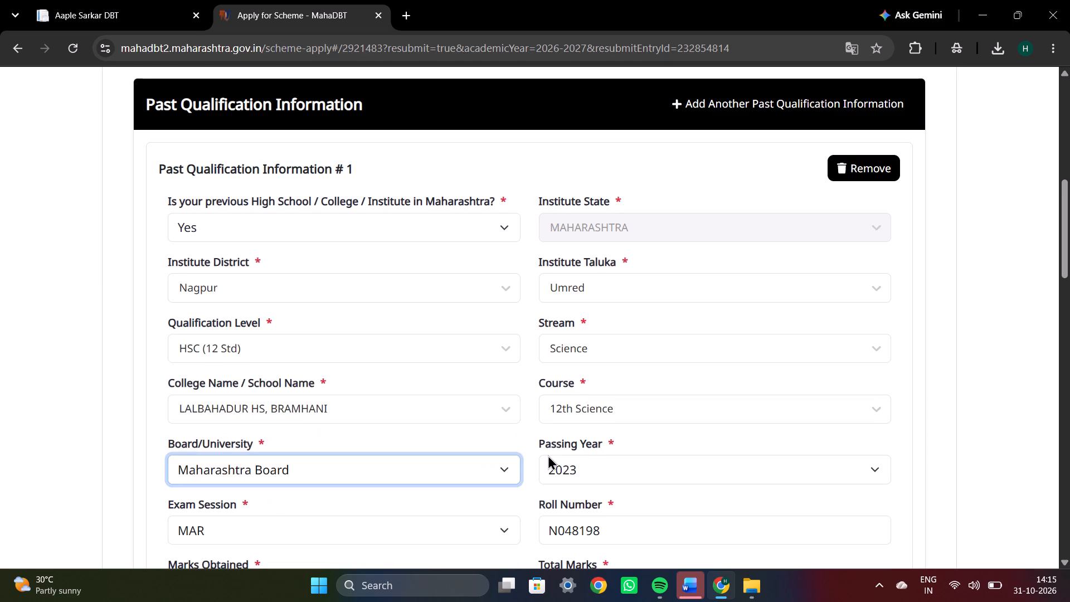
pyautogui.scroll(-2, 548, 455)
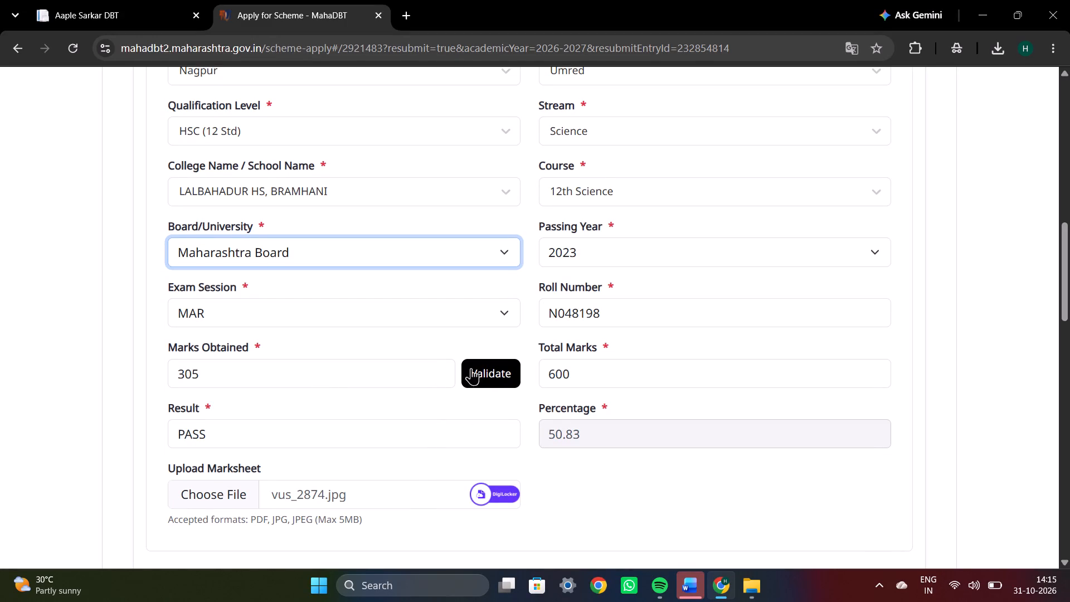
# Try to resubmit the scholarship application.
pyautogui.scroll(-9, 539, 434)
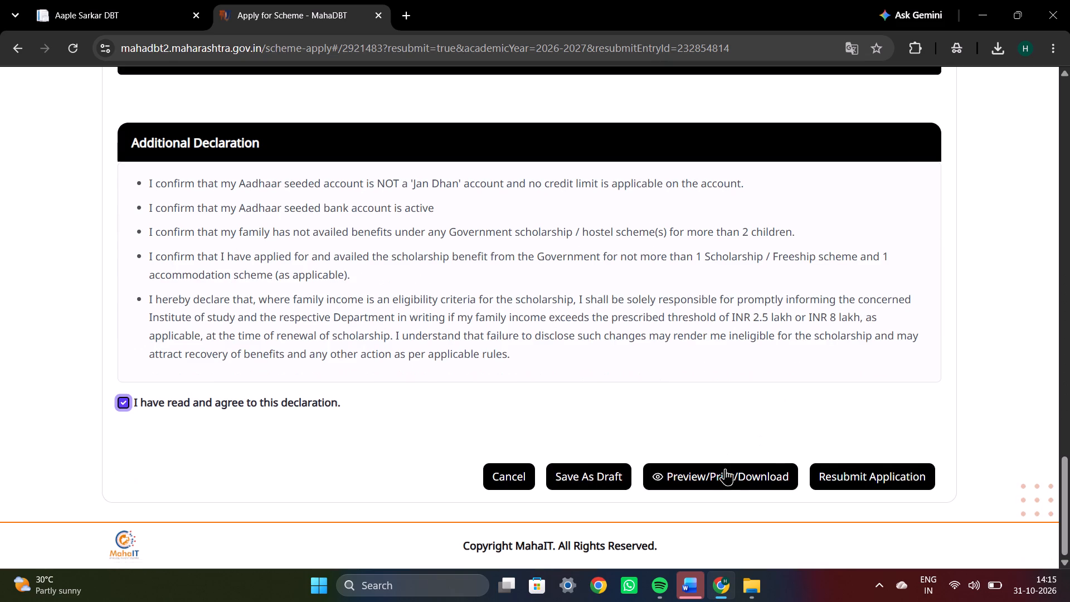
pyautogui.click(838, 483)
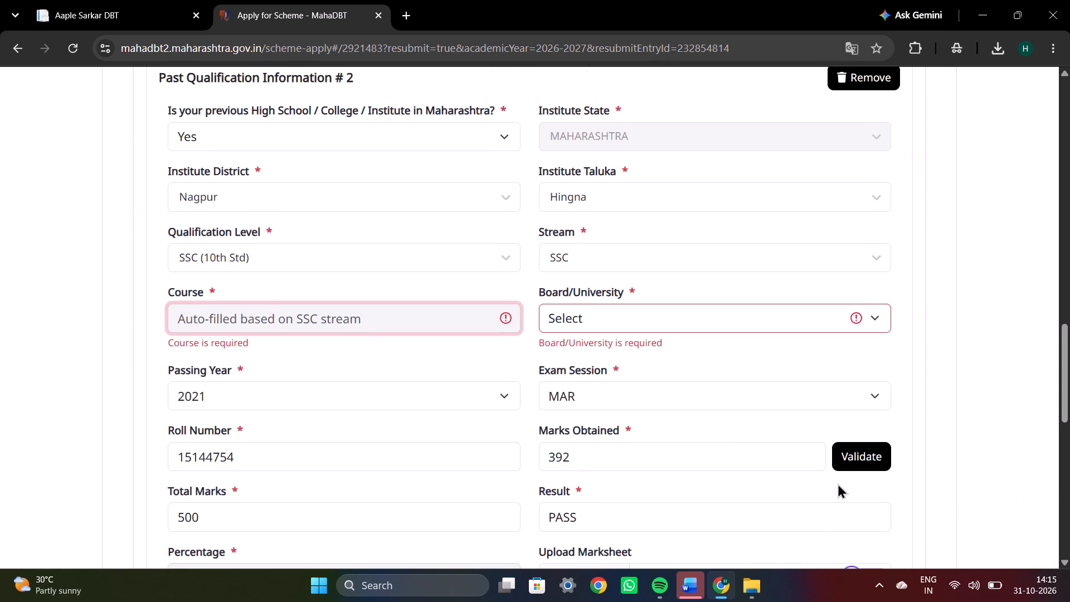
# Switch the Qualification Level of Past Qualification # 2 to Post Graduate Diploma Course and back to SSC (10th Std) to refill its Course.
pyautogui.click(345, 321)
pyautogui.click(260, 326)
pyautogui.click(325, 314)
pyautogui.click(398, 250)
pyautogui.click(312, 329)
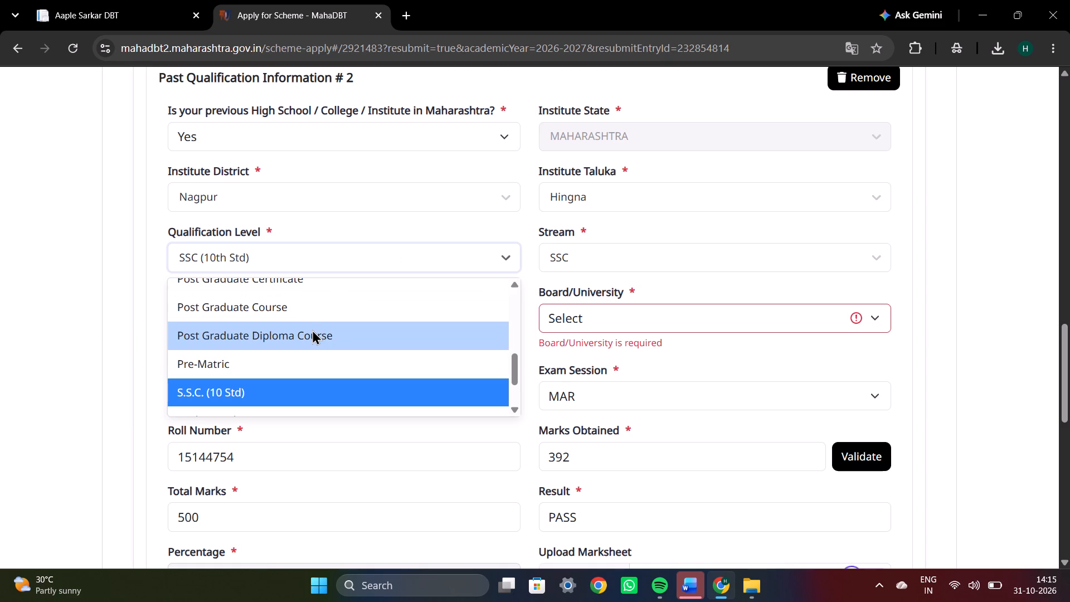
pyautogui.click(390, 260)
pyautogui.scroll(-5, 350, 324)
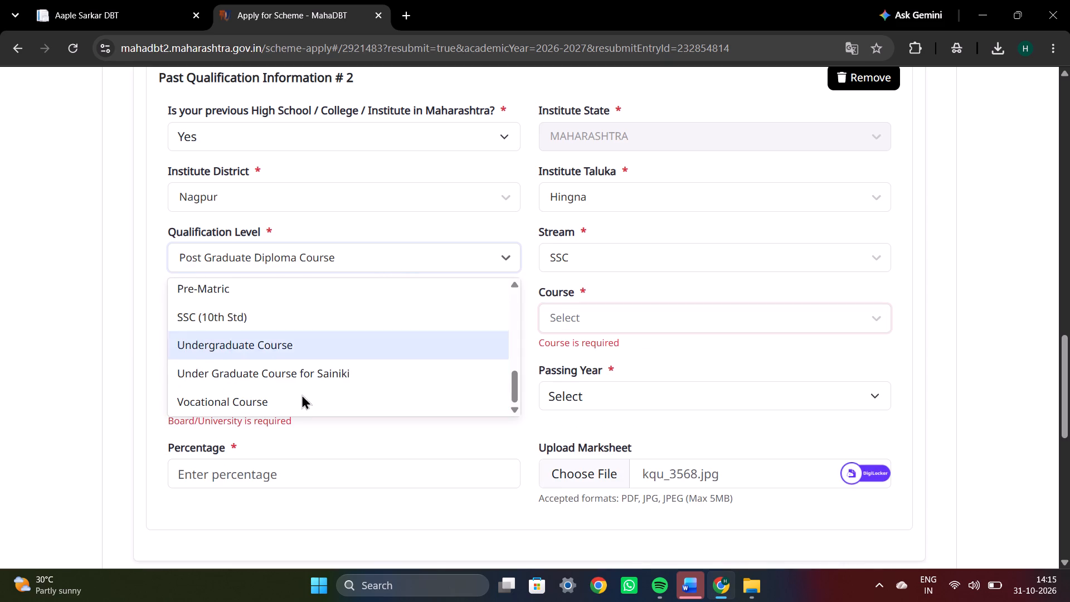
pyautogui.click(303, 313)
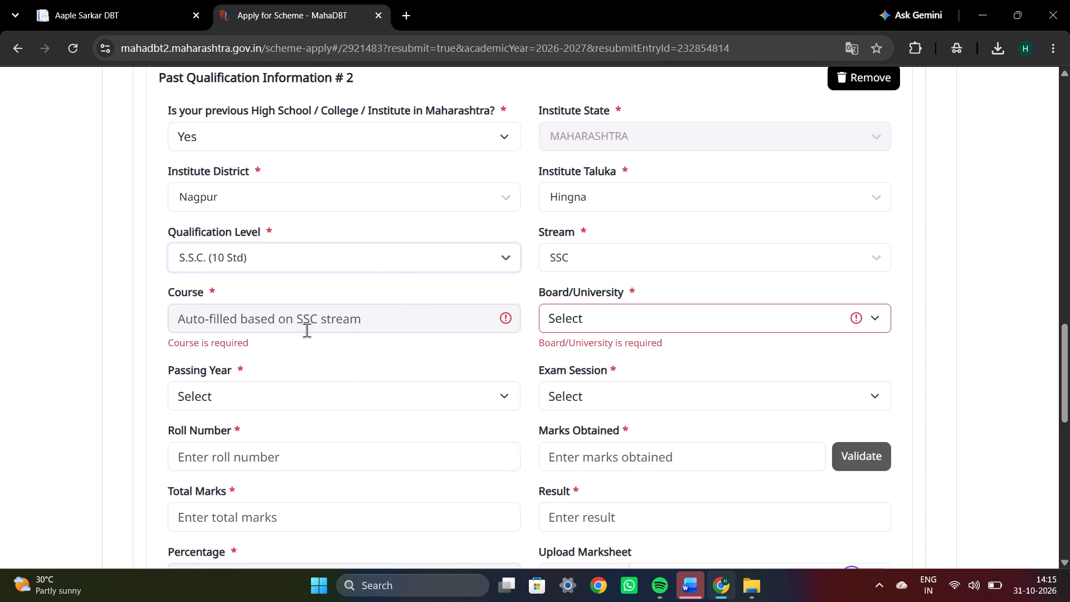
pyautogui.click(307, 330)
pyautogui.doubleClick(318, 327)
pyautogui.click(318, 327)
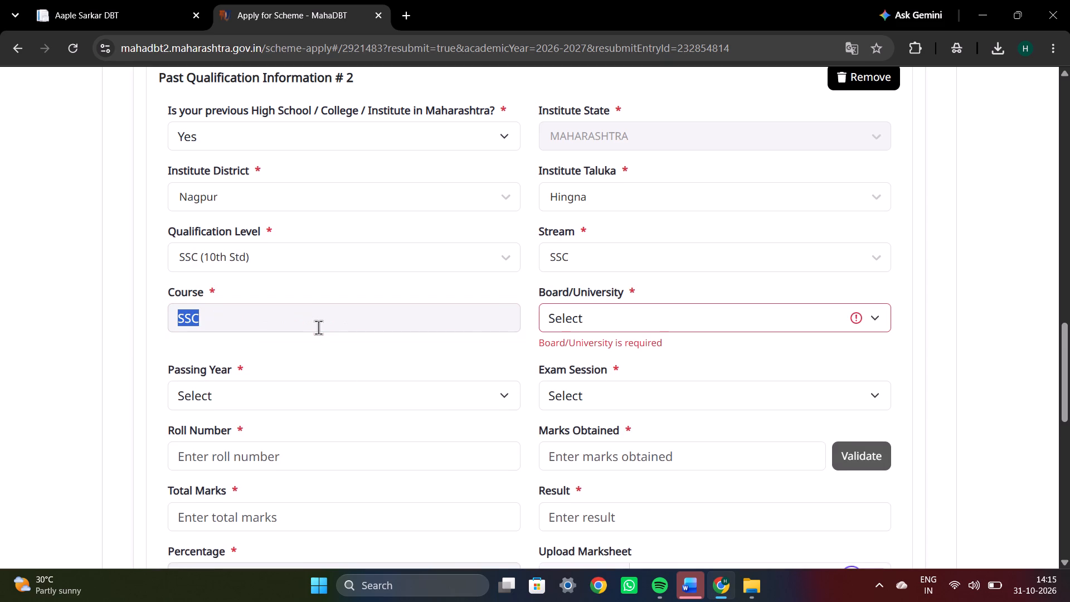
# Set the Board/University of Past Qualification # 2 to CBSE.
pyautogui.click(580, 308)
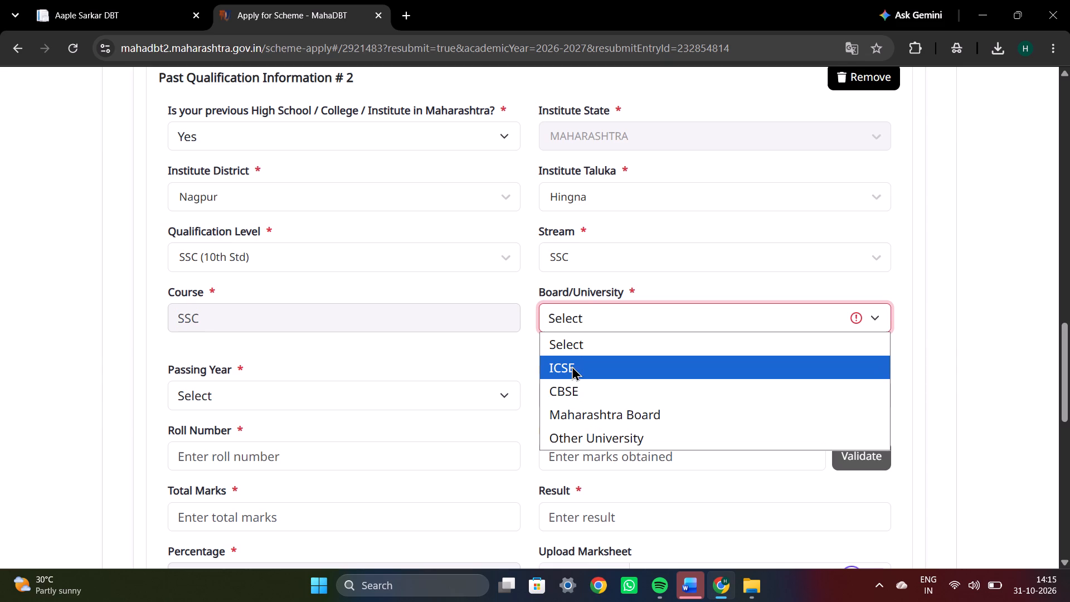
pyautogui.click(575, 389)
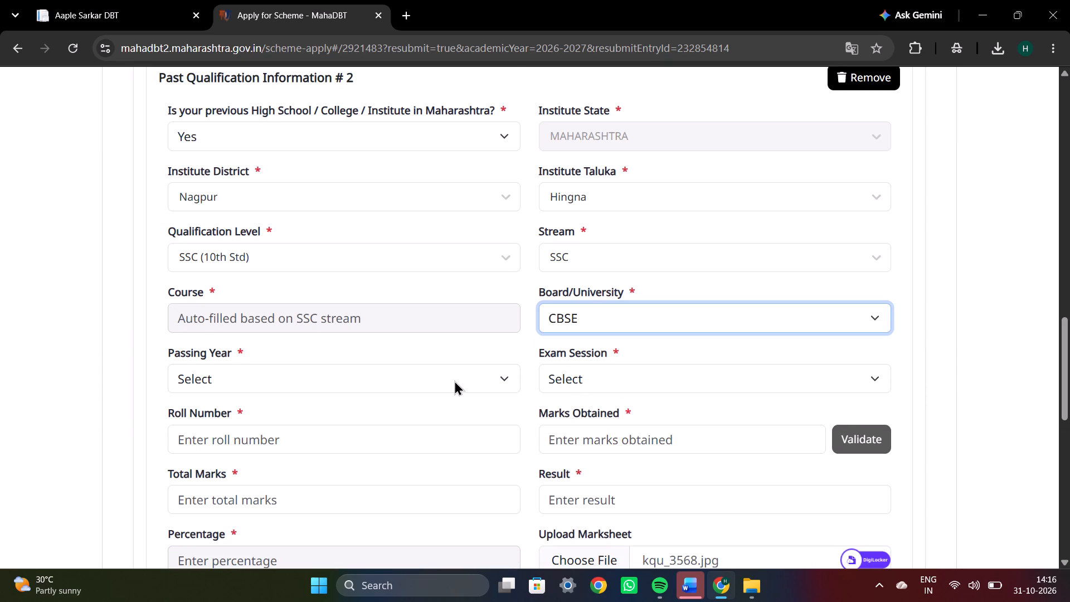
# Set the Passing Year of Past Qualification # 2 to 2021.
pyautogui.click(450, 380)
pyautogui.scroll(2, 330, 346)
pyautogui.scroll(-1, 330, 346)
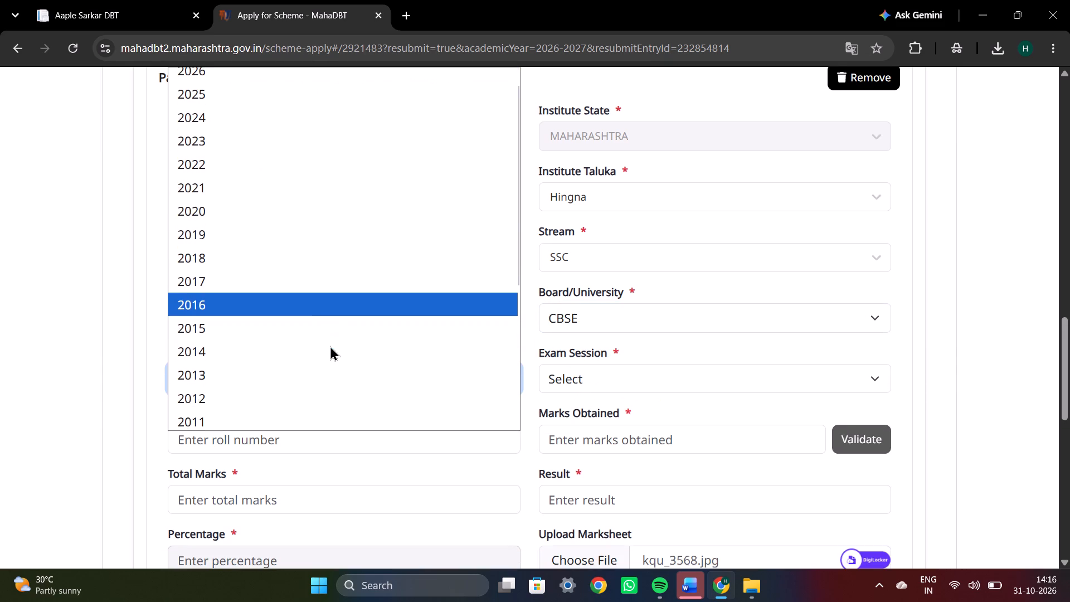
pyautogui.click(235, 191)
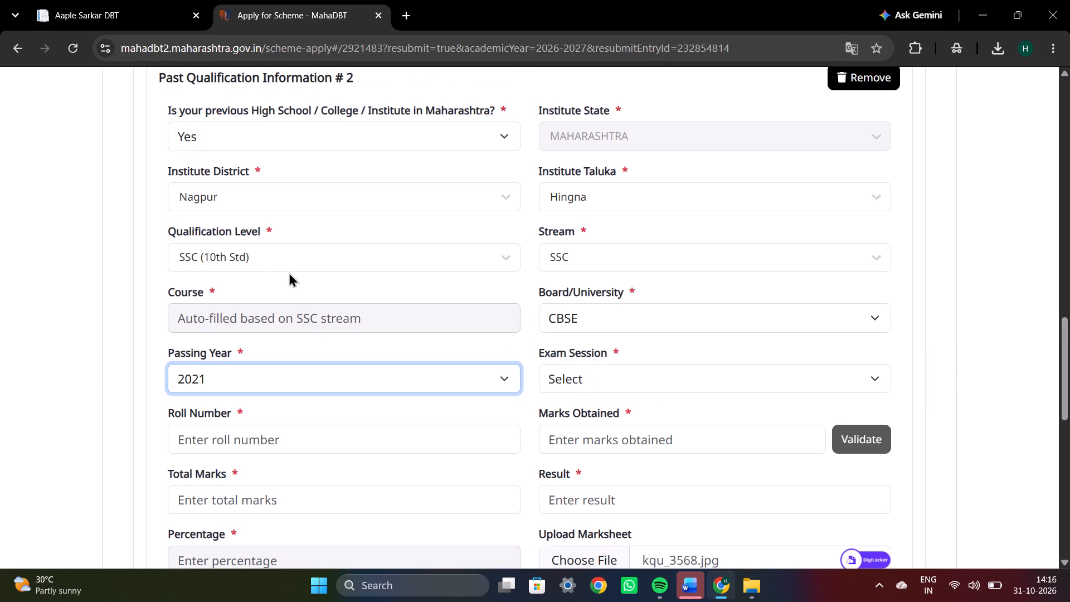
# Reselect SSC (10th Std) as the Qualification Level of Past Qualification # 2 to refill its Course.
pyautogui.click(317, 258)
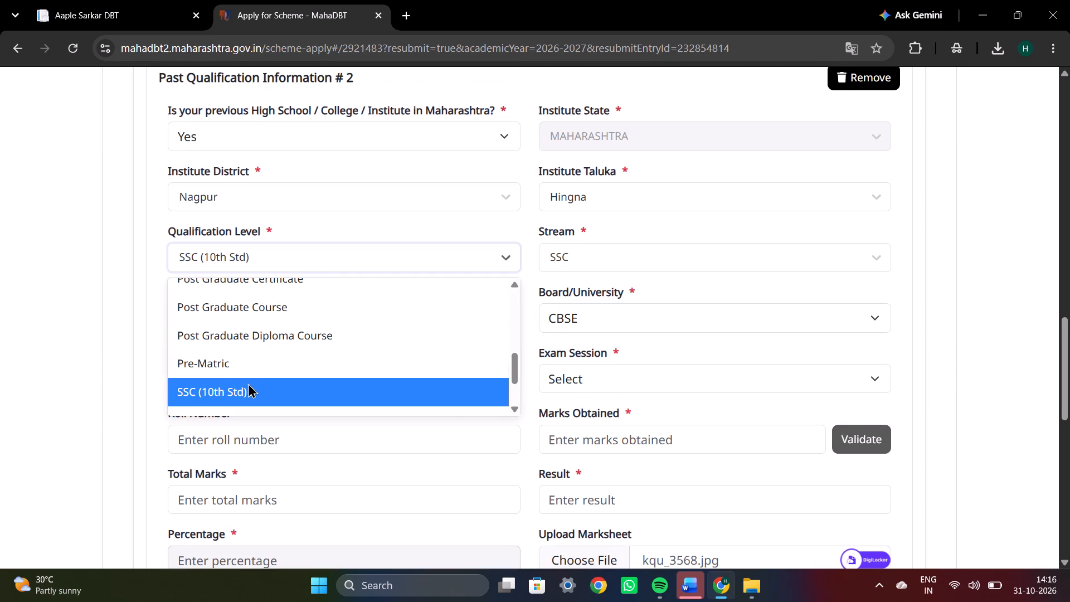
pyautogui.click(247, 385)
pyautogui.click(304, 319)
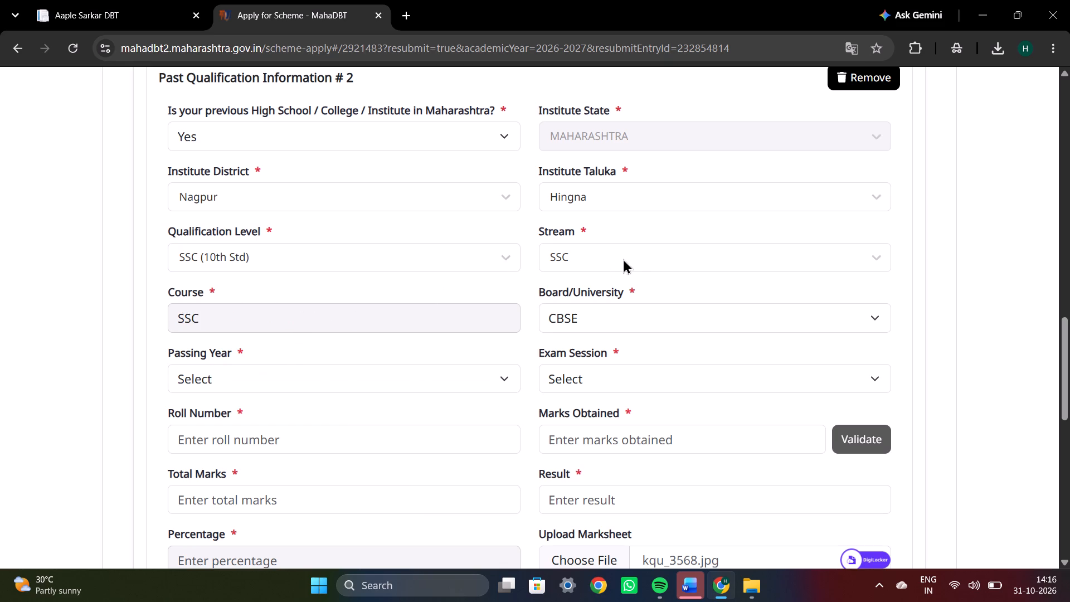
# Set the SSC qualification's Passing Year to 2021 and Exam Session to MAR, and enter its roll number.
pyautogui.click(322, 375)
pyautogui.scroll(1, 319, 304)
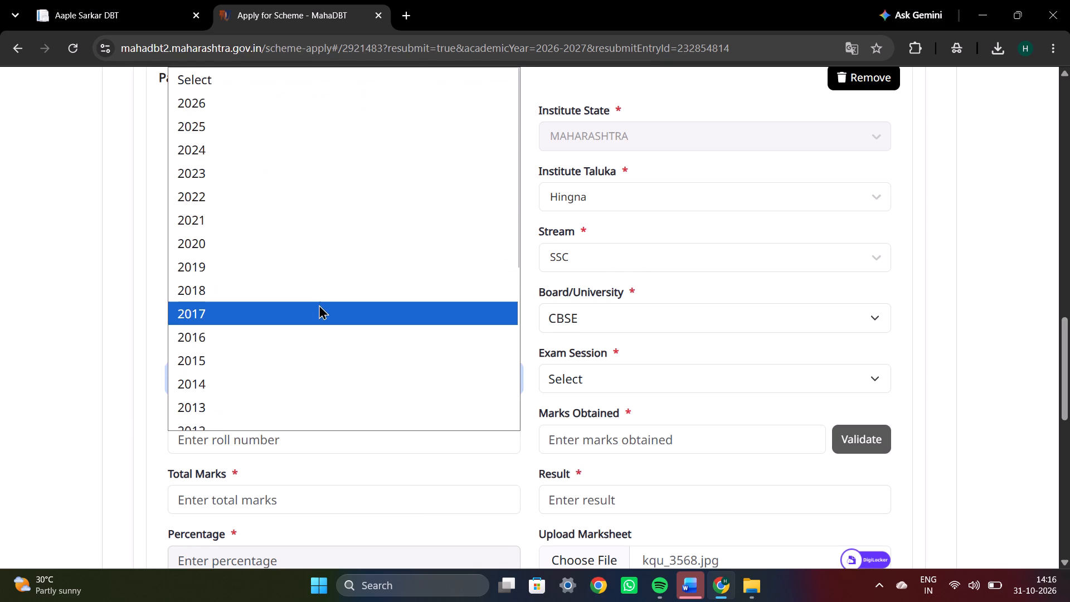
pyautogui.scroll(1, 319, 304)
pyautogui.click(218, 226)
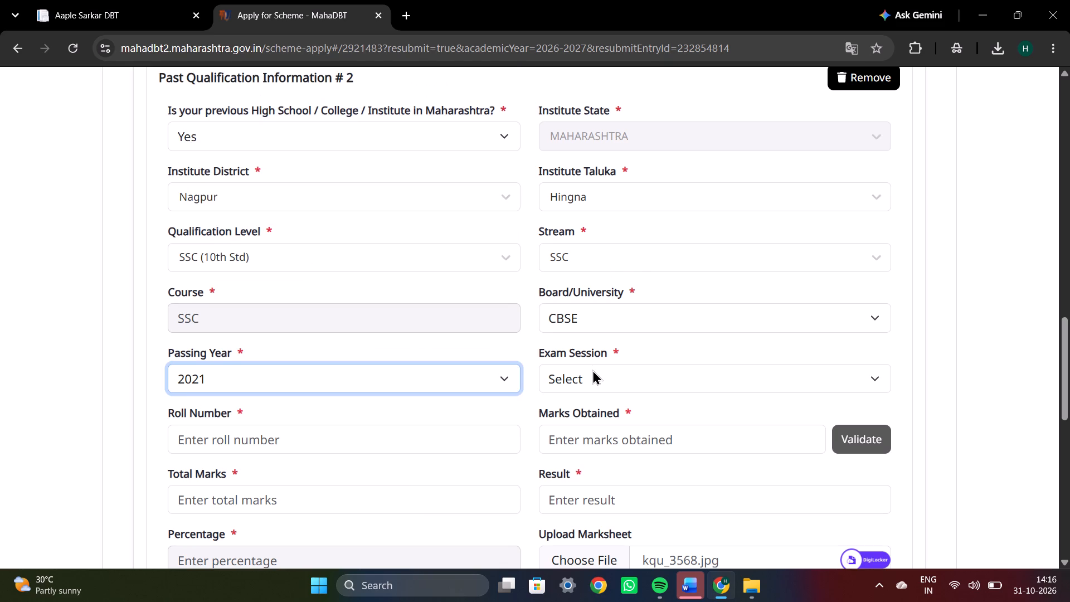
pyautogui.click(588, 380)
pyautogui.click(566, 417)
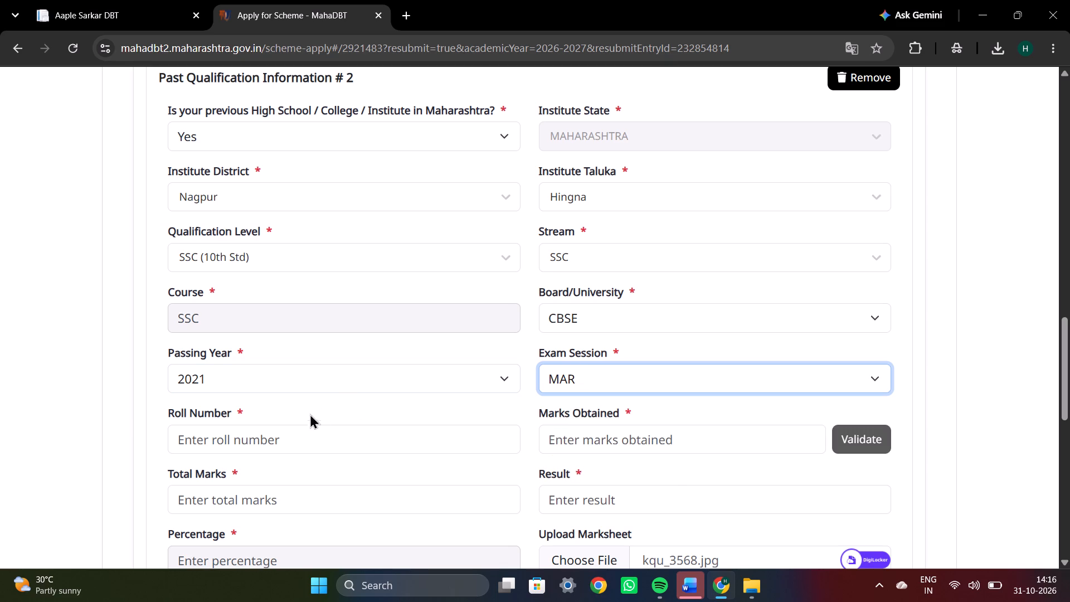
pyautogui.click(271, 439)
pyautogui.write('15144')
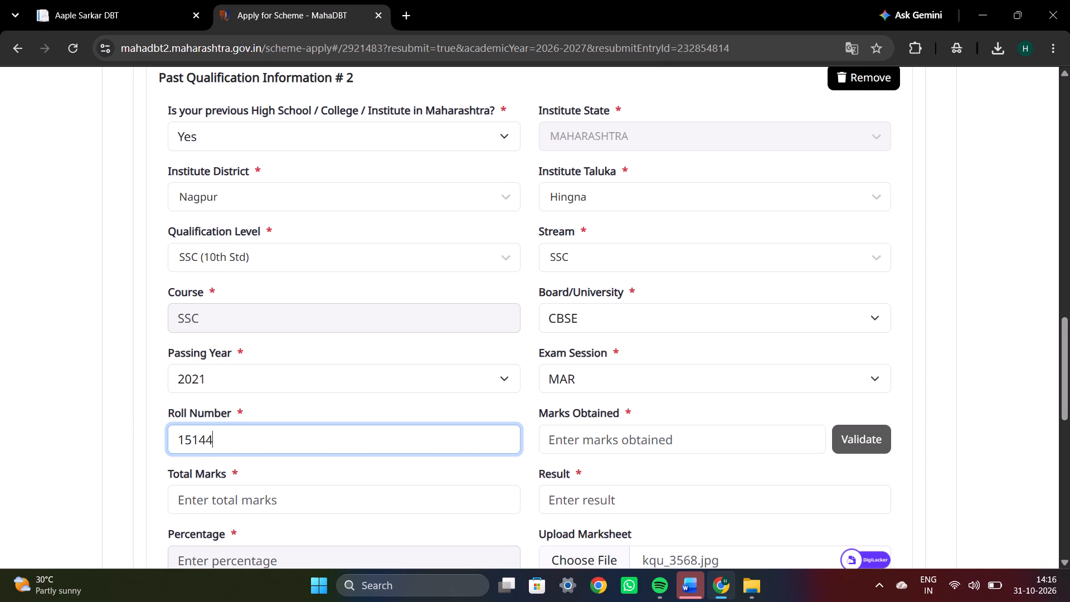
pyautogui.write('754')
# Fill in the SSC result with 392 Marks Obtained, 500 Total Marks and Result PASS.
pyautogui.scroll(-1, 271, 439)
pyautogui.click(585, 370)
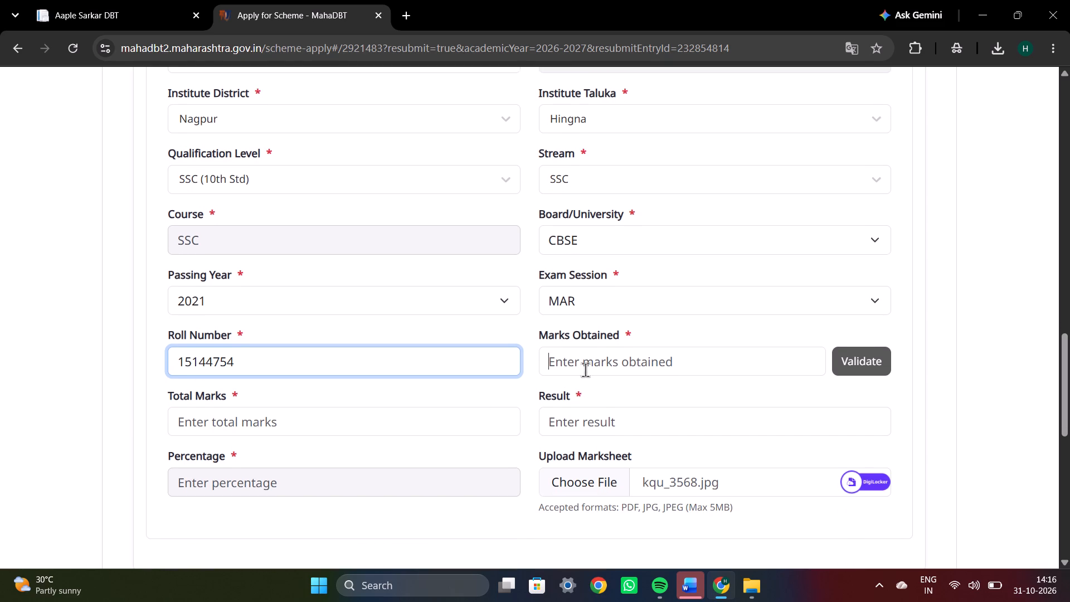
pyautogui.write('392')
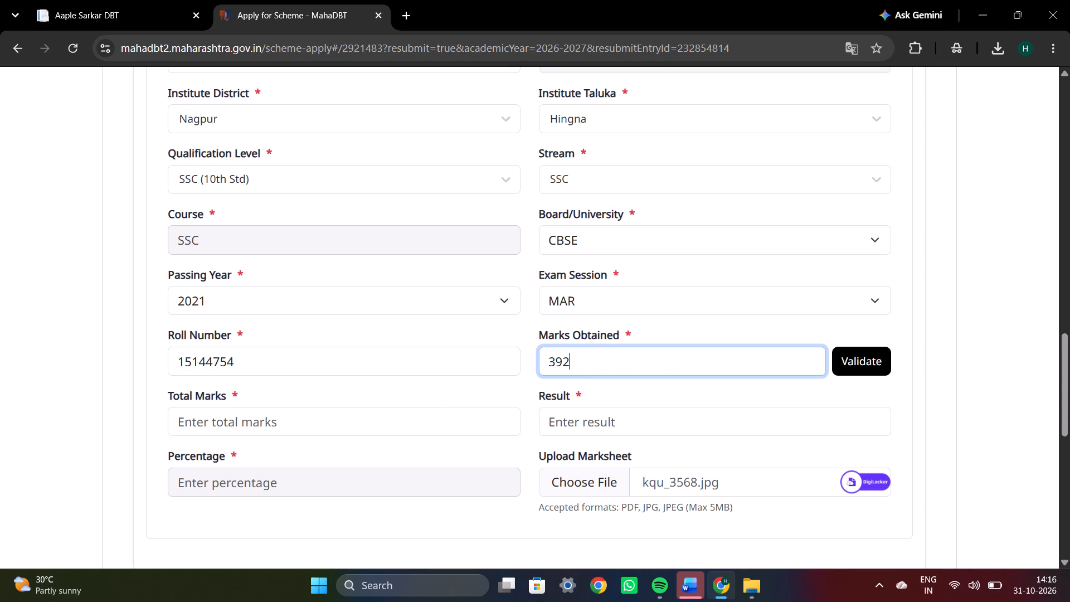
pyautogui.click(364, 421)
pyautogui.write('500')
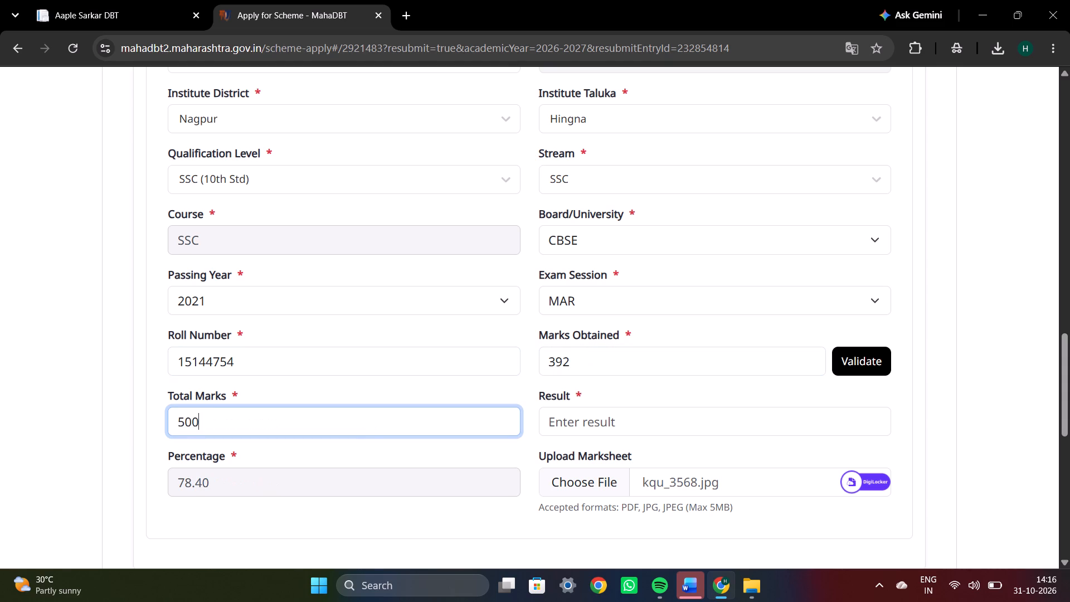
pyautogui.scroll(-1, 683, 471)
pyautogui.click(578, 378)
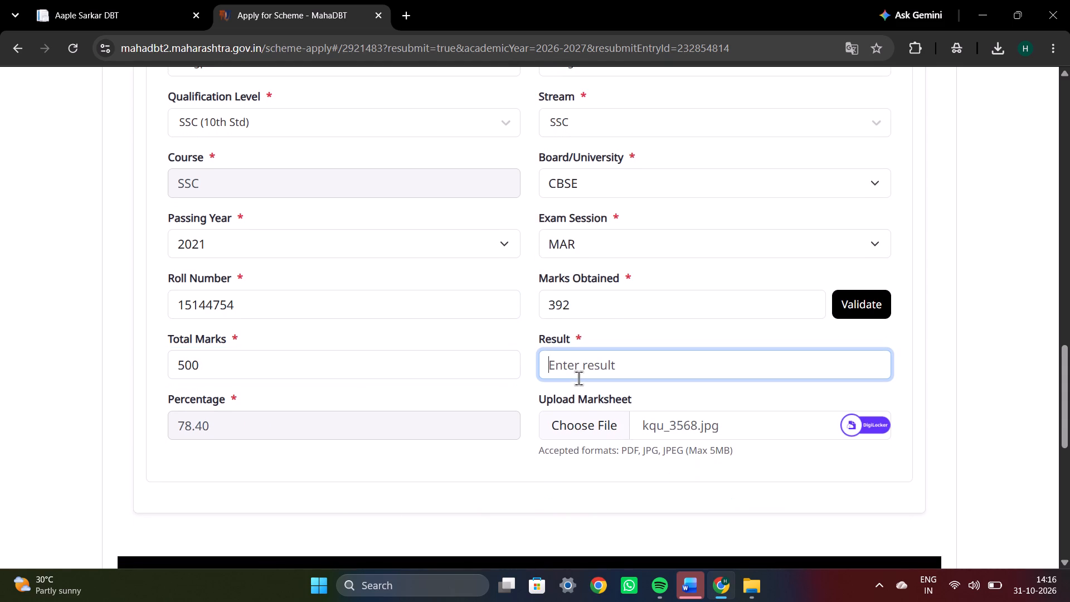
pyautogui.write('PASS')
# Resubmit the scholarship application.
pyautogui.scroll(-10, 578, 378)
pyautogui.click(805, 467)
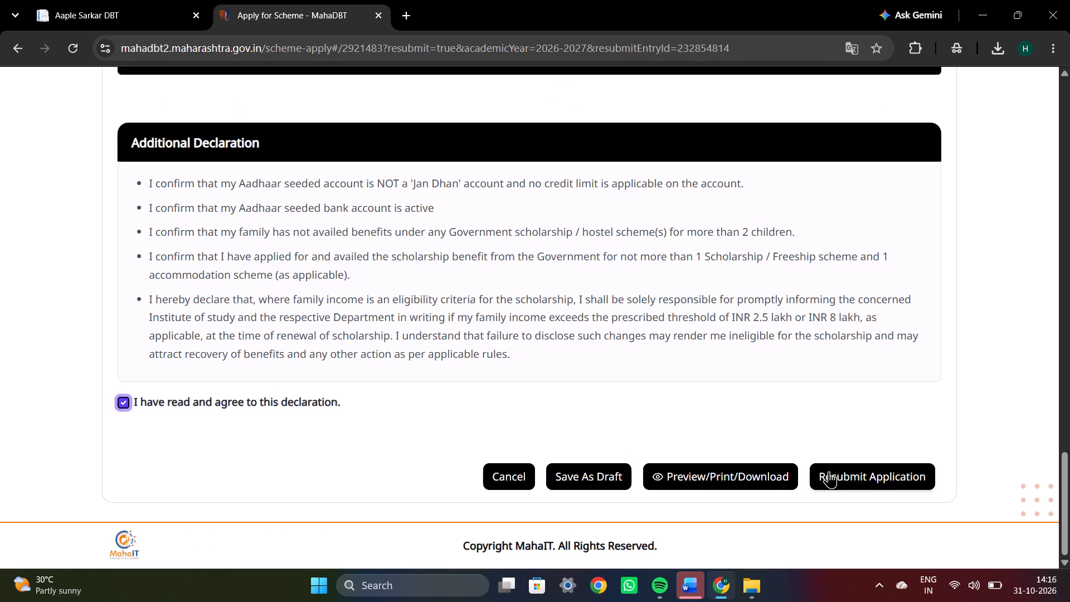
pyautogui.click(829, 471)
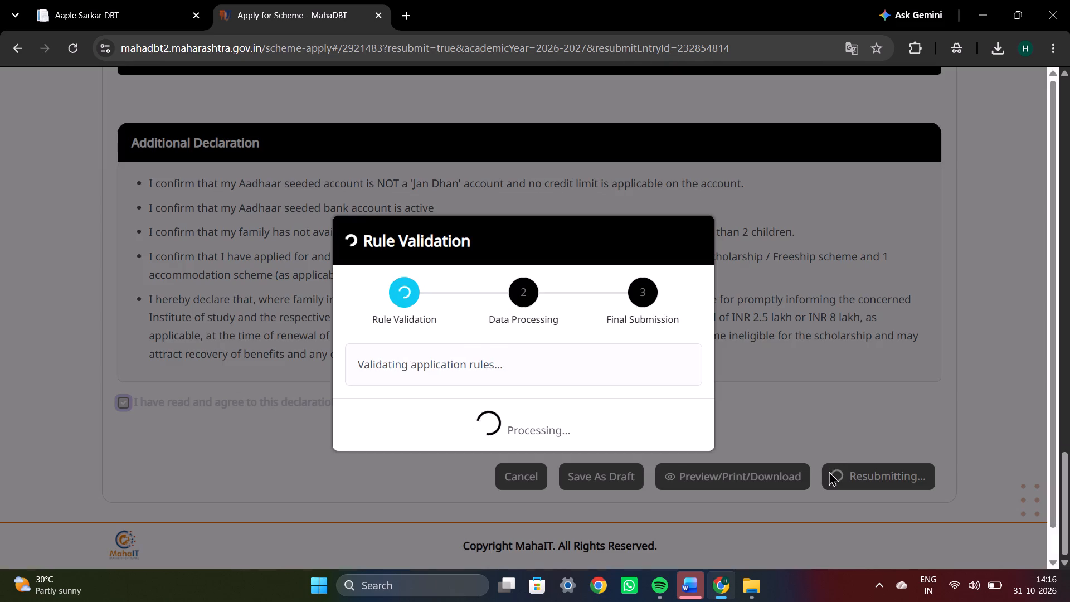
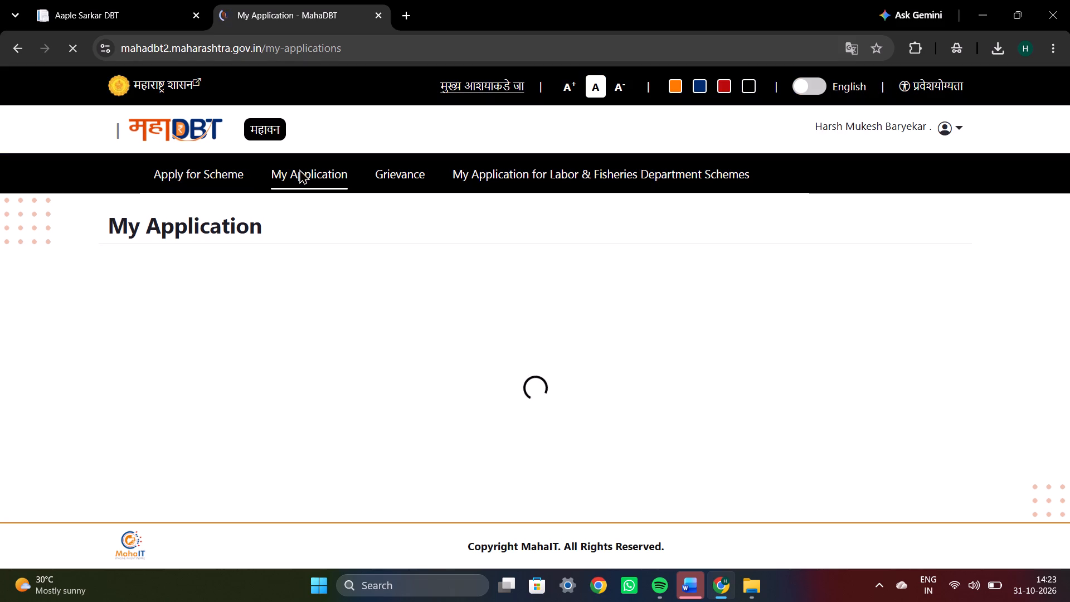
# Open the submitted applications and start resubmitting the sent-back Post-Matric Scholarship application.
pyautogui.scroll(-1, 299, 169)
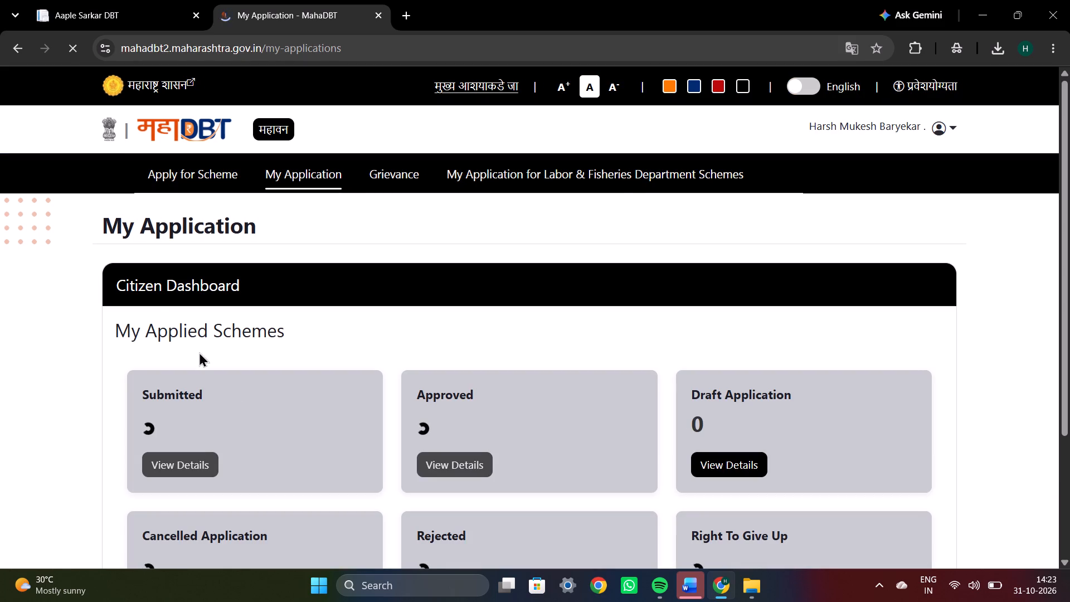
pyautogui.click(189, 456)
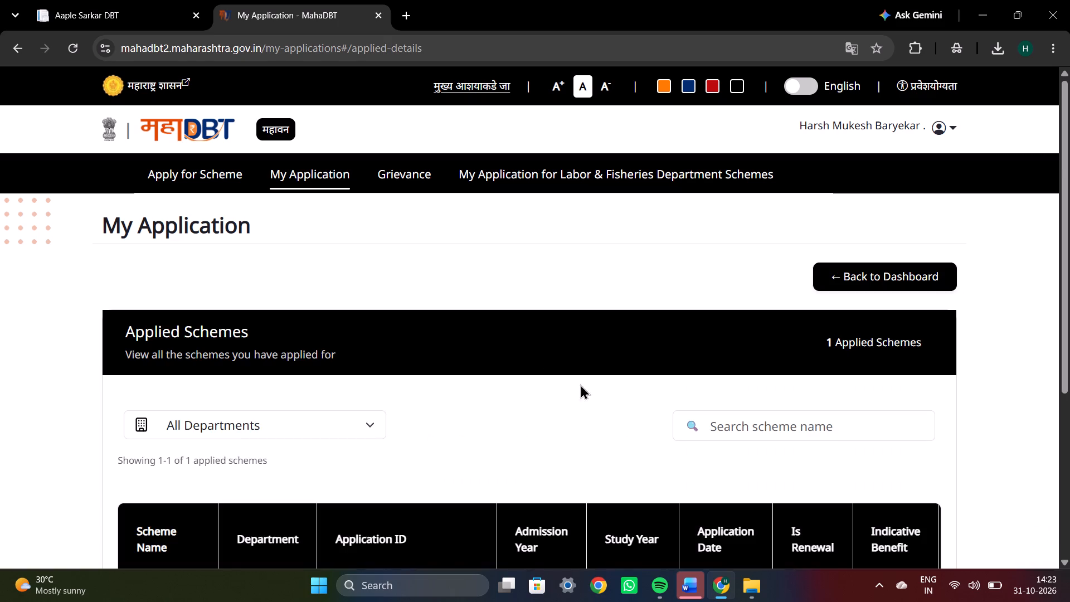
pyautogui.scroll(-1, 592, 393)
pyautogui.moveTo(460, 523); pyautogui.dragTo(747, 558)
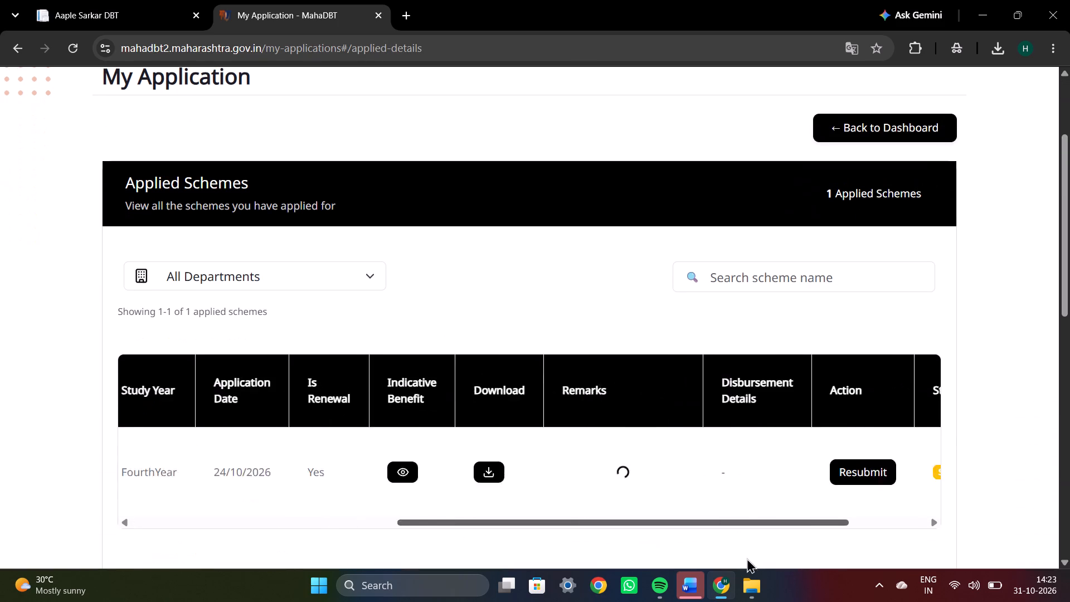
pyautogui.moveTo(747, 558); pyautogui.dragTo(845, 570)
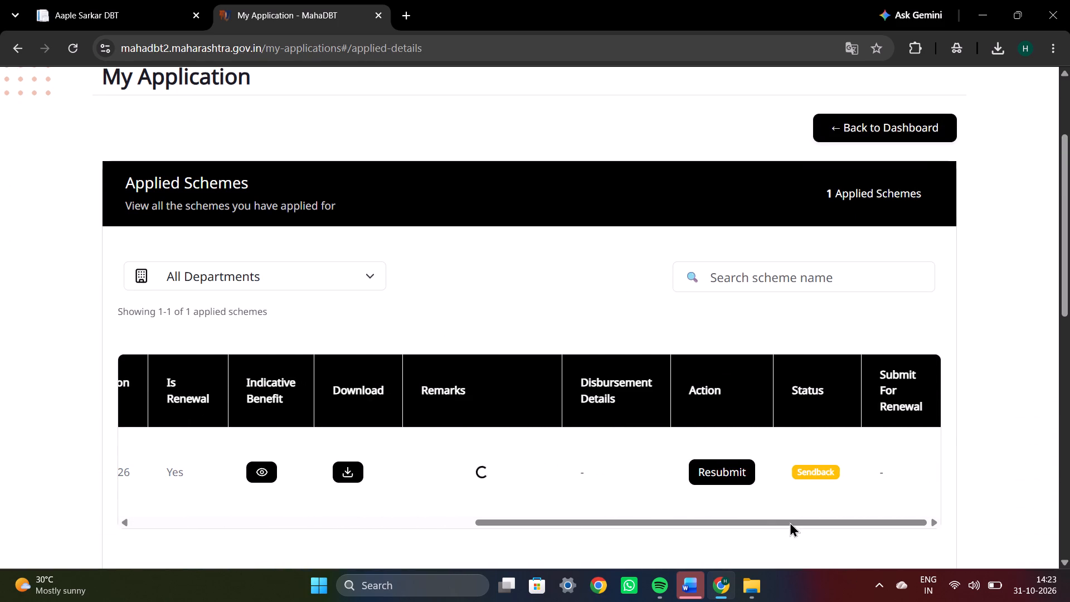
pyautogui.click(729, 468)
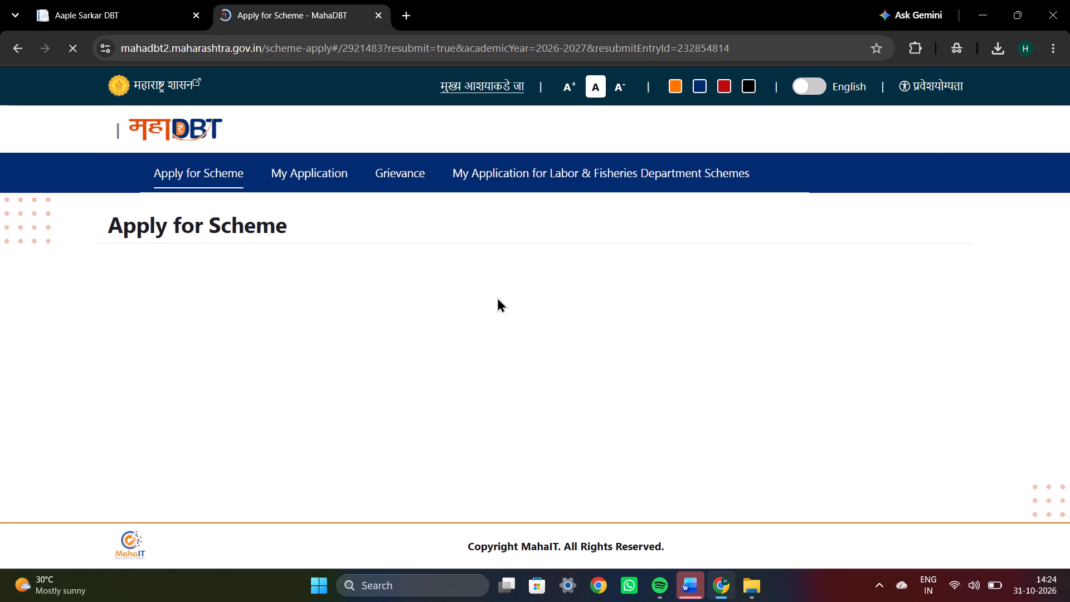
# Attach the file Caste (2) from the Harsh Docs folder as the Caste Certificate.
pyautogui.scroll(-1, 497, 297)
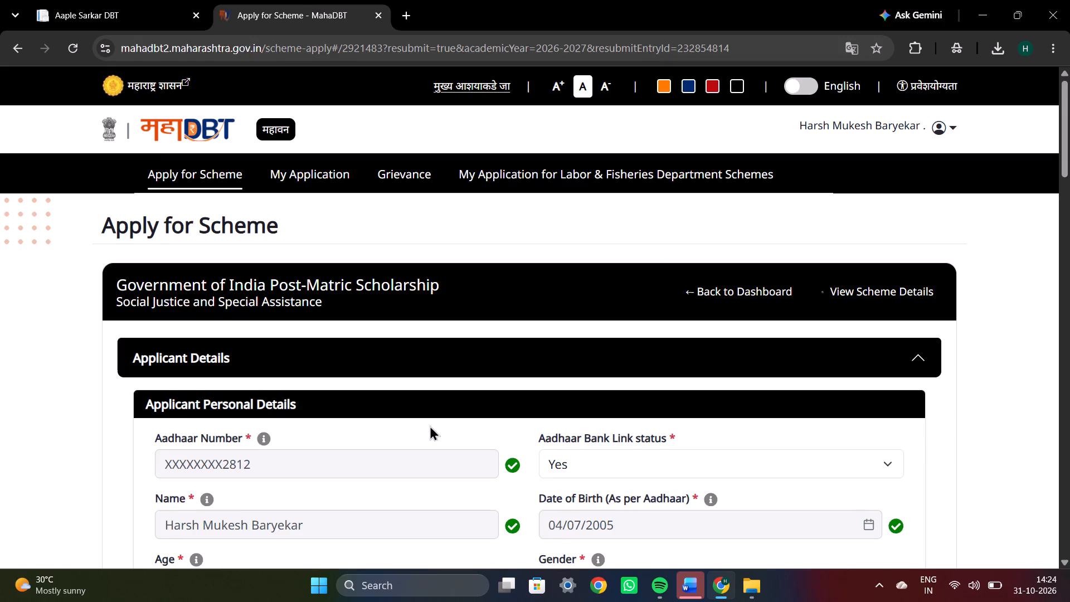
pyautogui.scroll(-5, 430, 425)
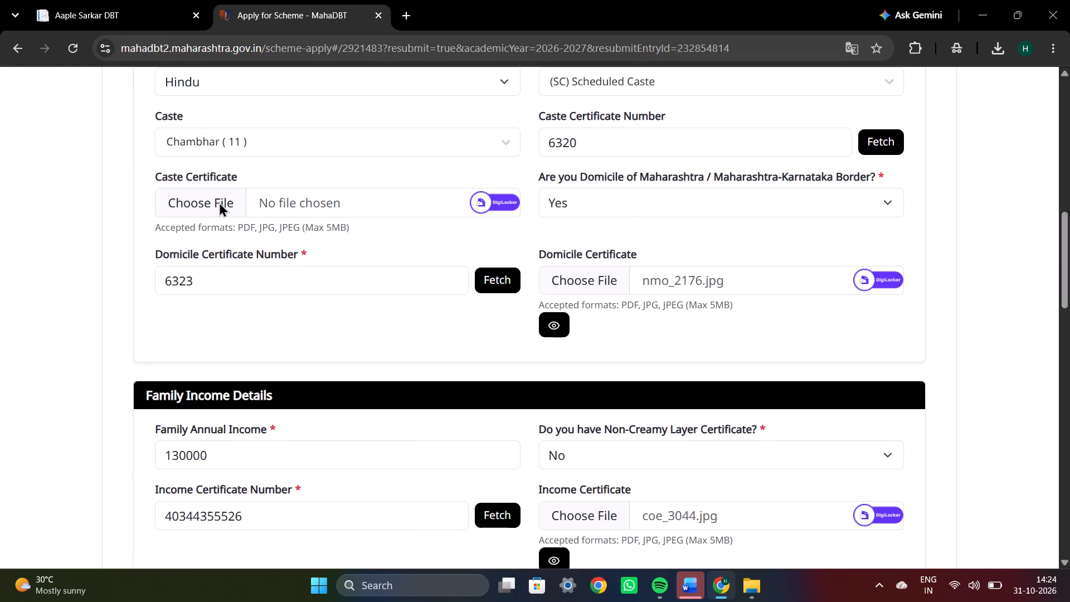
pyautogui.click(219, 202)
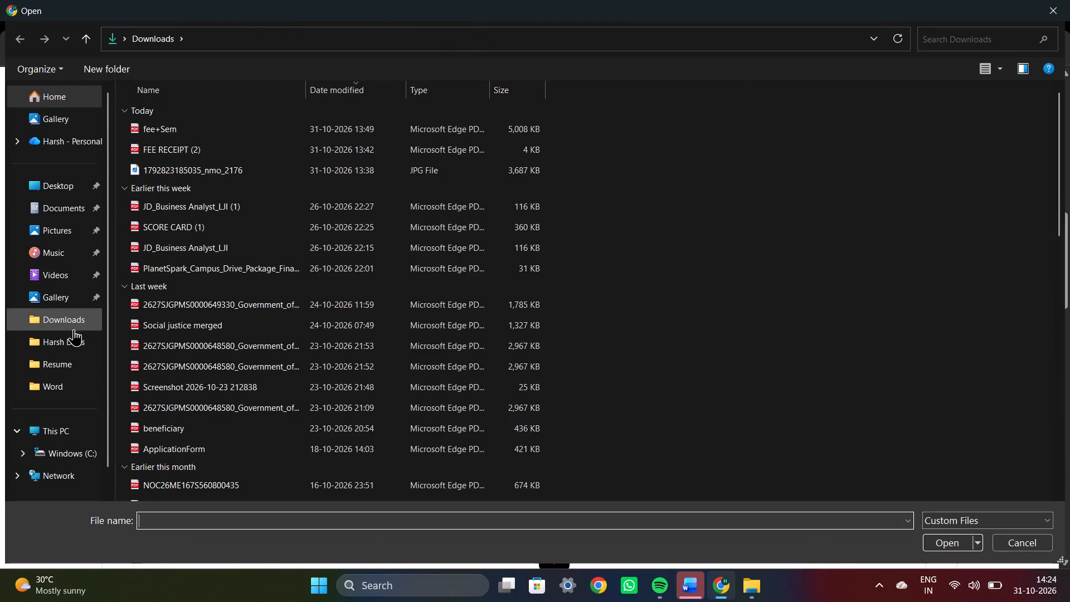
pyautogui.click(69, 343)
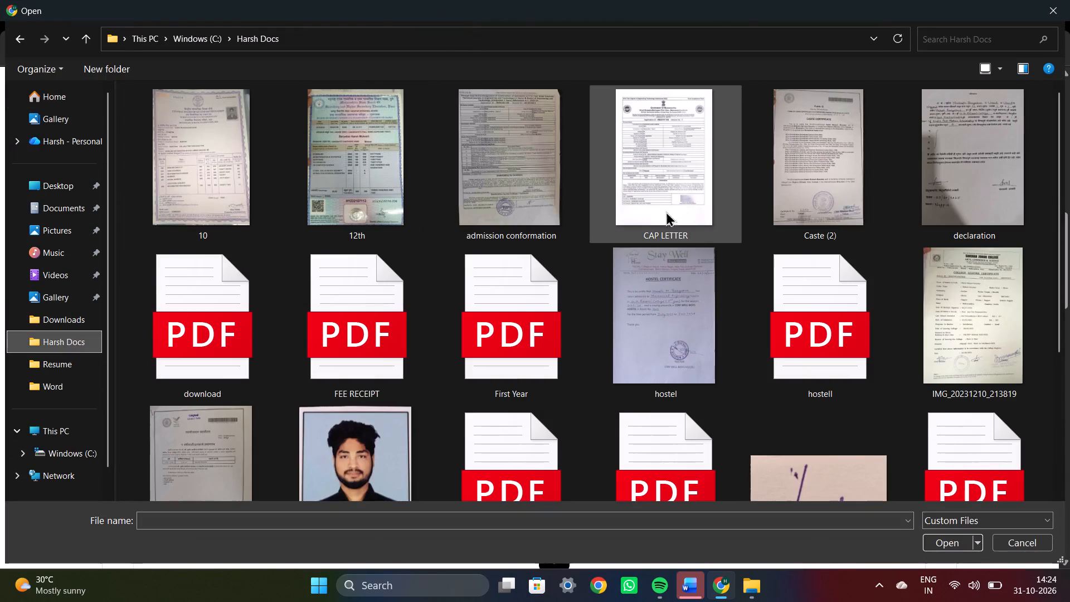
pyautogui.doubleClick(807, 220)
# Review the remaining applicant details, the Current Course Details and the Past Qualification Details for missing entries.
pyautogui.scroll(-6, 445, 343)
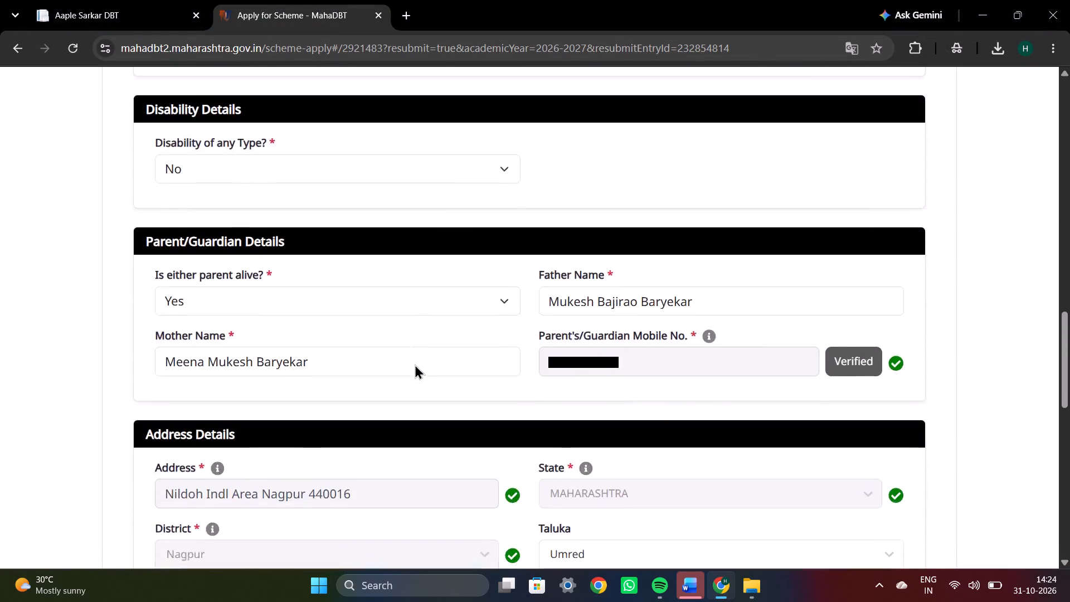
pyautogui.scroll(-2, 415, 364)
pyautogui.click(418, 404)
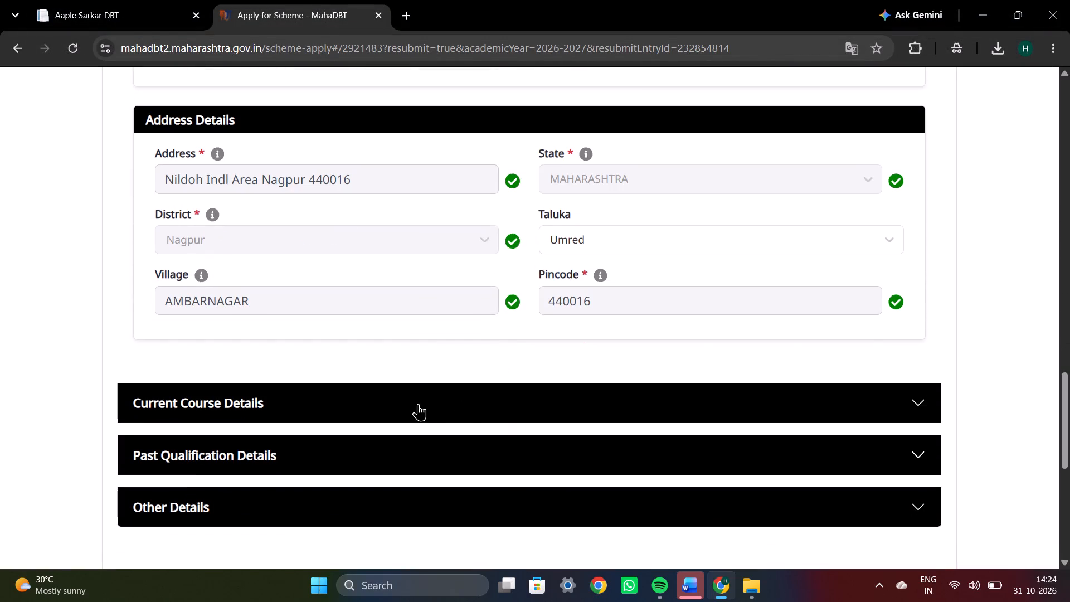
pyautogui.scroll(-3, 392, 378)
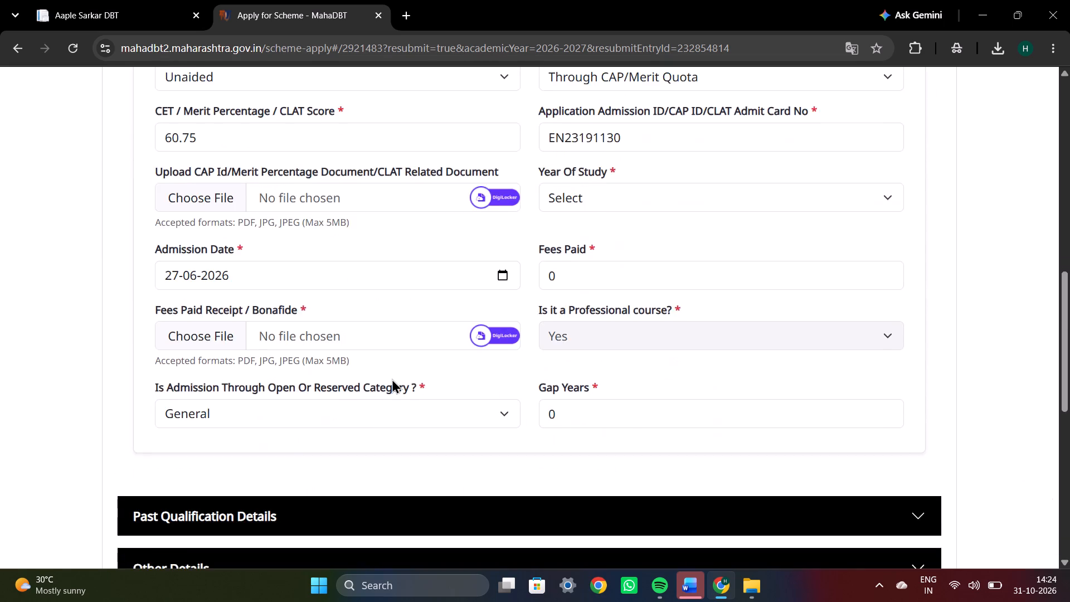
pyautogui.scroll(-2, 392, 378)
pyautogui.click(339, 339)
pyautogui.scroll(-3, 339, 339)
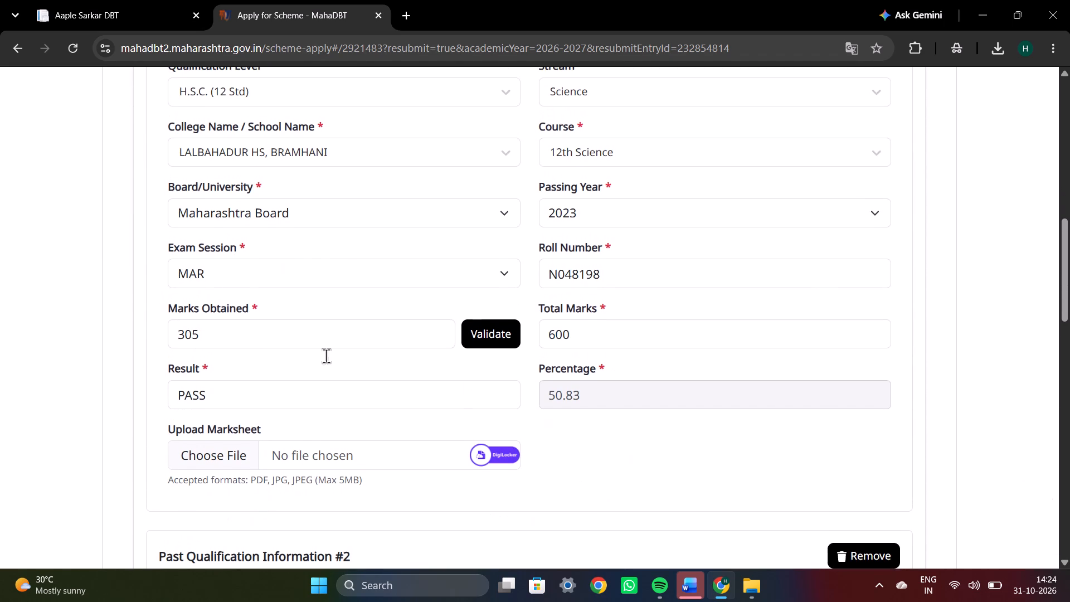
# Check the taluka choices of the H.S.C. (12 Std) past qualification and remove that entry.
pyautogui.scroll(1, 312, 310)
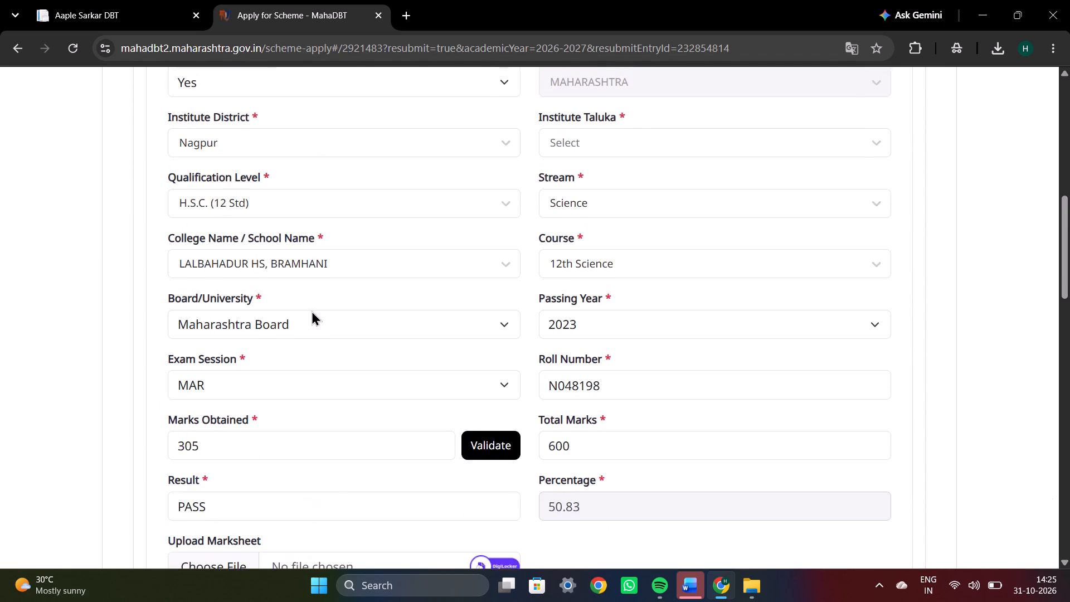
pyautogui.scroll(2, 312, 310)
pyautogui.click(595, 211)
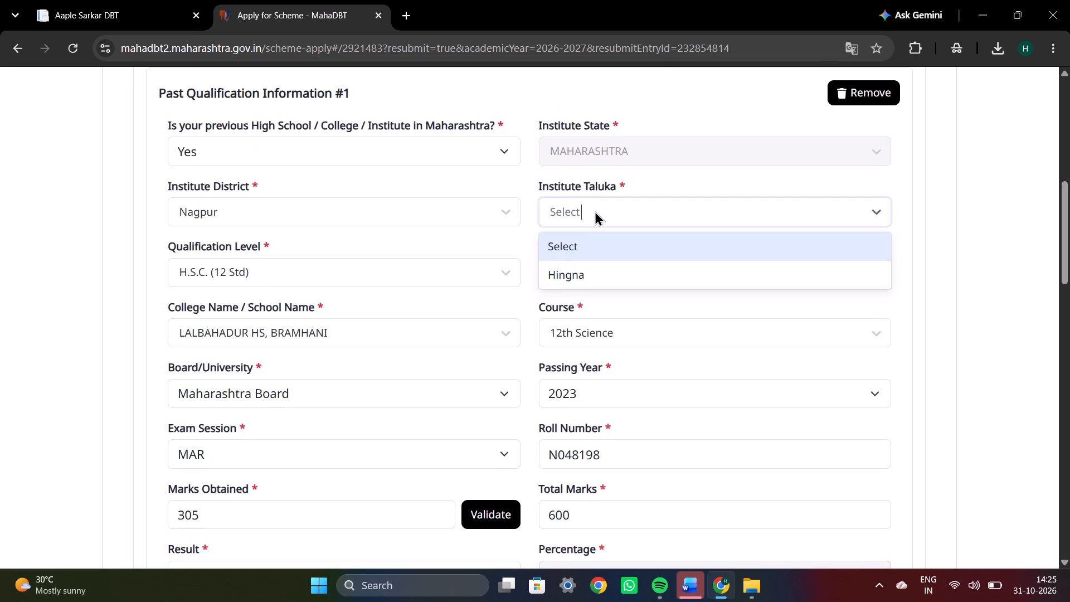
pyautogui.click(595, 211)
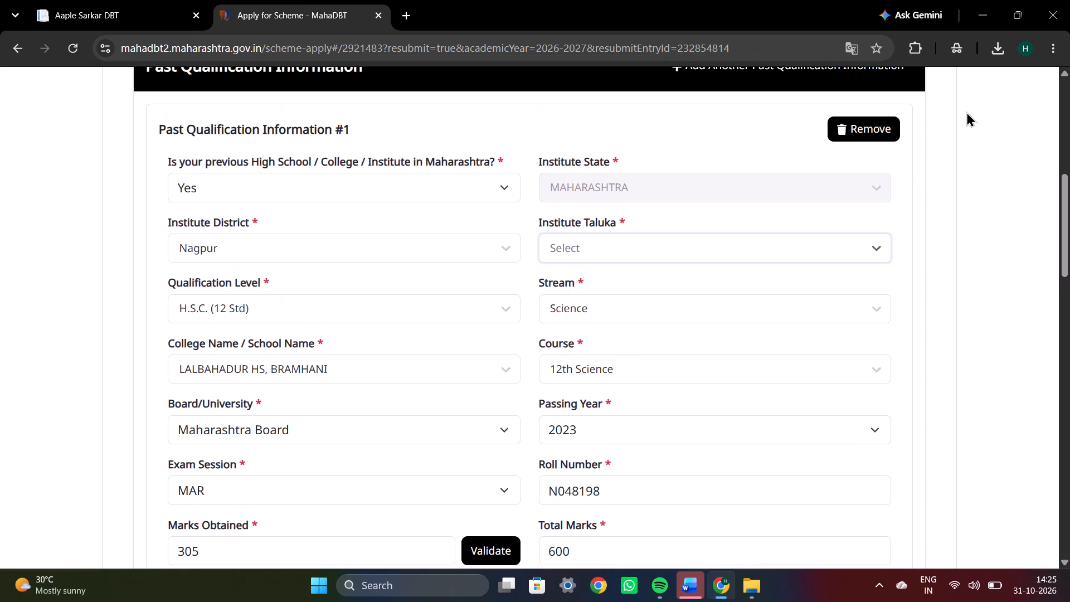
pyautogui.click(872, 133)
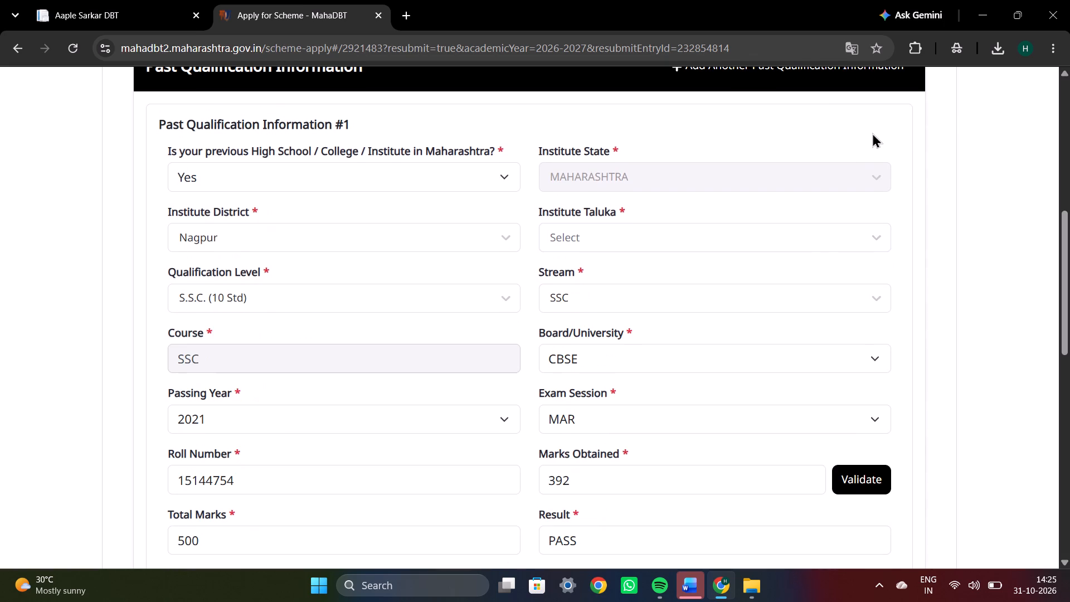
# Switch the SSC entry's previous-institute-in-Maharashtra answer to No and back to Yes to reset its location fields.
pyautogui.scroll(-2, 834, 271)
pyautogui.scroll(1, 834, 271)
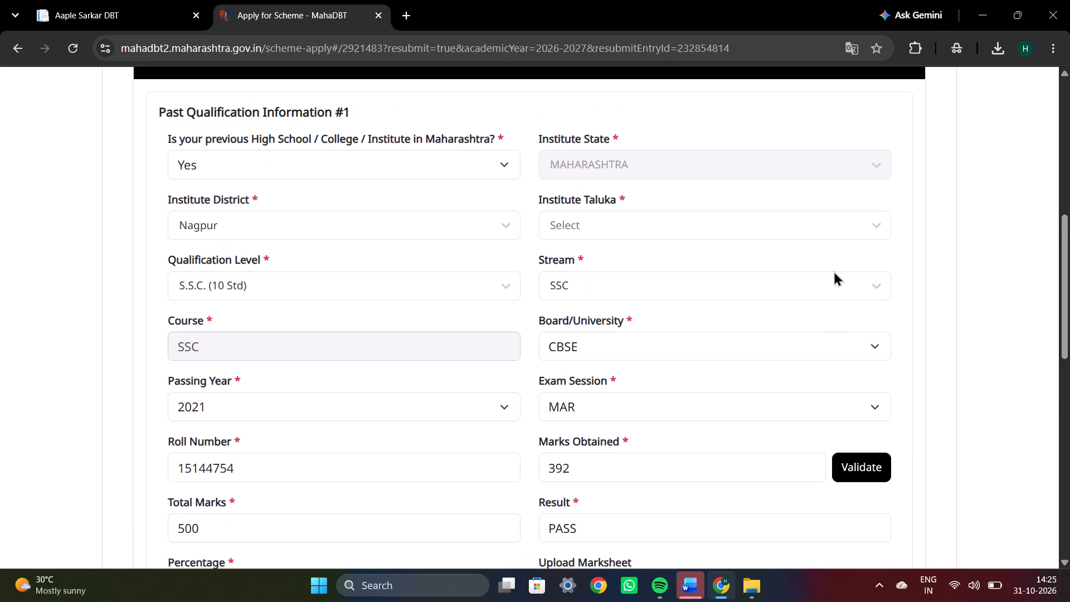
pyautogui.scroll(1, 834, 271)
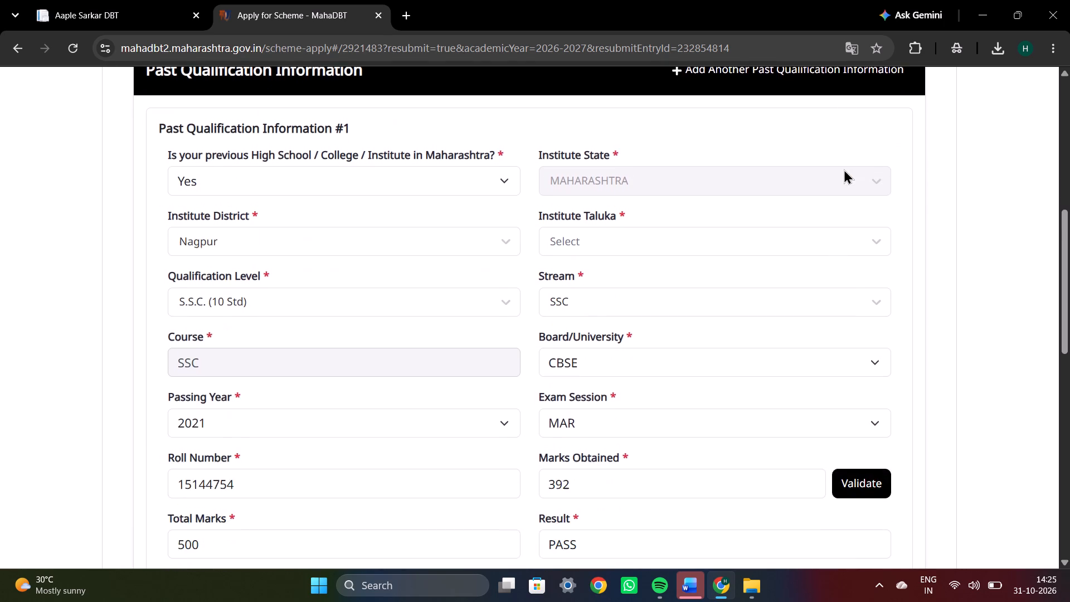
pyautogui.scroll(-2, 844, 169)
pyautogui.scroll(3, 844, 169)
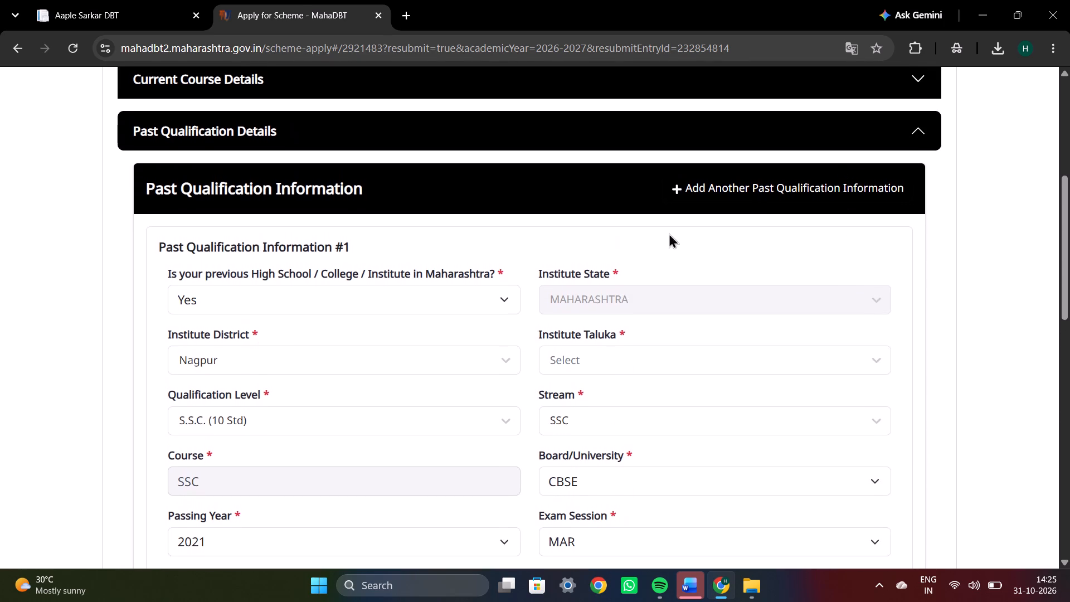
pyautogui.click(555, 360)
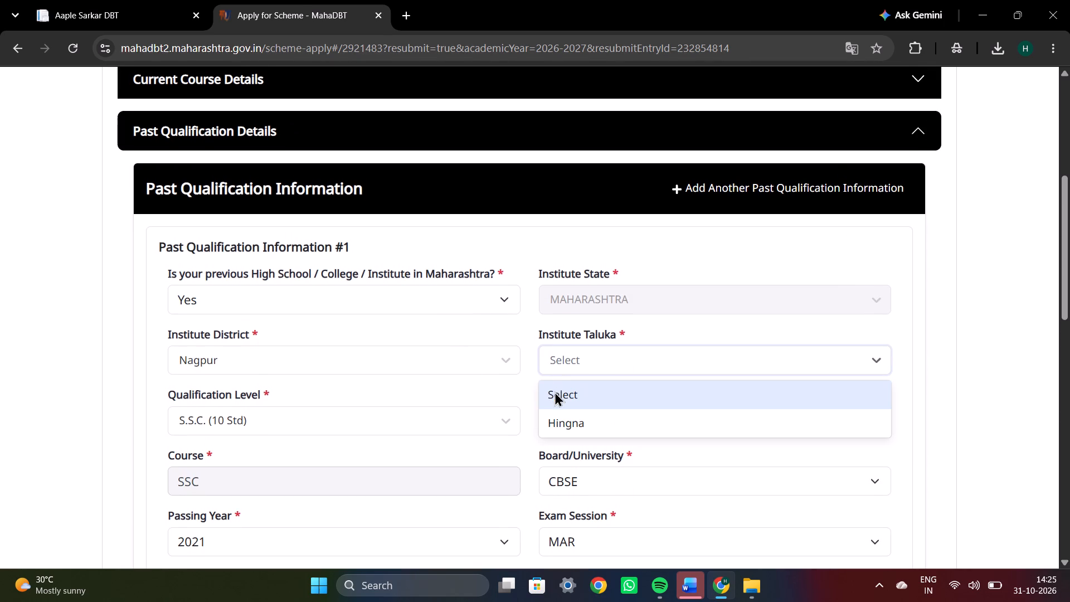
pyautogui.click(376, 300)
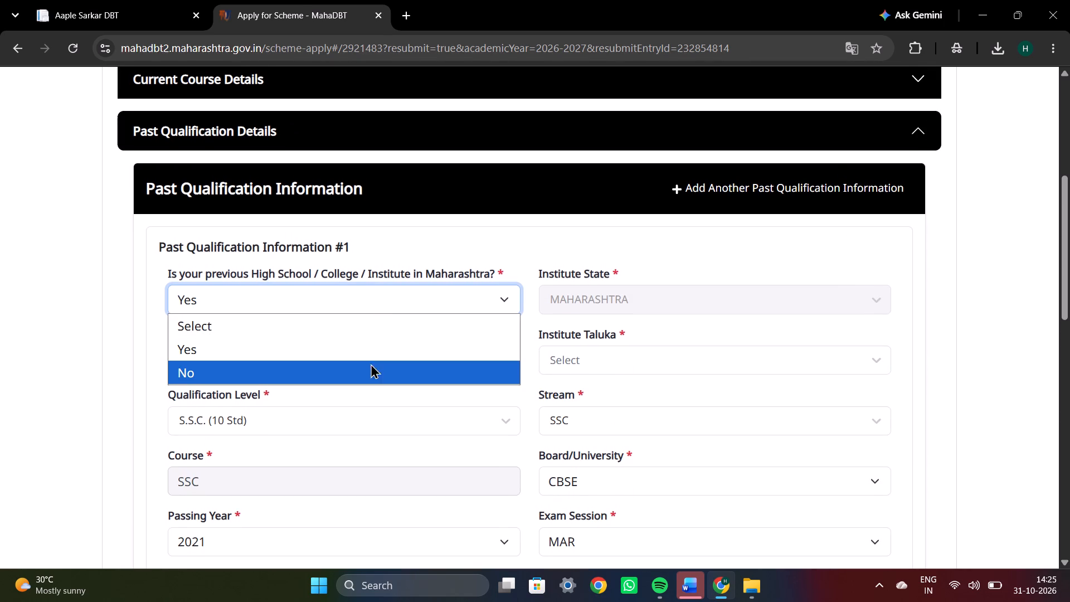
pyautogui.click(341, 368)
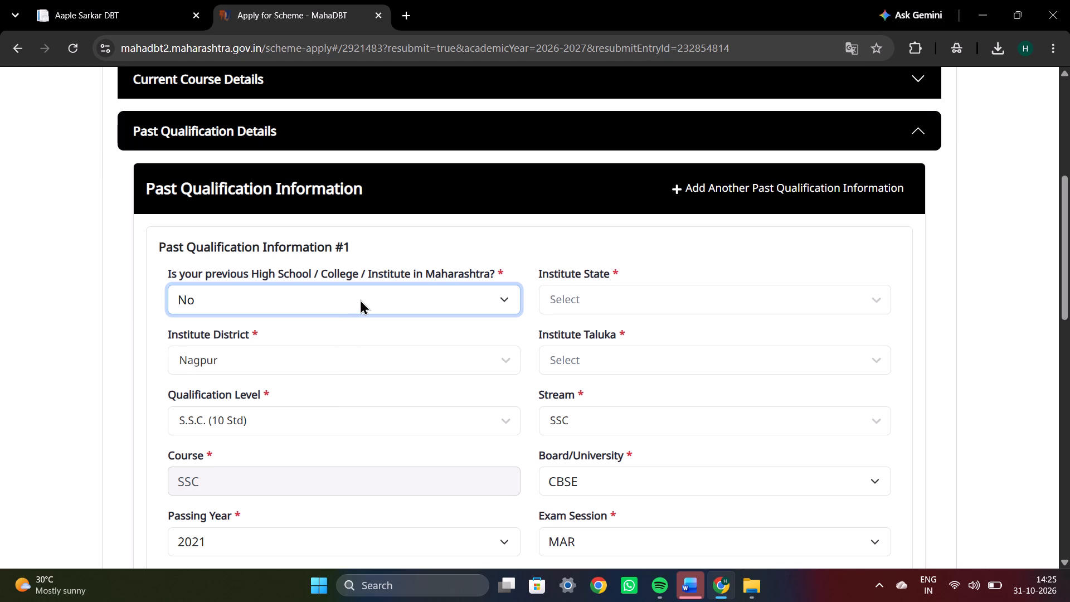
pyautogui.click(360, 299)
pyautogui.click(288, 355)
# Set the SSC entry's Institute District to Nagpur and Institute Taluka to Umred.
pyautogui.scroll(-1, 288, 355)
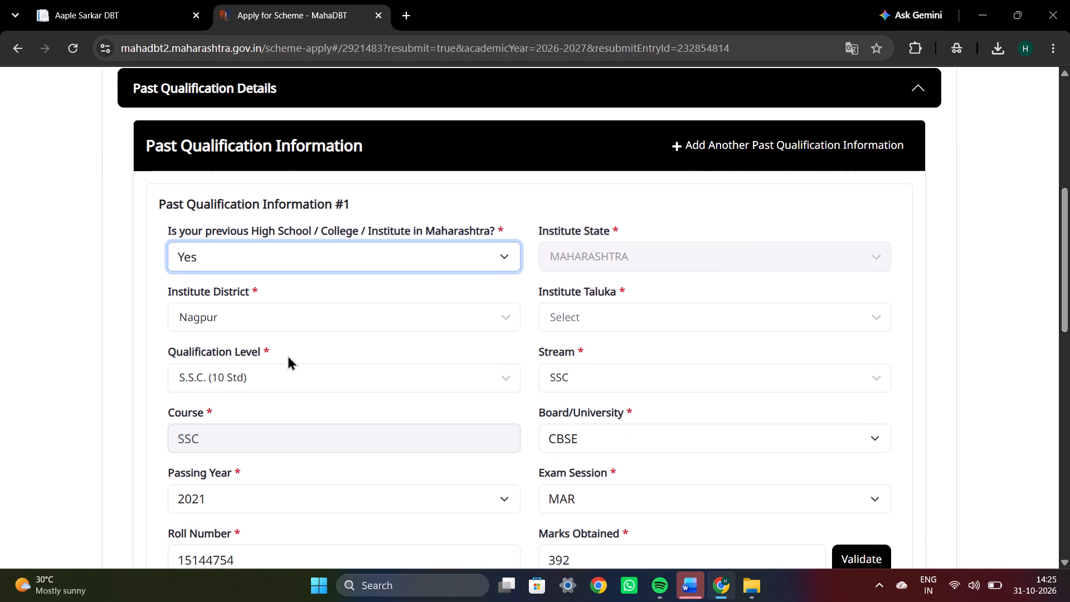
pyautogui.scroll(-1, 288, 355)
pyautogui.click(566, 321)
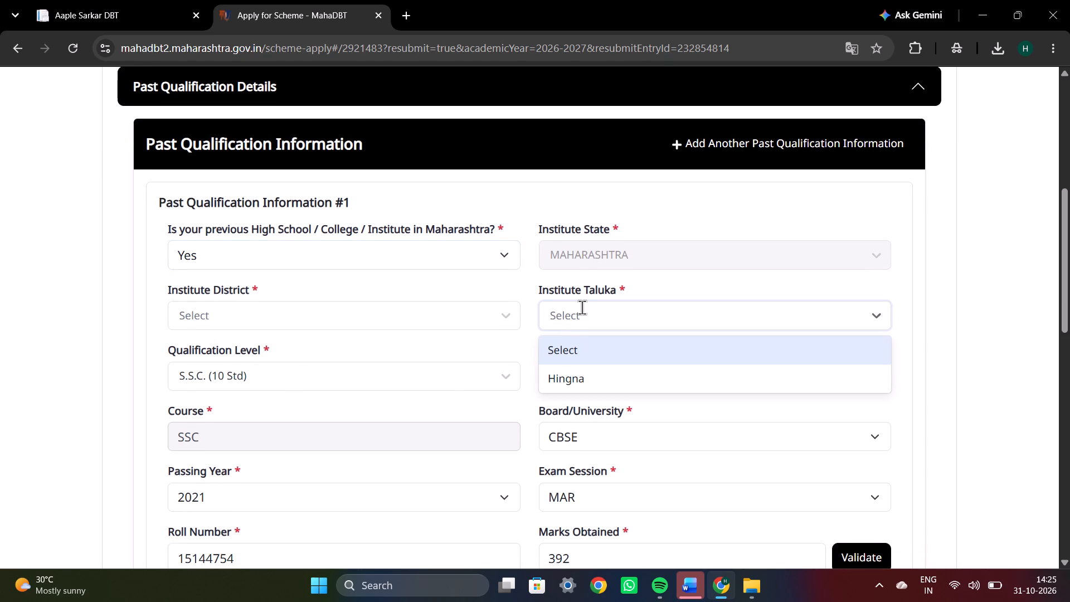
pyautogui.doubleClick(582, 307)
pyautogui.click(423, 324)
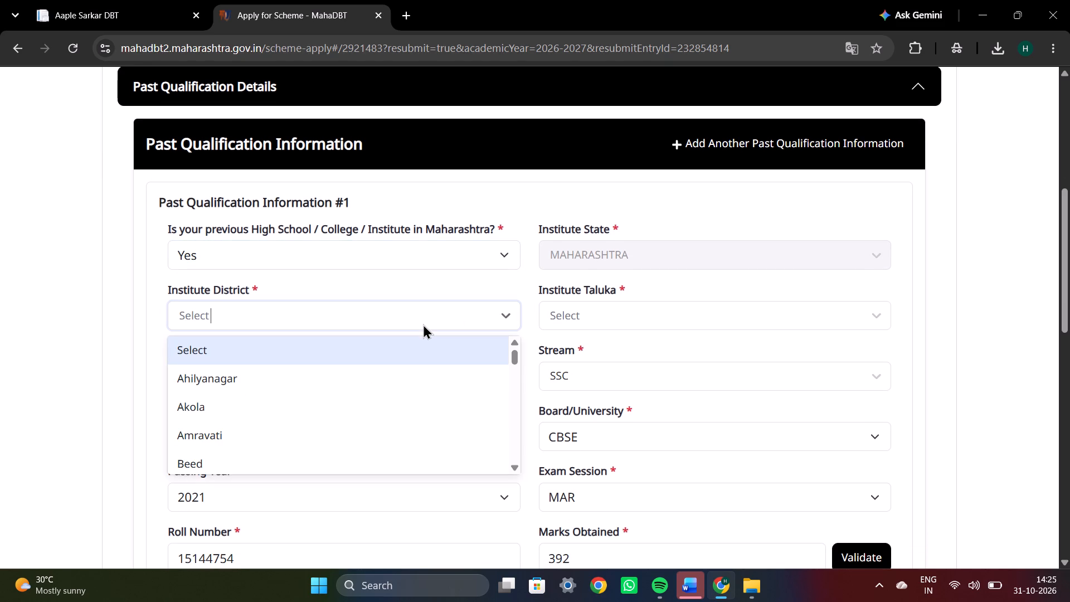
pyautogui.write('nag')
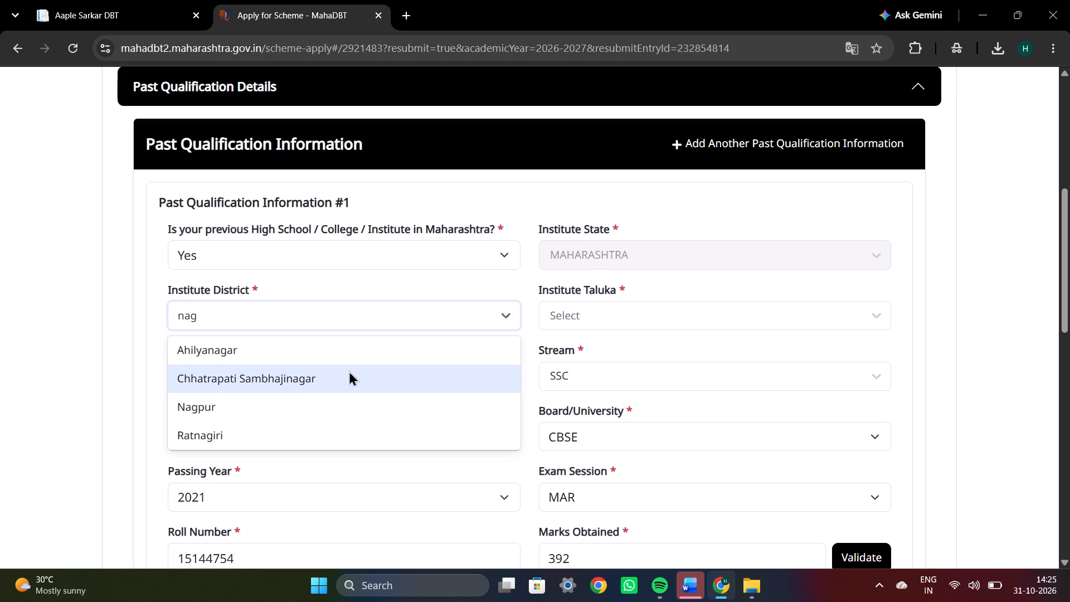
pyautogui.click(297, 397)
pyautogui.click(622, 329)
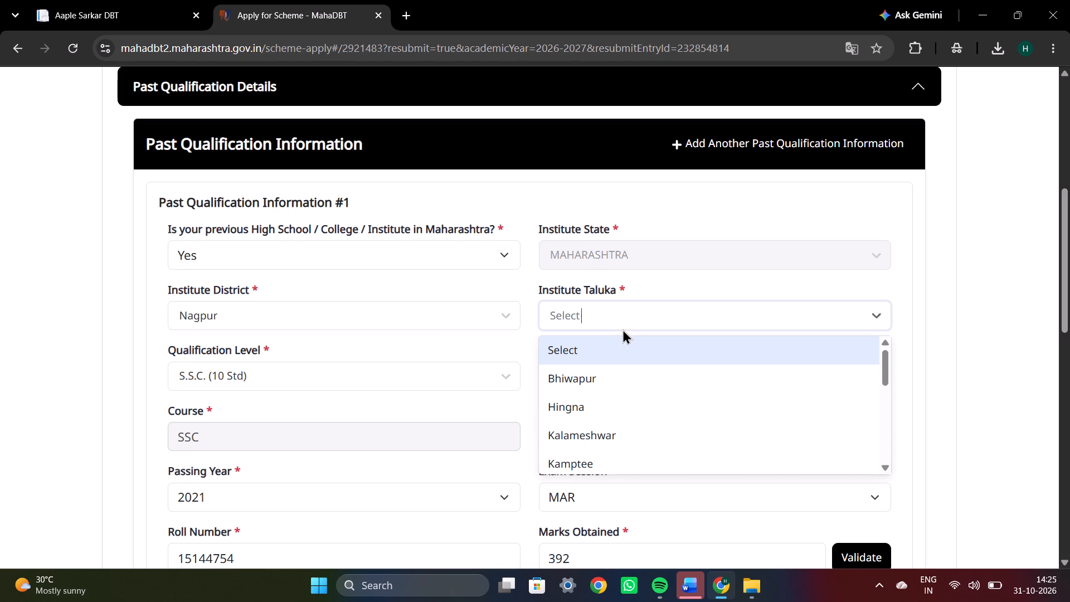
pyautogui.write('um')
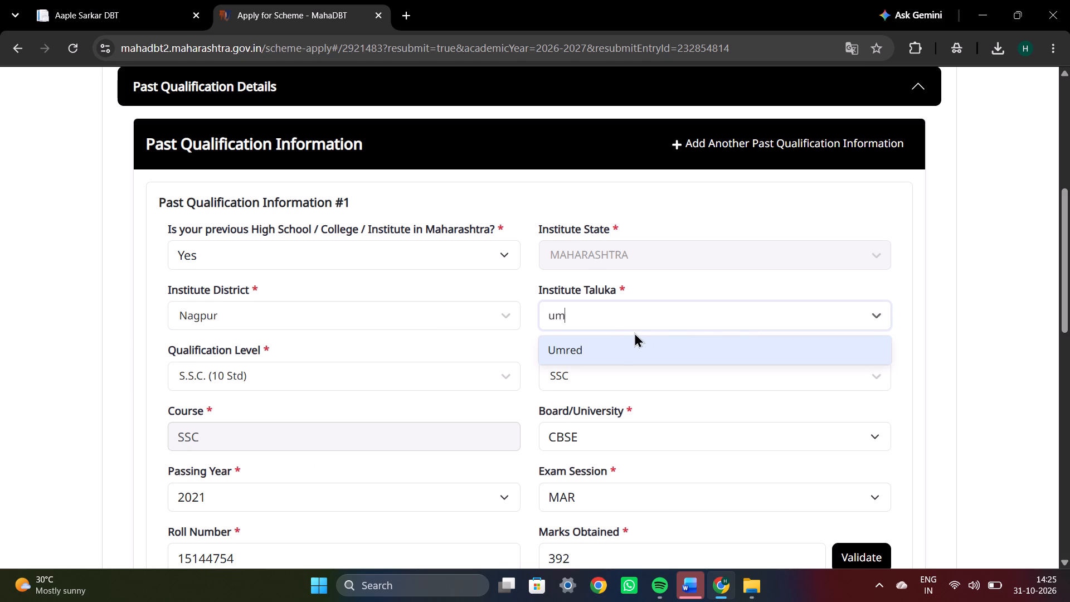
pyautogui.click(614, 344)
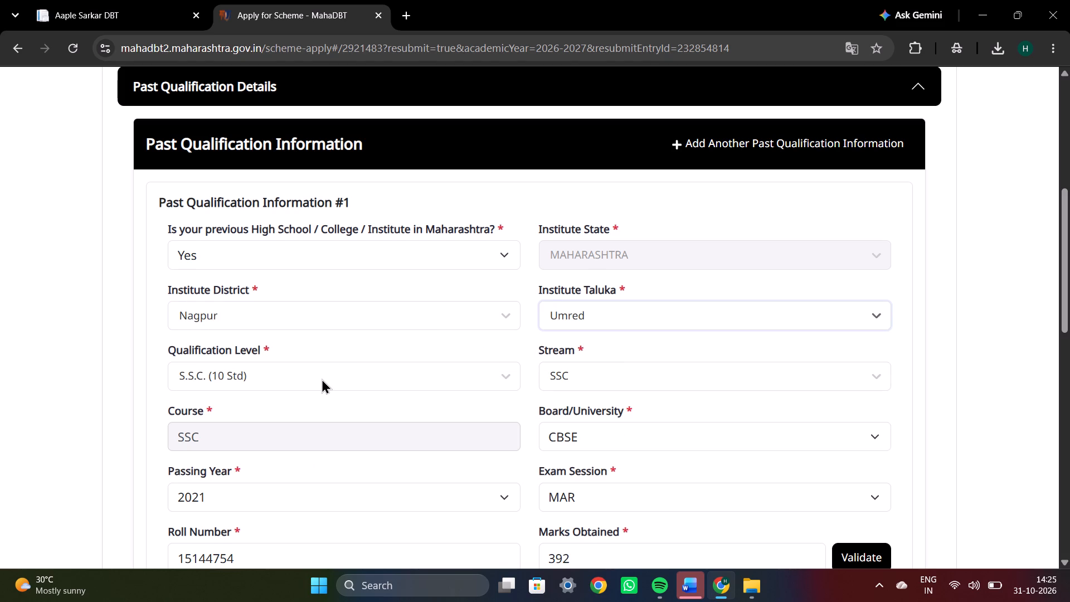
# Change the Qualification Level to Pre-Matric and back to S.S.C. (10 Std) to refill the Course.
pyautogui.scroll(-1, 508, 393)
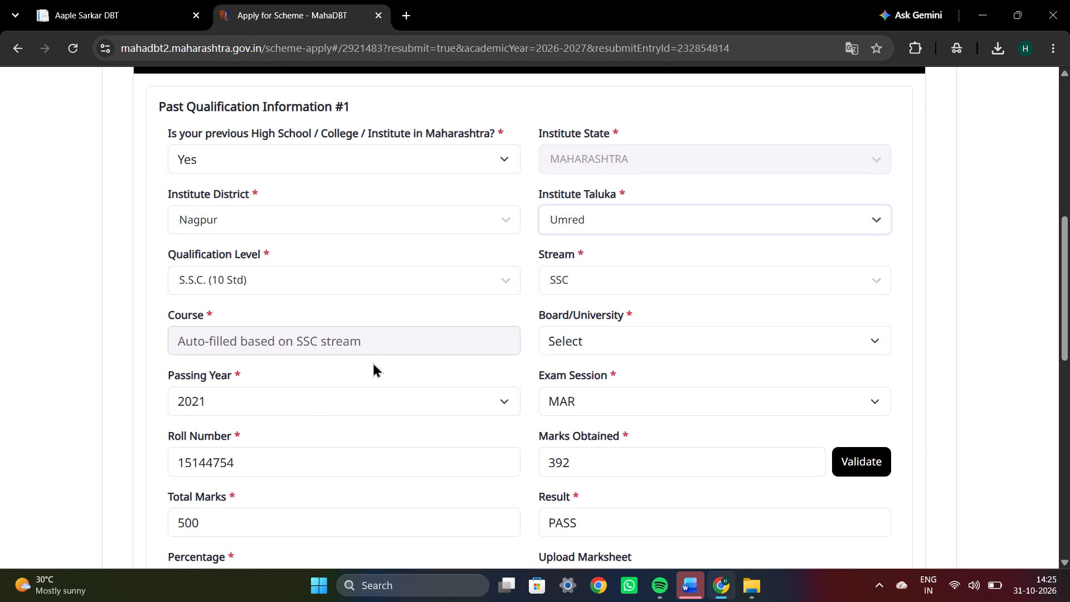
pyautogui.click(380, 283)
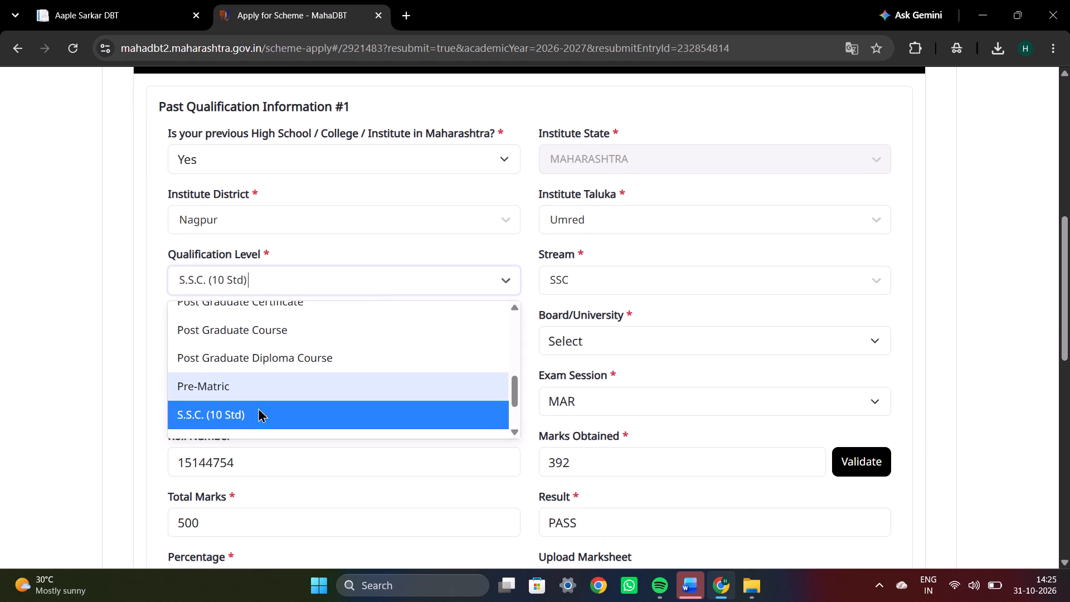
pyautogui.moveTo(245, 415); pyautogui.dragTo(272, 374)
pyautogui.click(272, 374)
pyautogui.click(277, 272)
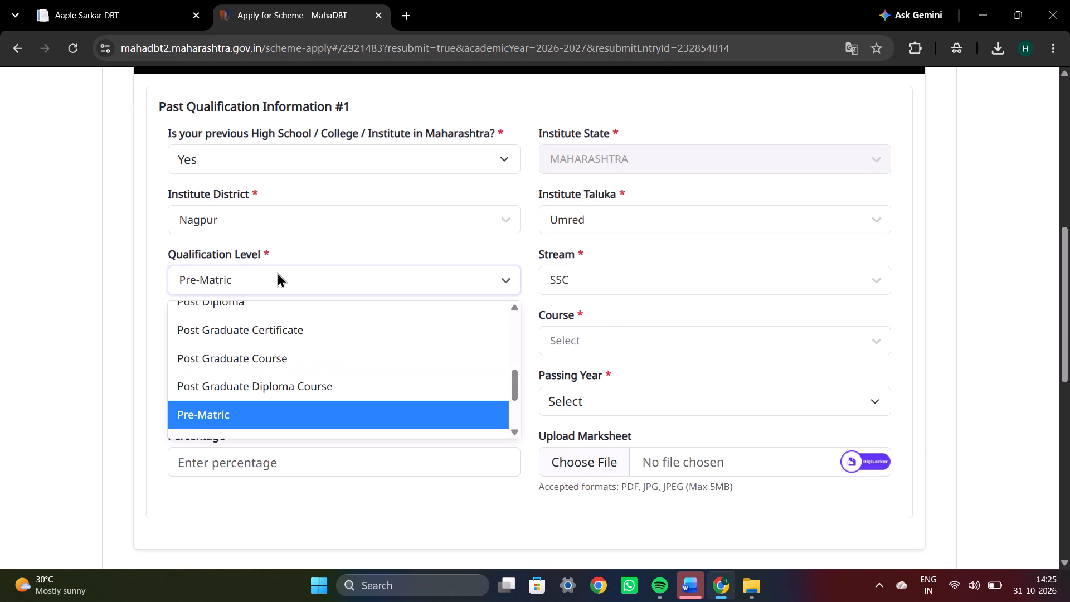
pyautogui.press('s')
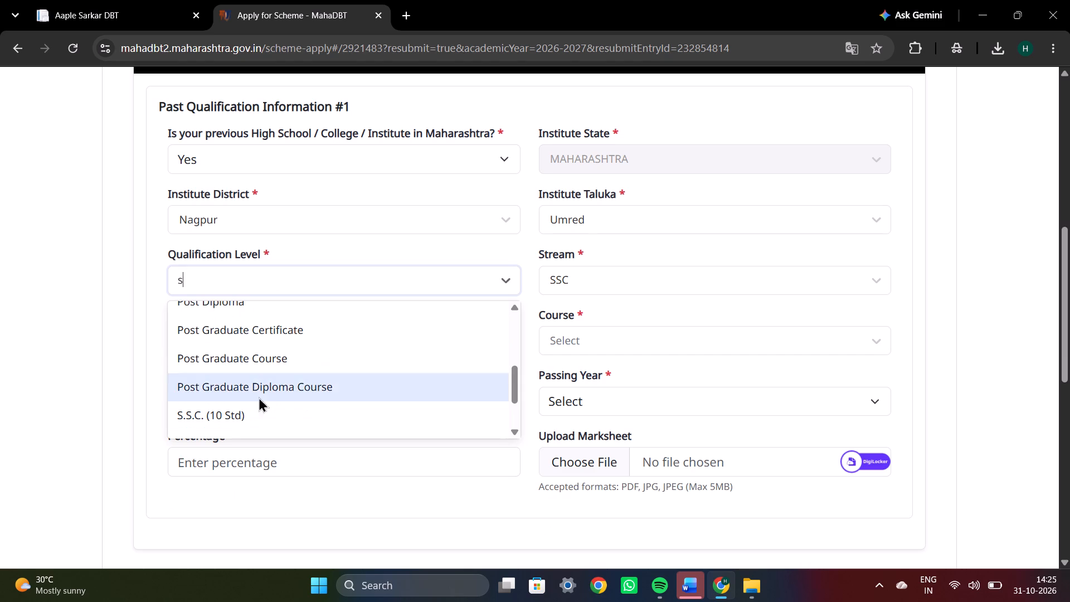
pyautogui.click(253, 412)
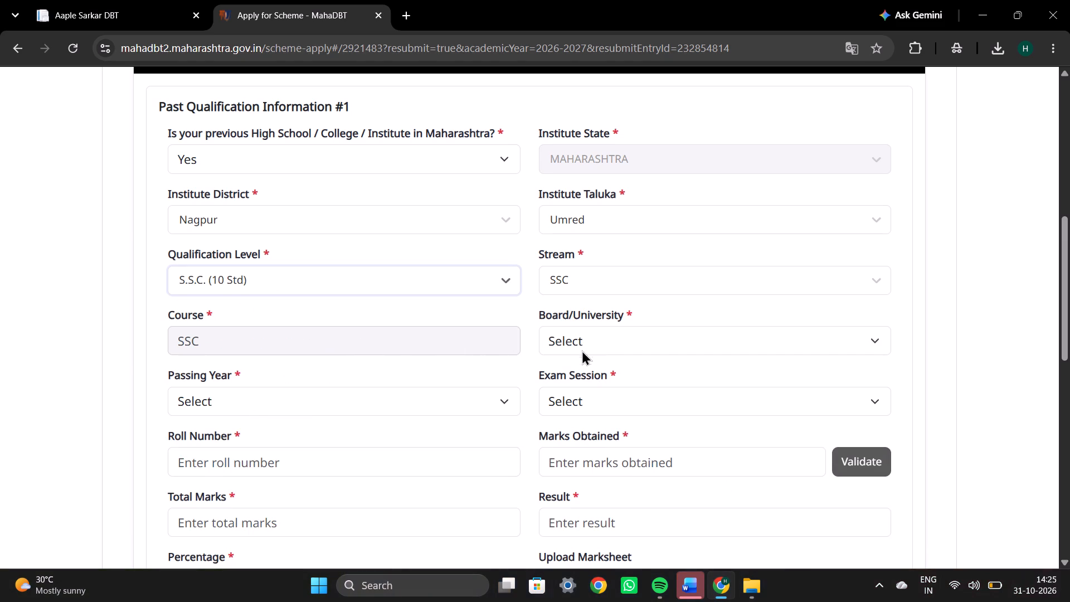
# Set the SSC entry's Board/University to CBSE, Passing Year to 2021 and Exam Session to MAR.
pyautogui.click(570, 347)
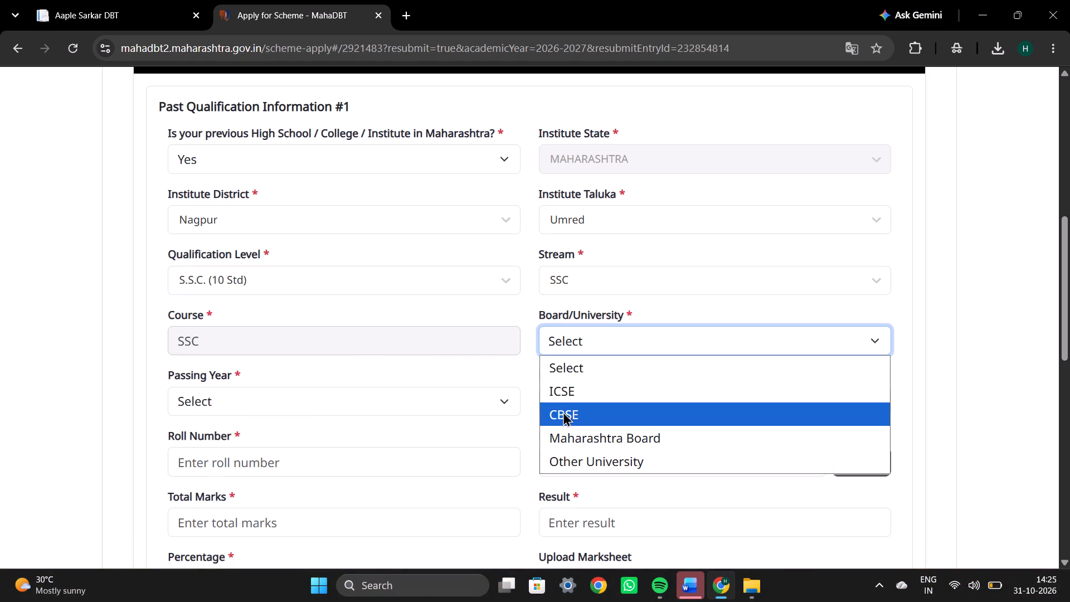
pyautogui.click(563, 411)
pyautogui.click(337, 402)
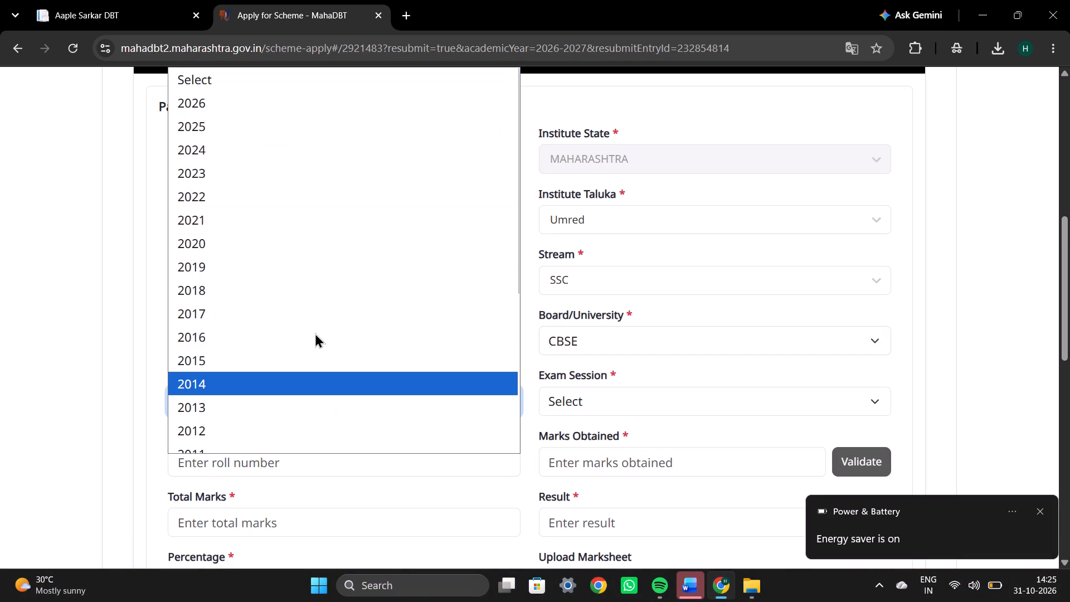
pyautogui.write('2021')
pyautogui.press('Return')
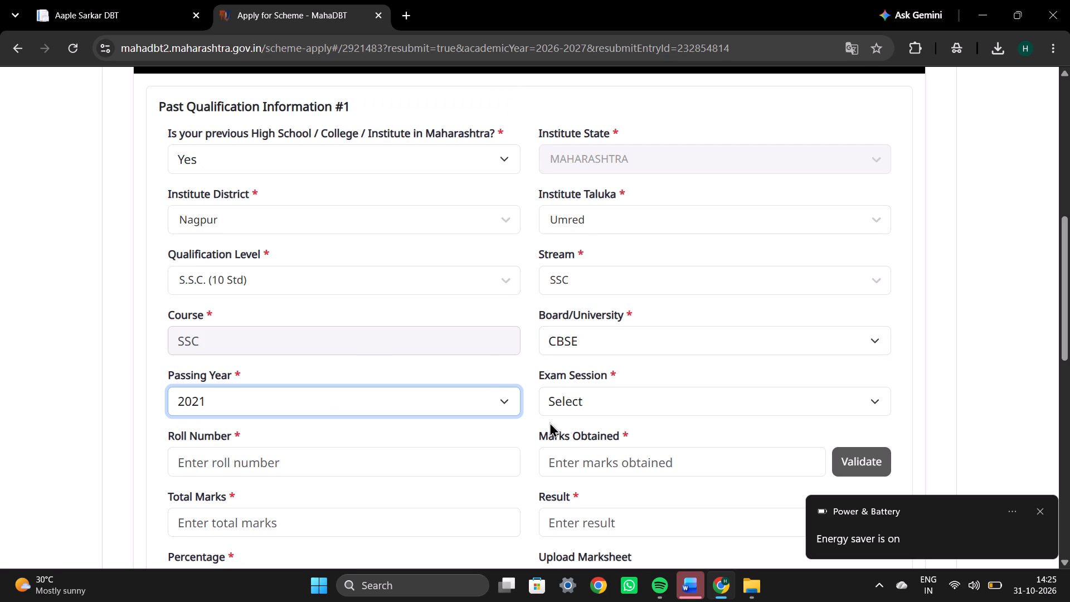
pyautogui.click(593, 399)
pyautogui.click(573, 446)
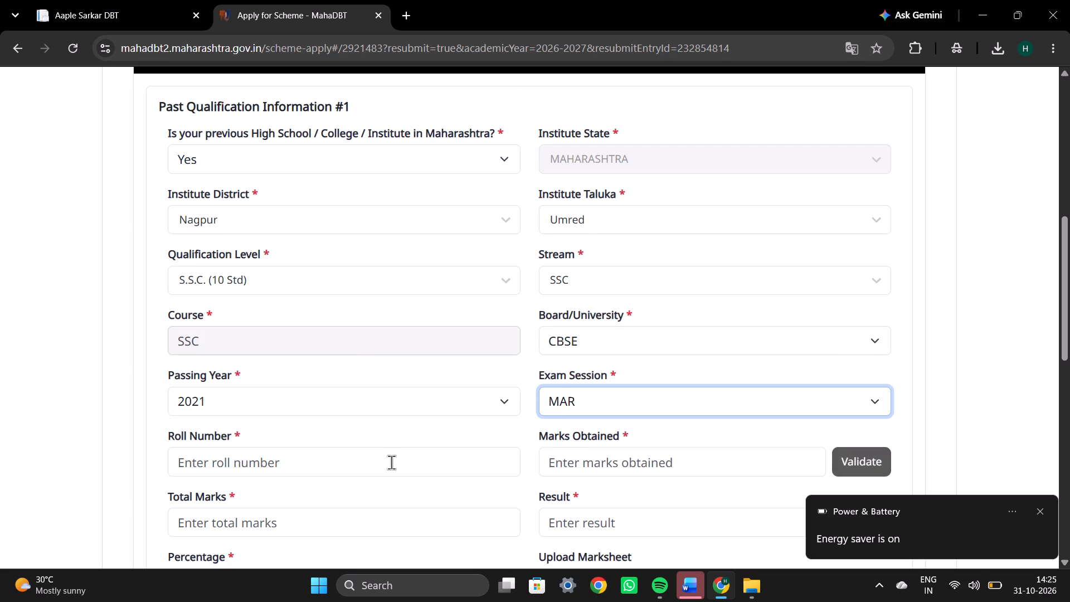
# Enter the SSC entry's roll number, 392 marks obtained out of 500 total marks, and the result PASS.
pyautogui.click(386, 465)
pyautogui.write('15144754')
pyautogui.scroll(-1, 711, 401)
pyautogui.click(641, 347)
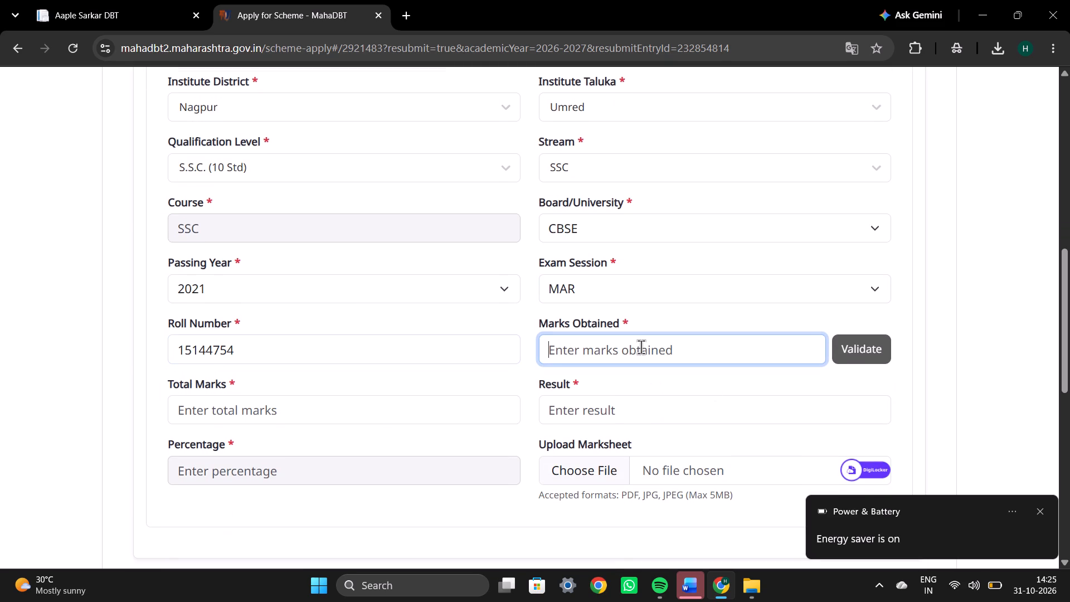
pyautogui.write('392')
pyautogui.scroll(-1, 641, 347)
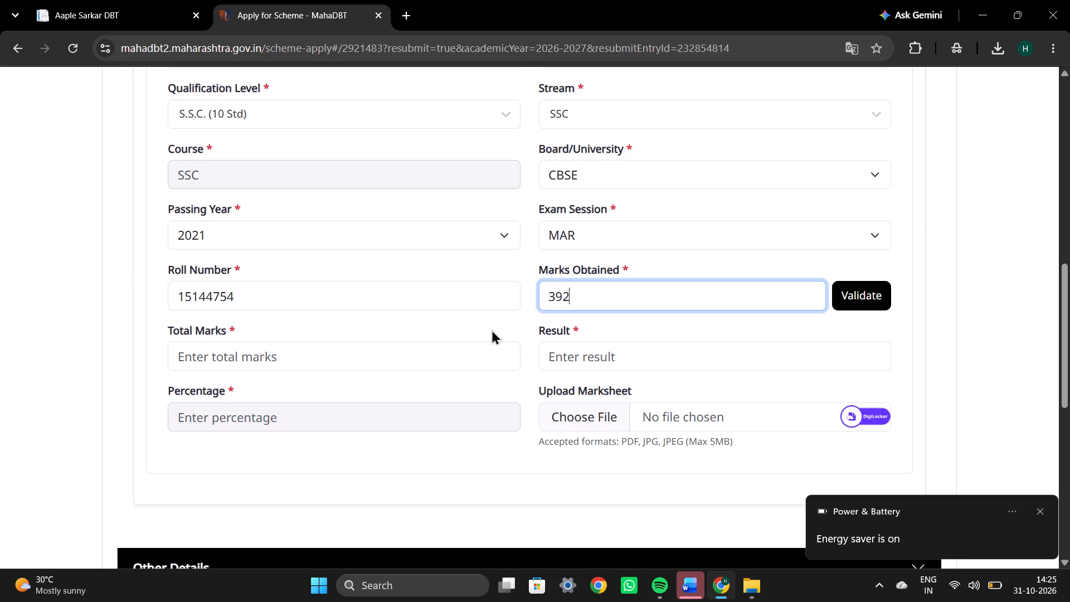
pyautogui.click(369, 353)
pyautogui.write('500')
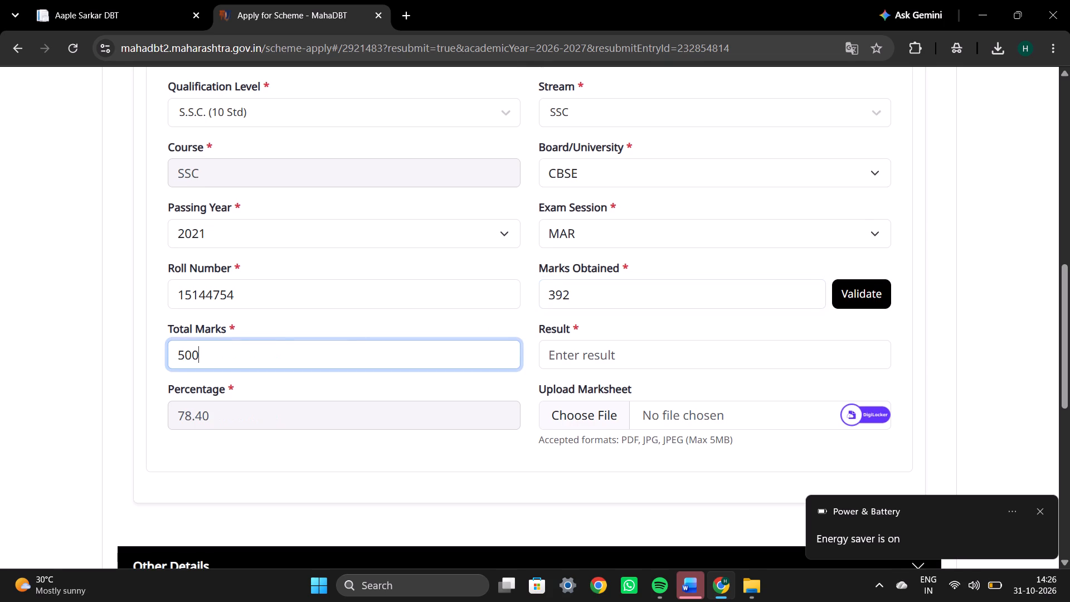
pyautogui.click(648, 365)
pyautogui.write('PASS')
# Attach the image file named 10 as the SSC entry's marksheet.
pyautogui.click(600, 420)
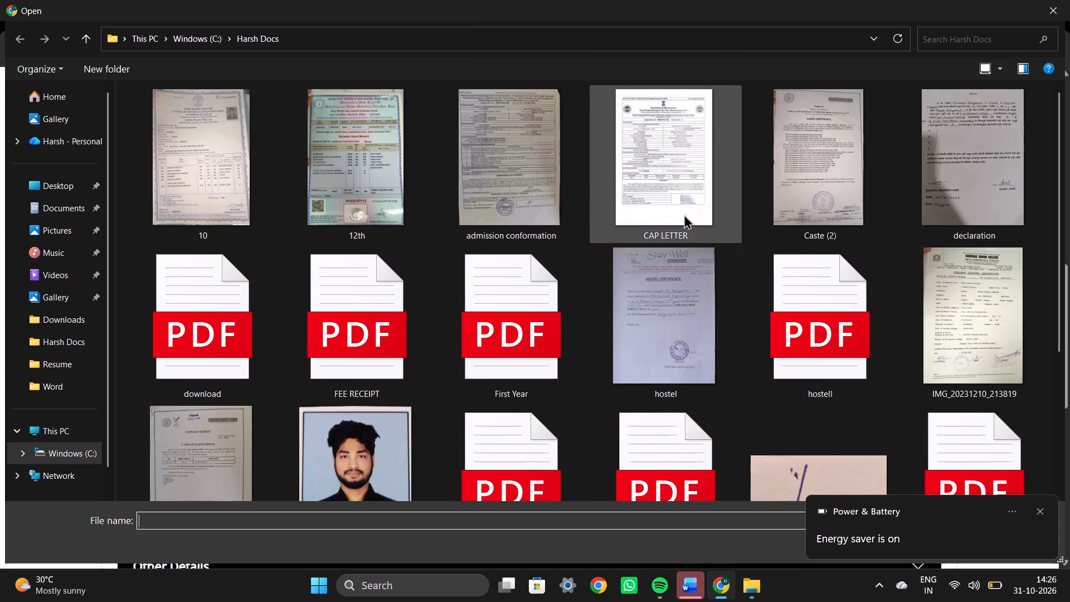
pyautogui.scroll(1, 482, 349)
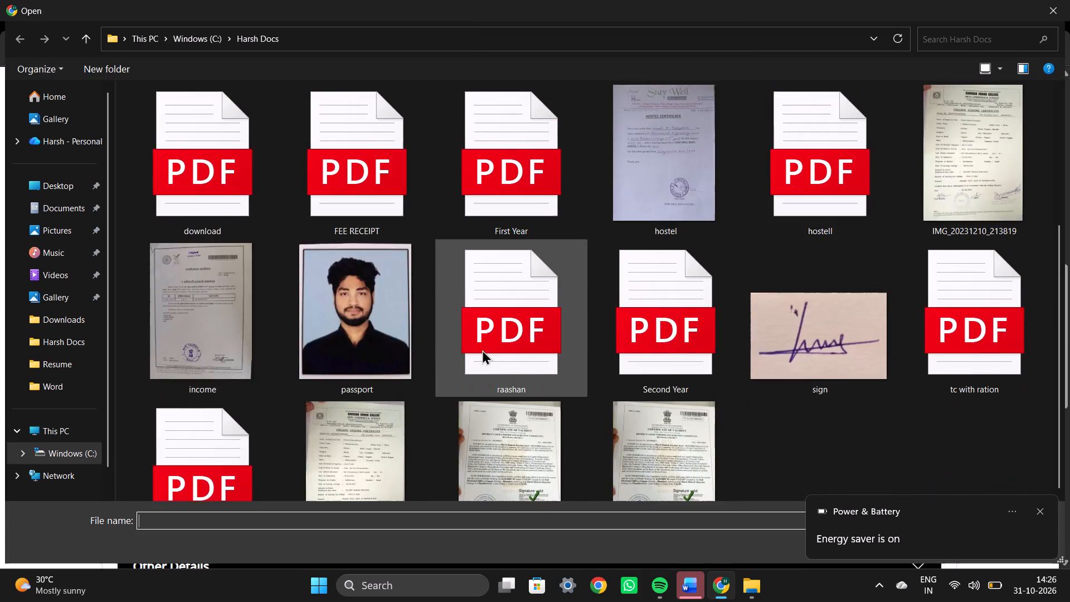
pyautogui.doubleClick(207, 174)
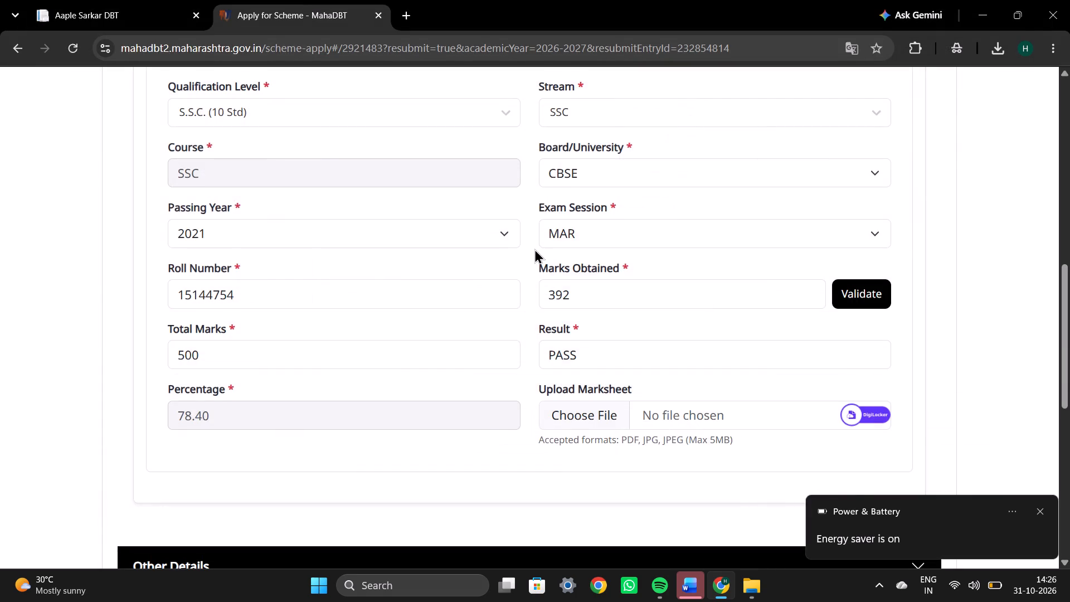
# Add a second past qualification entry and answer Yes to its previous institute being in Maharashtra.
pyautogui.scroll(4, 534, 249)
pyautogui.click(706, 240)
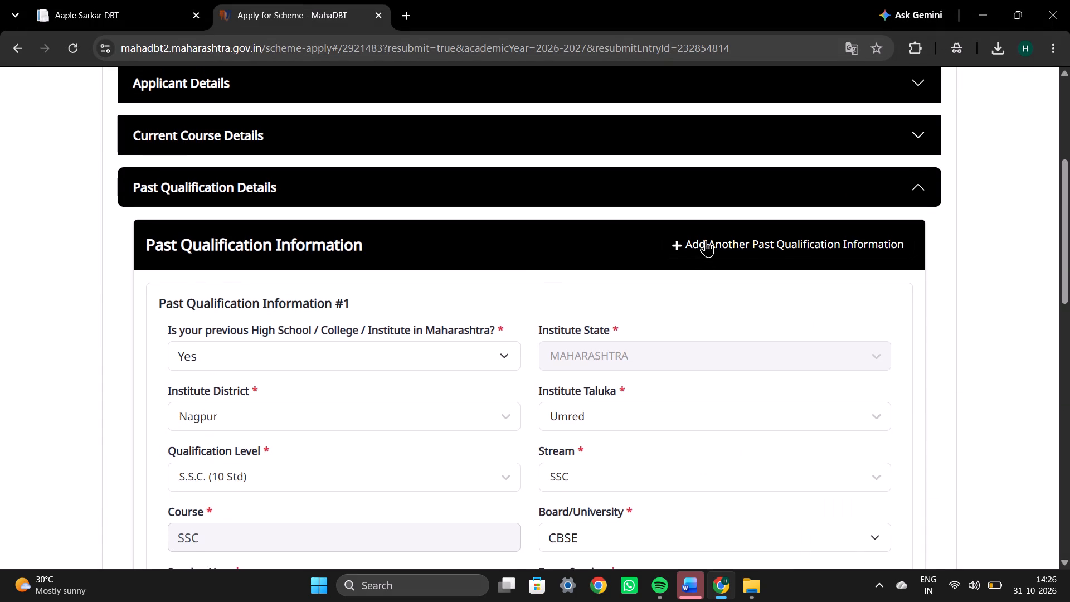
pyautogui.scroll(-1, 458, 364)
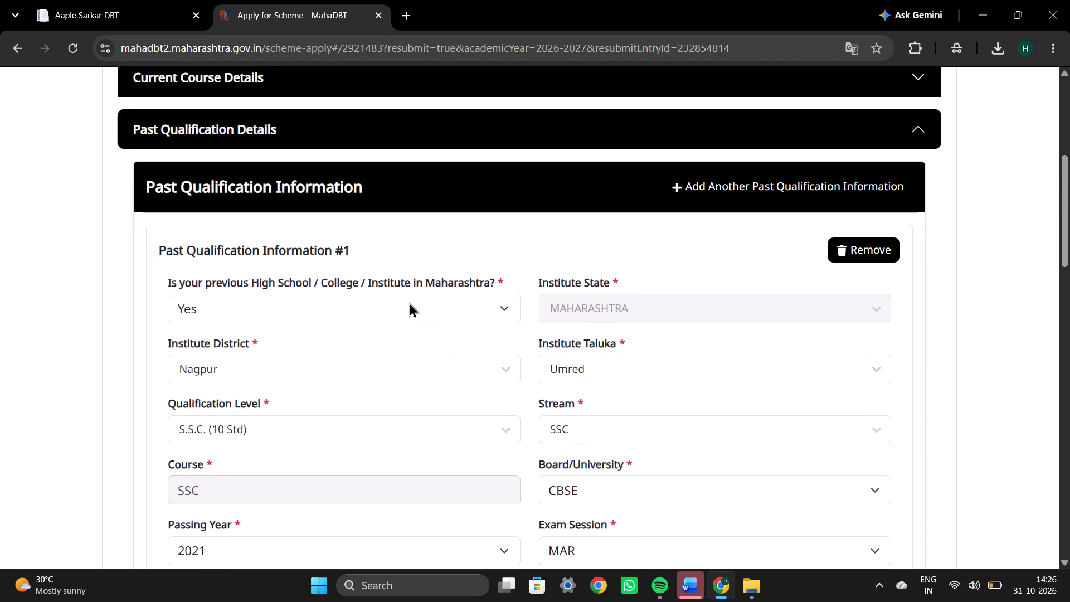
pyautogui.scroll(-4, 409, 302)
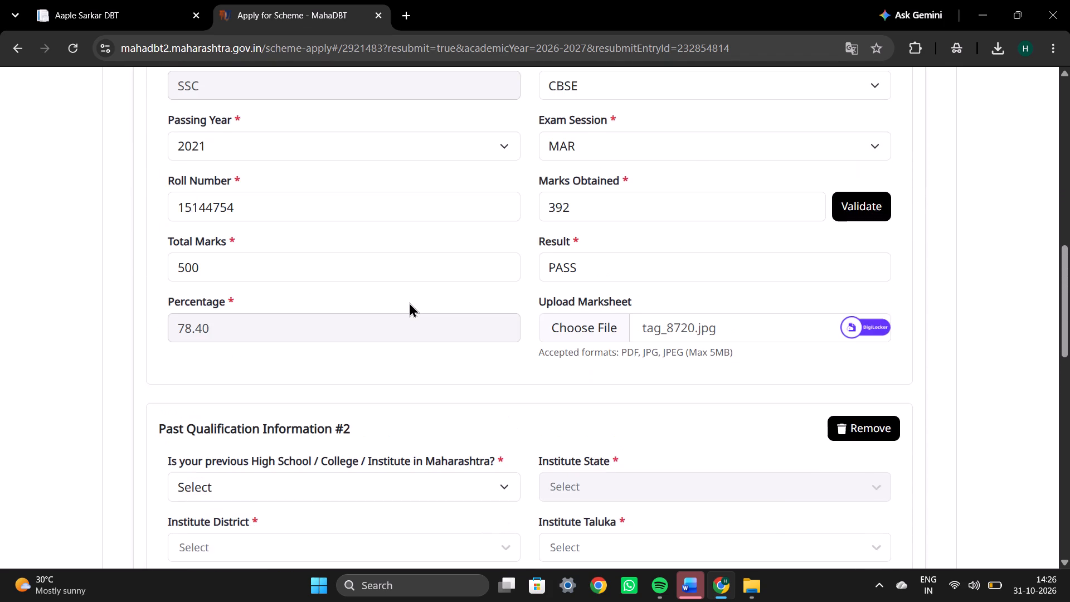
pyautogui.scroll(-1, 409, 302)
pyautogui.click(352, 371)
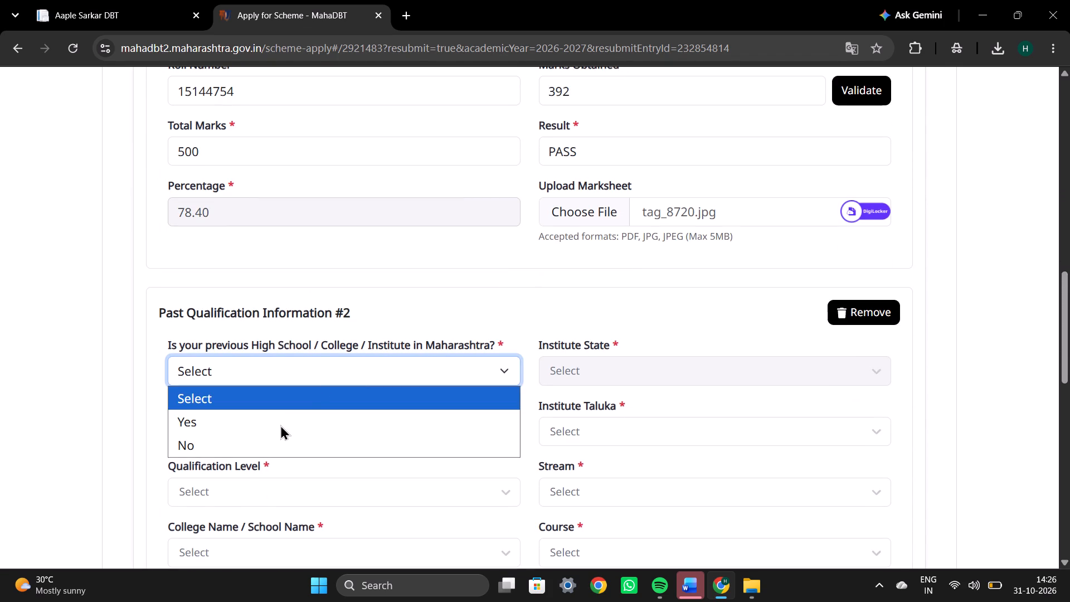
pyautogui.click(280, 425)
# Set the second entry's Institute District to Nagpur and Institute Taluka to Umred.
pyautogui.doubleClick(250, 430)
pyautogui.click(250, 430)
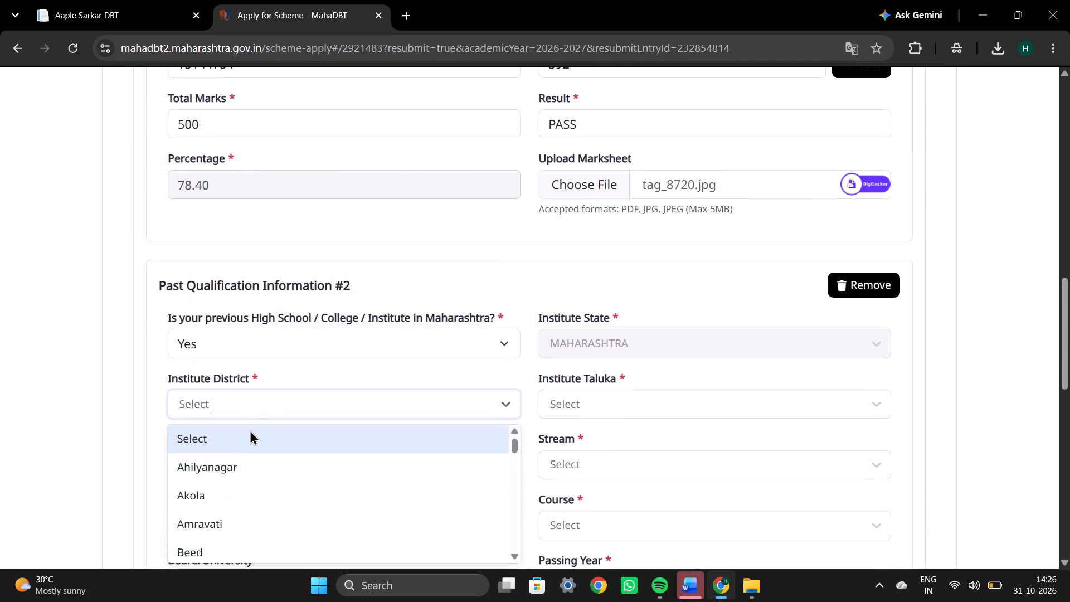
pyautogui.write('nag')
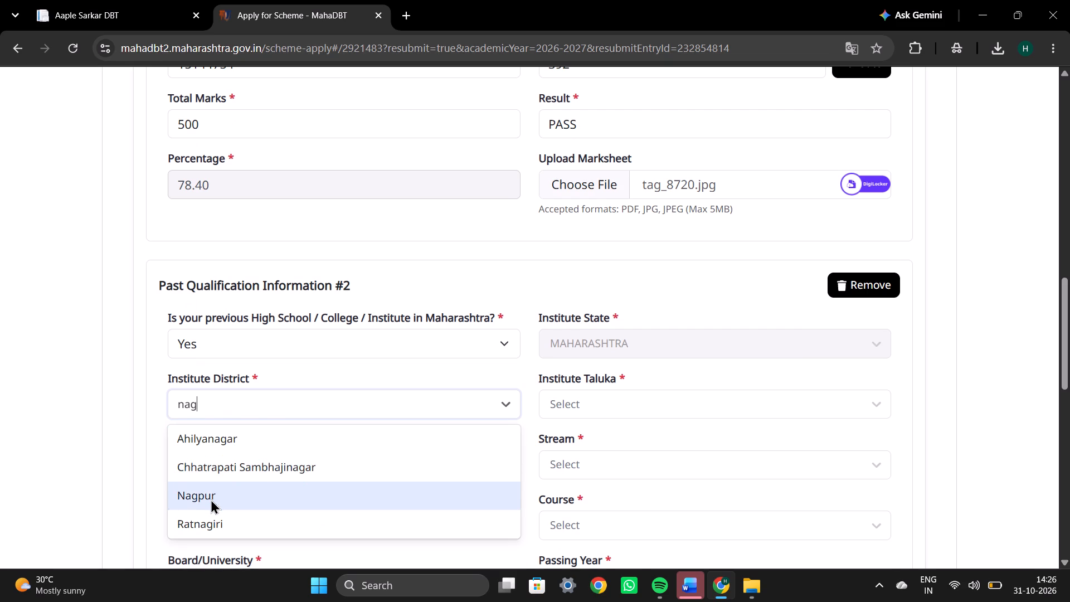
pyautogui.click(211, 499)
pyautogui.click(620, 405)
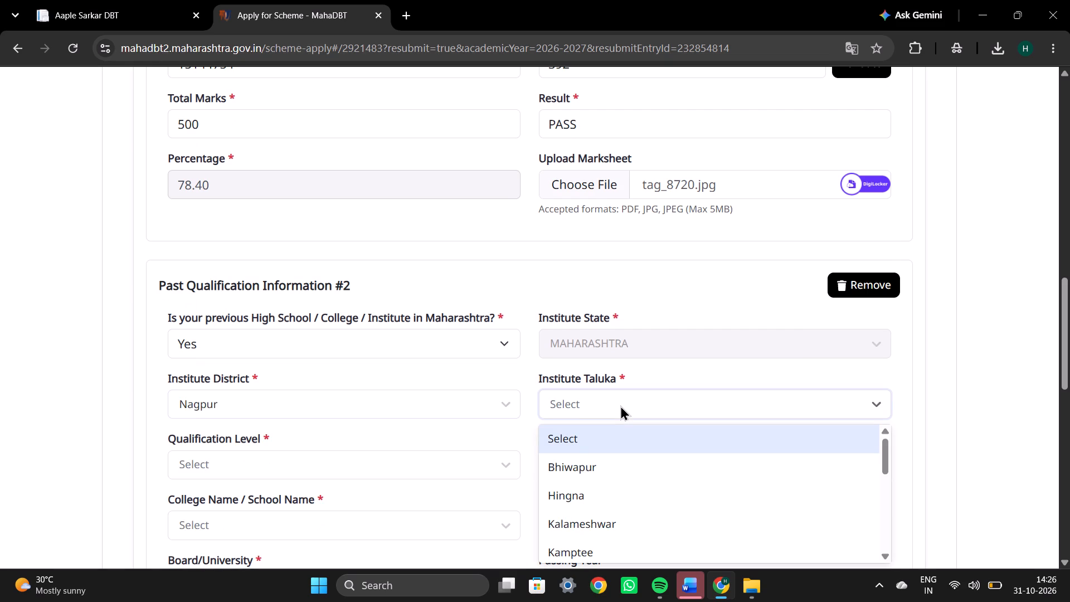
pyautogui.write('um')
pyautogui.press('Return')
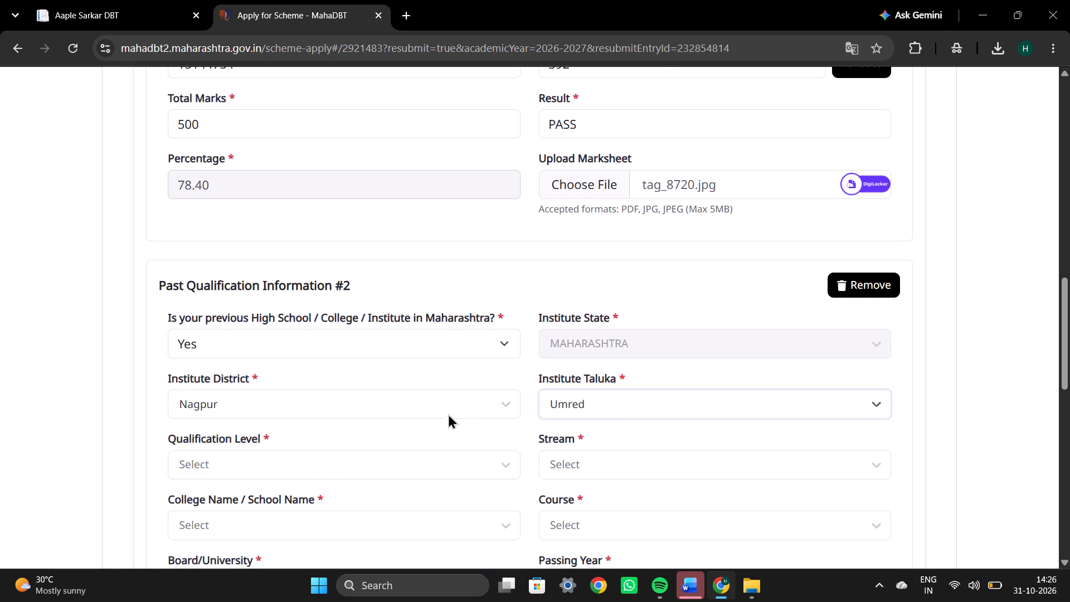
# Set the second entry's Qualification Level to H.S.C. (12 Std) and its Stream to Science.
pyautogui.moveTo(322, 475); pyautogui.dragTo(327, 404)
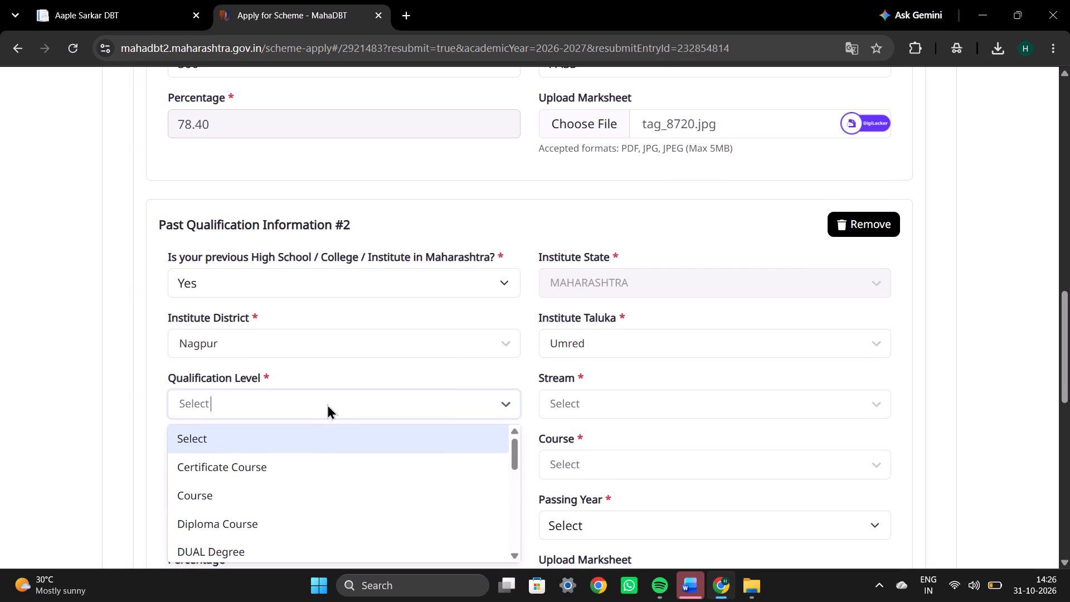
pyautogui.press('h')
pyautogui.press('Return')
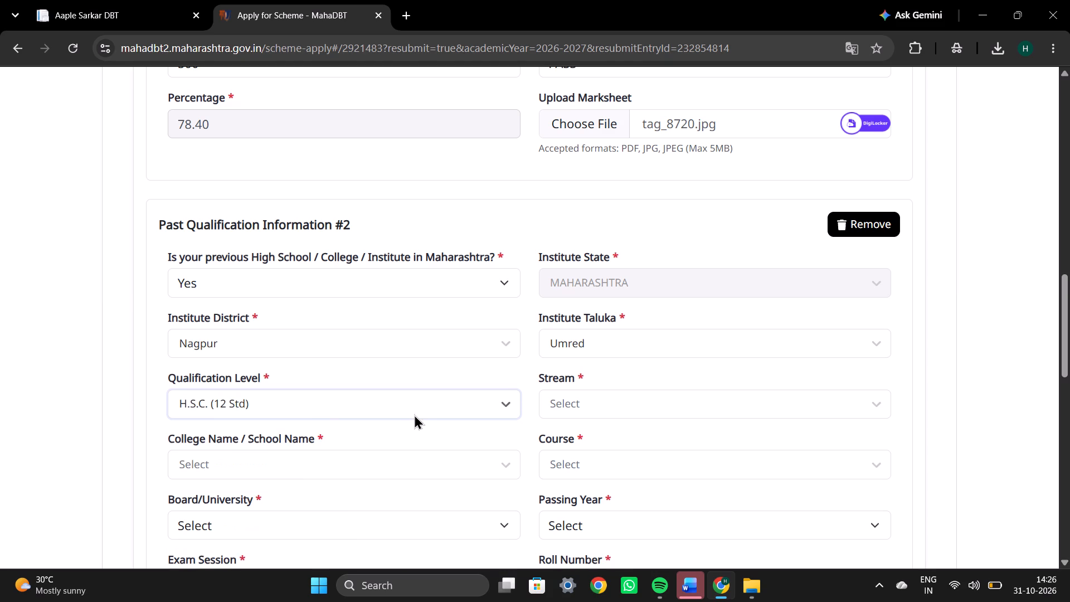
pyautogui.click(584, 399)
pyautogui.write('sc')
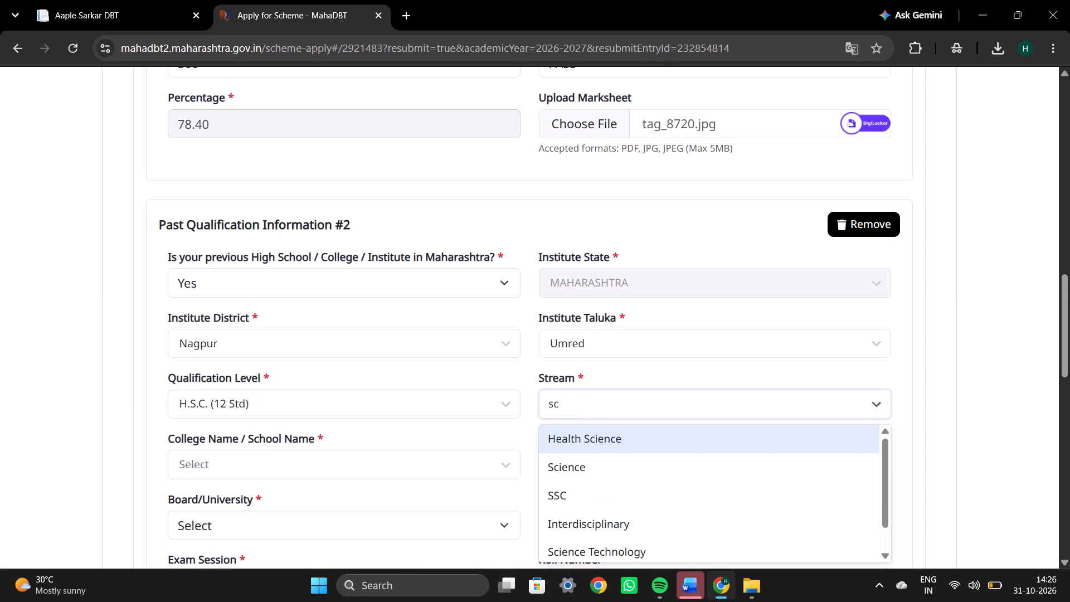
pyautogui.click(571, 472)
# Choose LALBAHADUR HS, BRAMHANI as the H.S.C. entry's college and 12th Science as its course.
pyautogui.moveTo(571, 472); pyautogui.dragTo(299, 475)
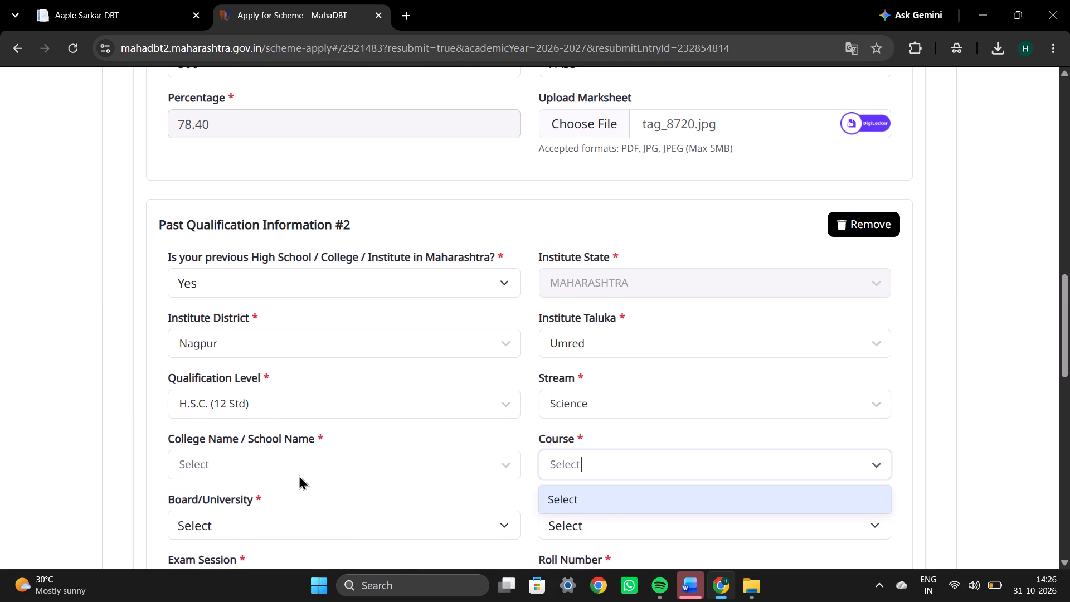
pyautogui.moveTo(299, 475); pyautogui.dragTo(293, 463)
pyautogui.click(293, 463)
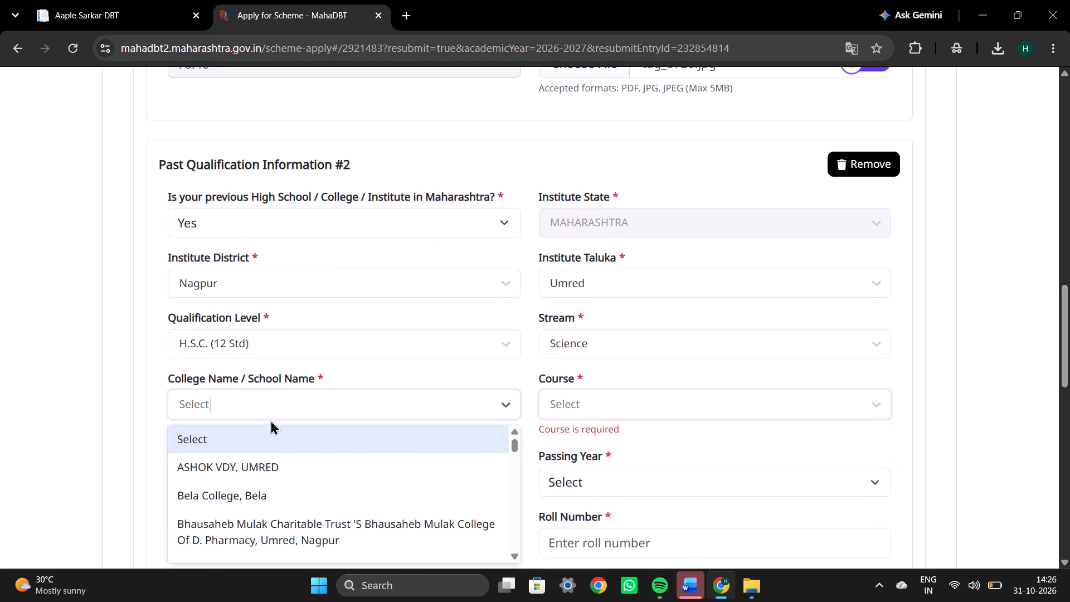
pyautogui.click(295, 404)
pyautogui.click(295, 404)
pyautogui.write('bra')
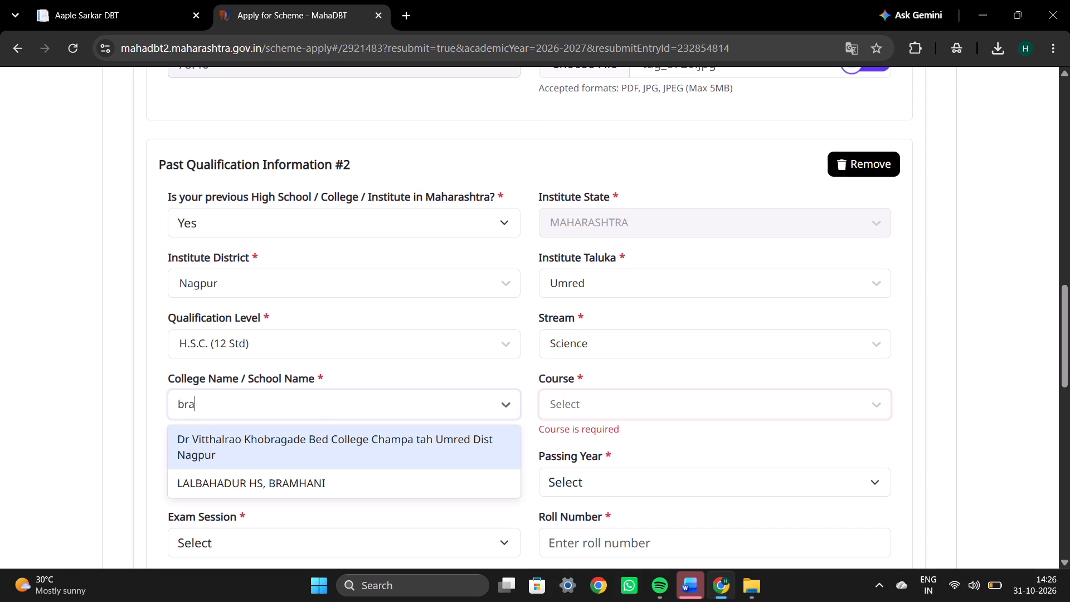
pyautogui.click(246, 477)
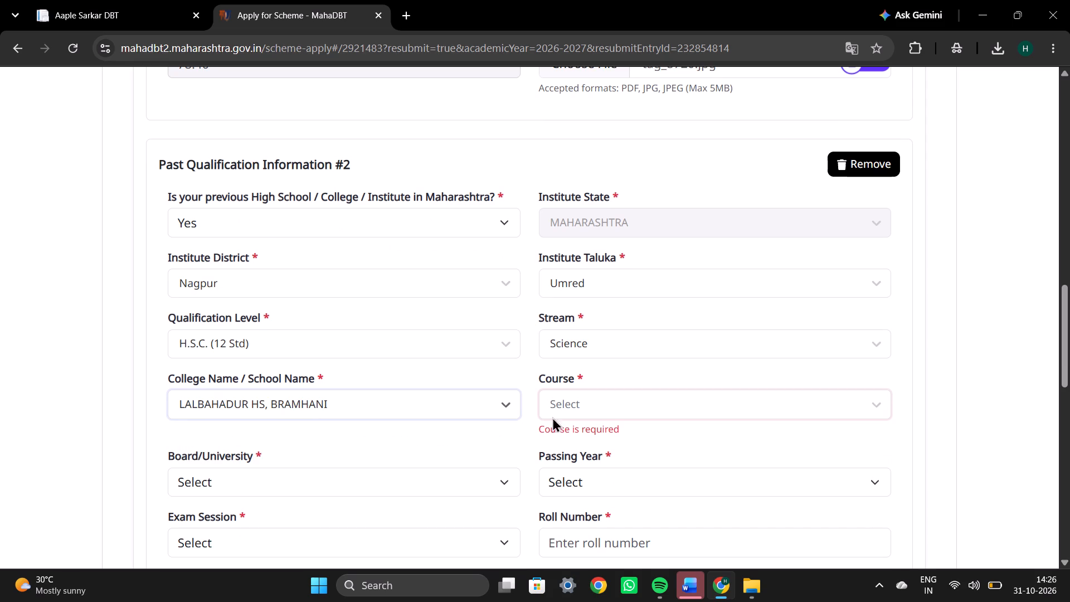
pyautogui.click(586, 399)
pyautogui.click(576, 534)
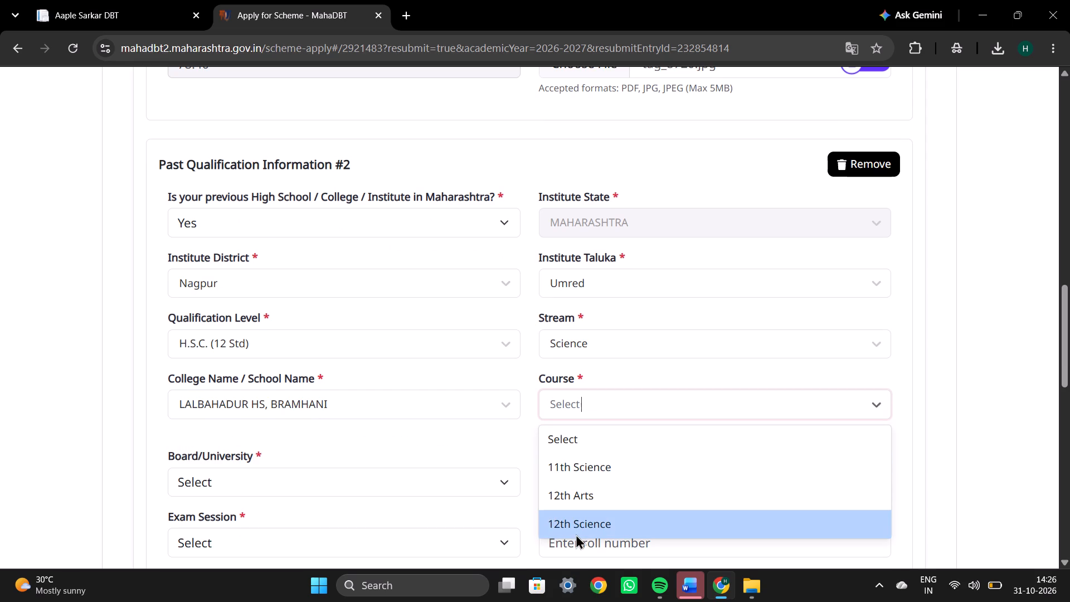
# Set the H.S.C. entry's Board/University to Maharashtra Board, Passing Year to 2023 and Exam Session to MAR.
pyautogui.scroll(-1, 429, 462)
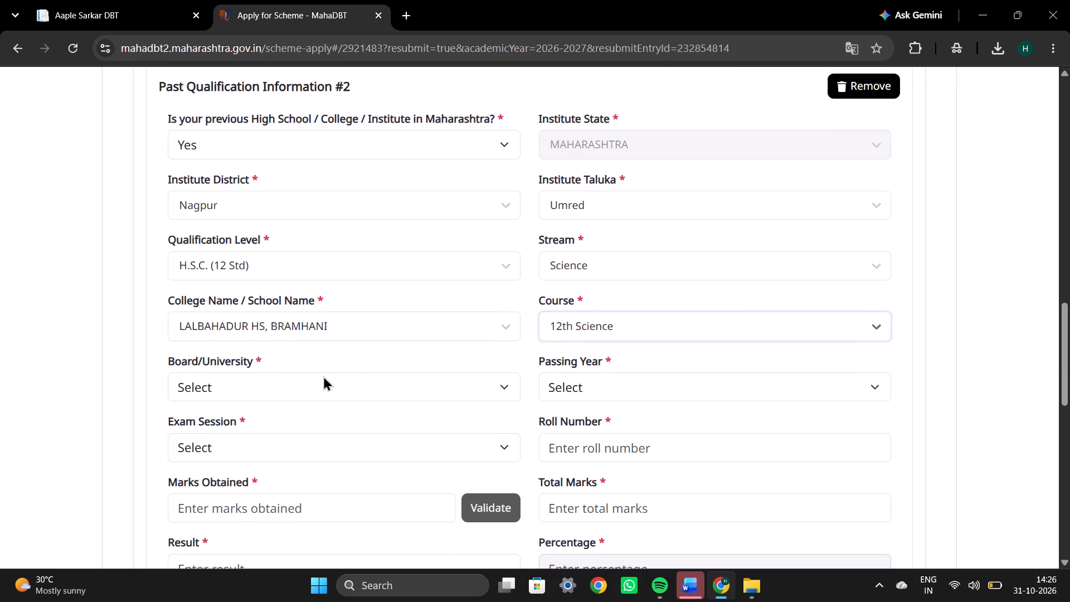
pyautogui.click(322, 377)
pyautogui.click(270, 477)
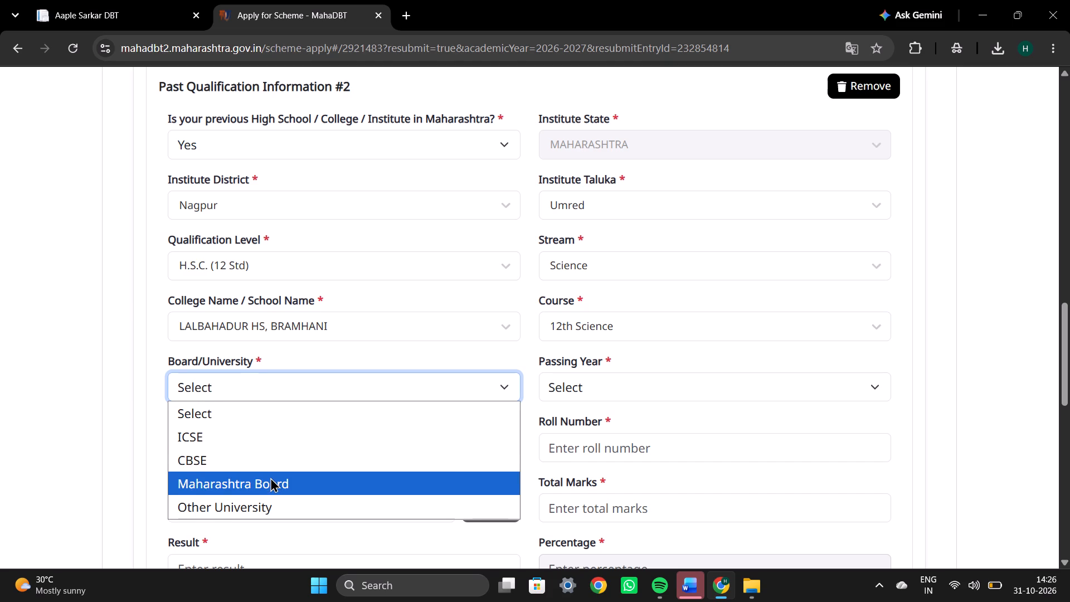
pyautogui.click(590, 386)
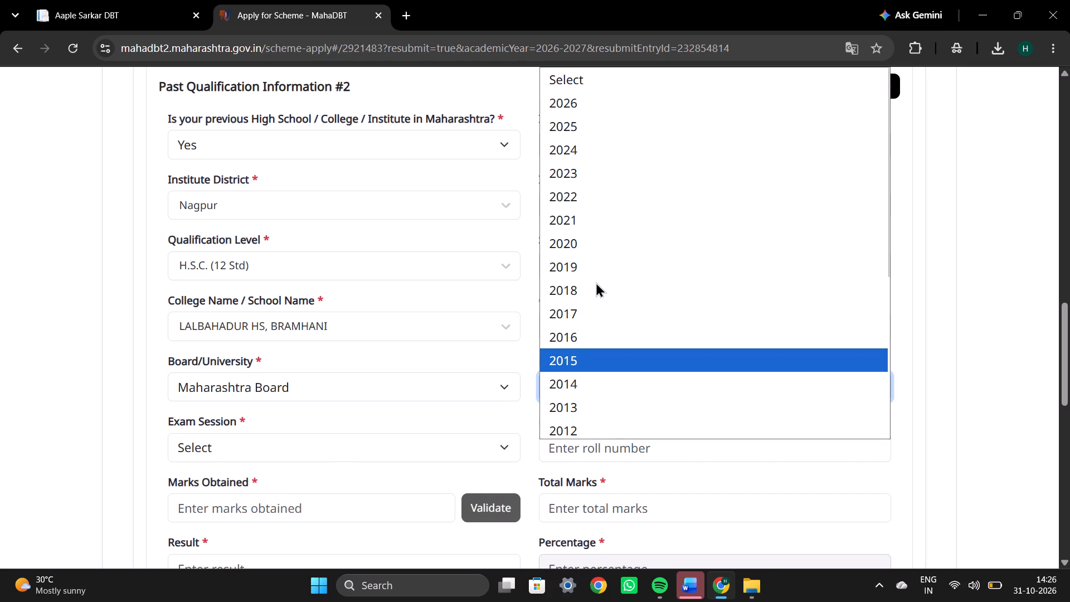
pyautogui.scroll(1, 596, 282)
pyautogui.click(590, 173)
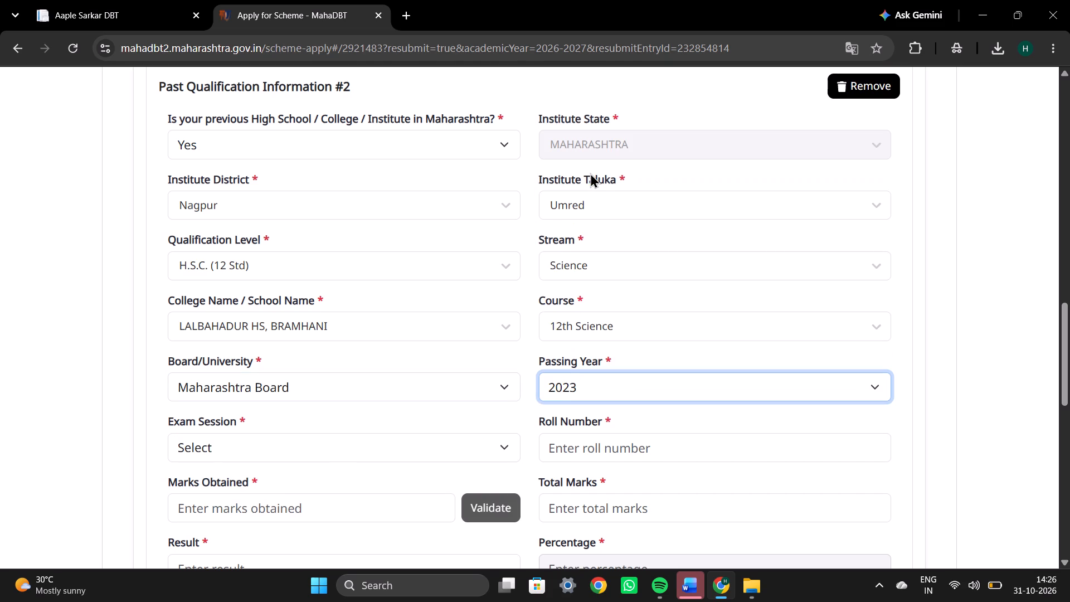
pyautogui.moveTo(305, 450); pyautogui.dragTo(241, 494)
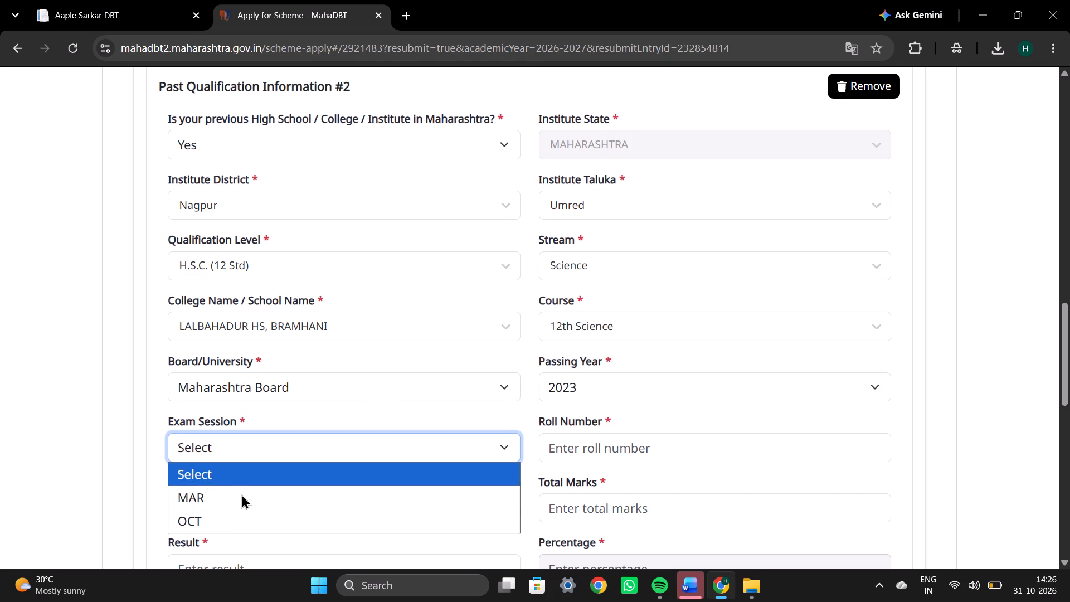
pyautogui.moveTo(241, 494); pyautogui.dragTo(244, 493)
pyautogui.click(244, 493)
# Enter the roll number of the H.S.C. (12 Std) entry.
pyautogui.click(652, 449)
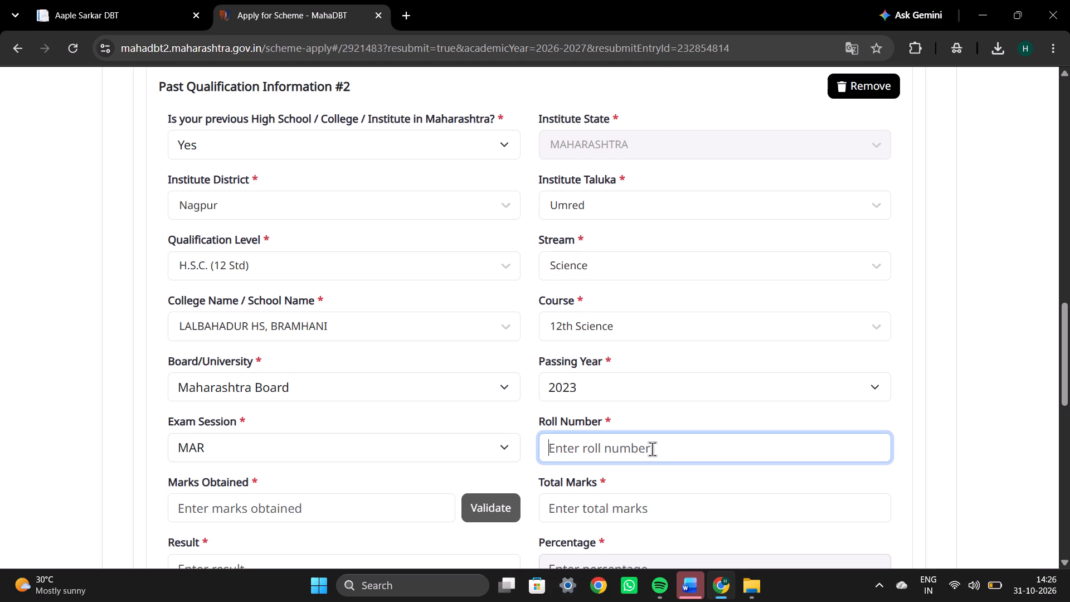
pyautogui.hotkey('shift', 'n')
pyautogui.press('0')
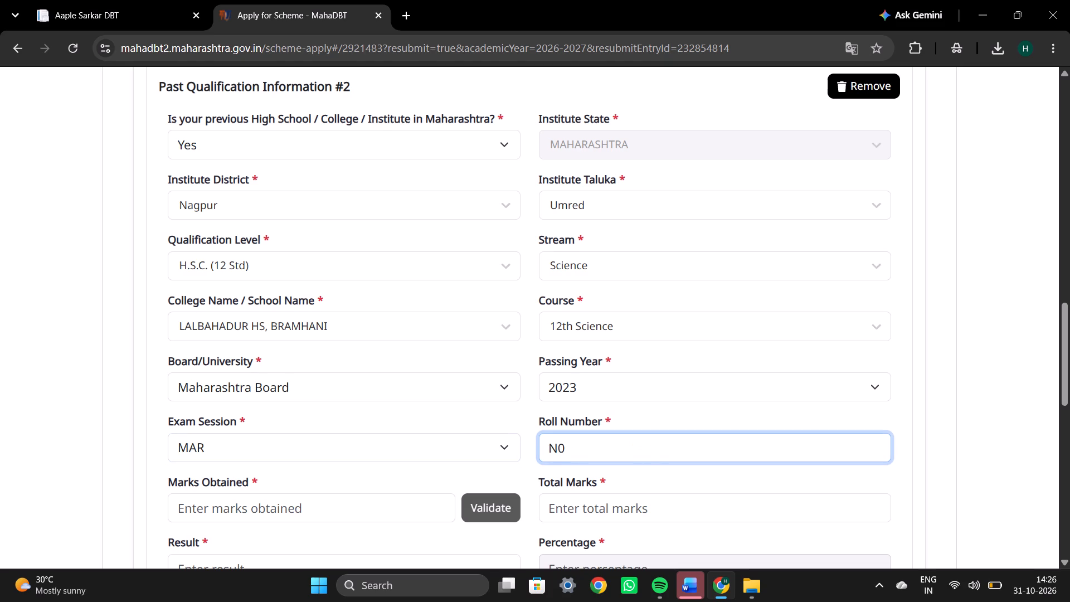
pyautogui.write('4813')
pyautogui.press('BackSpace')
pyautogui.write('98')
pyautogui.scroll(-1, 652, 449)
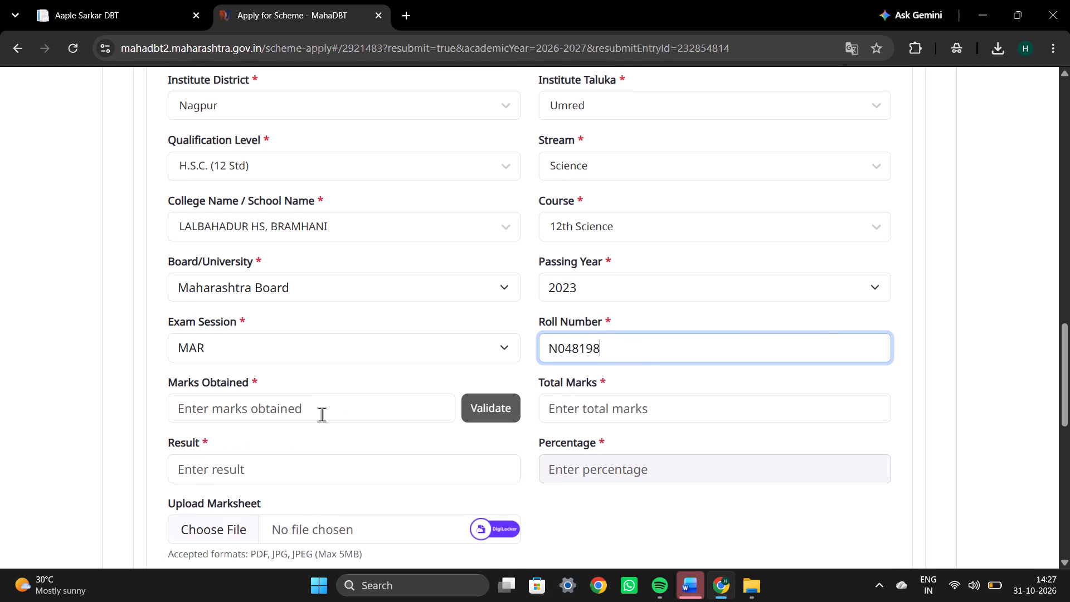
# Enter 305 as Marks Obtained, 600 as Total Marks and PASS as Result in the H.S.C. (12 Std) entry.
pyautogui.click(322, 414)
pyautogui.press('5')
pyautogui.press('BackSpace')
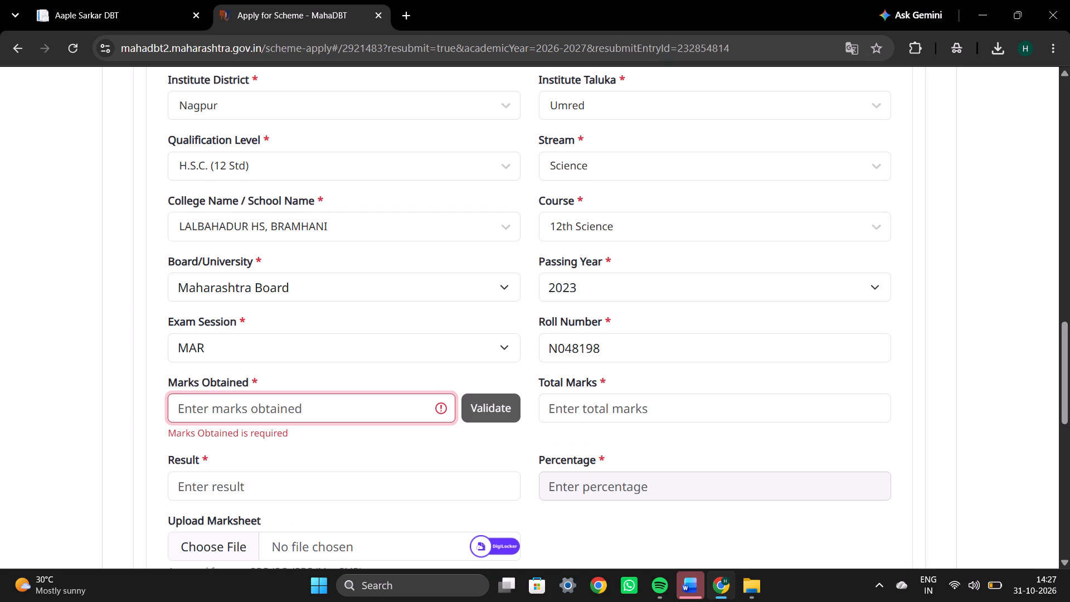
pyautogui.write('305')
pyautogui.click(575, 410)
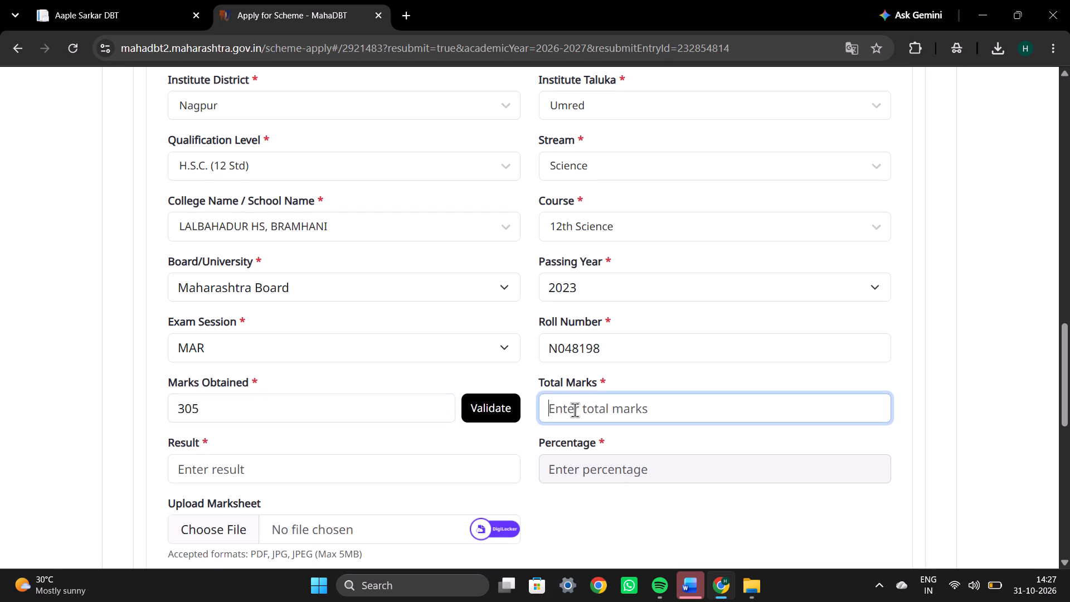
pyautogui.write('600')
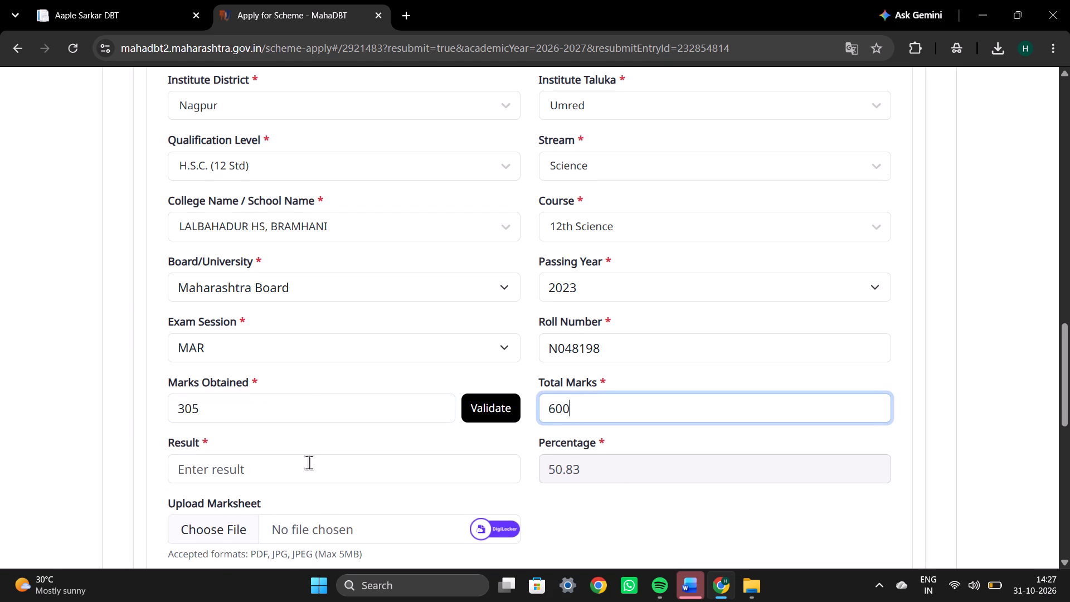
pyautogui.click(309, 461)
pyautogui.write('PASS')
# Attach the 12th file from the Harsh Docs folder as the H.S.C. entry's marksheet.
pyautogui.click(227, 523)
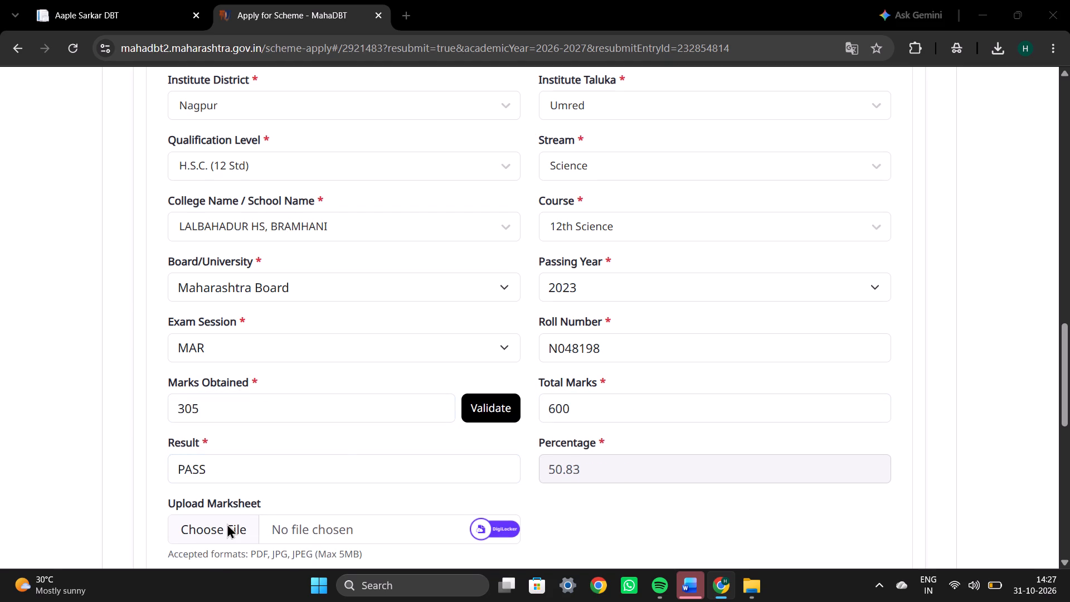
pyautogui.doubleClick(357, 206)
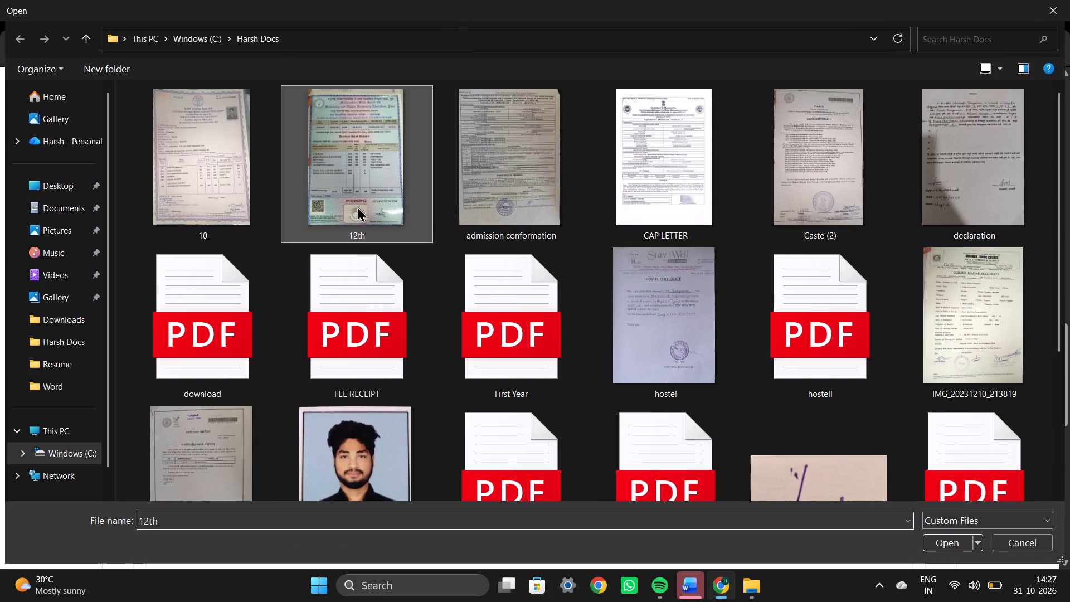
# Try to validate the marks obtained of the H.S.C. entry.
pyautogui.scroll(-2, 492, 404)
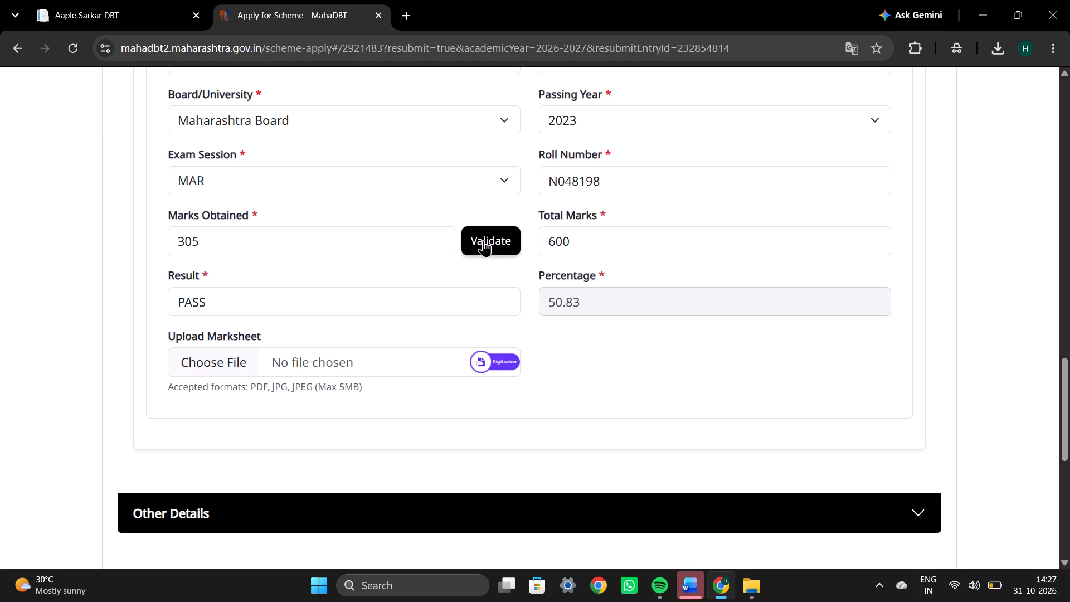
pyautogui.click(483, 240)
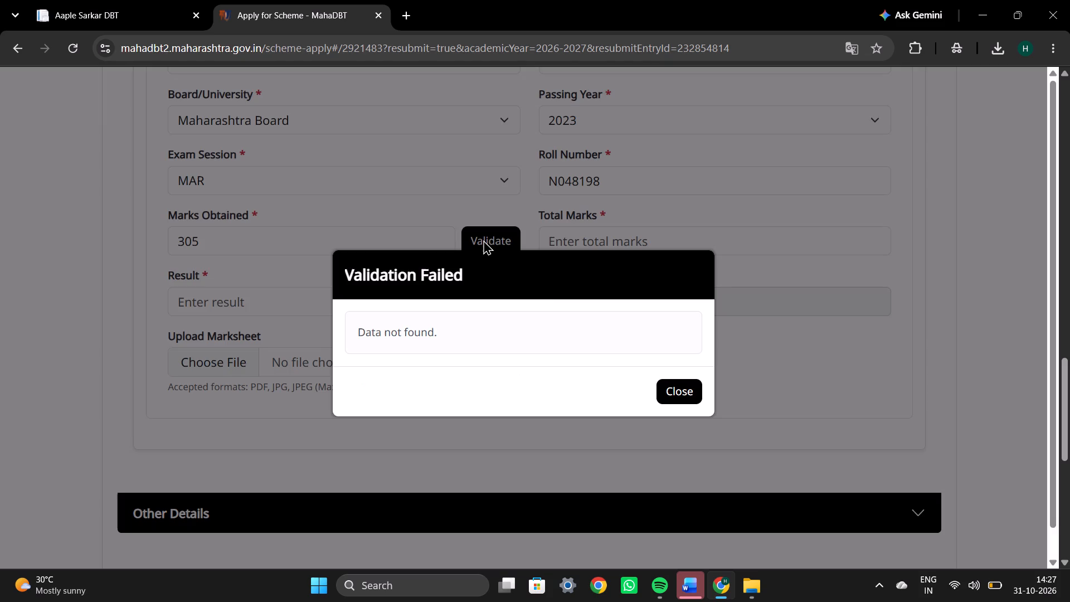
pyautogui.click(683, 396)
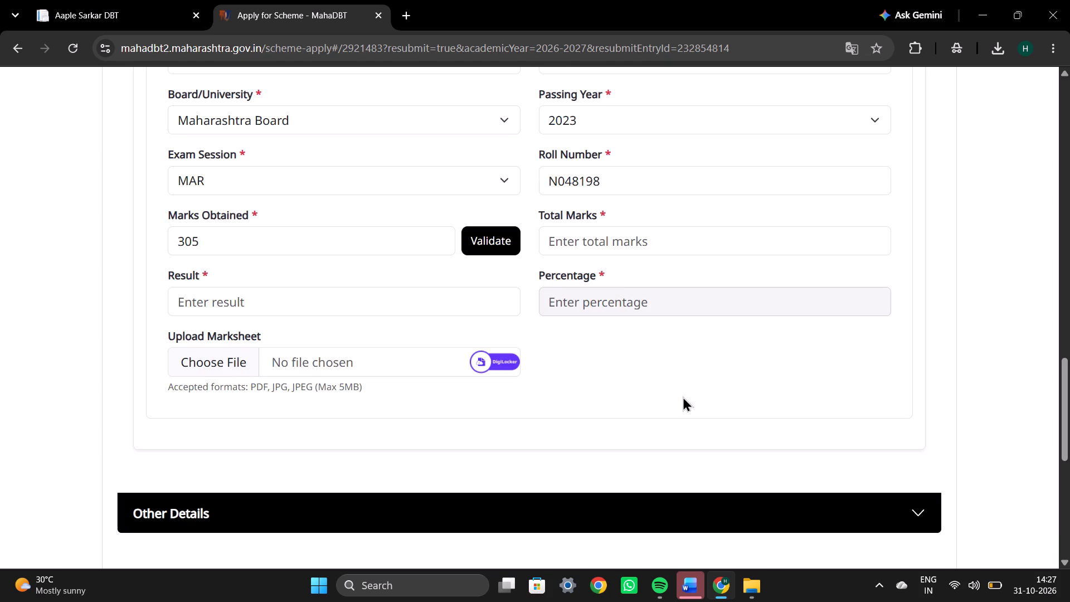
# Re-enter Total Marks 600 and Result PASS in the H.S.C. entry.
pyautogui.scroll(3, 613, 282)
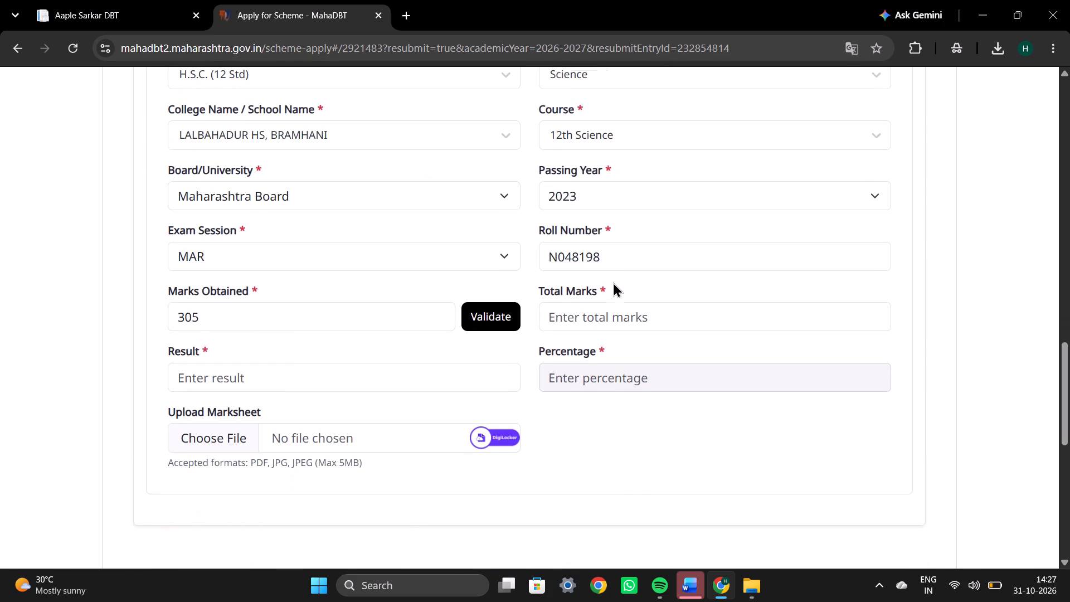
pyautogui.scroll(-1, 613, 282)
pyautogui.click(595, 294)
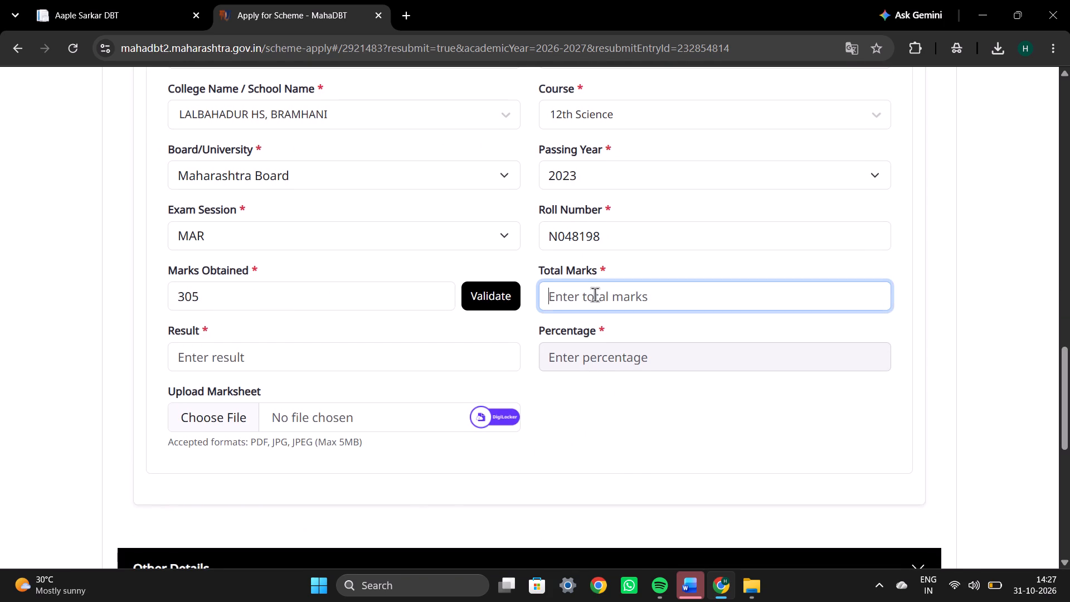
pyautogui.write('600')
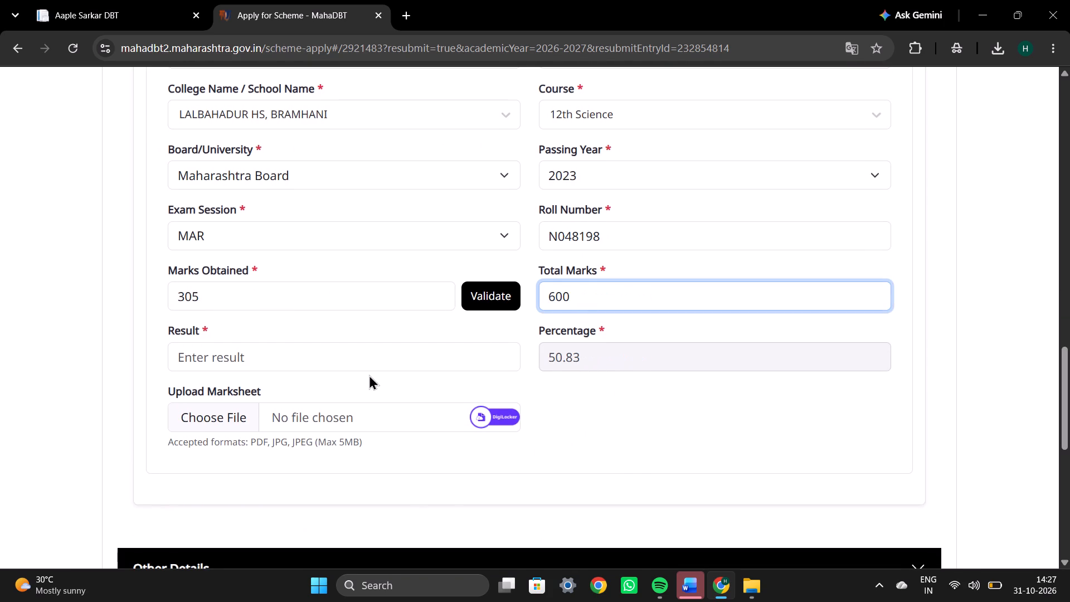
pyautogui.click(358, 362)
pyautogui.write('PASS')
# Attach the 12th file from the Harsh Docs folder again as the H.S.C. entry's marksheet.
pyautogui.click(224, 417)
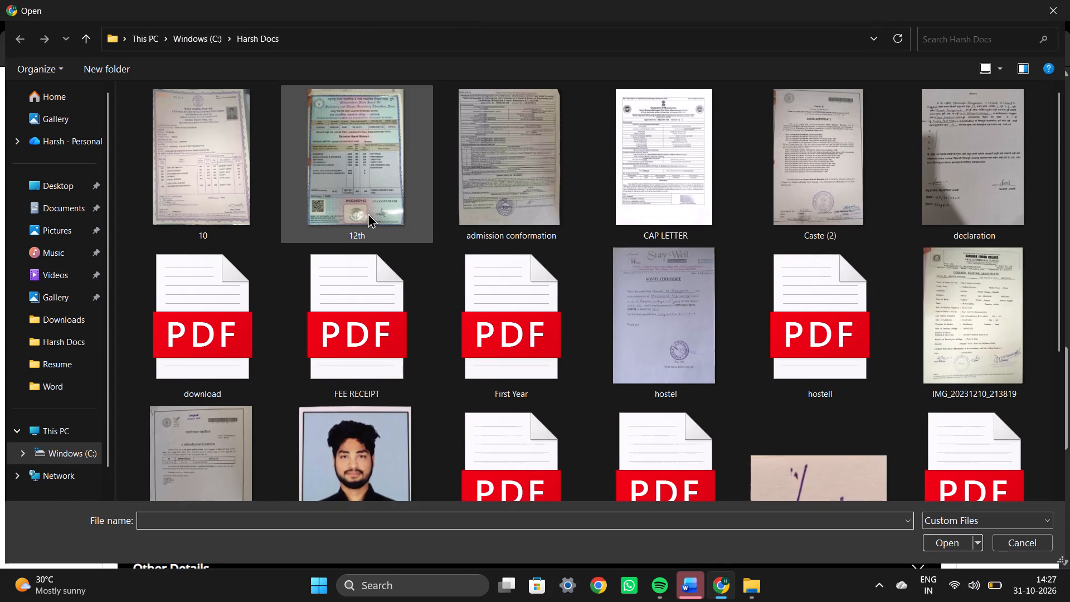
pyautogui.doubleClick(356, 164)
pyautogui.scroll(-1, 425, 329)
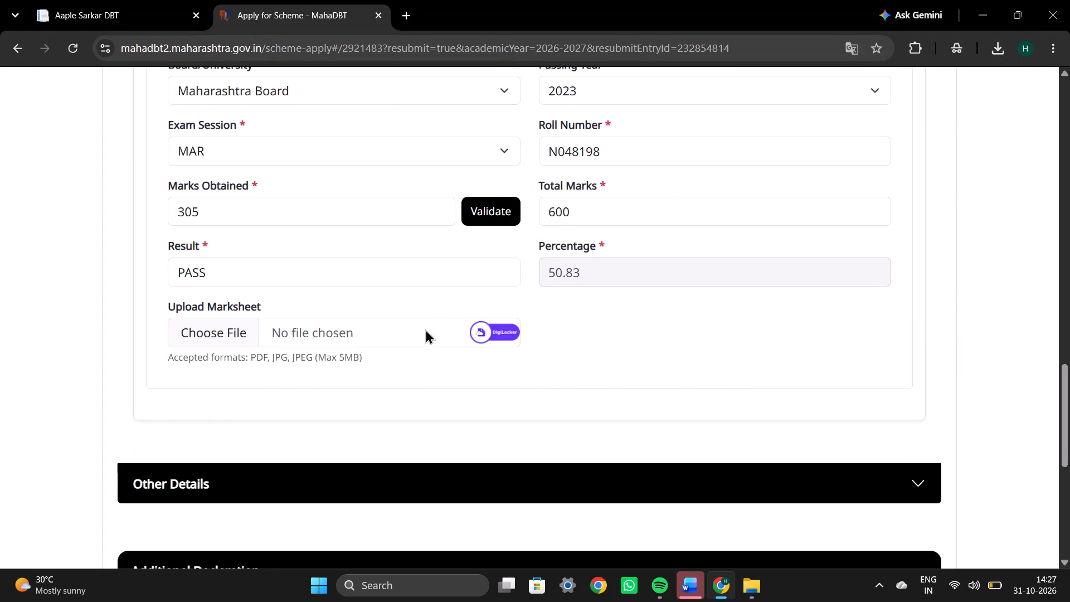
pyautogui.scroll(-2, 425, 329)
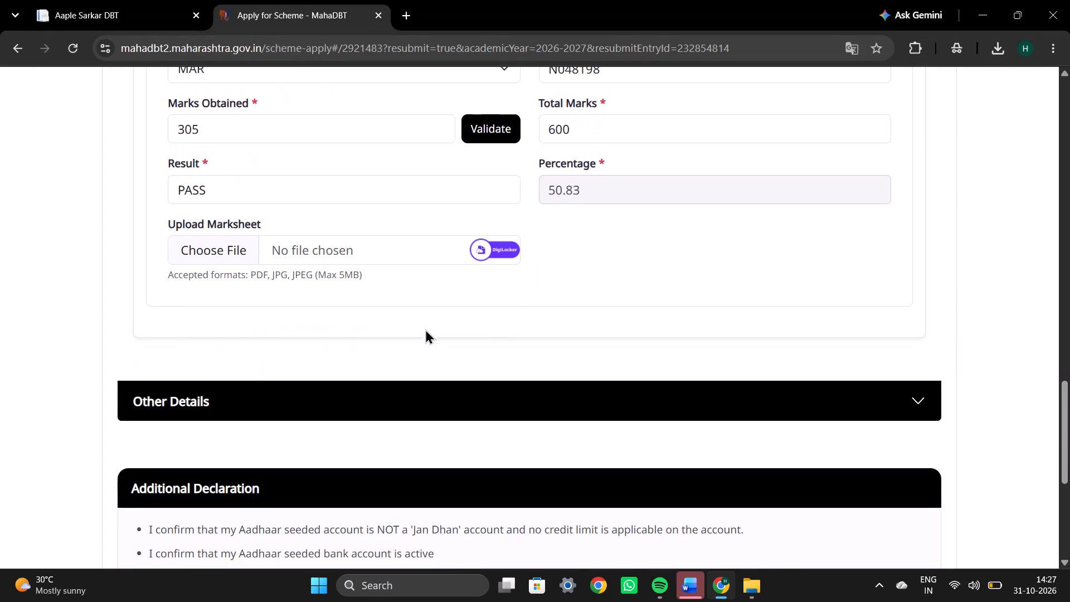
pyautogui.scroll(-1, 425, 329)
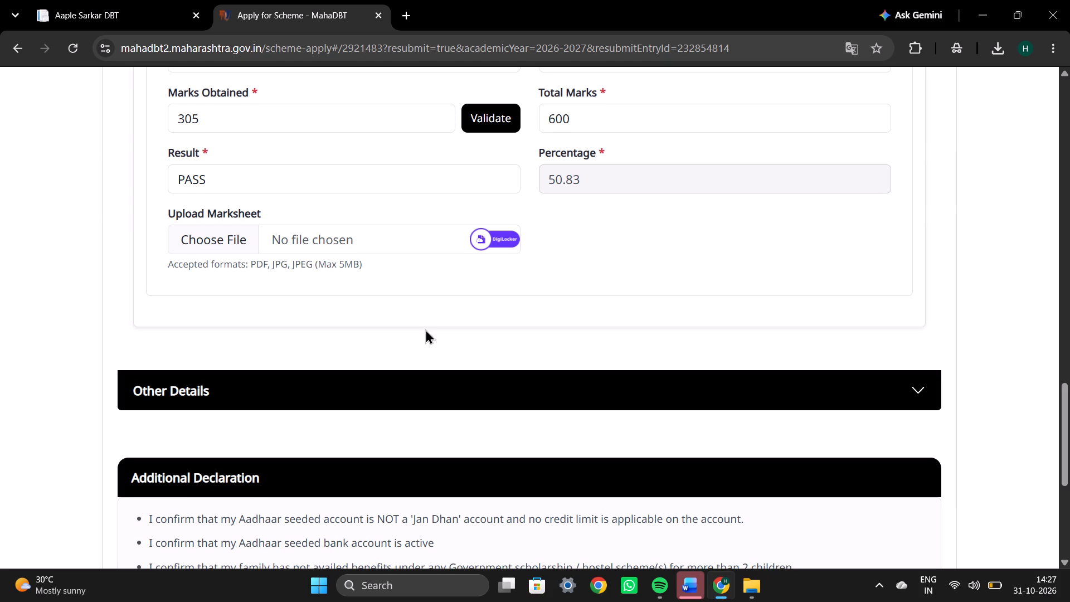
# Review both past qualification entries and the Applicant Details section for completeness.
pyautogui.scroll(4, 541, 181)
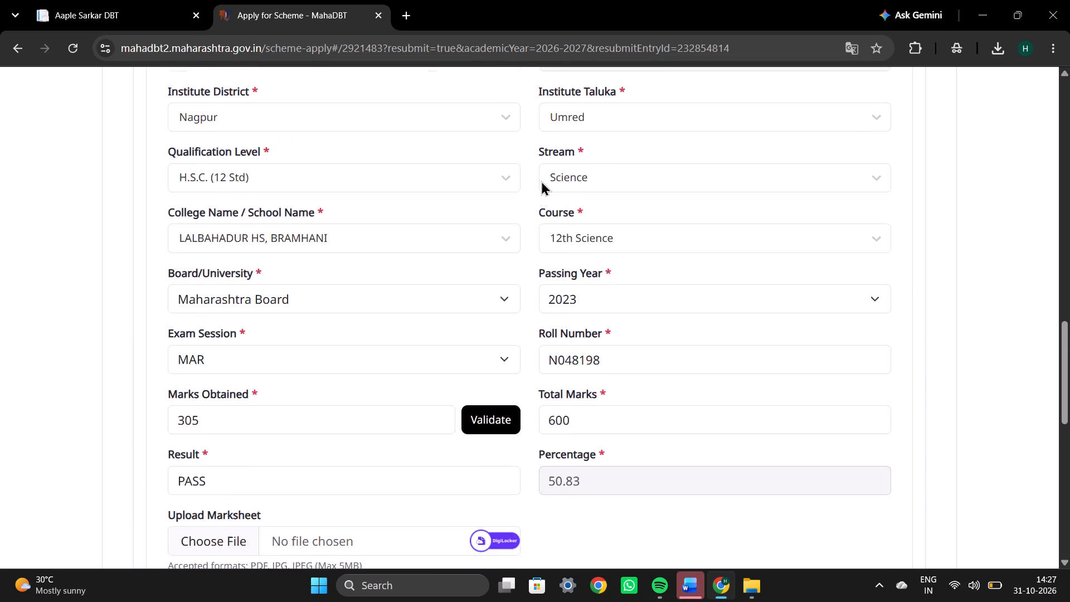
pyautogui.scroll(4, 541, 181)
pyautogui.scroll(-3, 541, 181)
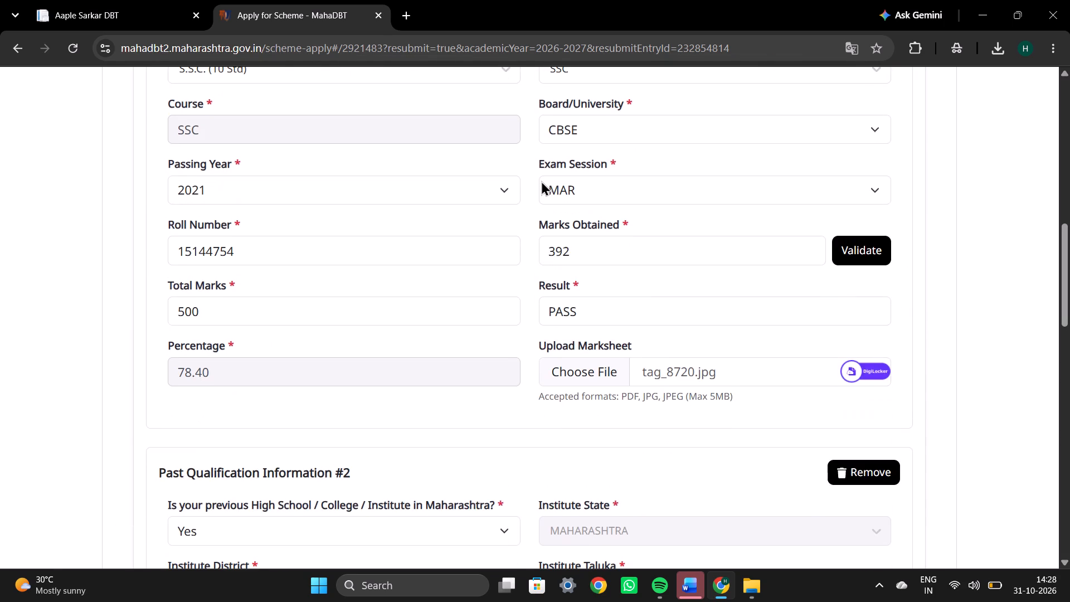
pyautogui.scroll(-5, 541, 181)
pyautogui.scroll(1, 541, 181)
pyautogui.scroll(-1, 541, 181)
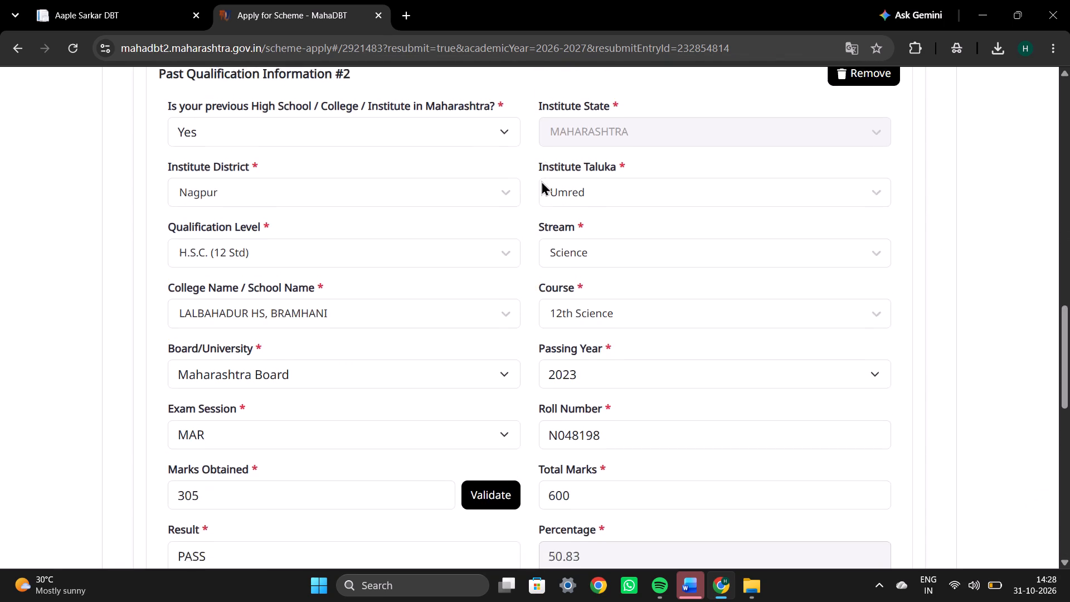
pyautogui.scroll(-1, 541, 181)
pyautogui.scroll(7, 541, 181)
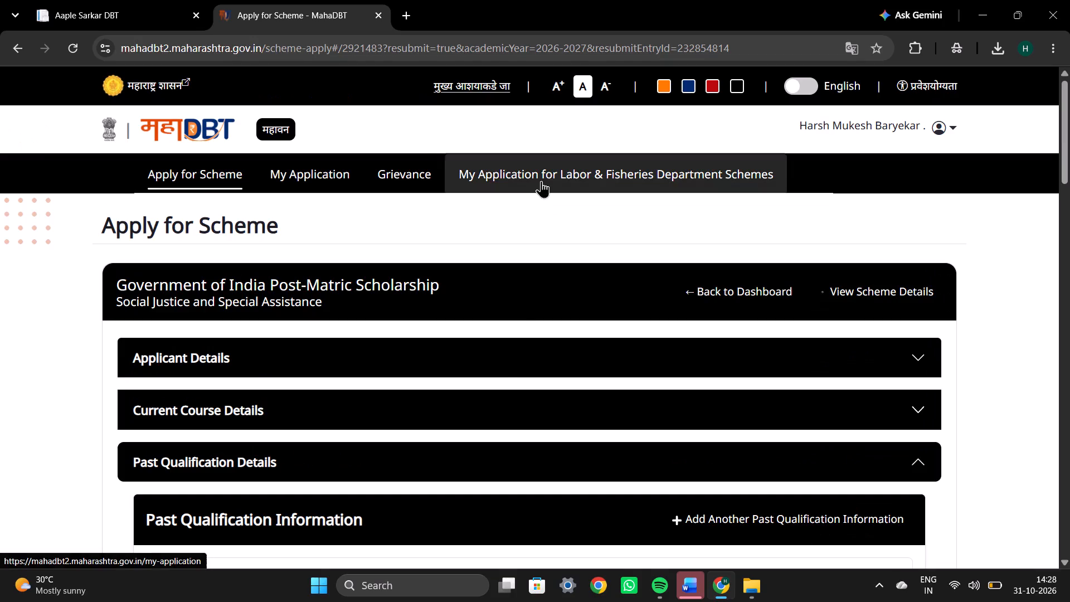
pyautogui.click(515, 360)
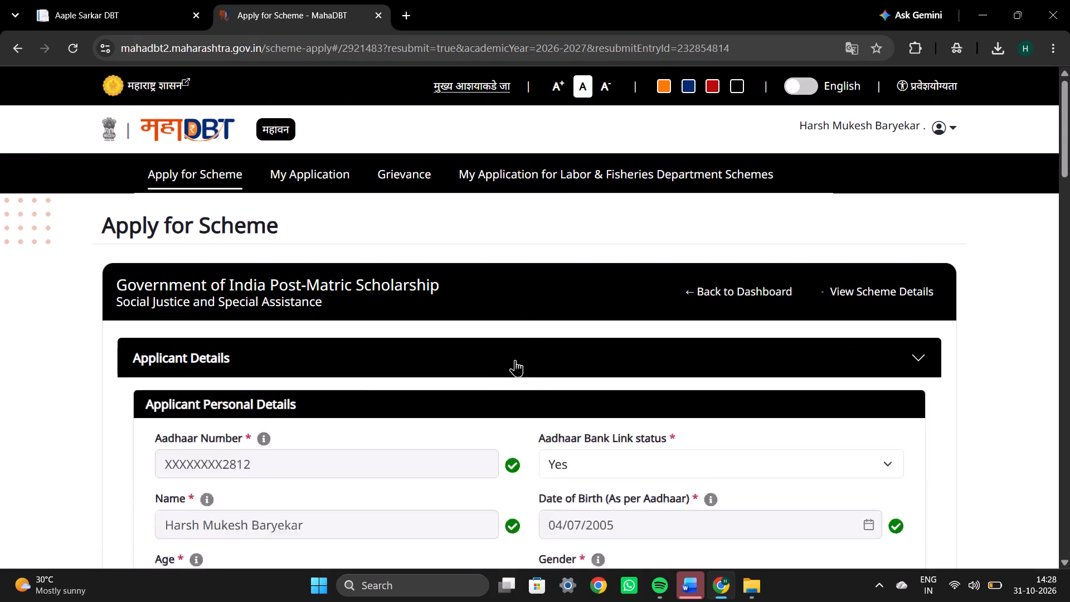
pyautogui.scroll(-7, 515, 360)
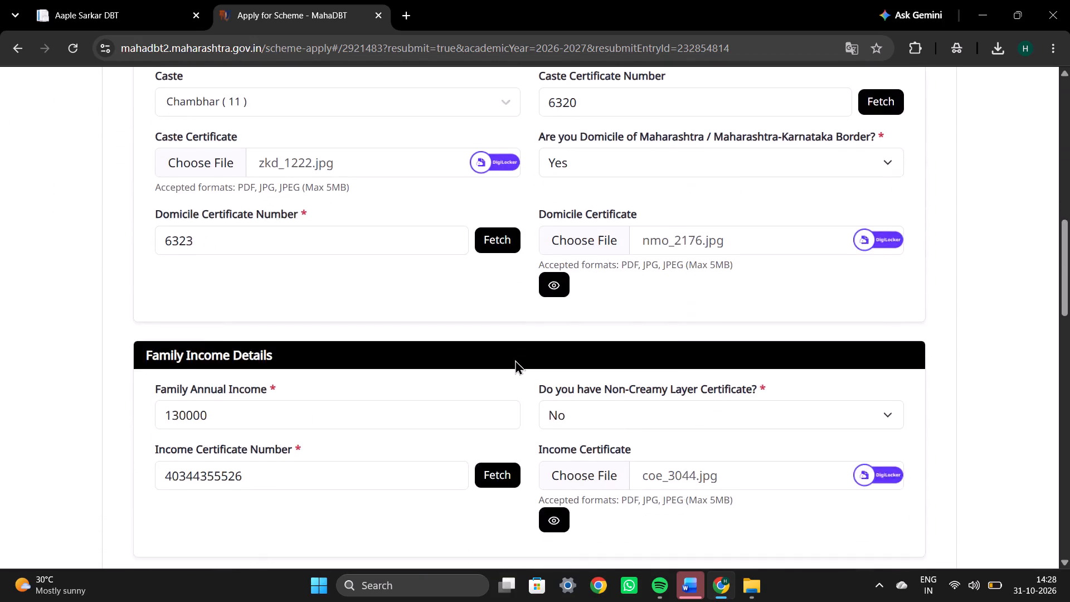
pyautogui.scroll(-5, 515, 360)
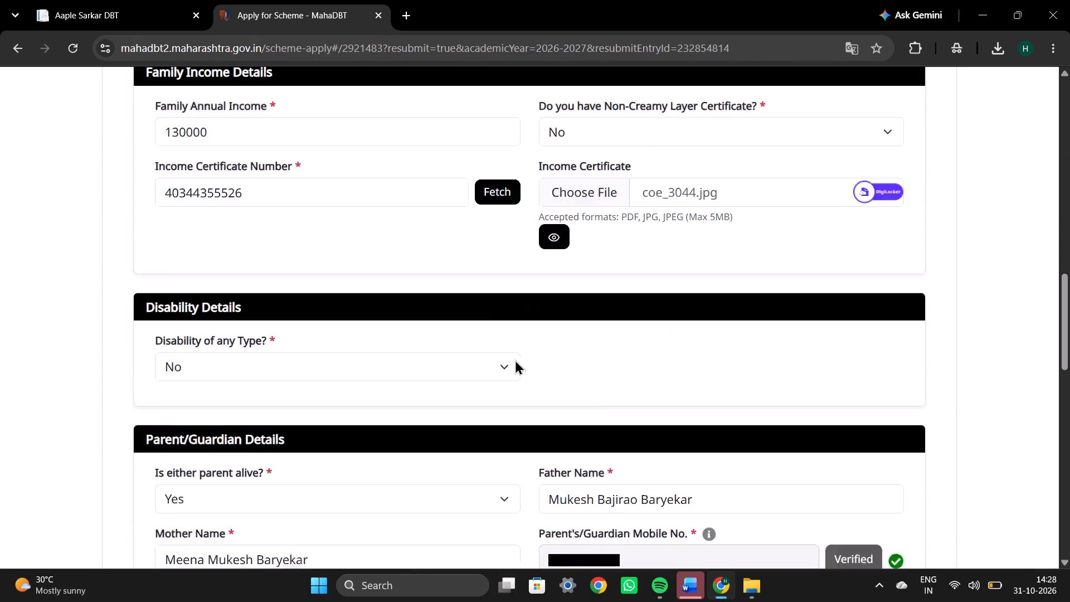
pyautogui.scroll(-3, 515, 360)
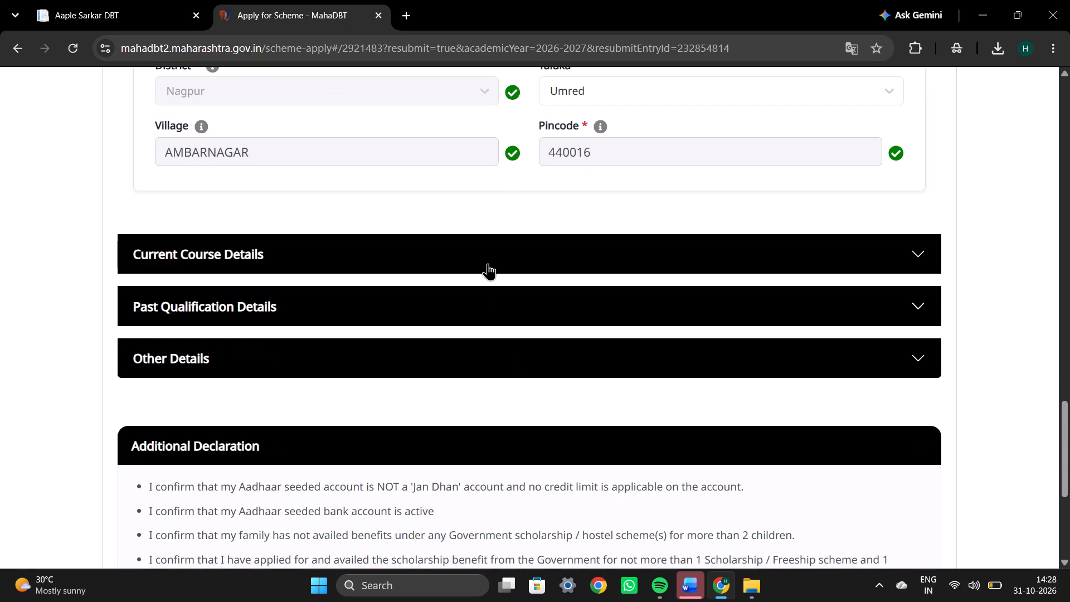
# Attach the admission conformation file as the CAP Id/Merit Percentage document in Current Course Details.
pyautogui.click(488, 263)
pyautogui.scroll(-5, 488, 263)
pyautogui.scroll(1, 488, 263)
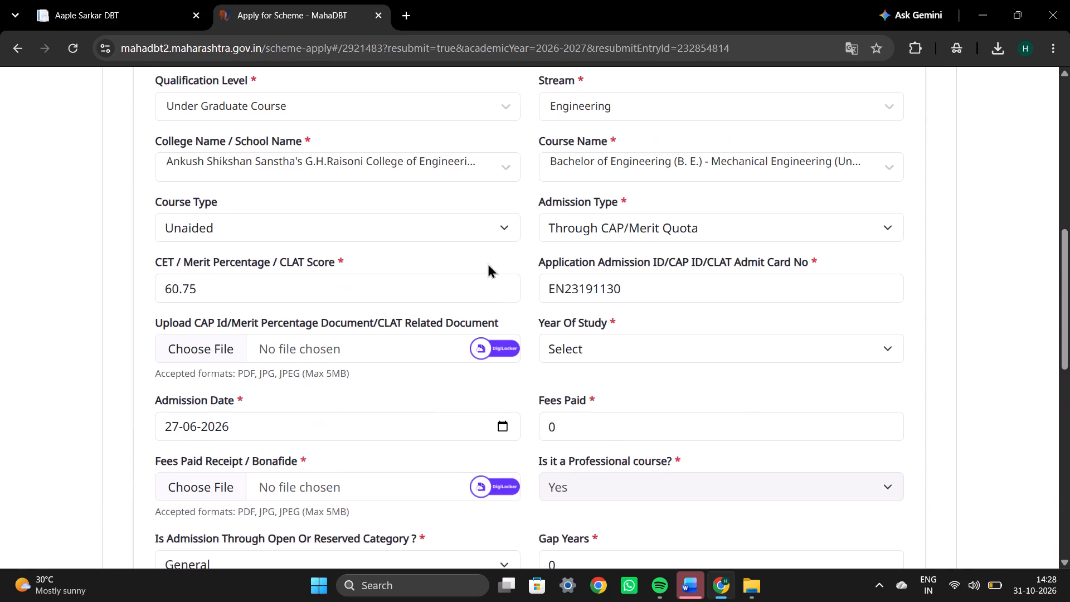
pyautogui.scroll(1, 488, 263)
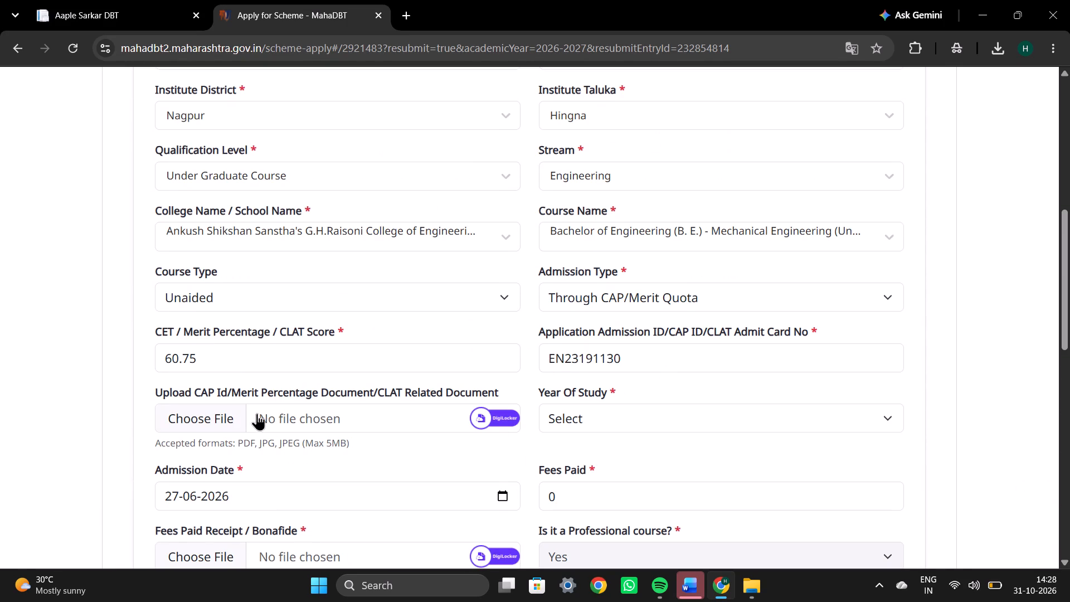
pyautogui.click(227, 414)
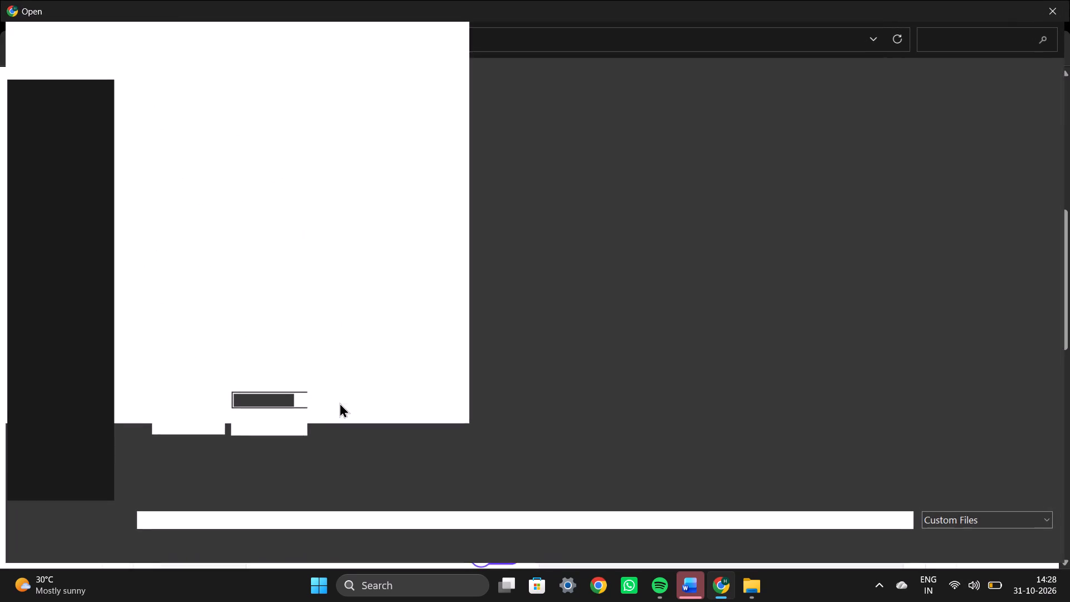
pyautogui.doubleClick(556, 189)
# Set the current course's Year Of Study to Fourth Year.
pyautogui.scroll(-1, 646, 464)
pyautogui.click(625, 326)
pyautogui.click(602, 449)
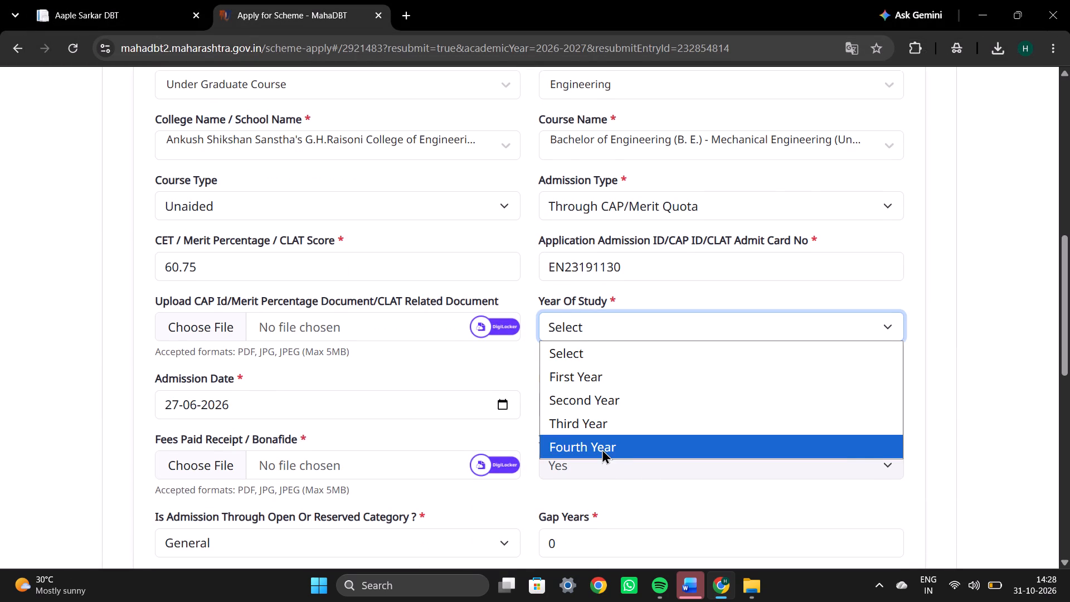
# Attach the fee+Sem PDF from the Downloads folder as the Fees Paid Receipt / Bonafide.
pyautogui.scroll(-1, 409, 386)
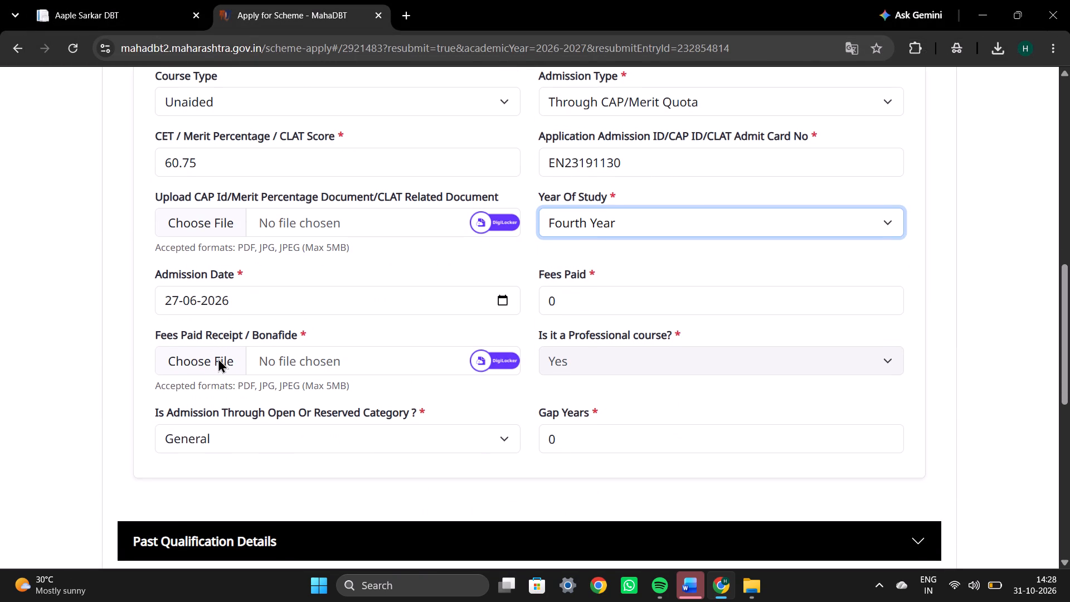
pyautogui.click(217, 360)
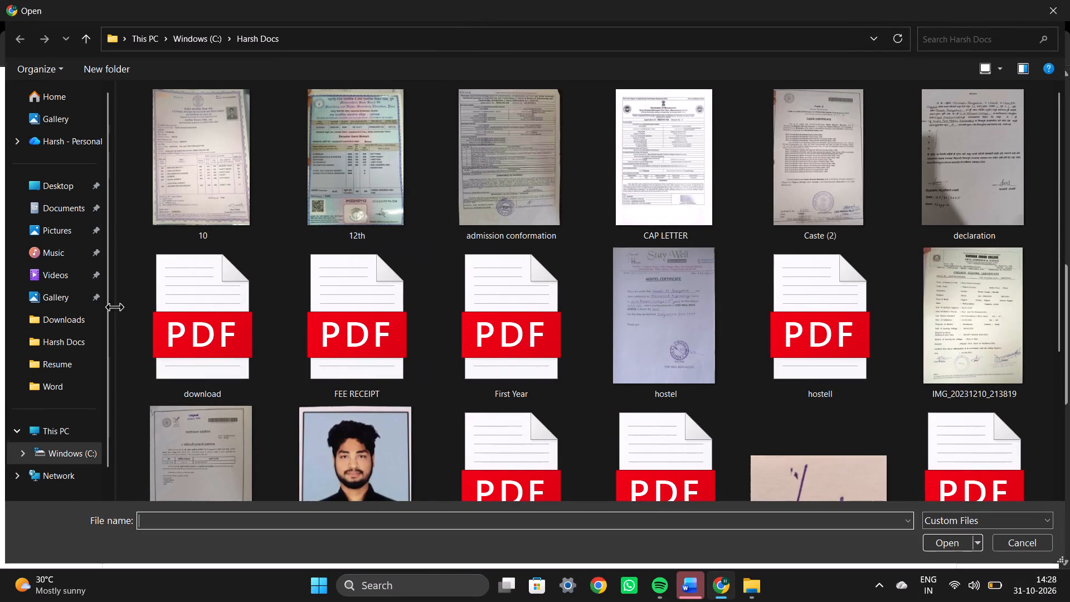
pyautogui.click(45, 319)
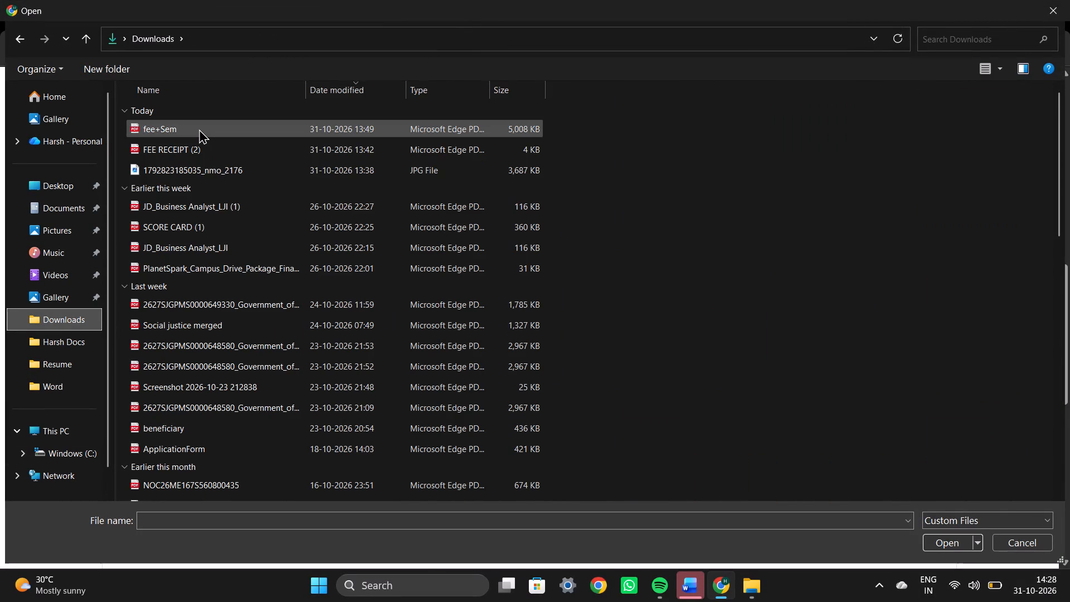
pyautogui.doubleClick(199, 129)
# Check the Current Course Information fields and their document attachments.
pyautogui.scroll(-1, 410, 326)
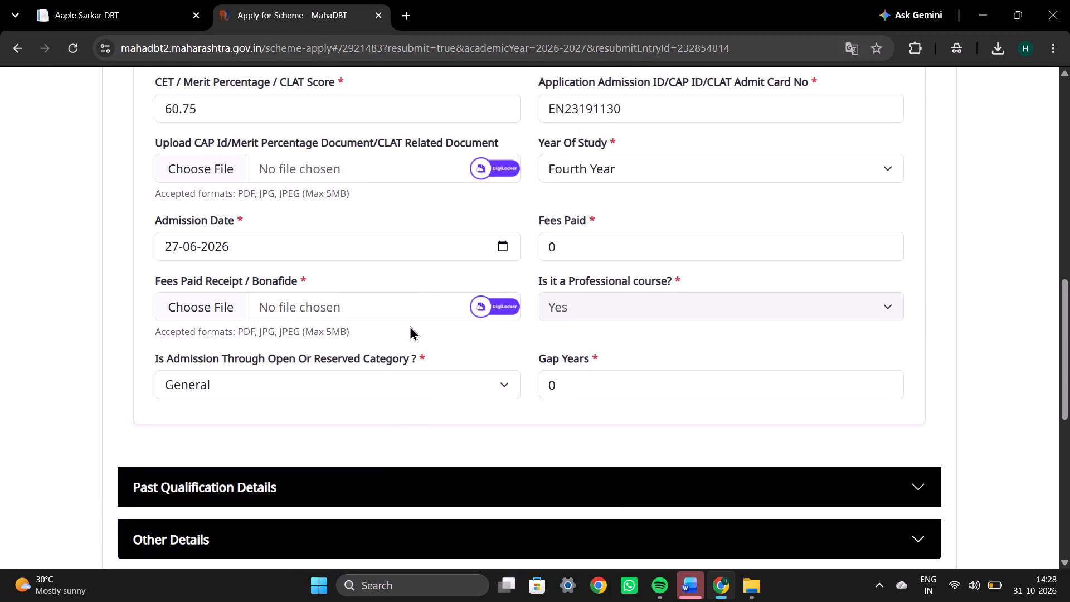
pyautogui.scroll(-1, 410, 326)
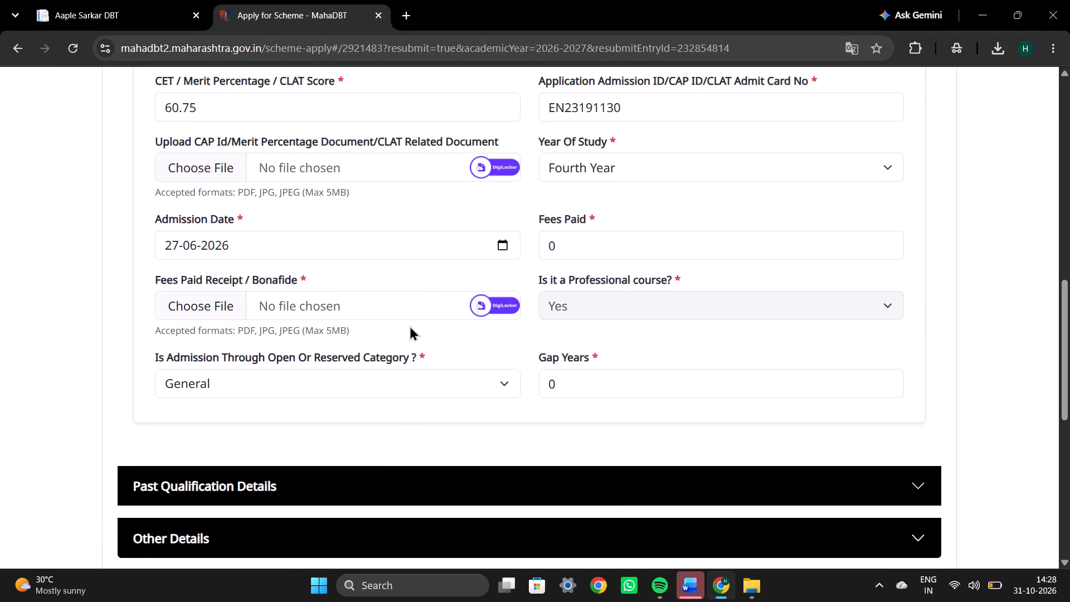
pyautogui.scroll(-1, 410, 326)
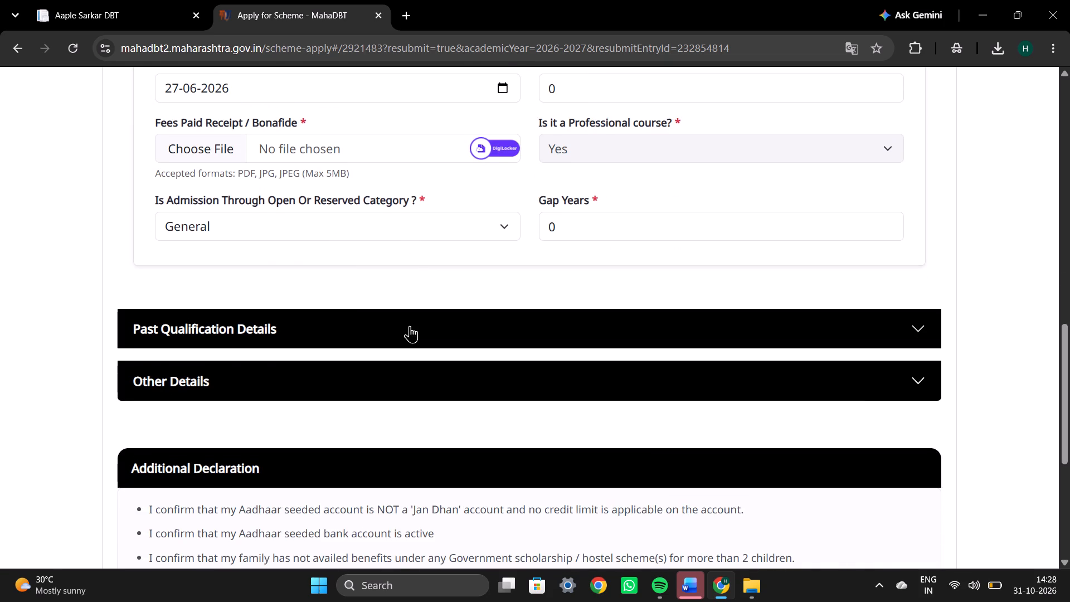
pyautogui.scroll(-7, 410, 326)
pyautogui.scroll(5, 410, 326)
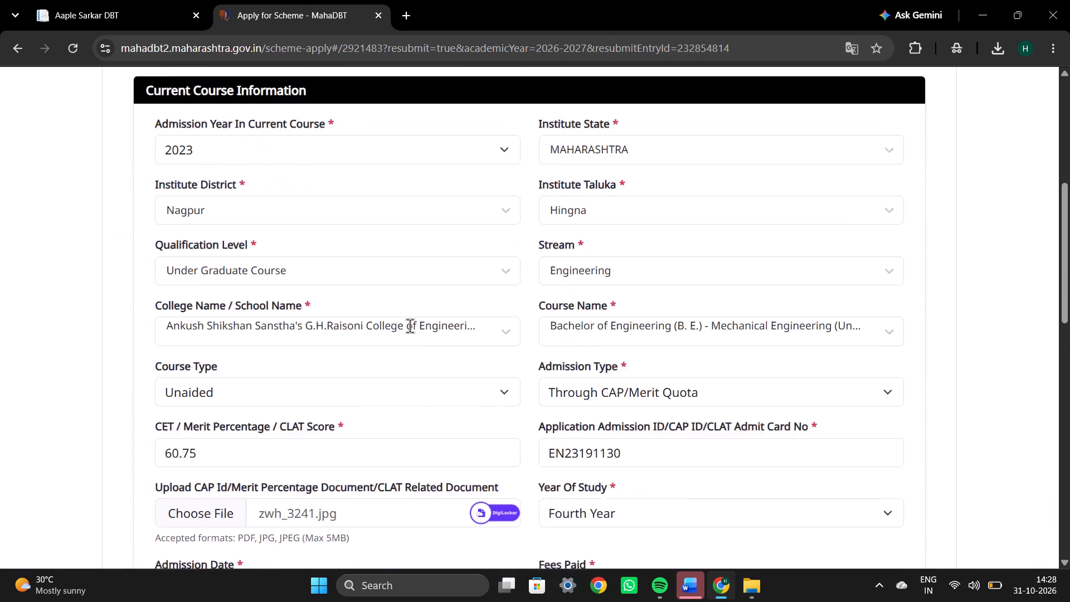
pyautogui.scroll(2, 410, 326)
pyautogui.scroll(-3, 410, 326)
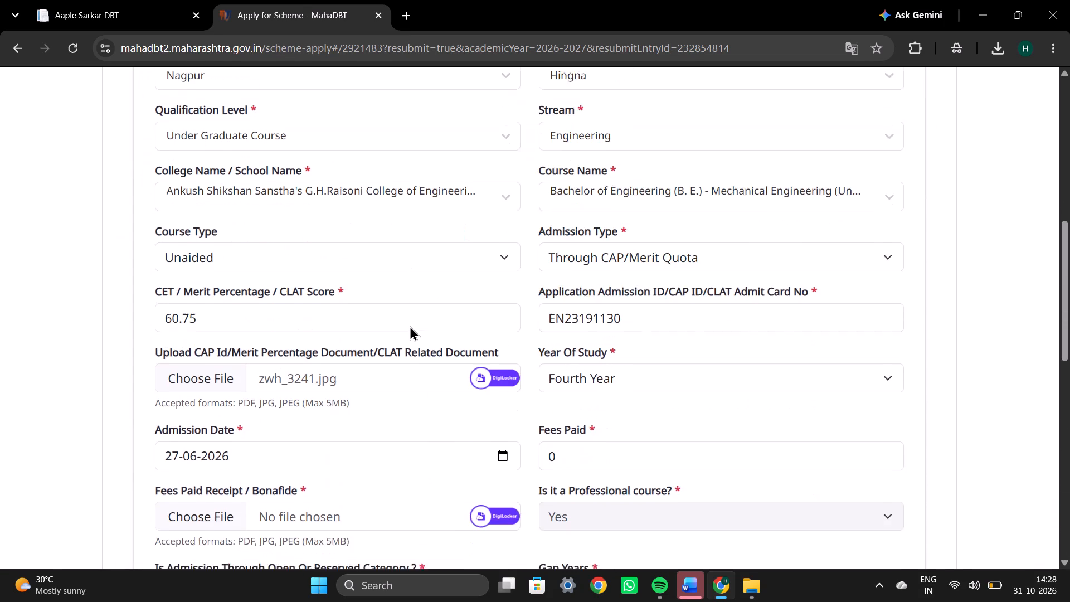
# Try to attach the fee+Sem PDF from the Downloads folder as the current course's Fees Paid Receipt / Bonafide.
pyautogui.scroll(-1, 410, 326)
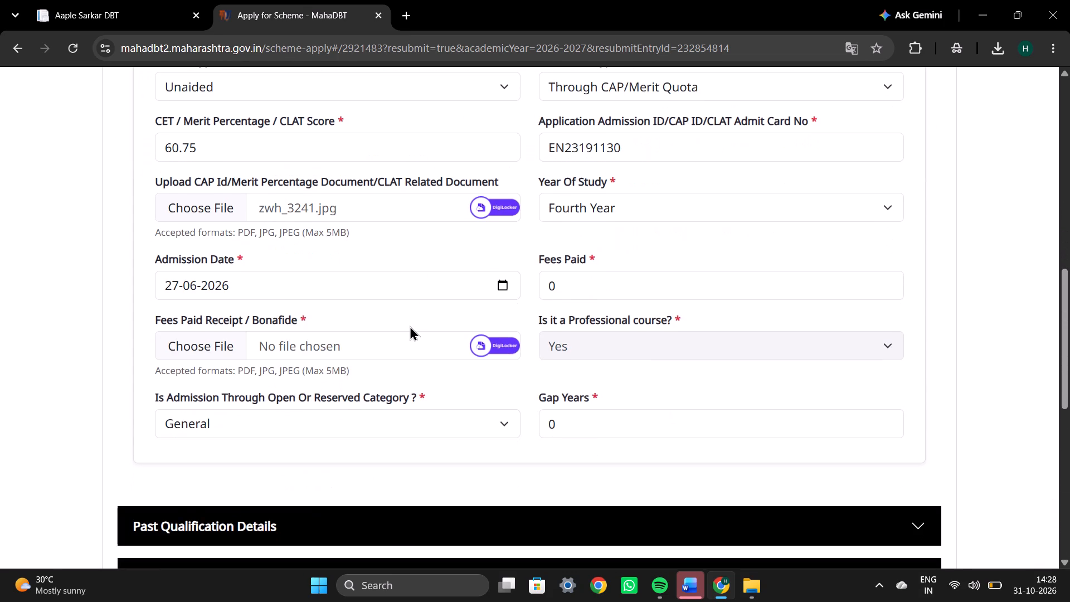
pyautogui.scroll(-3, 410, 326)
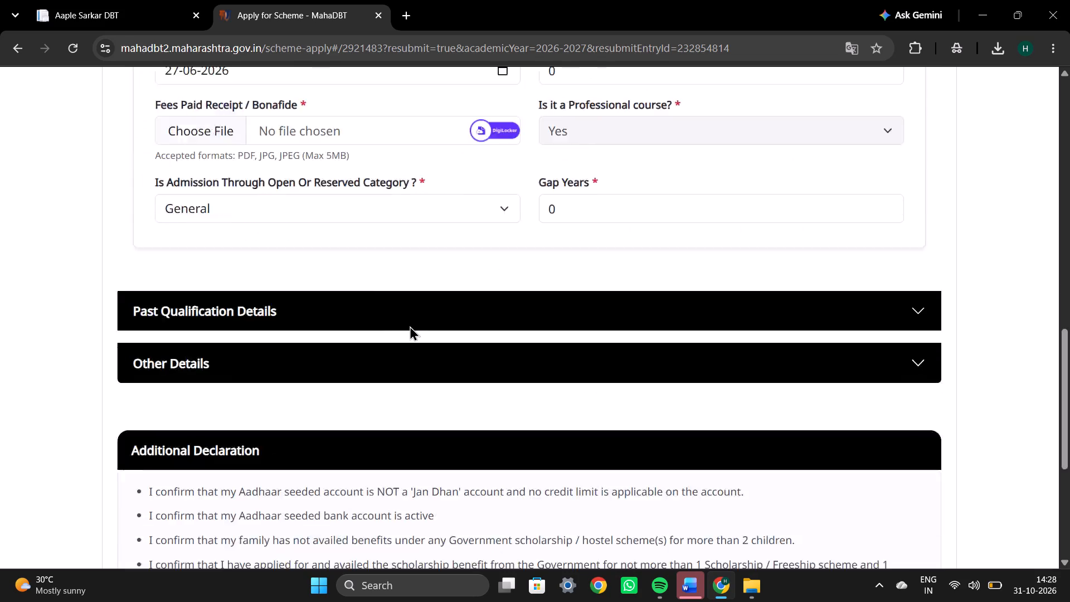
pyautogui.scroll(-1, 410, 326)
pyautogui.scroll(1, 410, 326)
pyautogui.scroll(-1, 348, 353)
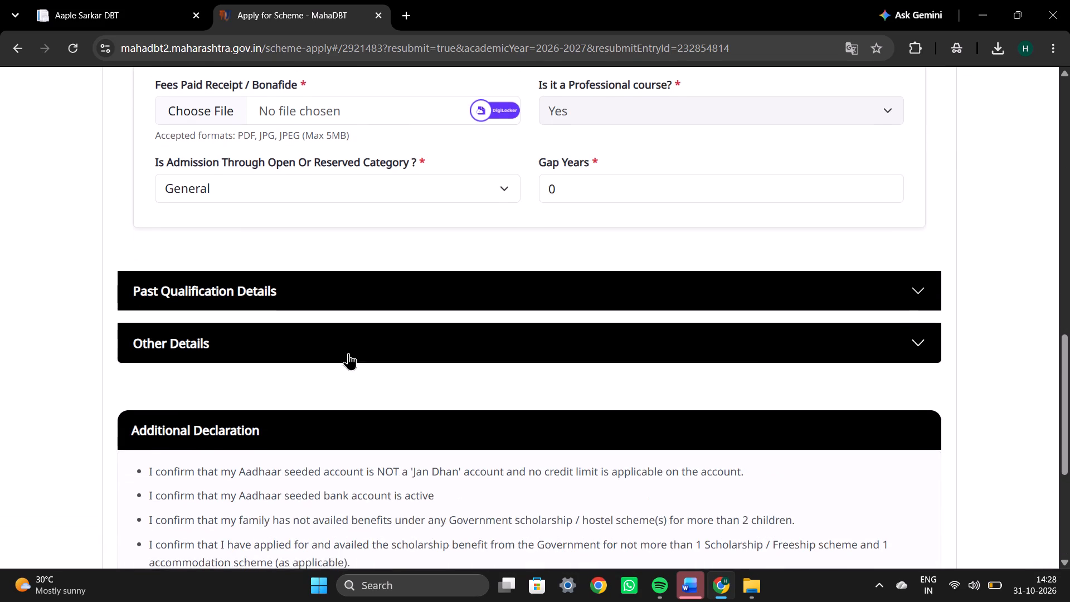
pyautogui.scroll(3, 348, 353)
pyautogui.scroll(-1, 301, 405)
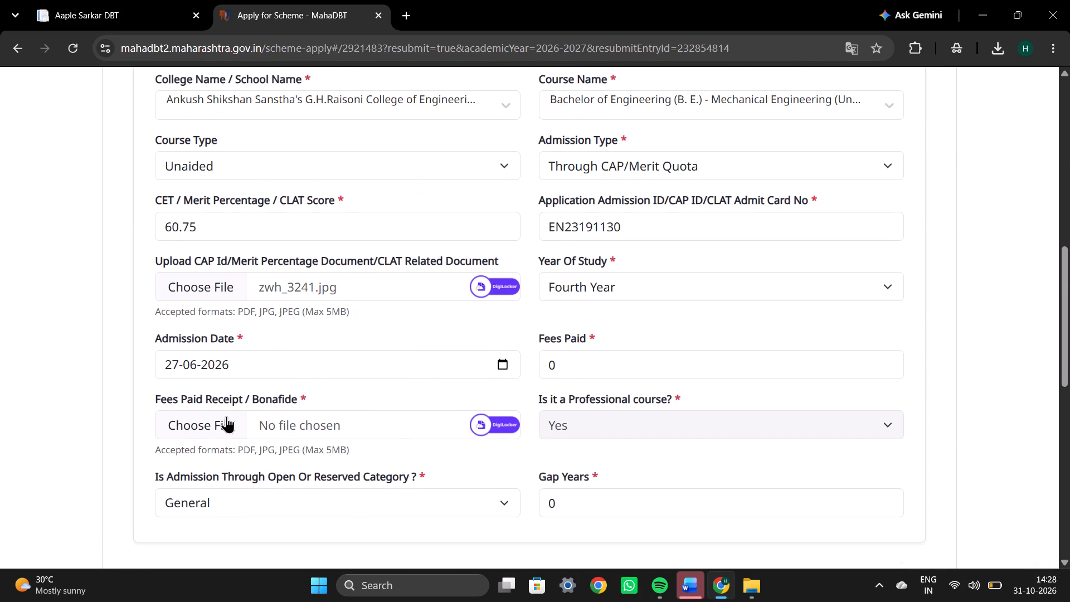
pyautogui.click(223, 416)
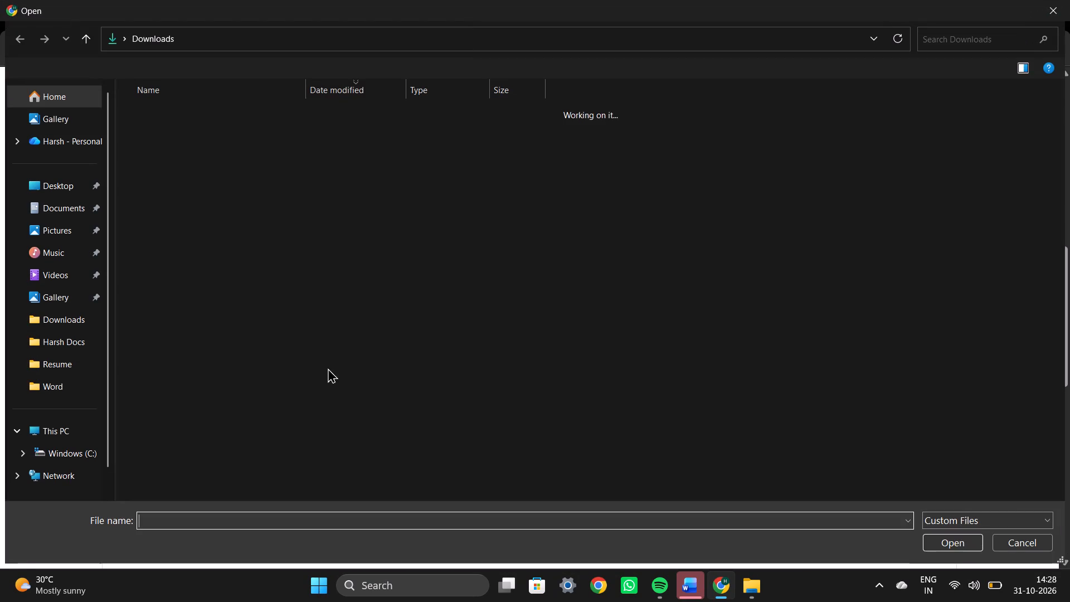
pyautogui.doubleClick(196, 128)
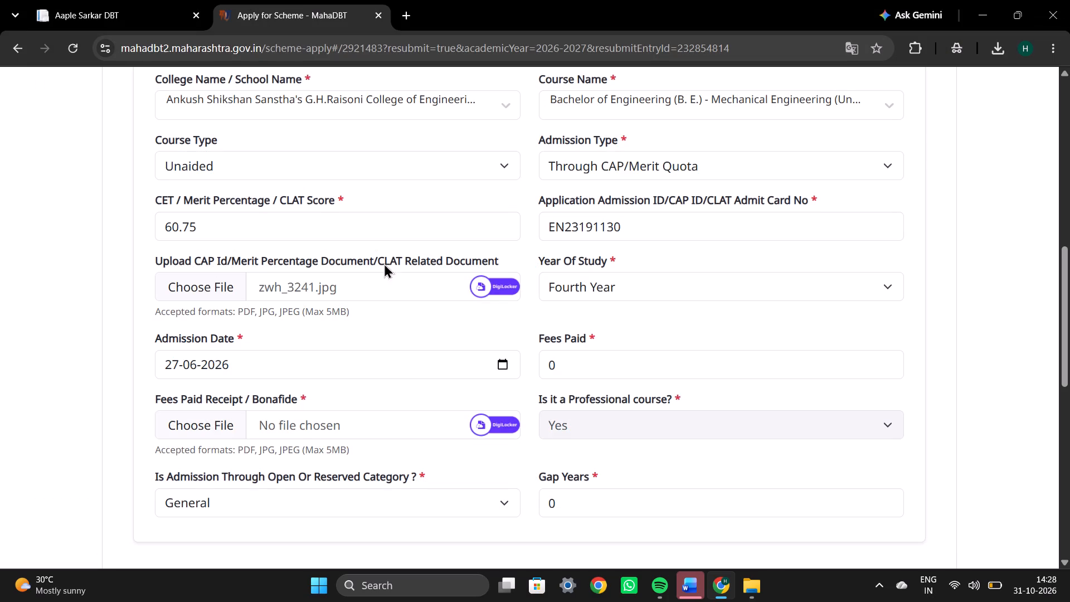
# Attach the 12th image from the Harsh Docs folder as the marksheet for the H.S.C. entry in Past Qualification Details.
pyautogui.scroll(-1, 503, 399)
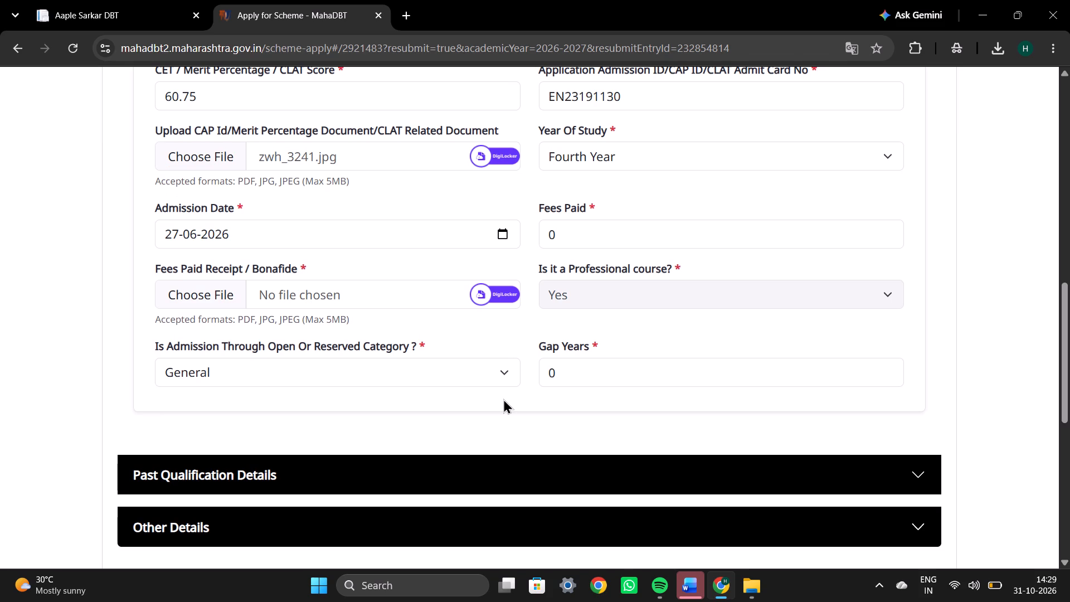
pyautogui.scroll(-2, 503, 399)
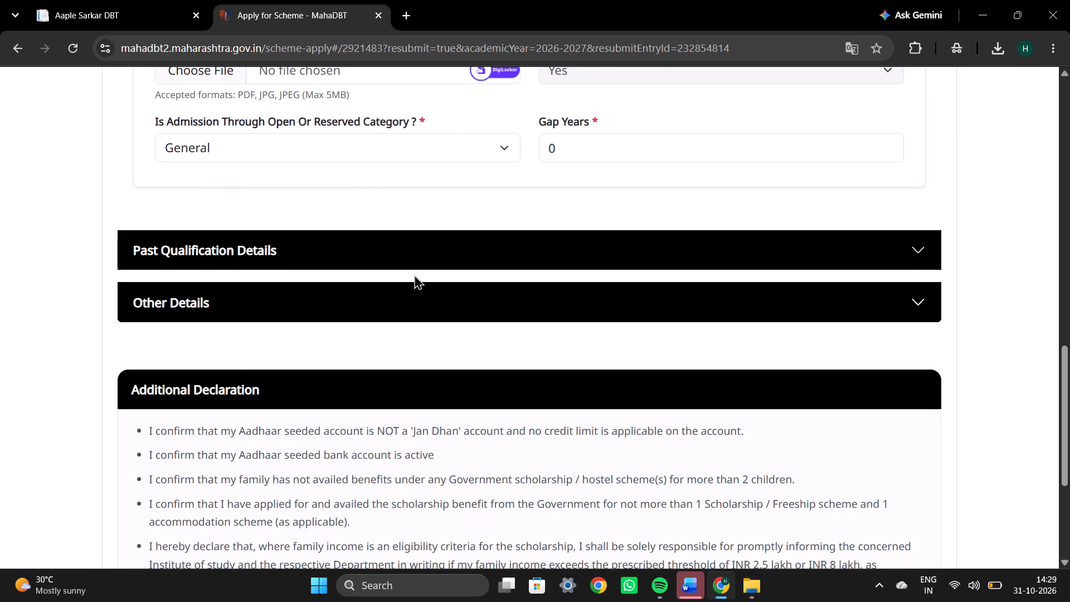
pyautogui.click(431, 258)
pyautogui.scroll(-3, 431, 258)
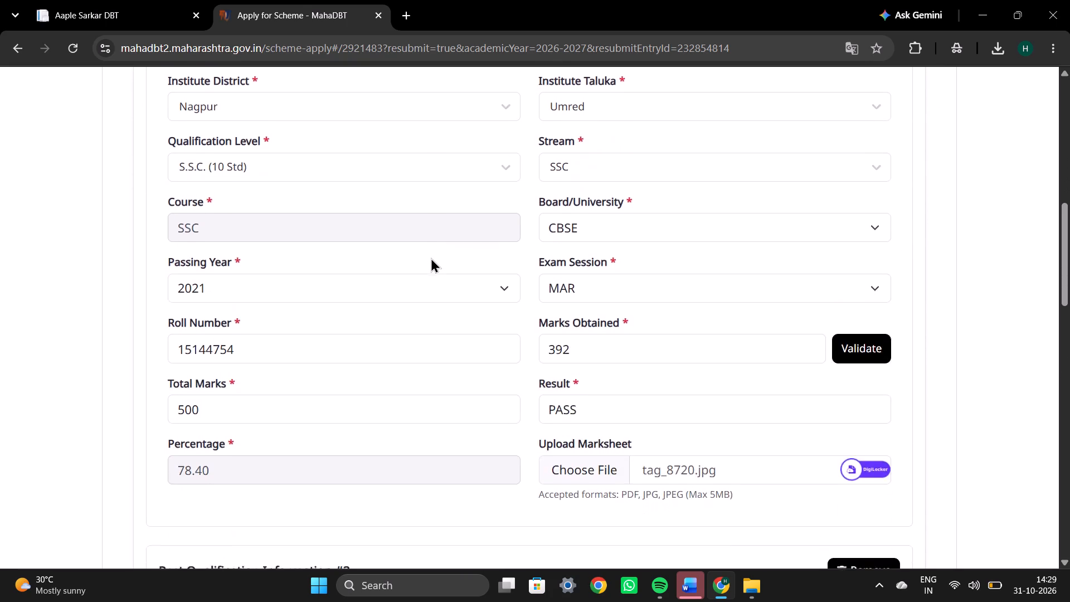
pyautogui.scroll(-7, 431, 258)
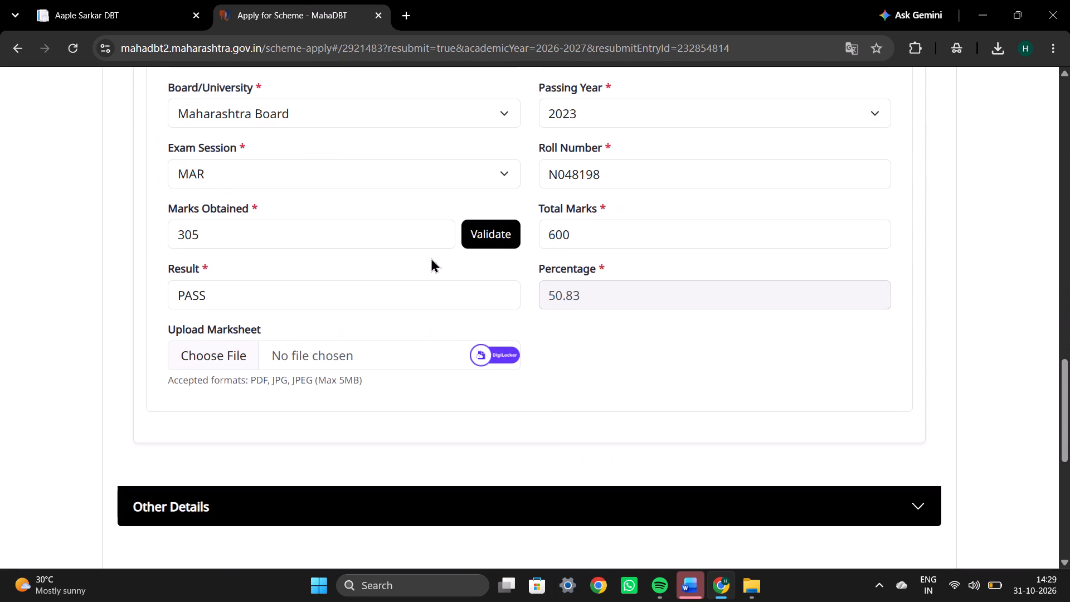
pyautogui.scroll(1, 431, 258)
pyautogui.click(224, 457)
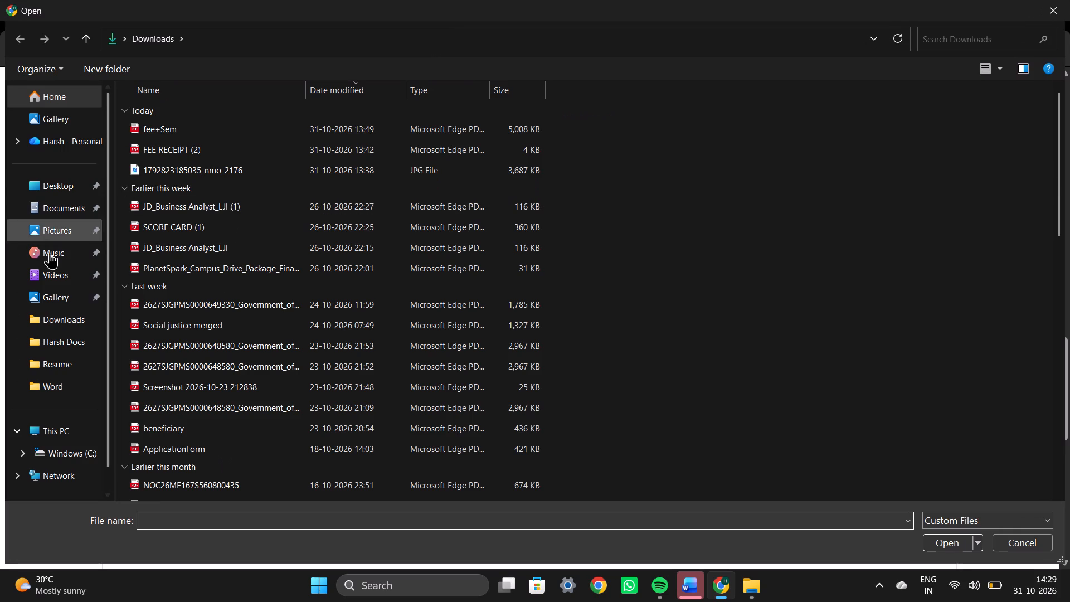
pyautogui.click(87, 345)
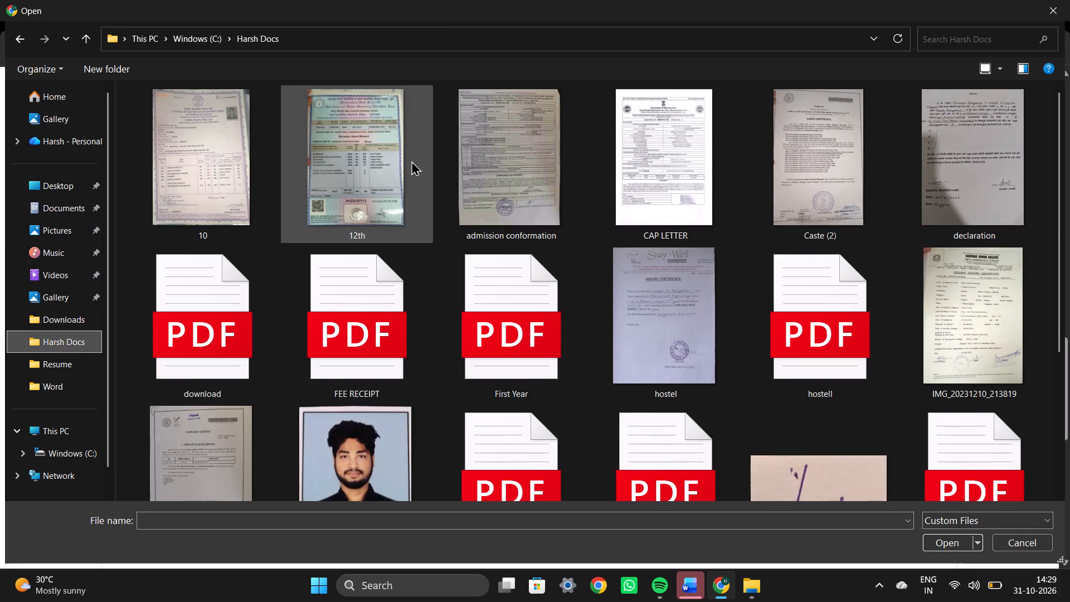
pyautogui.doubleClick(401, 161)
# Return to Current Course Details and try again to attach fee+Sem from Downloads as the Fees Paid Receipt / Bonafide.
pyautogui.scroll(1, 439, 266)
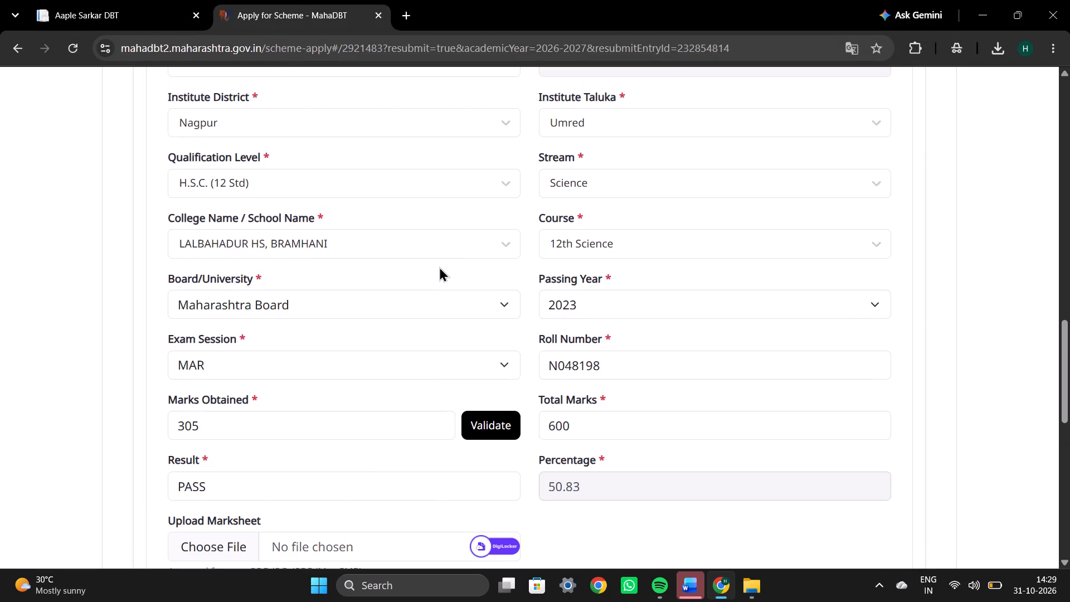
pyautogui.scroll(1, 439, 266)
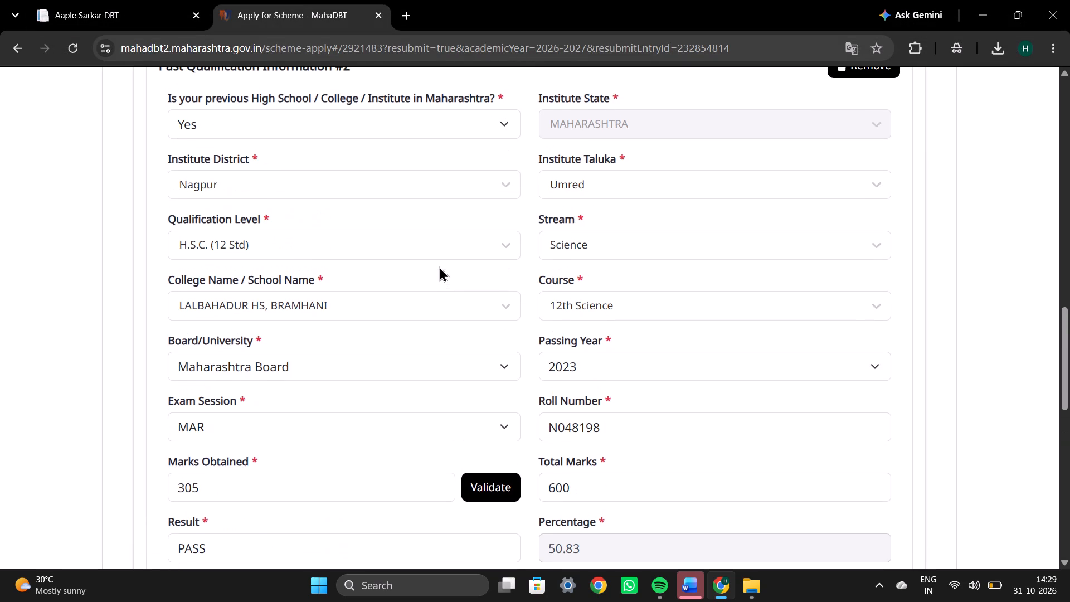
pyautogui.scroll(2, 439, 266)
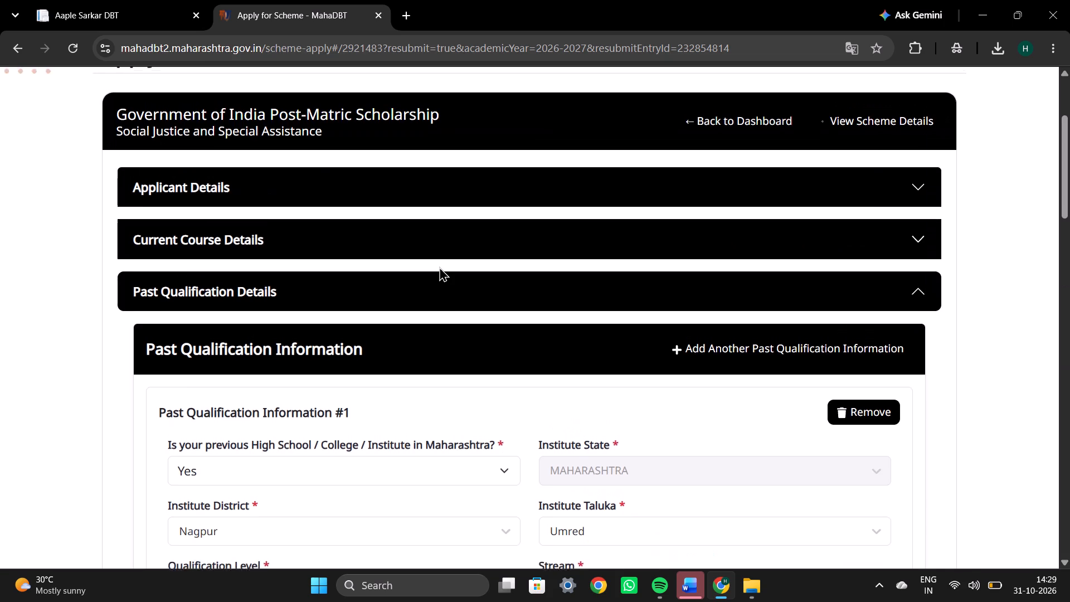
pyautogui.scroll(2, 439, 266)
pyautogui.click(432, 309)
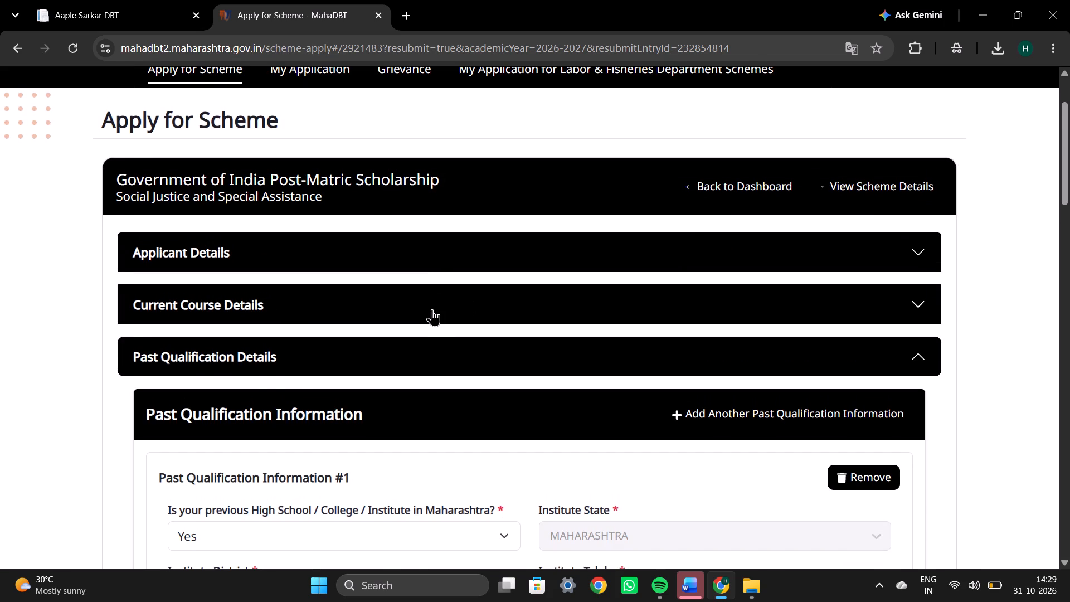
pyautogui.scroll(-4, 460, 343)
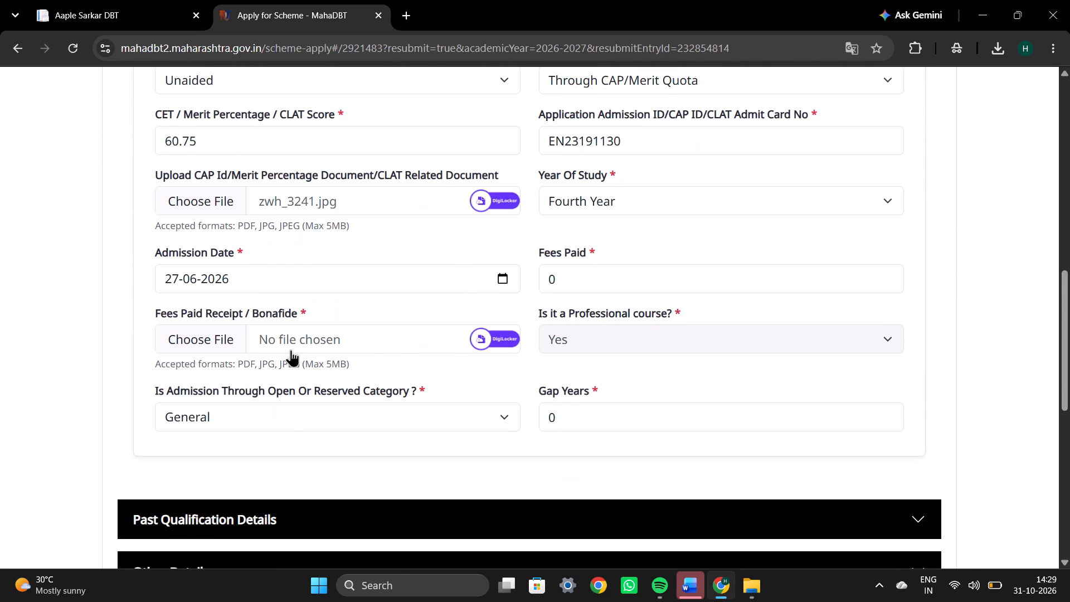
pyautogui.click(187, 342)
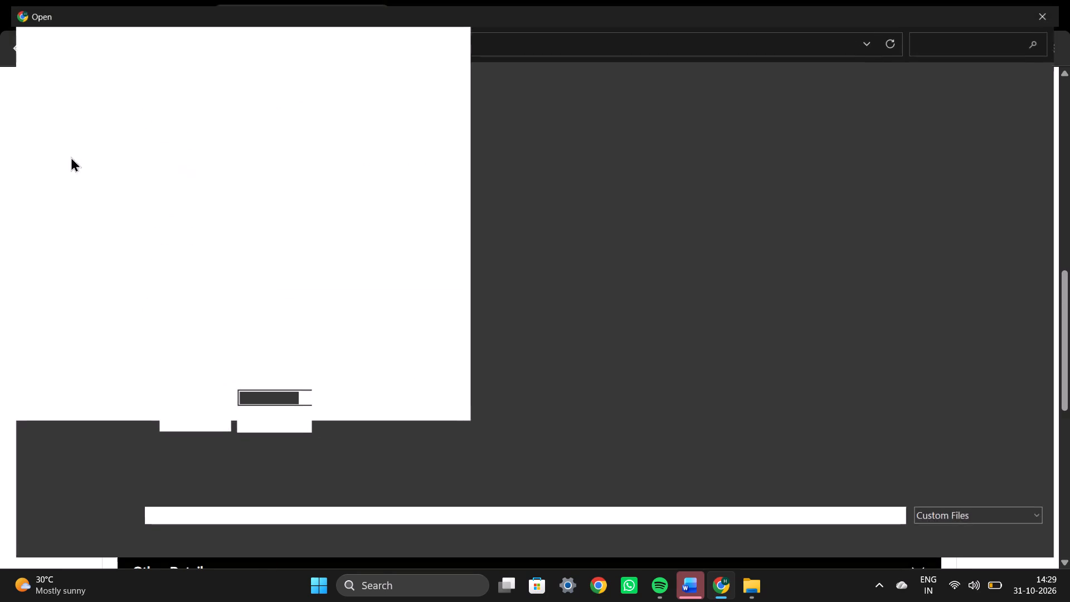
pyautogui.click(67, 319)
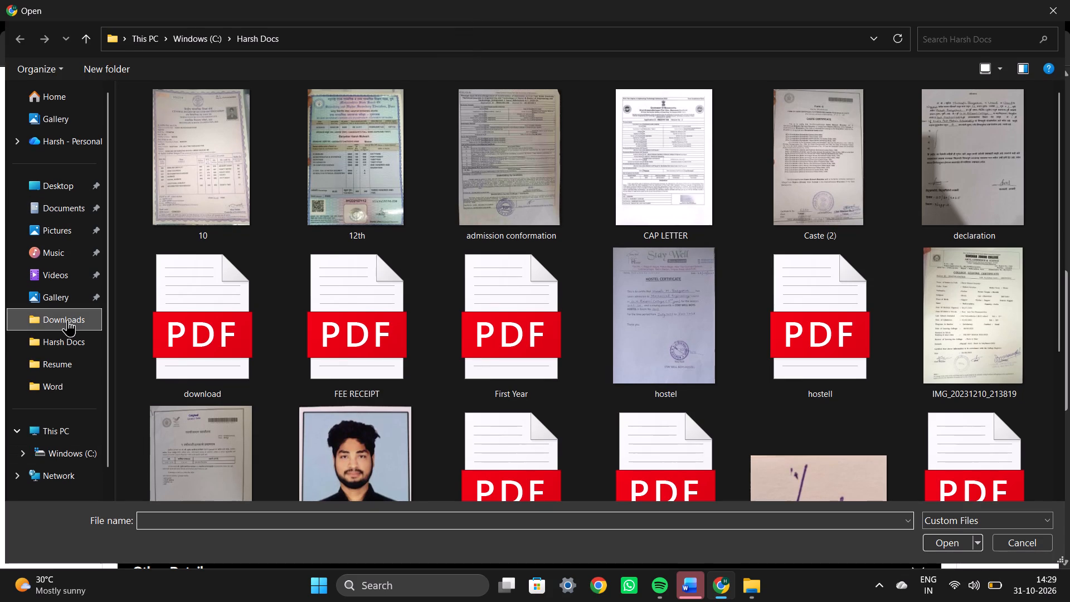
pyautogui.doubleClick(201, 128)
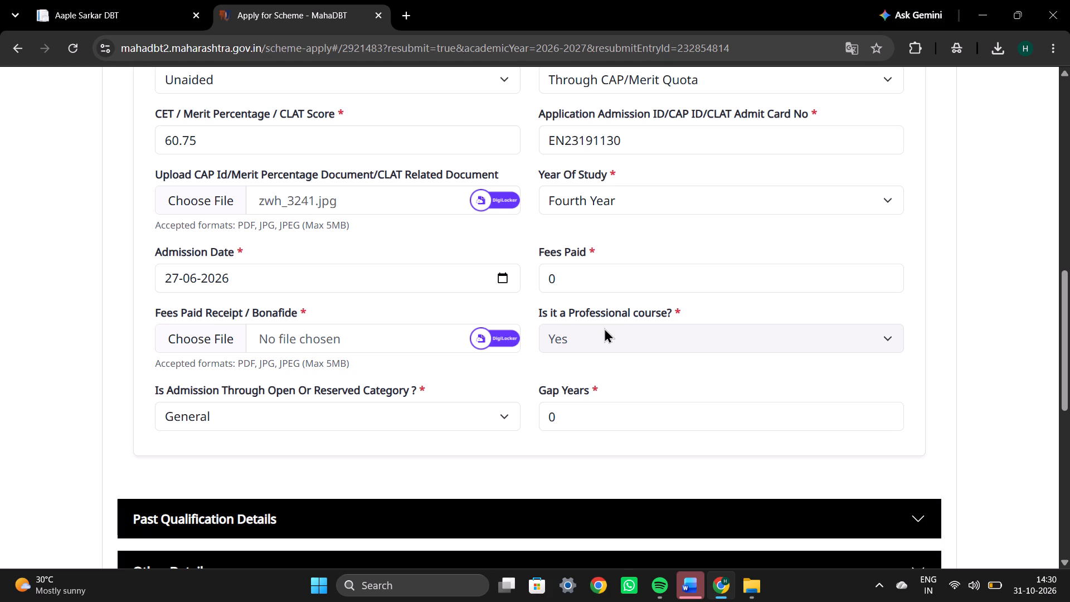
# Review the declaration section and the H.S.C. entry in Past Qualification Details, including its marksheet attachment.
pyautogui.scroll(-5, 604, 328)
pyautogui.scroll(1, 604, 328)
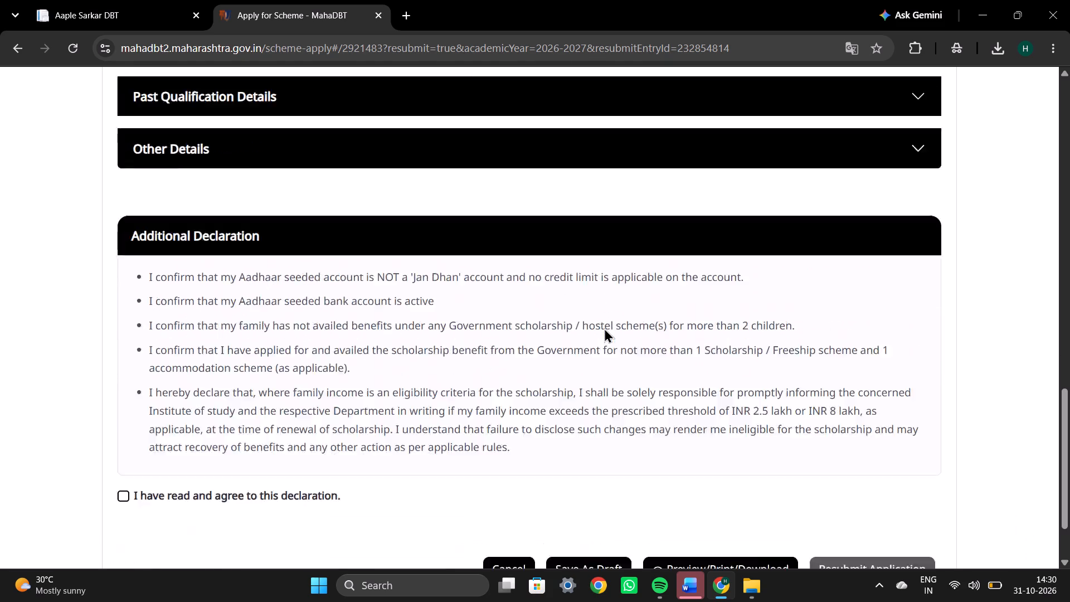
pyautogui.scroll(1, 604, 328)
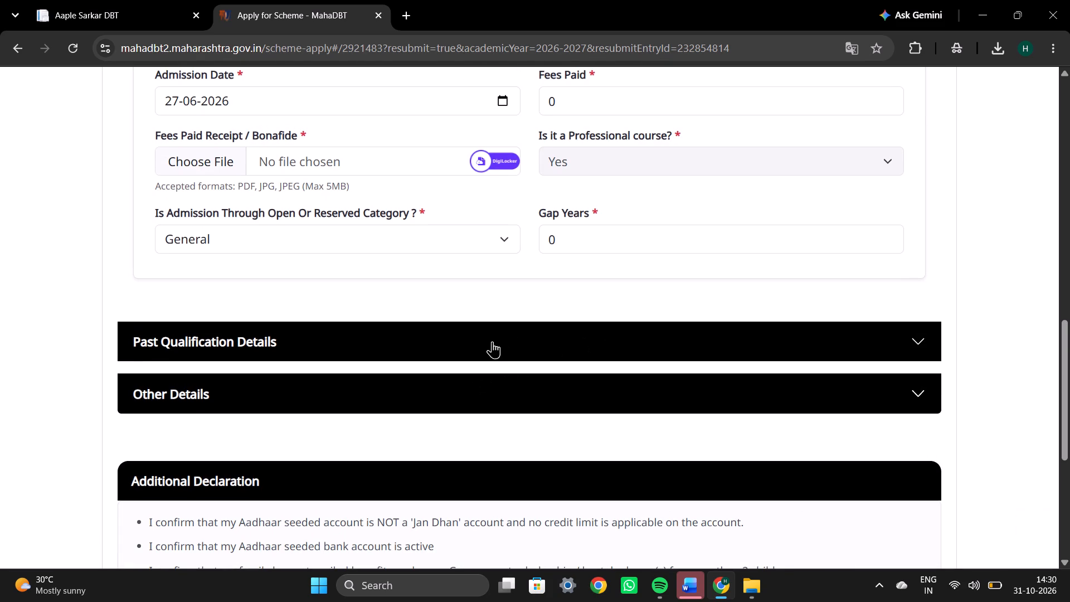
pyautogui.click(492, 341)
pyautogui.scroll(-6, 492, 341)
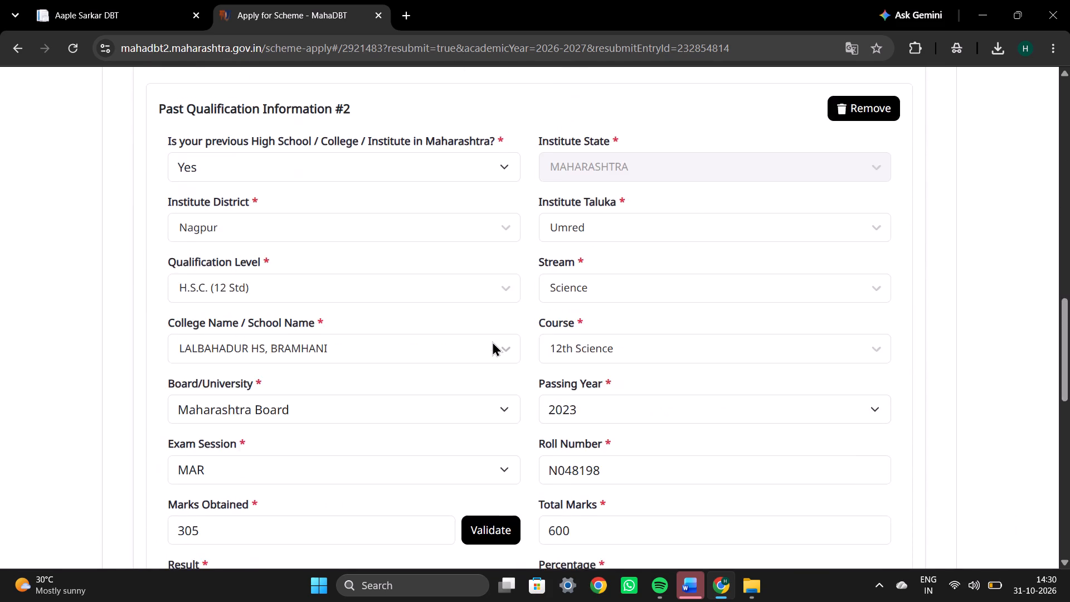
pyautogui.scroll(-3, 492, 341)
pyautogui.scroll(2, 492, 341)
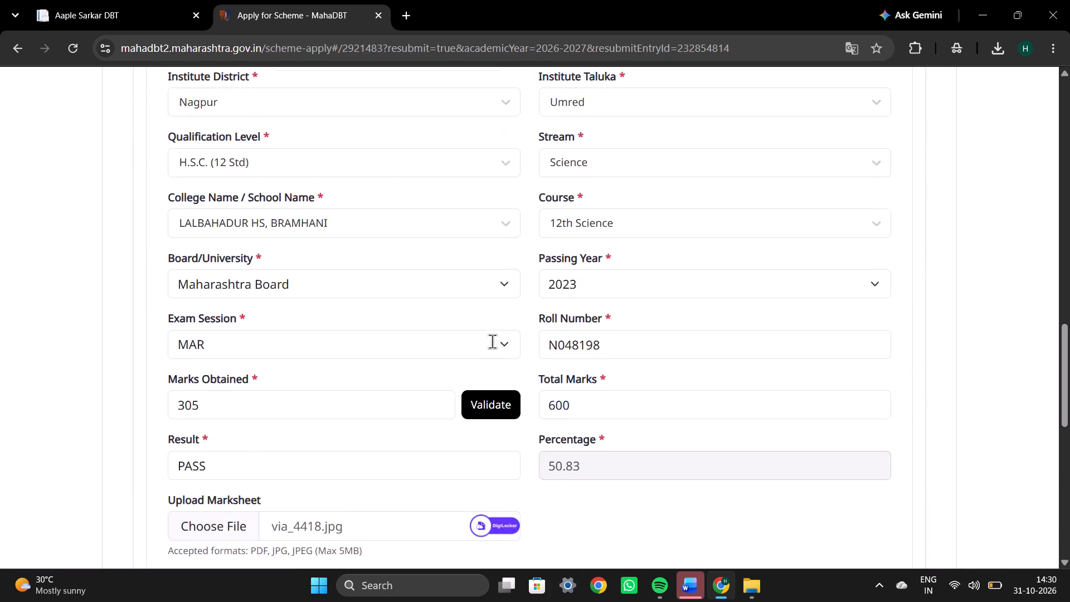
pyautogui.scroll(6, 492, 341)
pyautogui.scroll(-1, 492, 341)
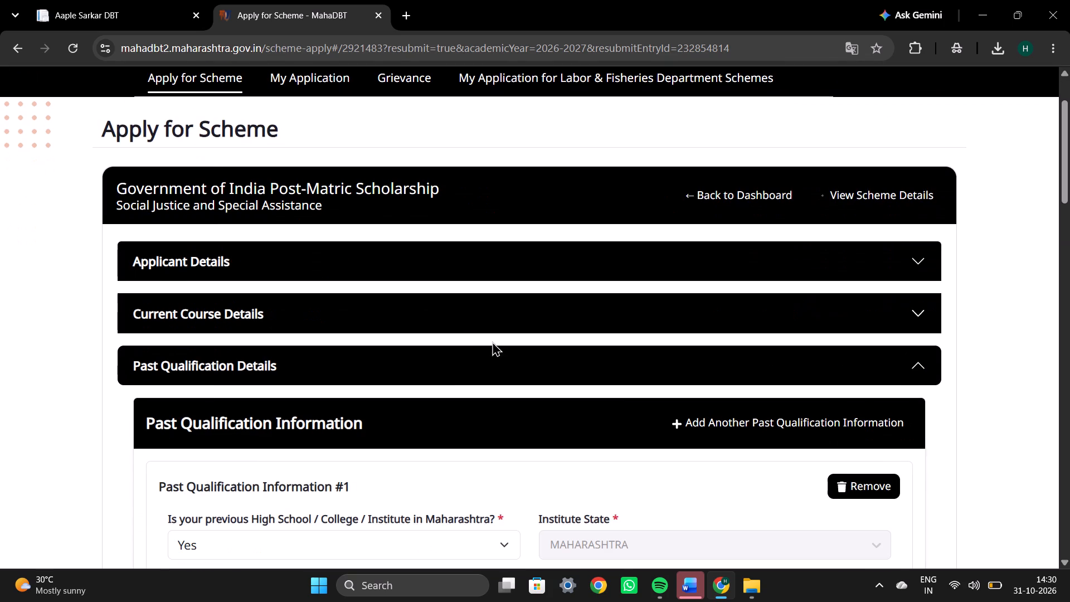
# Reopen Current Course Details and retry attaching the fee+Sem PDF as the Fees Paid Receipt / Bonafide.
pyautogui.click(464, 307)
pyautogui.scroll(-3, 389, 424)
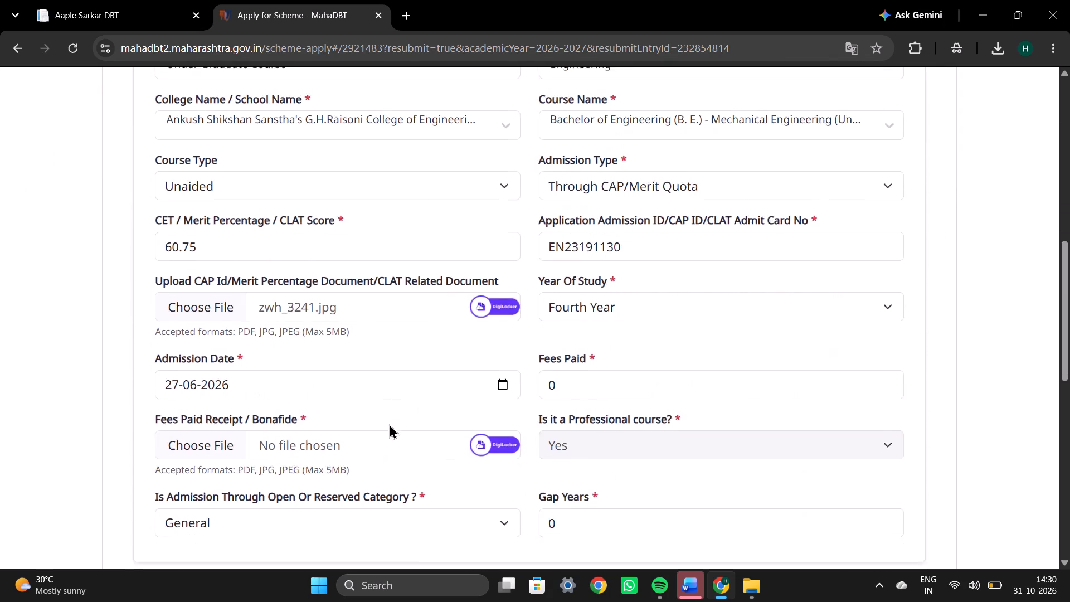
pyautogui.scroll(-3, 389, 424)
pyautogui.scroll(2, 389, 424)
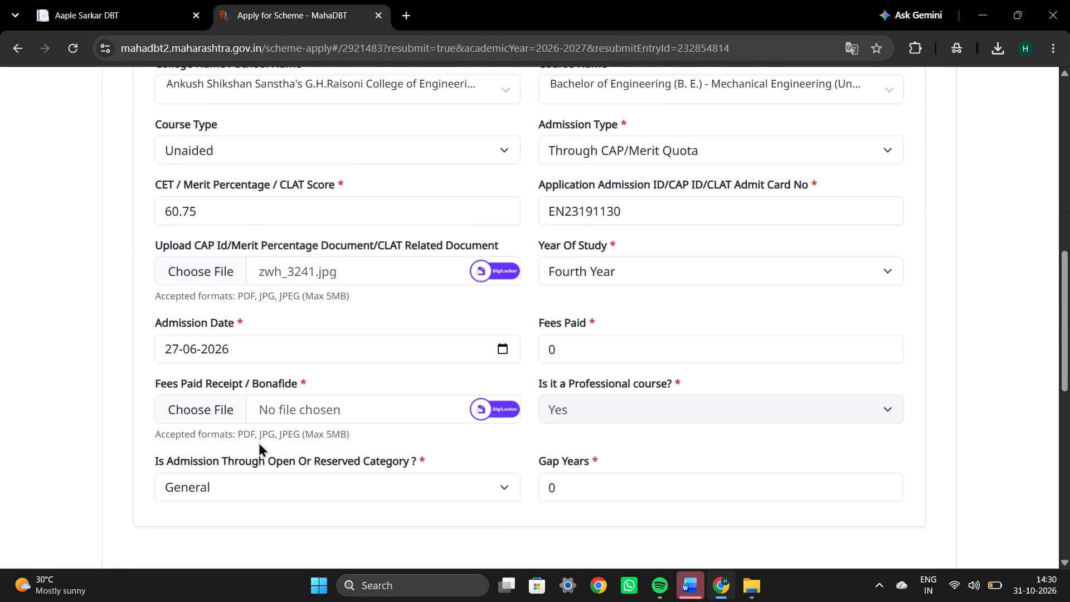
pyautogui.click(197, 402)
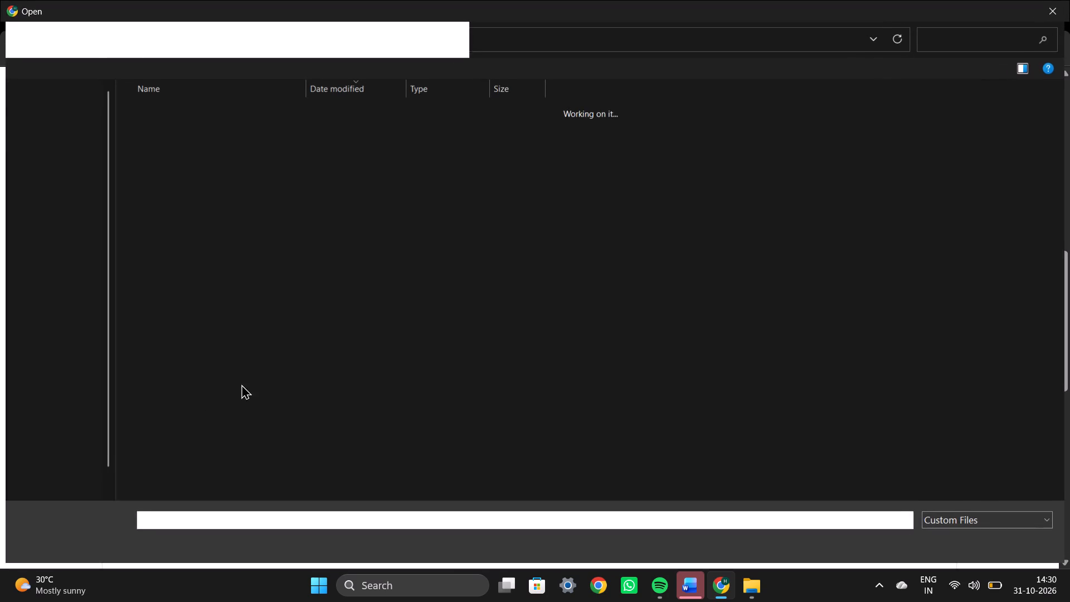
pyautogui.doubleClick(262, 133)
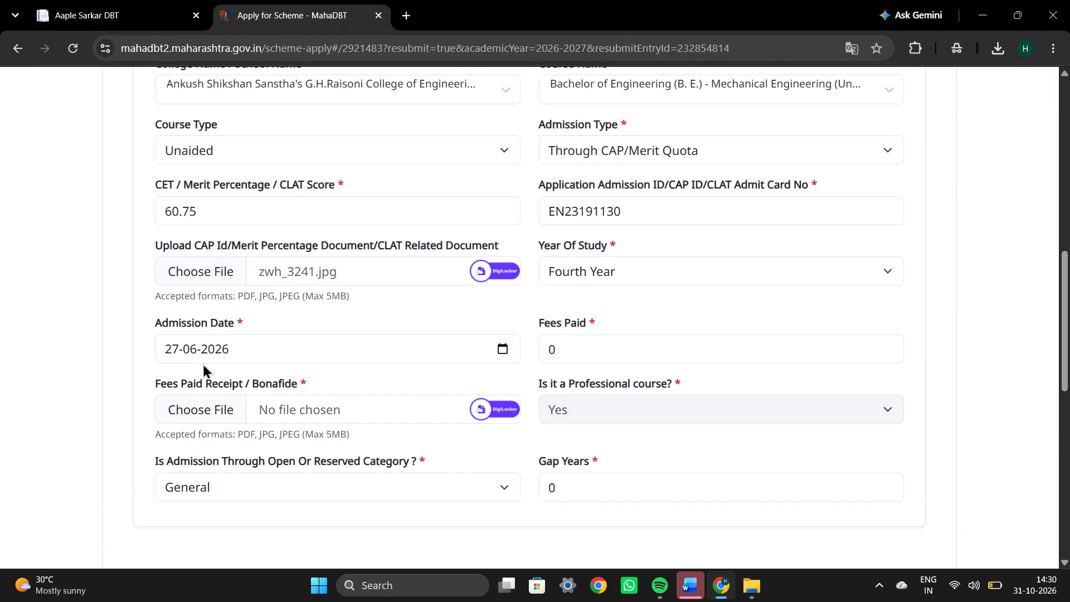
# Look up "sa vs aus" on Google in a new tab and return to the scholarship application.
pyautogui.click(401, 22)
pyautogui.click(388, 299)
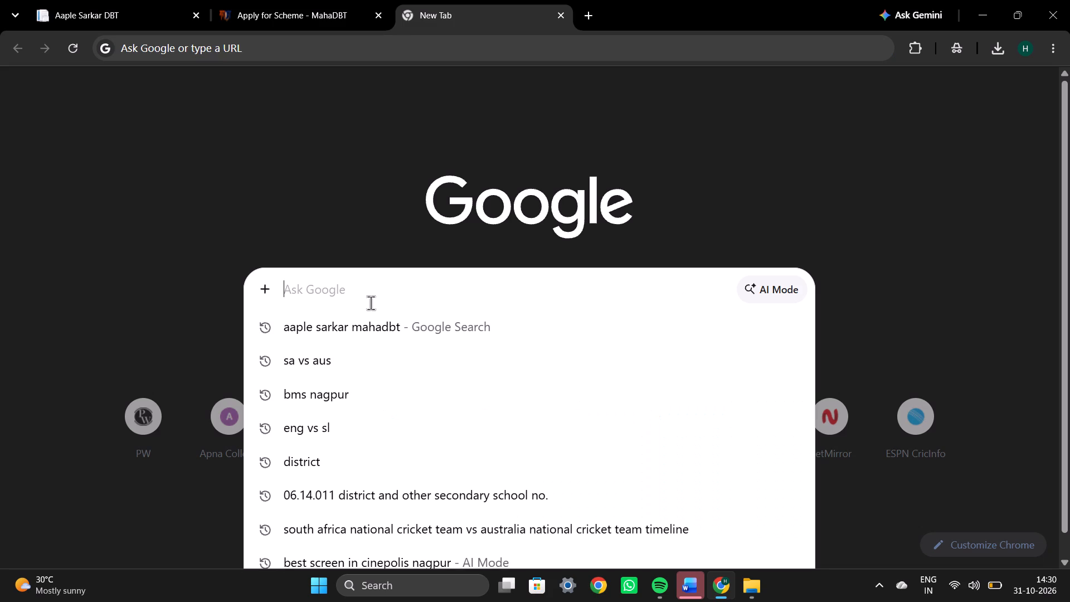
pyautogui.click(353, 350)
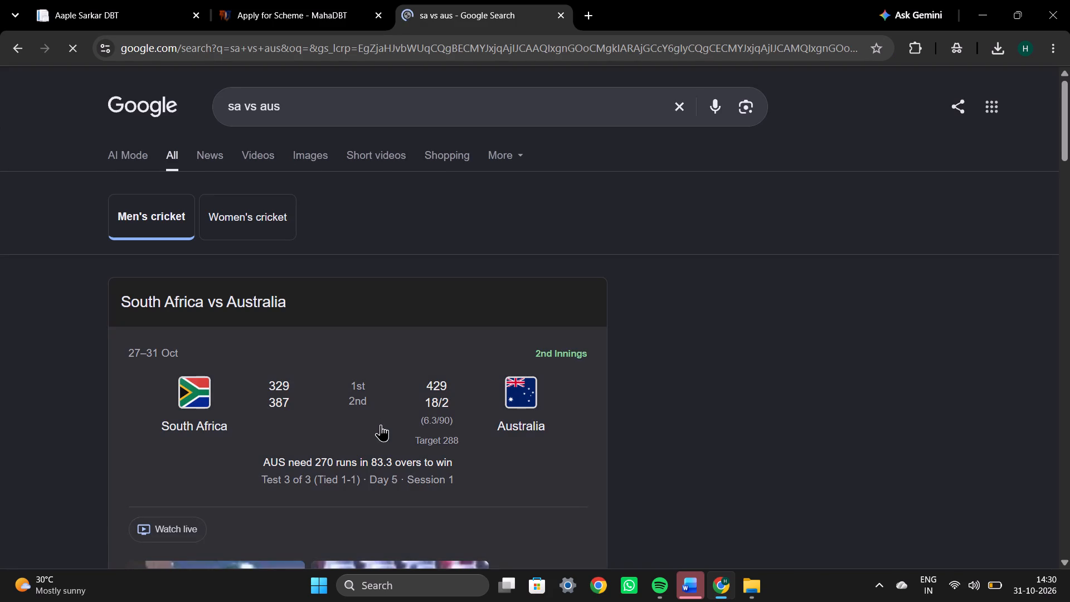
pyautogui.click(310, 0)
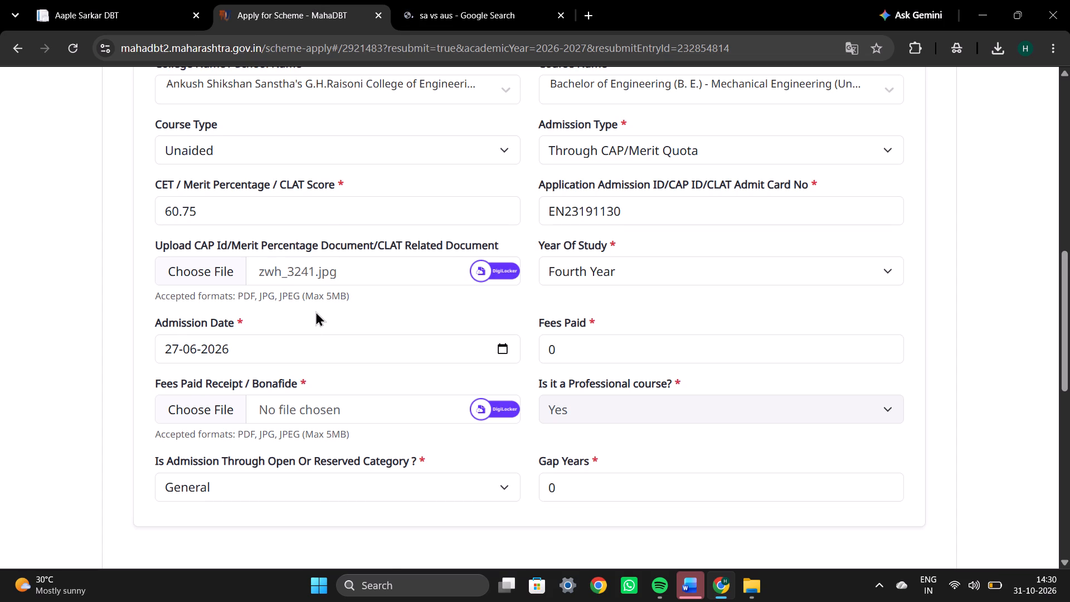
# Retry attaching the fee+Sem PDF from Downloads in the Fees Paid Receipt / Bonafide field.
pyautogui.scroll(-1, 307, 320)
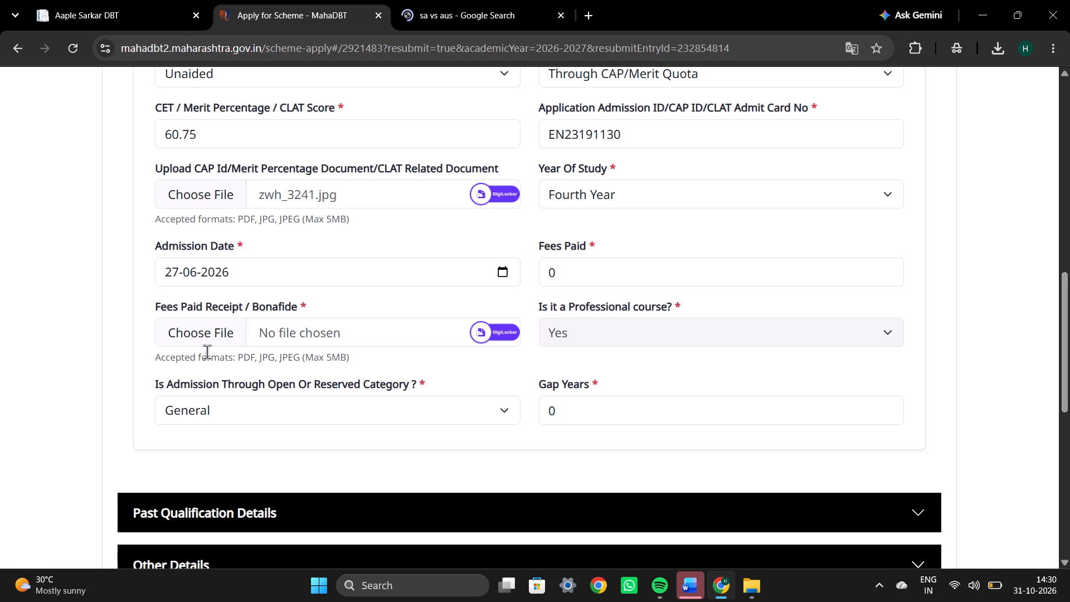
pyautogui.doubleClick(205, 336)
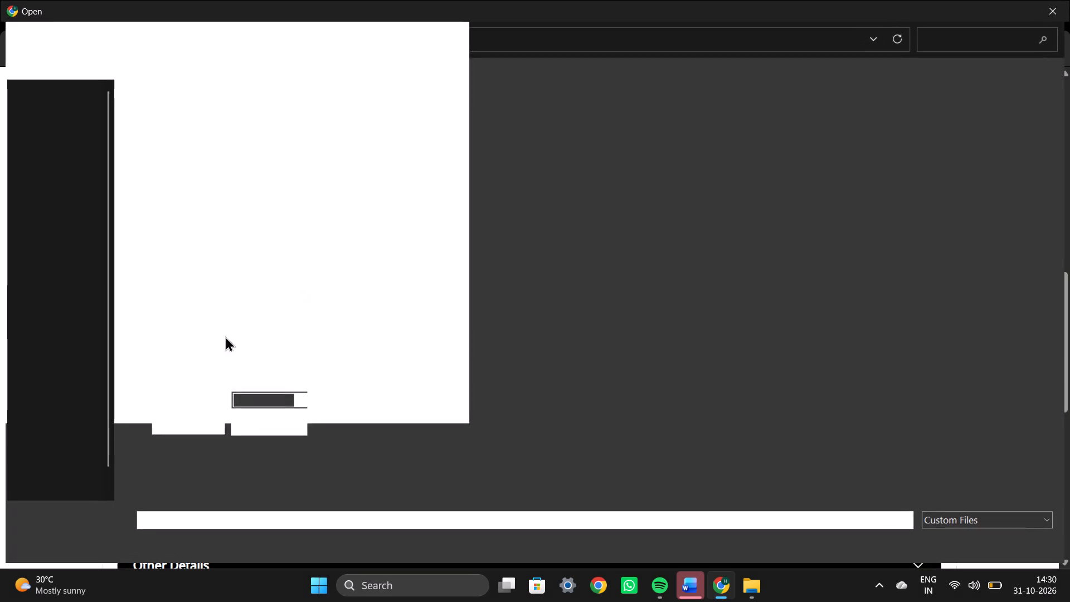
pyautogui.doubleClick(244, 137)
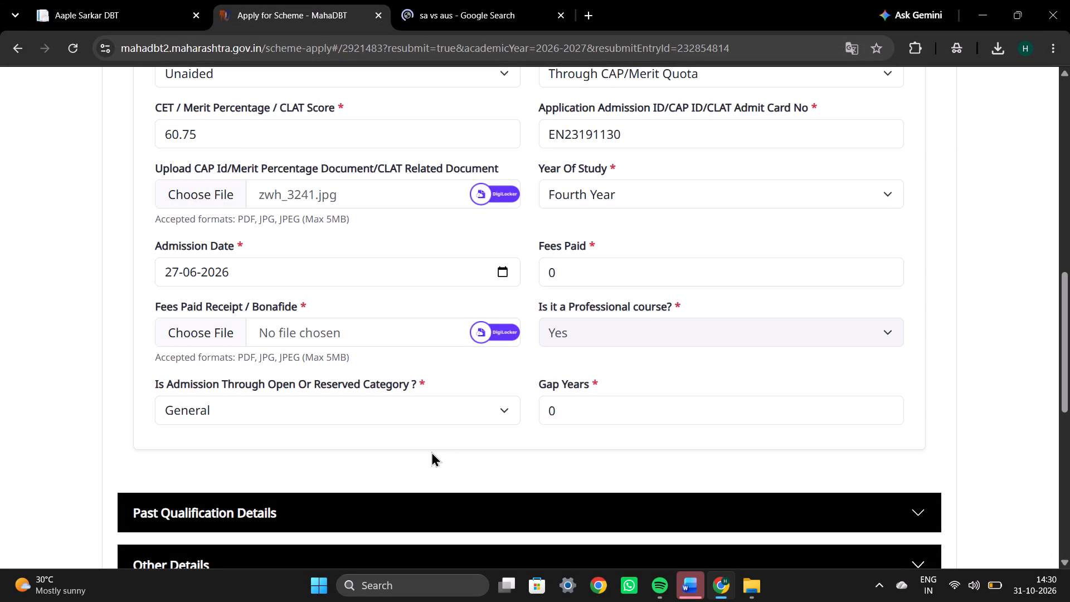
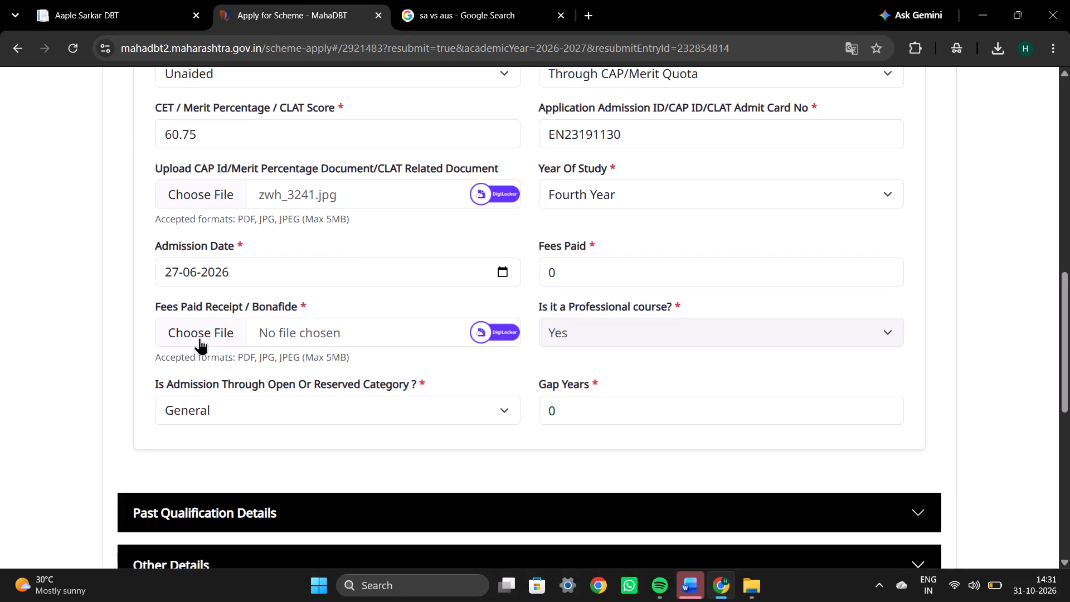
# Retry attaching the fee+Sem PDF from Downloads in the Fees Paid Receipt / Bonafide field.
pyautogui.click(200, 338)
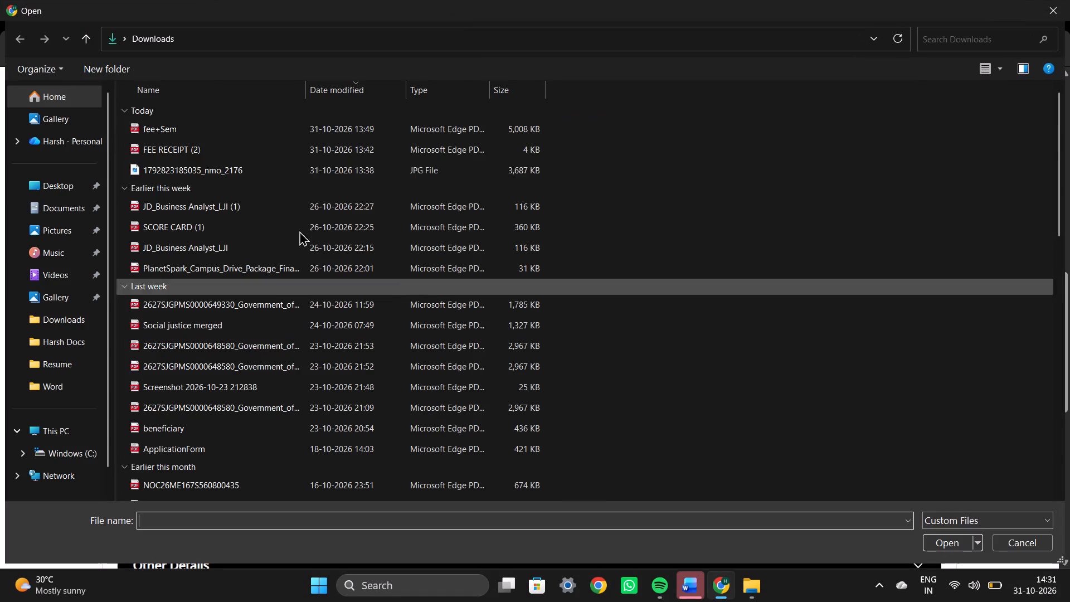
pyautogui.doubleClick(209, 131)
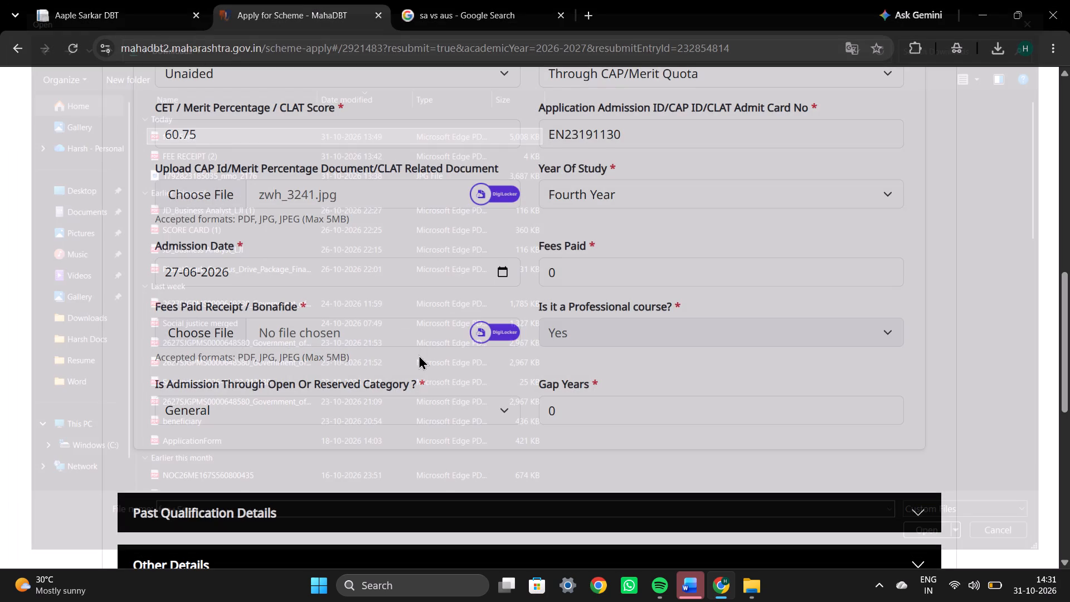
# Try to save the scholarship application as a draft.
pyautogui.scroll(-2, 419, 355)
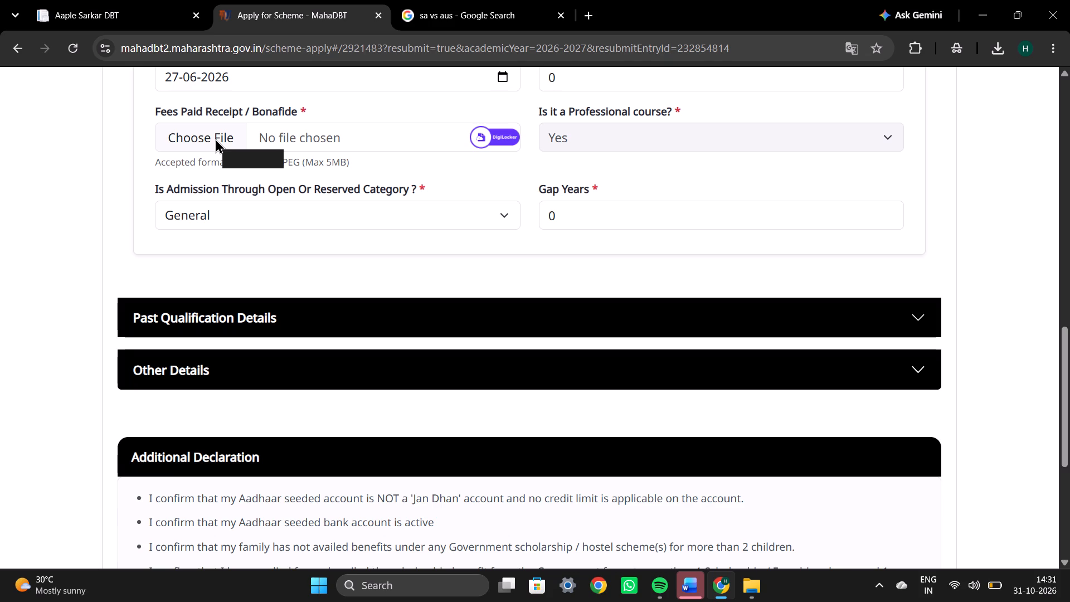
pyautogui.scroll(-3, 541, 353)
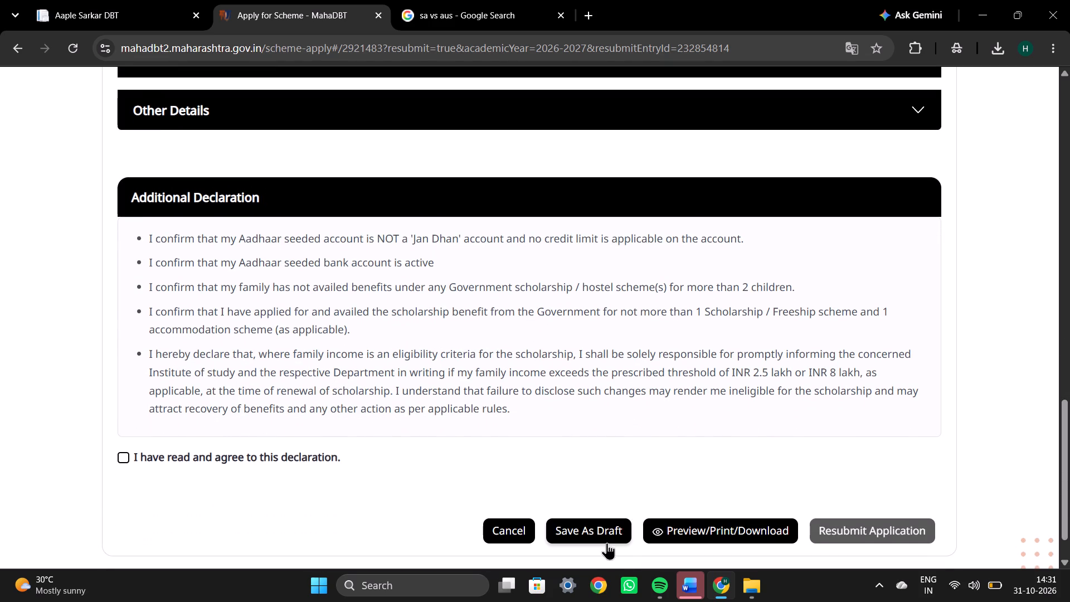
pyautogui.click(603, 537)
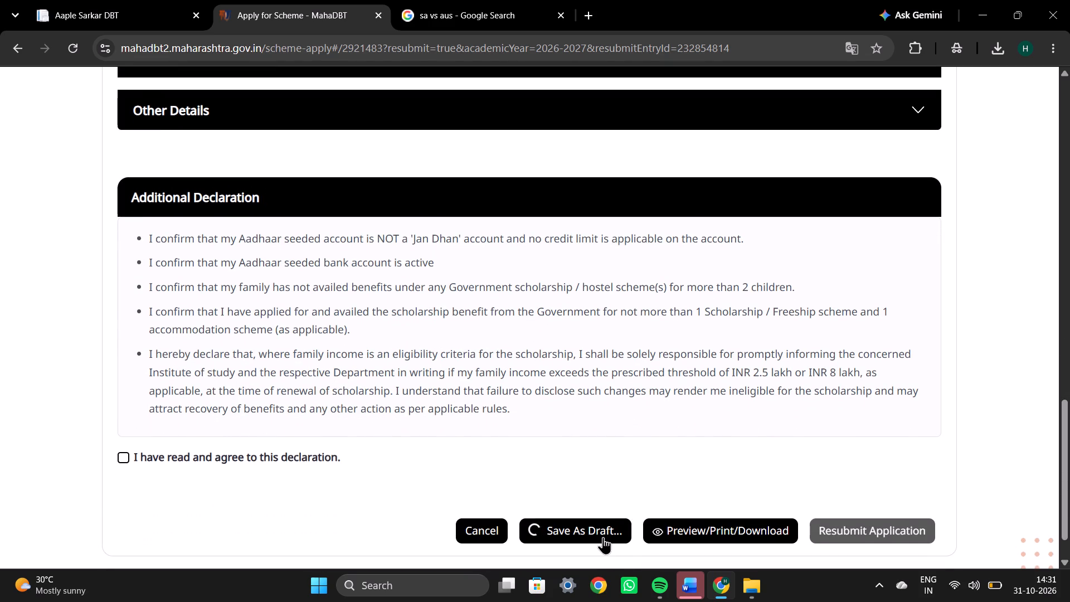
# Look over the Current Course Details entries and the declaration section while the draft is being saved.
pyautogui.scroll(5, 569, 385)
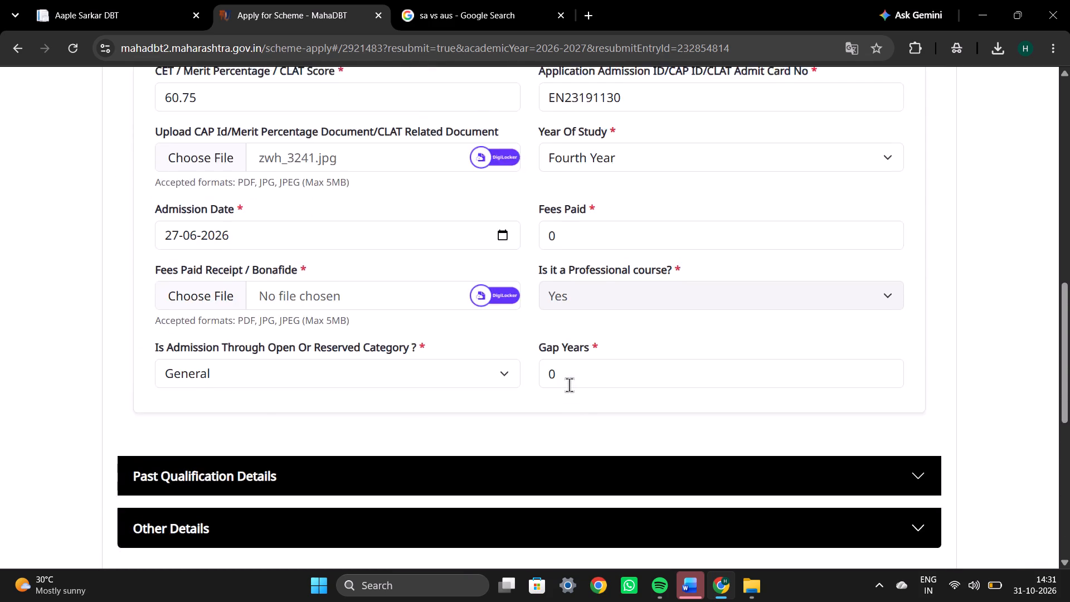
pyautogui.scroll(4, 569, 385)
pyautogui.scroll(-1, 569, 385)
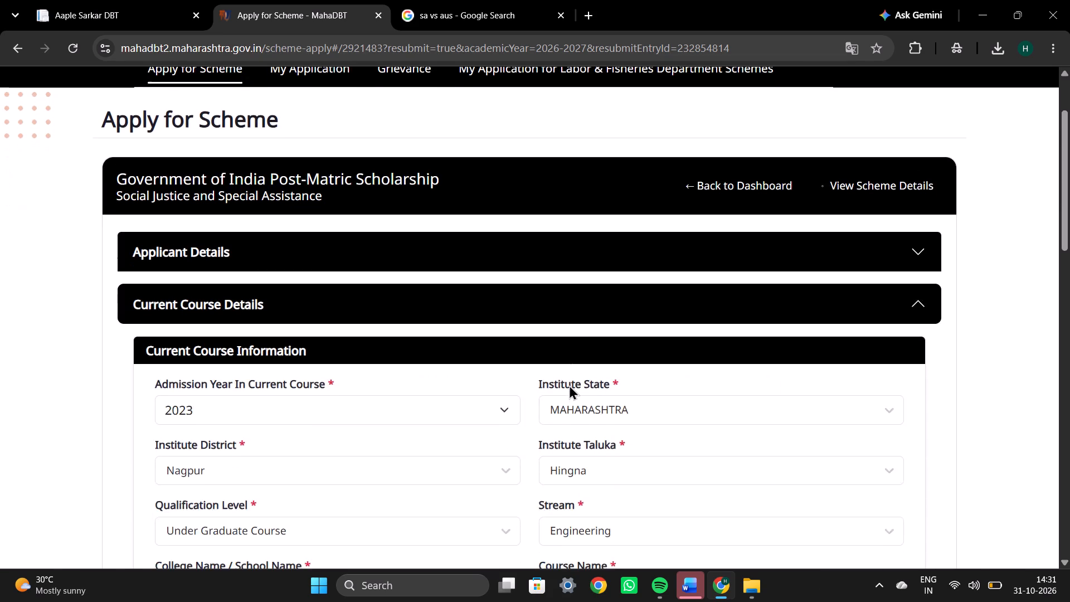
pyautogui.scroll(-6, 569, 385)
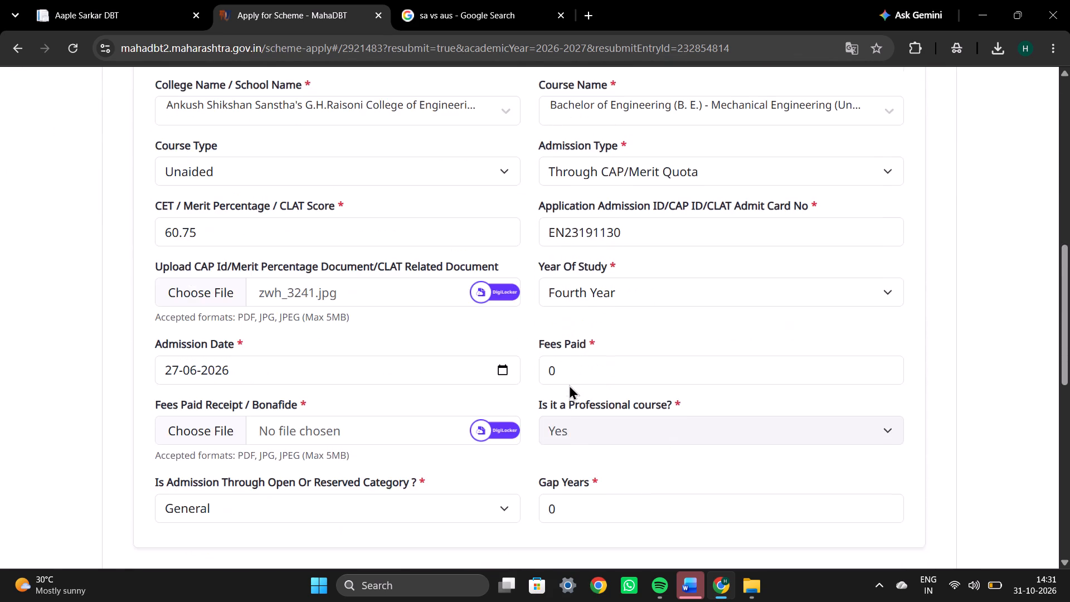
pyautogui.scroll(-5, 569, 385)
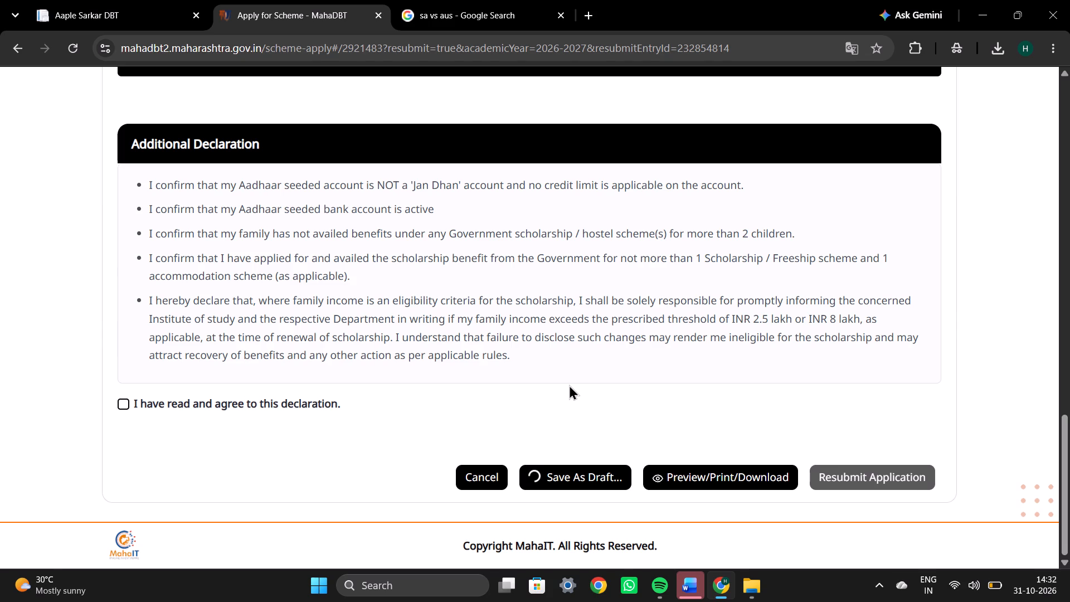
pyautogui.press('`')
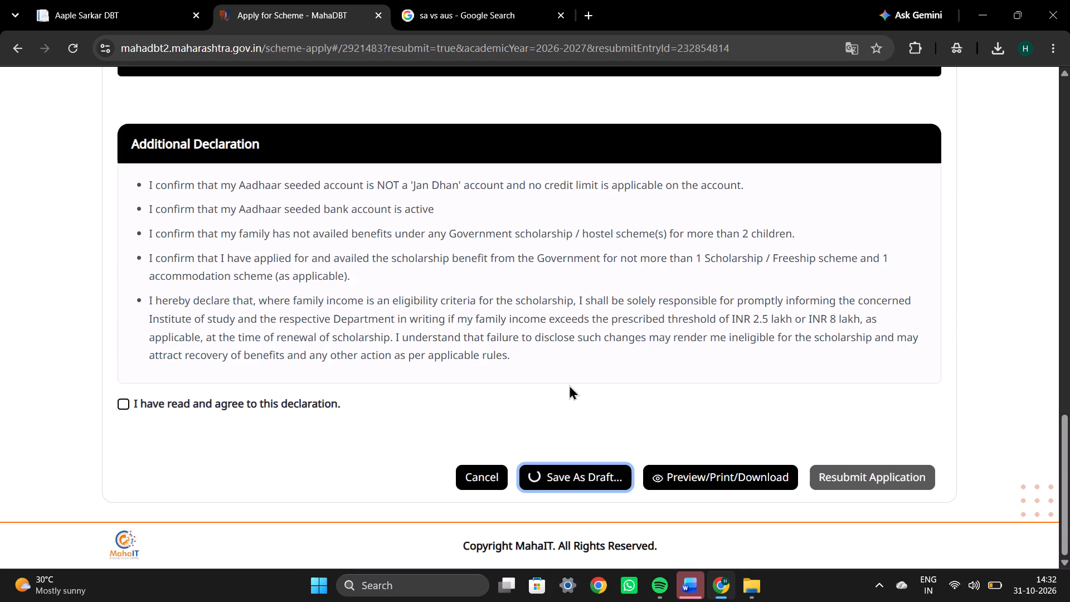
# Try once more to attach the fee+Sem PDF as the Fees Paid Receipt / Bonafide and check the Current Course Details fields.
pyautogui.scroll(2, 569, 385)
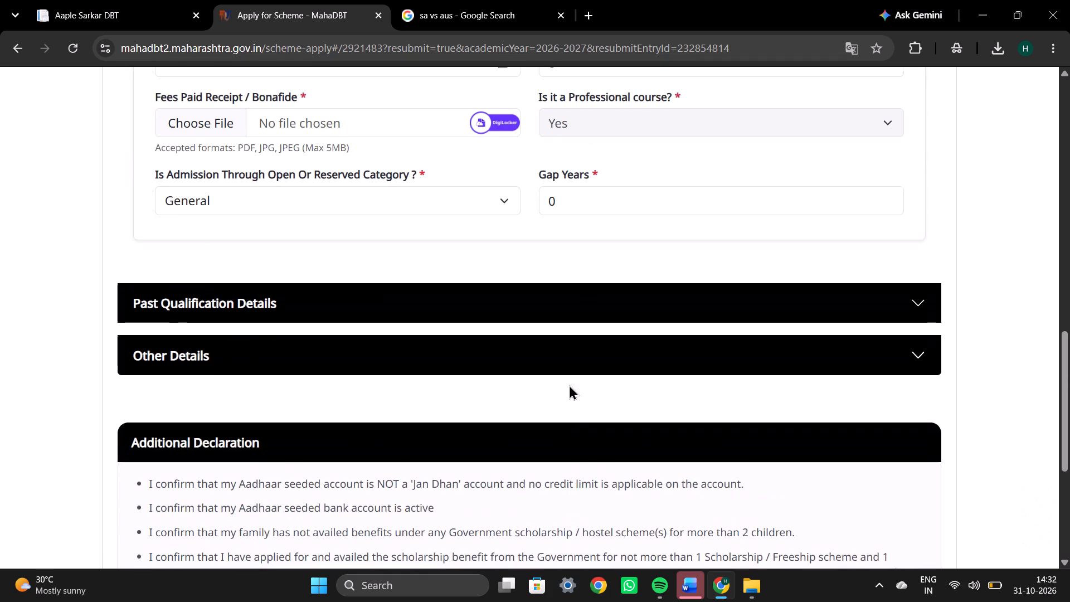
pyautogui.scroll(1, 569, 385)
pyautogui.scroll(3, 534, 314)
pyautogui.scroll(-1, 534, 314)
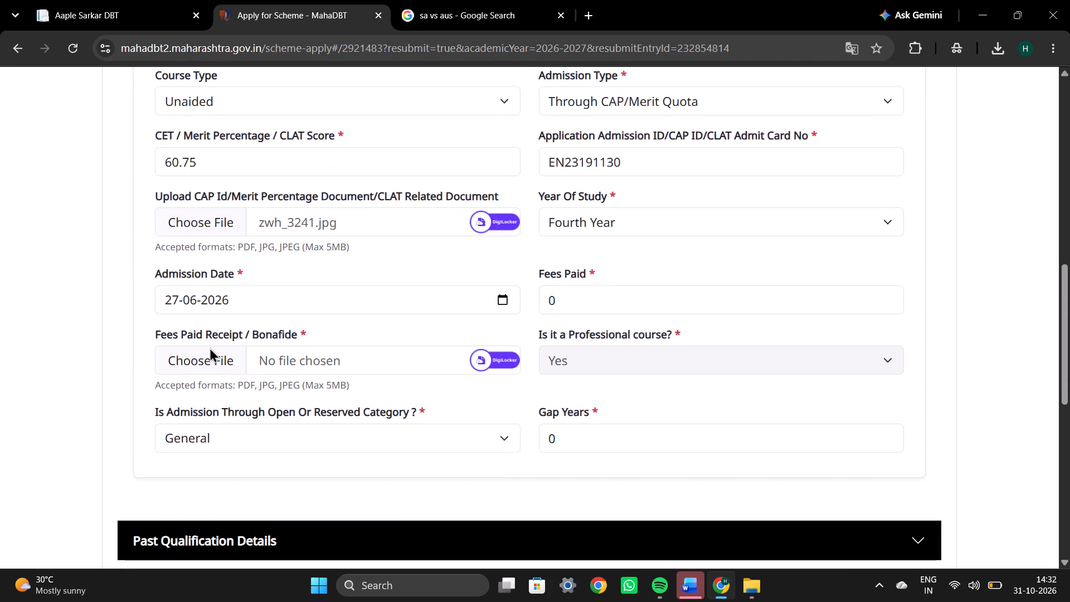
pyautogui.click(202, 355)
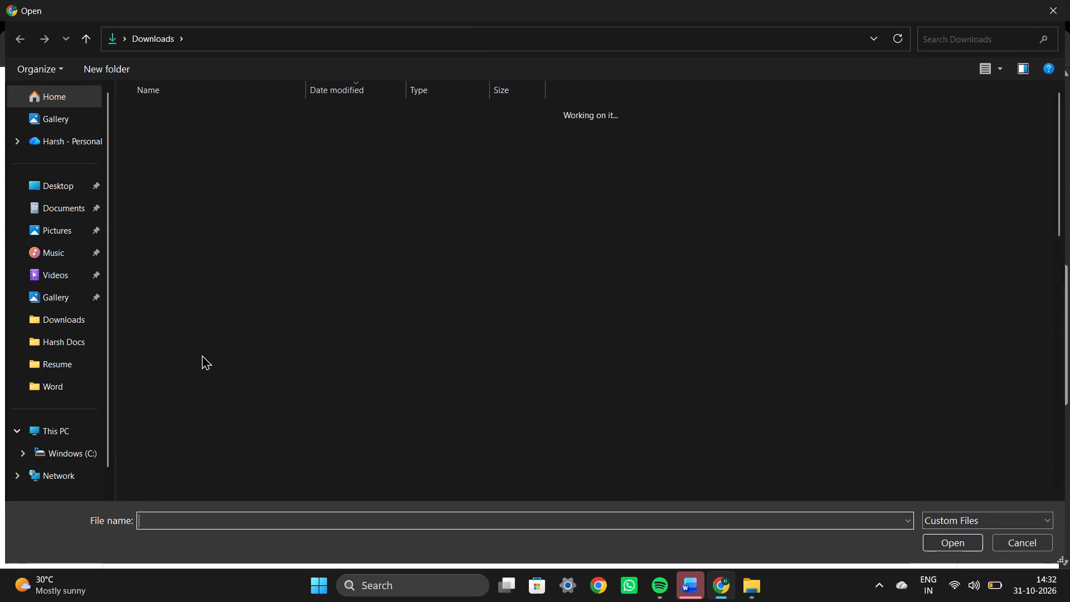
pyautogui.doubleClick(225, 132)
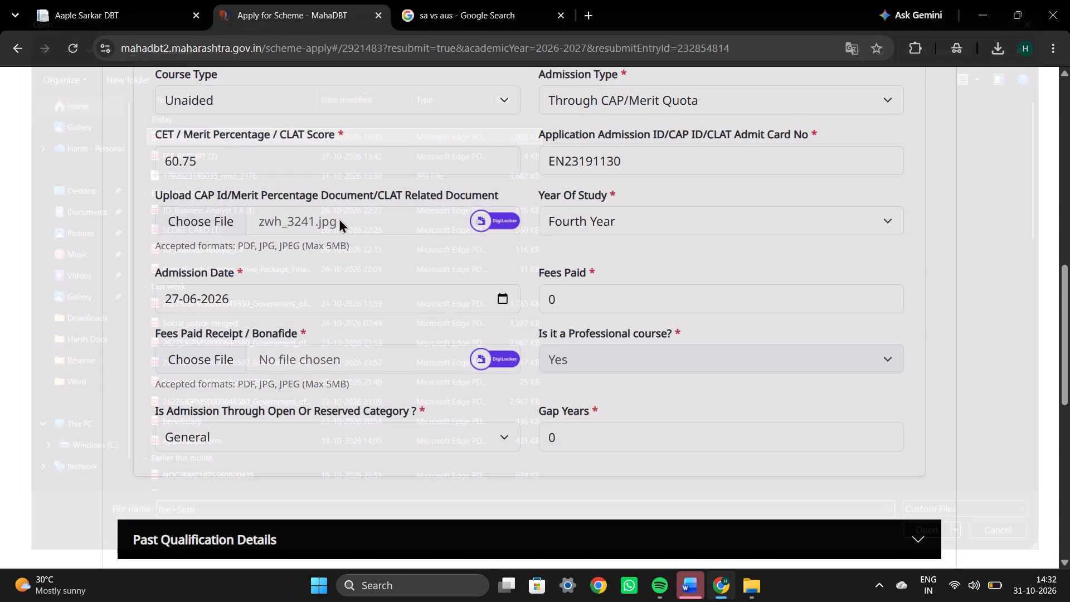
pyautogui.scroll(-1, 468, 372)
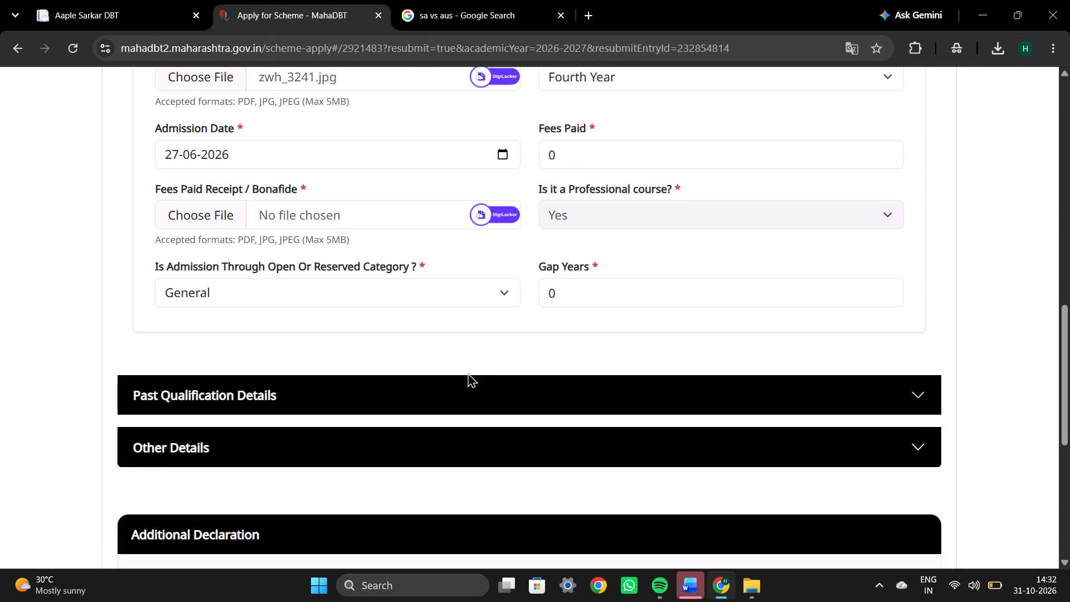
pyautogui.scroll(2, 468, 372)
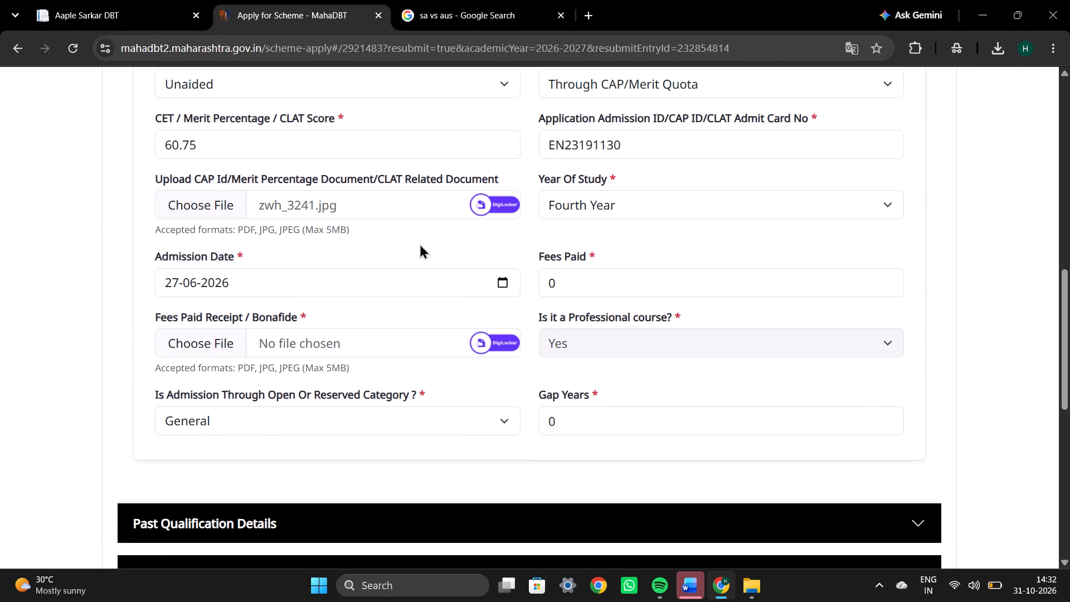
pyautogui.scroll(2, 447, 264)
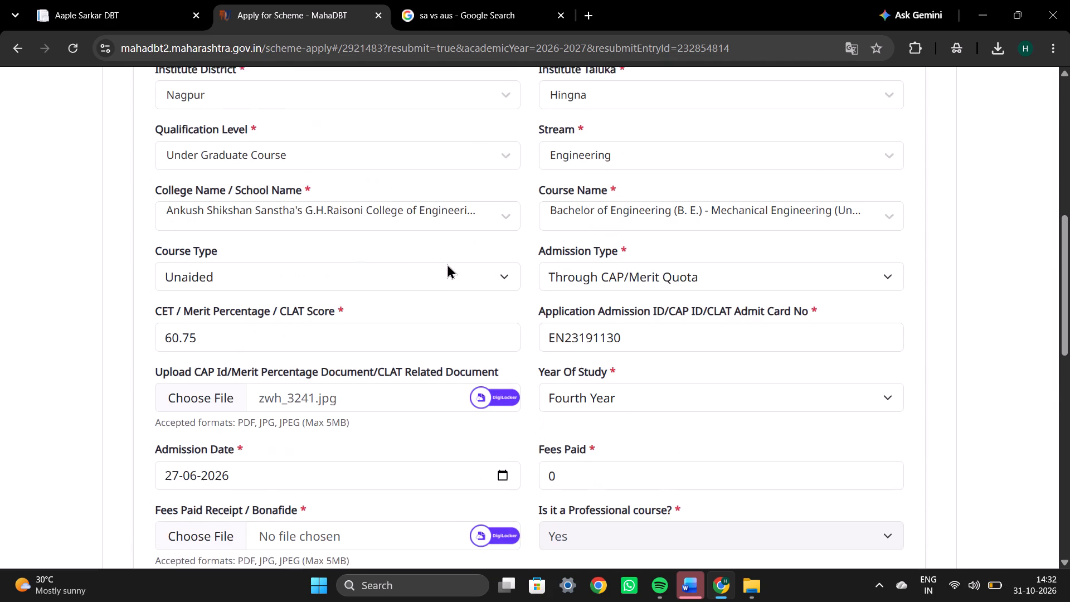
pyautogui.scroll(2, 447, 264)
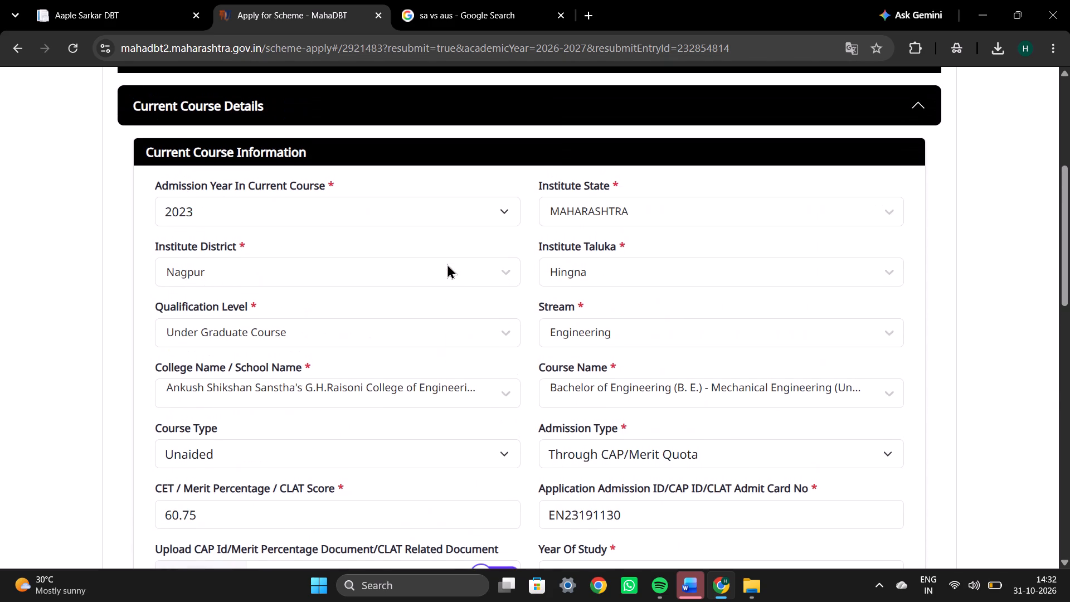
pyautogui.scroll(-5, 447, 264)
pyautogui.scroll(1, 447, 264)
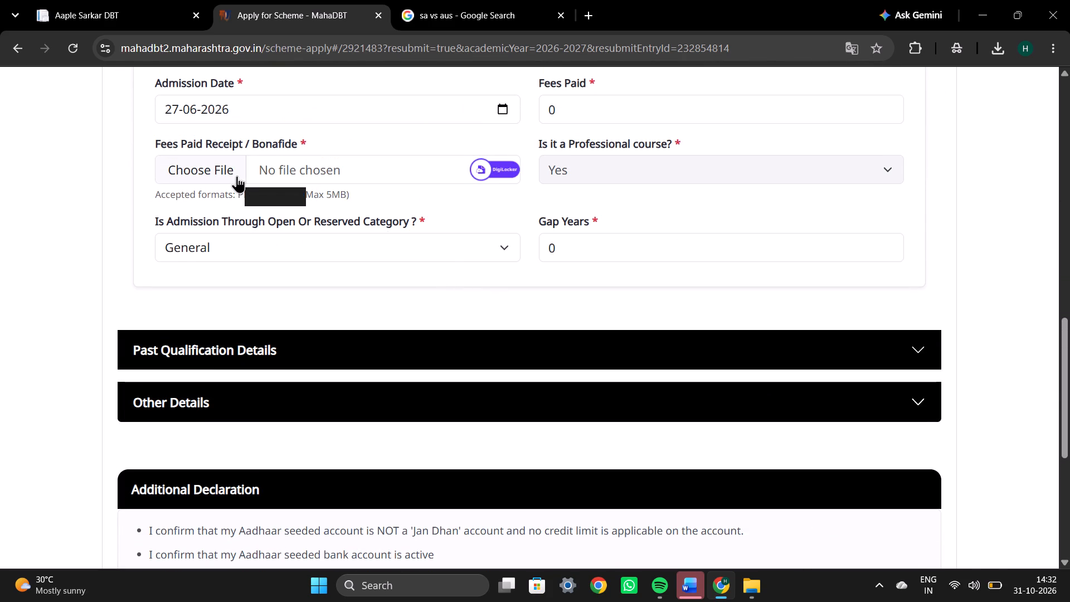
# Close the Chrome window with the application and the Downloads folder window.
pyautogui.click(1069, 0)
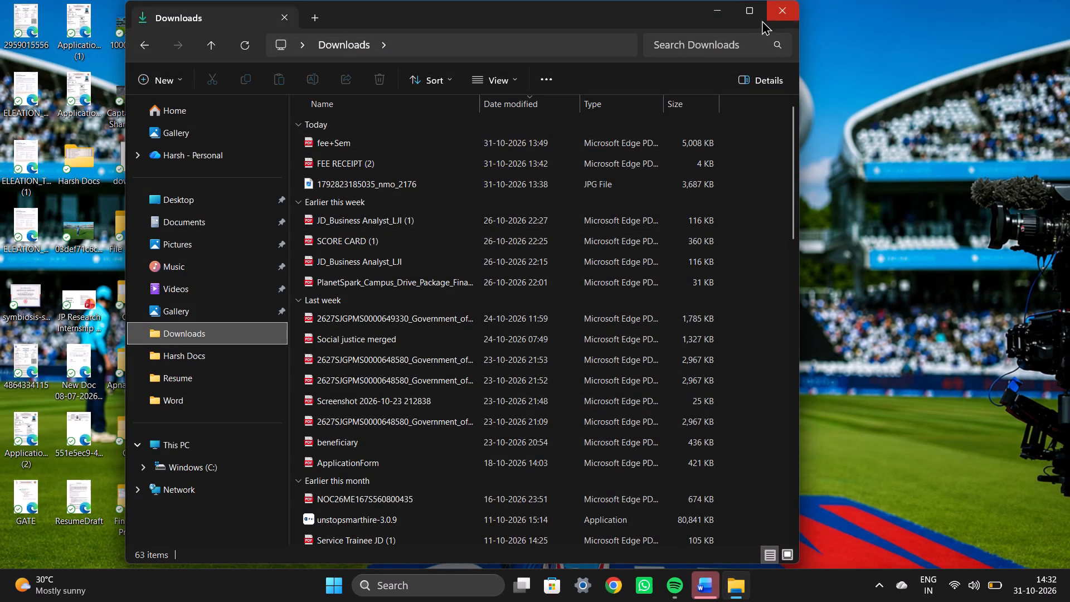
pyautogui.click(767, 20)
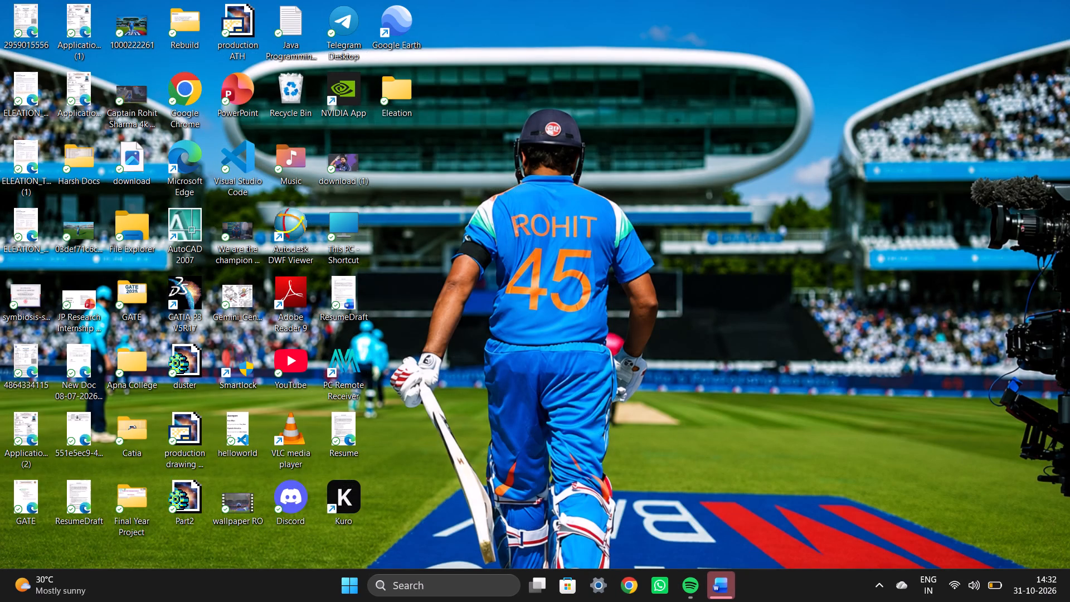
# Switch to Microsoft Edge by finding it with "edge" and maximise its window.
pyautogui.click(444, 576)
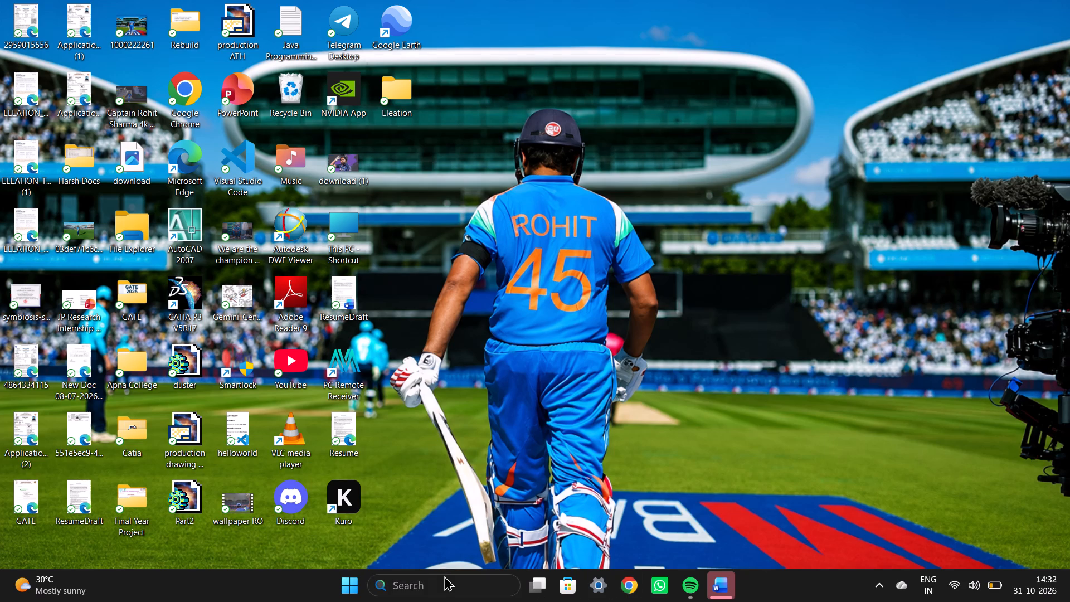
pyautogui.write('edge')
pyautogui.press('Return')
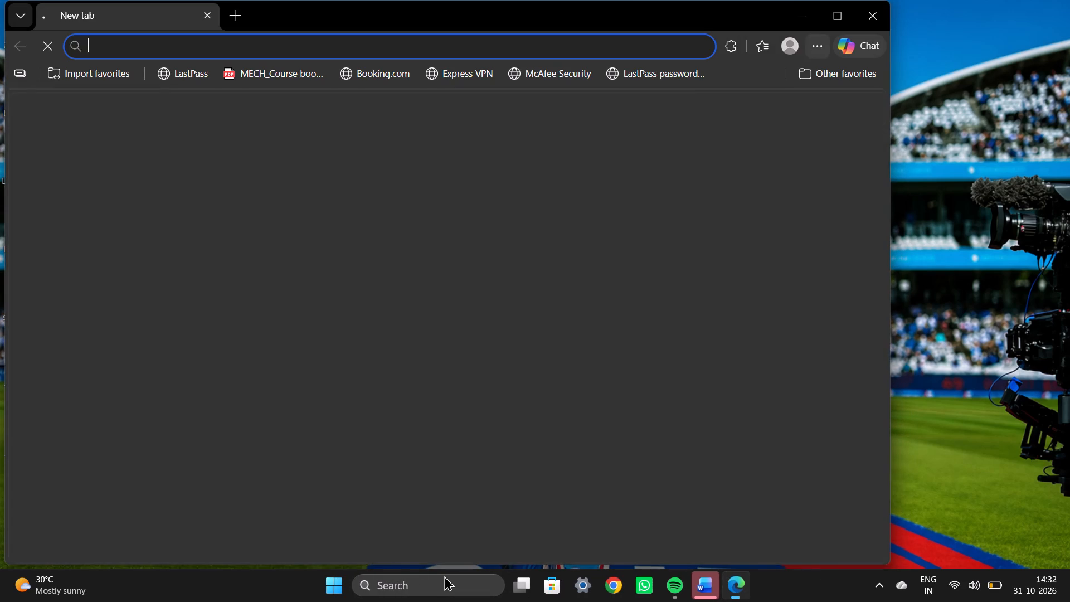
pyautogui.click(831, 24)
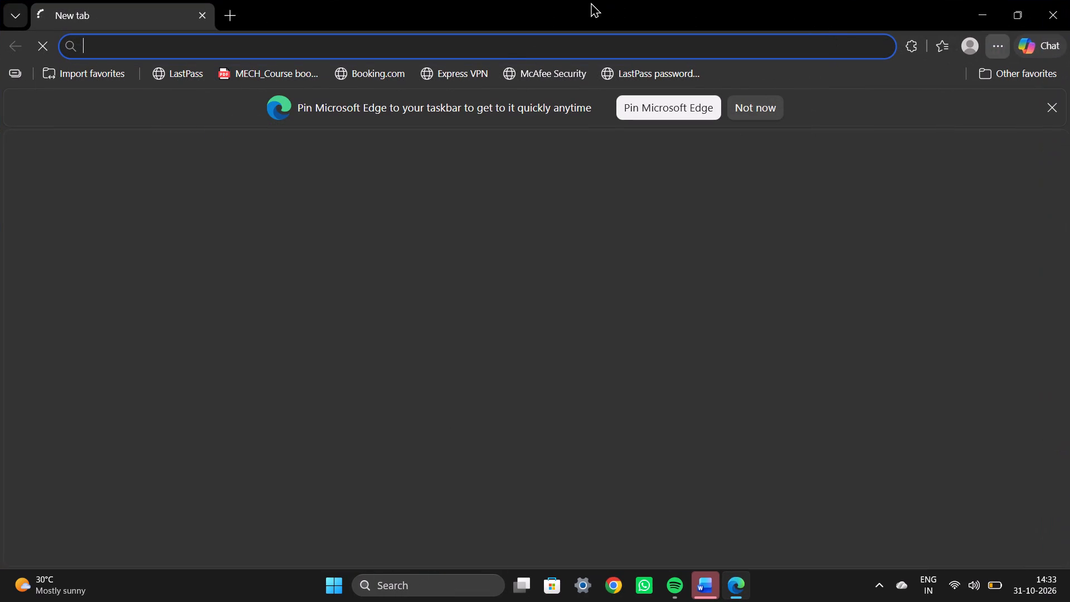
# Search the web for "aaple sarkar mahadbt" and open the Aaple Sarkar DBT portal from the results.
pyautogui.click(517, 42)
pyautogui.press('a')
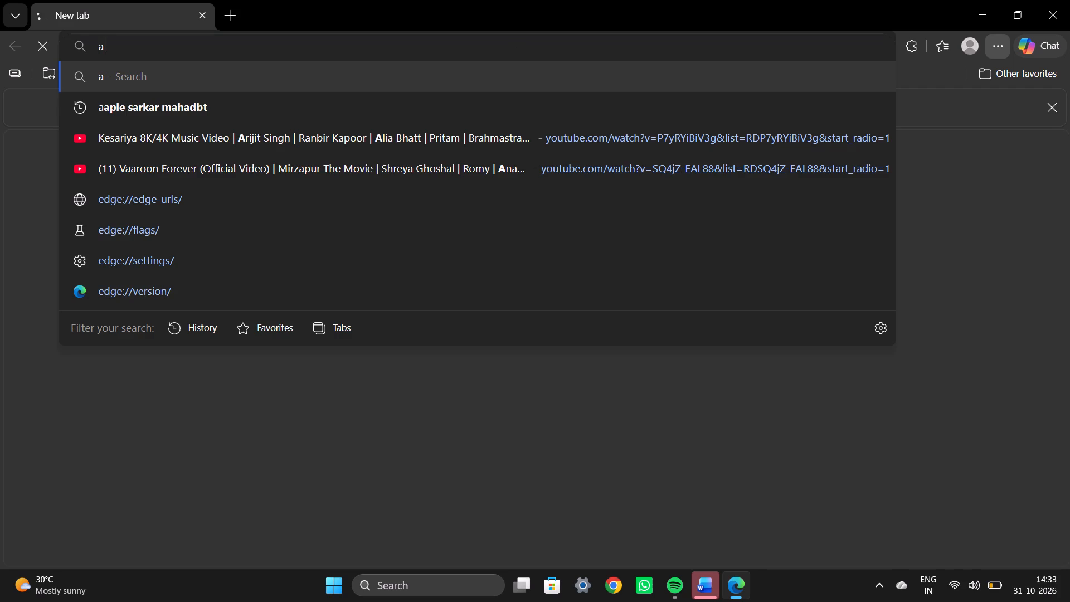
pyautogui.write('apl')
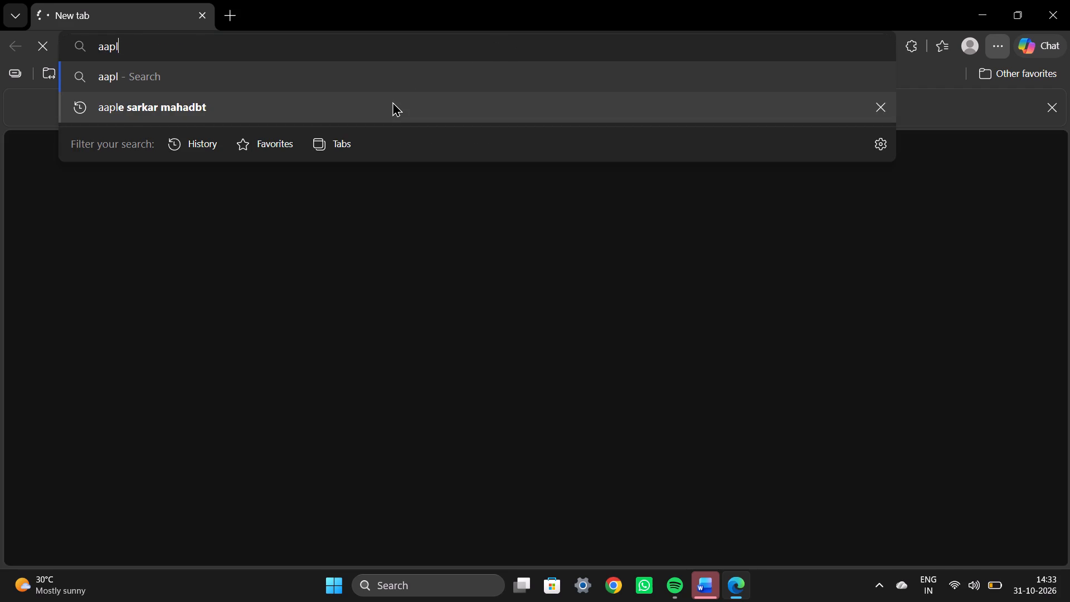
pyautogui.click(392, 101)
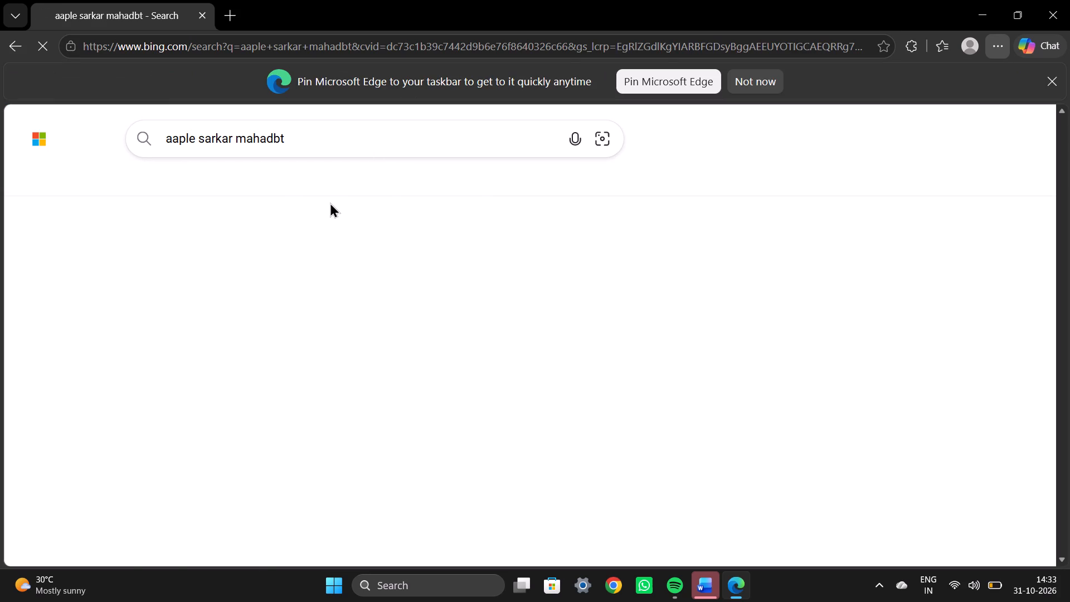
pyautogui.click(208, 317)
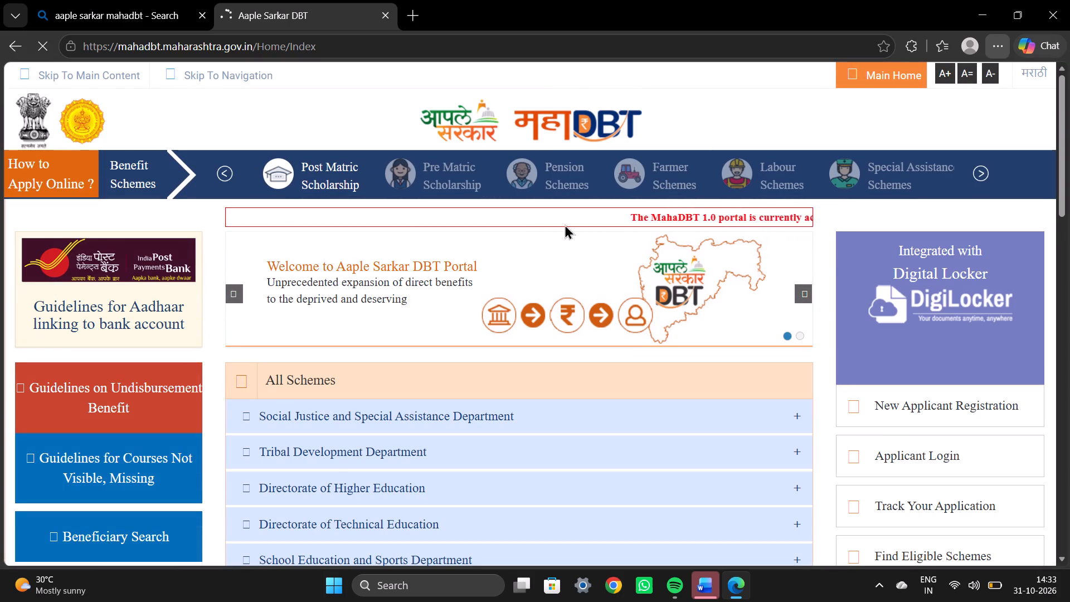
# Open the mahadbt2.maharashtra.gov.in site from the welcome banner on the Aaple Sarkar DBT home page.
pyautogui.scroll(-1, 410, 315)
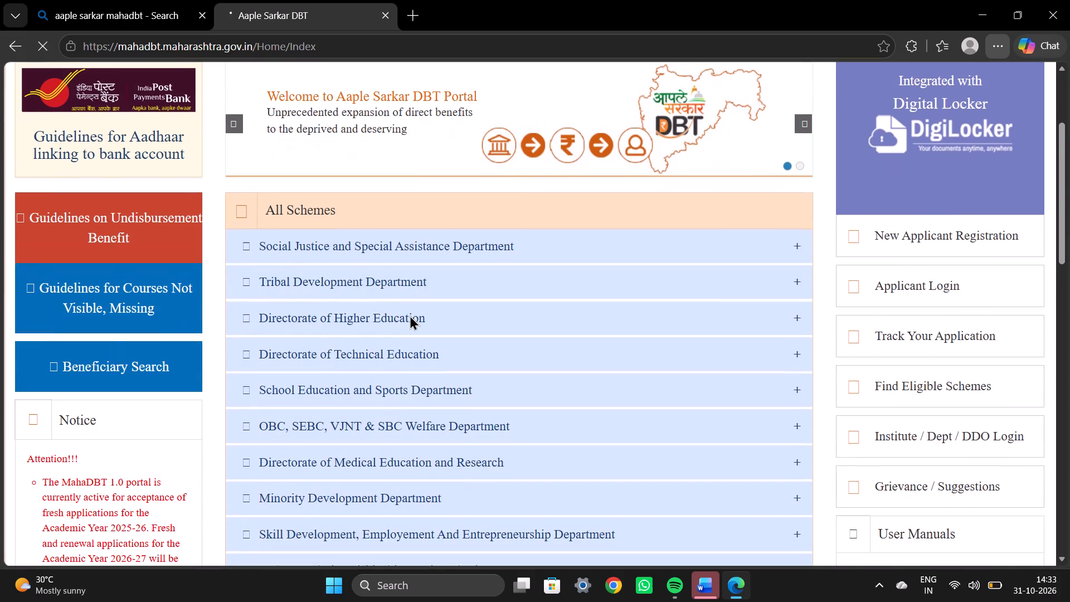
pyautogui.scroll(-1, 410, 315)
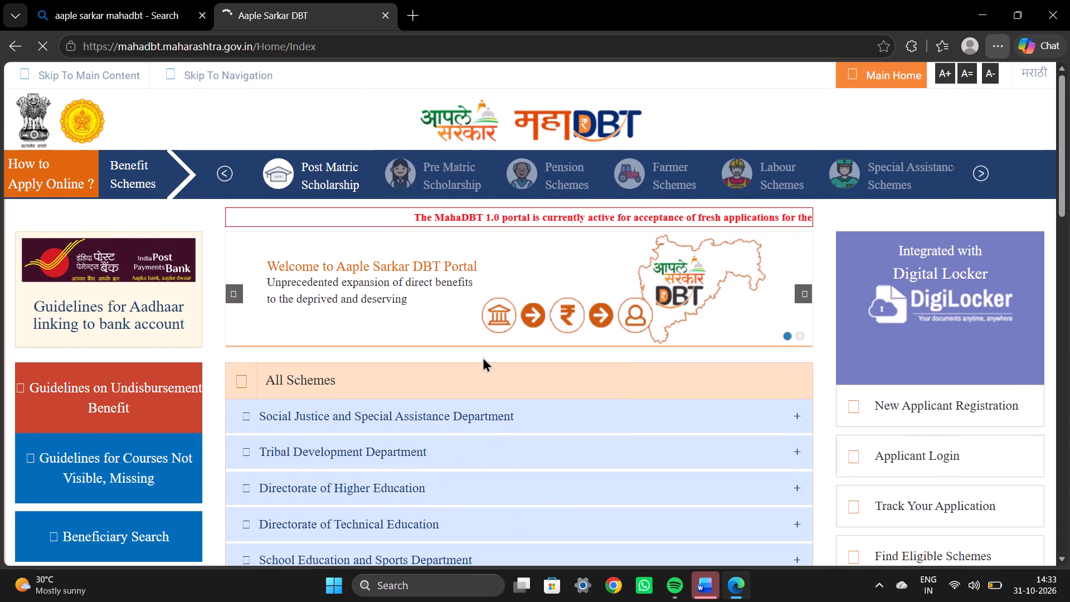
pyautogui.hscroll(1, 483, 357)
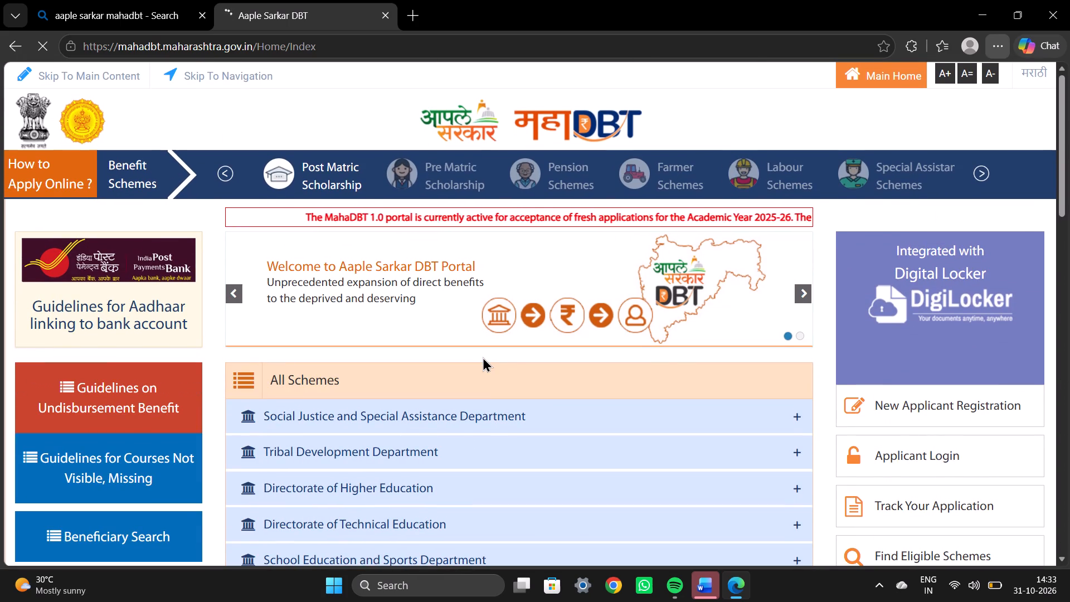
pyautogui.click(486, 275)
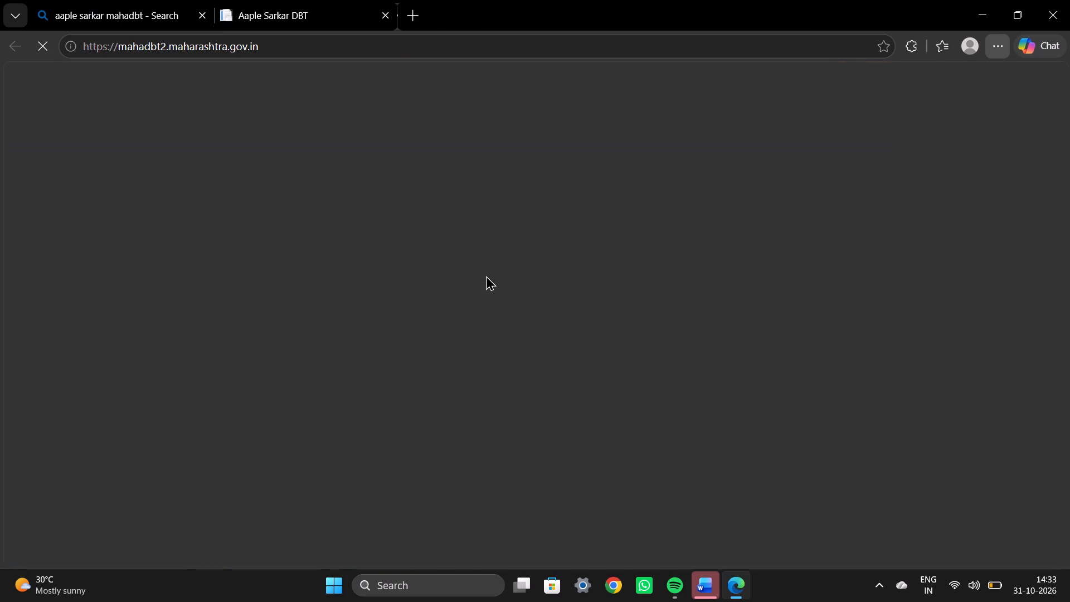
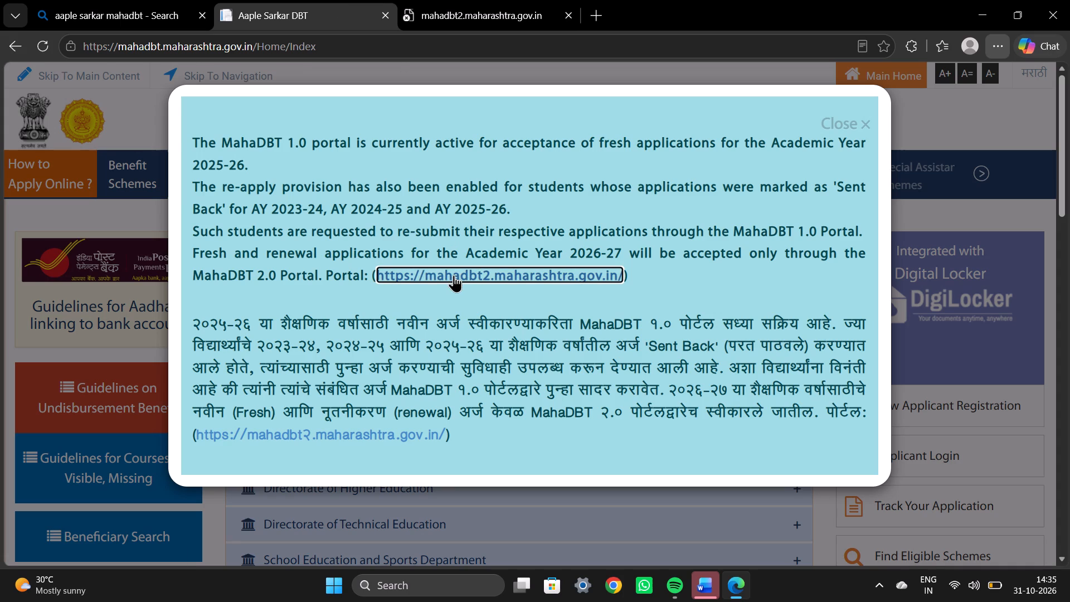
# Reopen the mahadbt2.maharashtra.gov.in site from the welcome banner and close the duplicate MahaDBT home page tab.
pyautogui.click(454, 275)
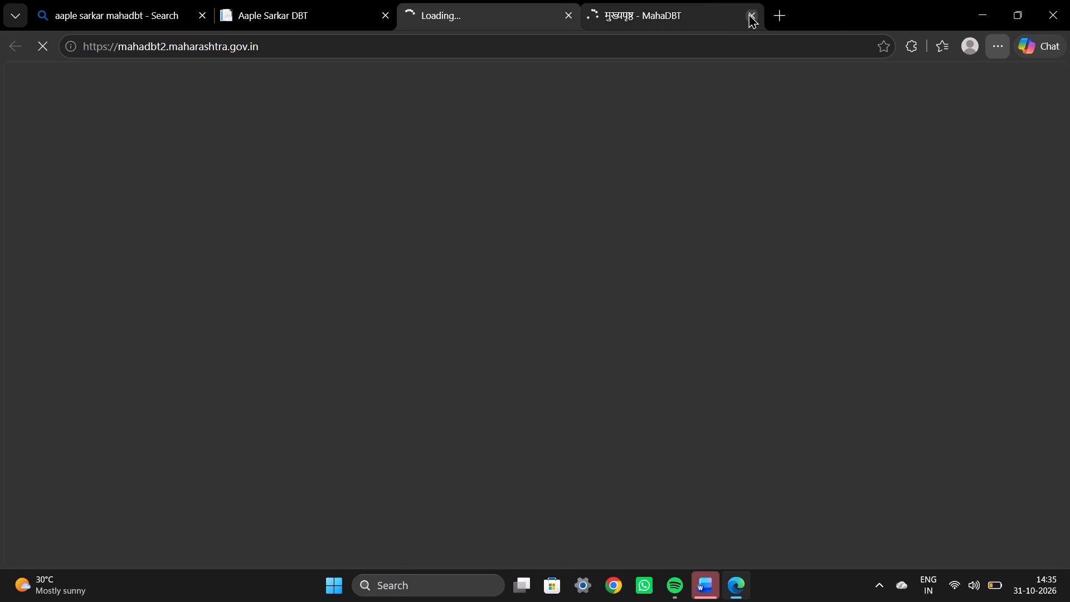
pyautogui.click(748, 13)
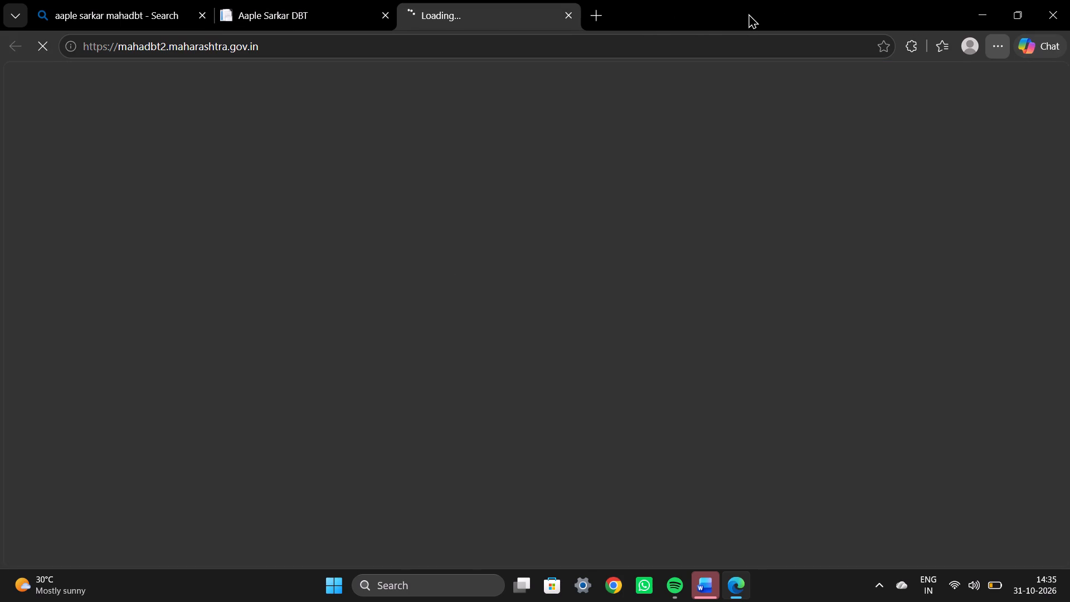
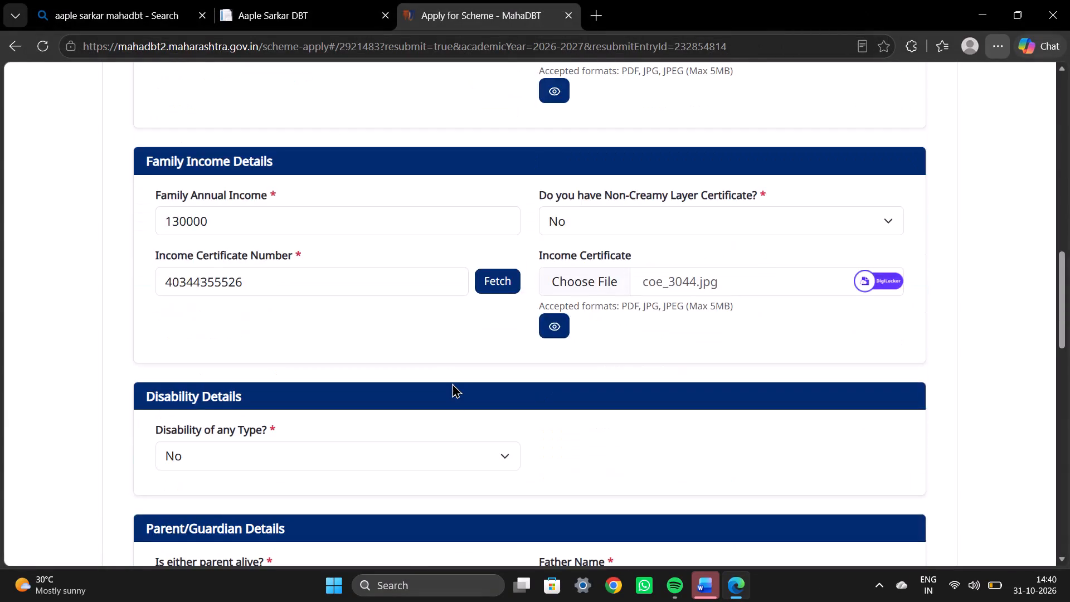
# Expand Current Course Details and upload the "admission conformation" file as the CAP ID/merit percentage document.
pyautogui.scroll(-6, 452, 383)
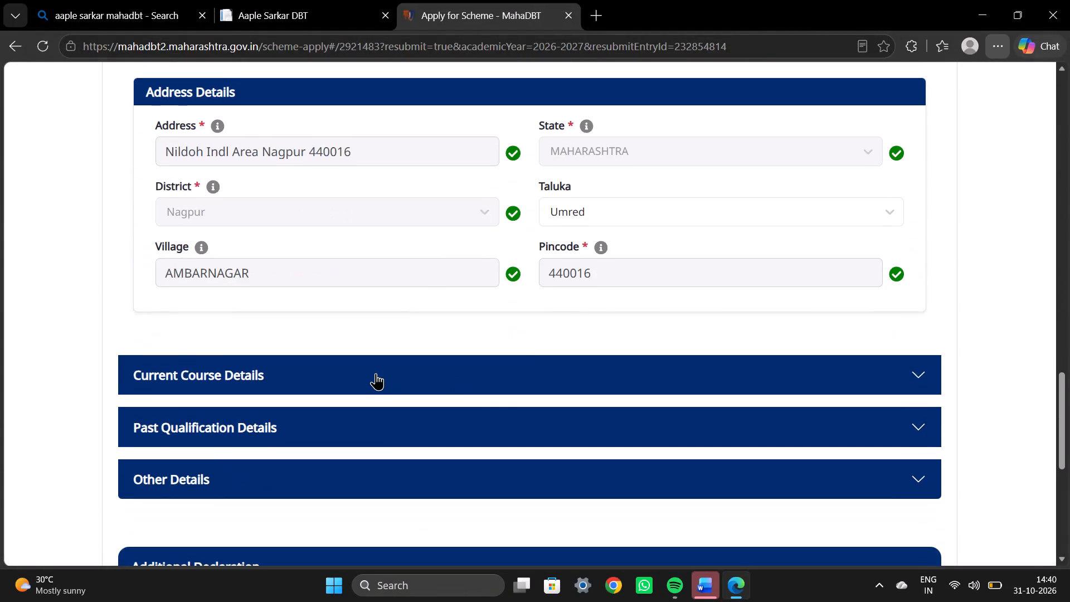
pyautogui.click(374, 370)
pyautogui.scroll(-2, 475, 323)
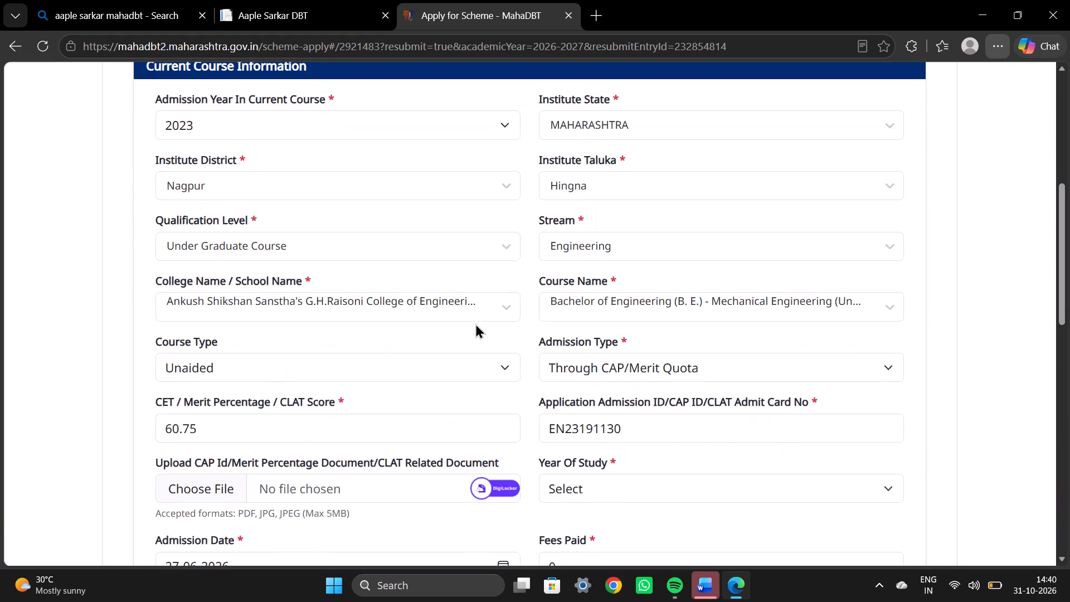
pyautogui.scroll(-1, 475, 323)
pyautogui.click(223, 254)
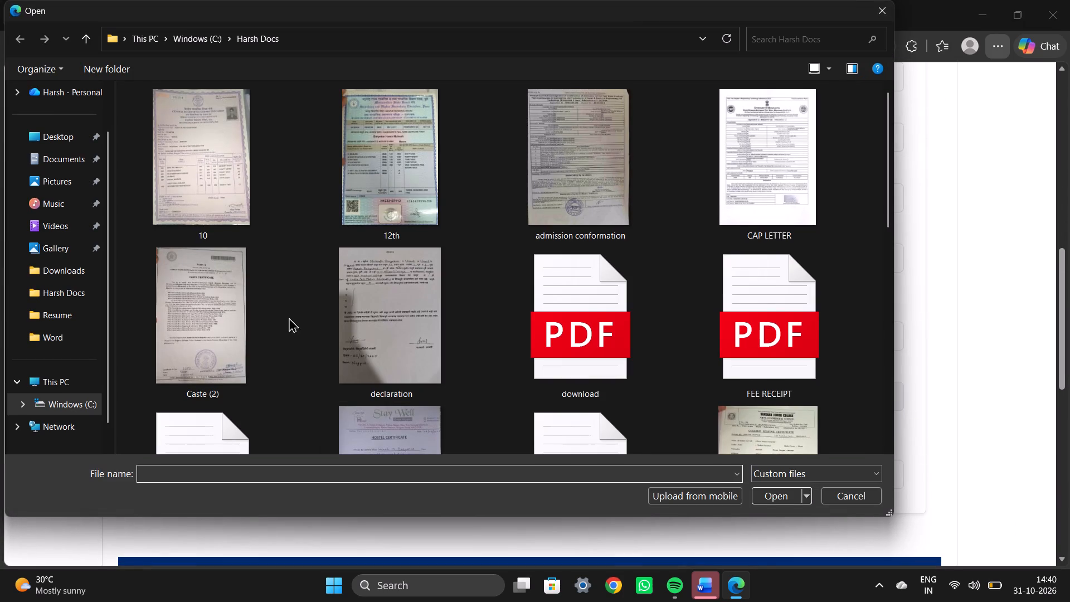
pyautogui.doubleClick(537, 159)
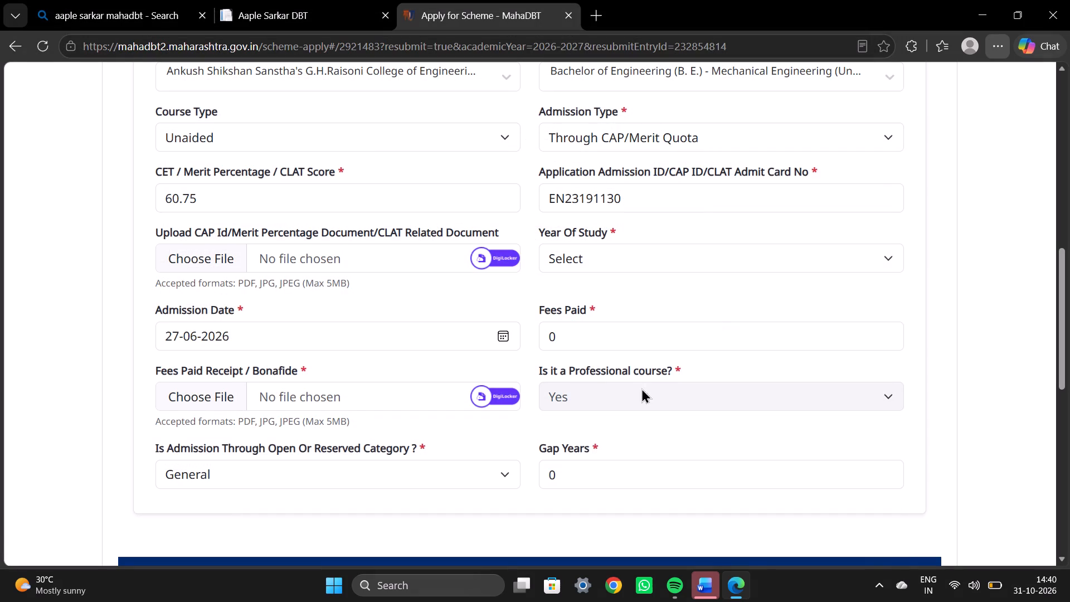
# Upload the fee+Sem PDF from the Downloads folder as the Fees Paid Receipt / Bonafide.
pyautogui.click(213, 393)
pyautogui.click(56, 273)
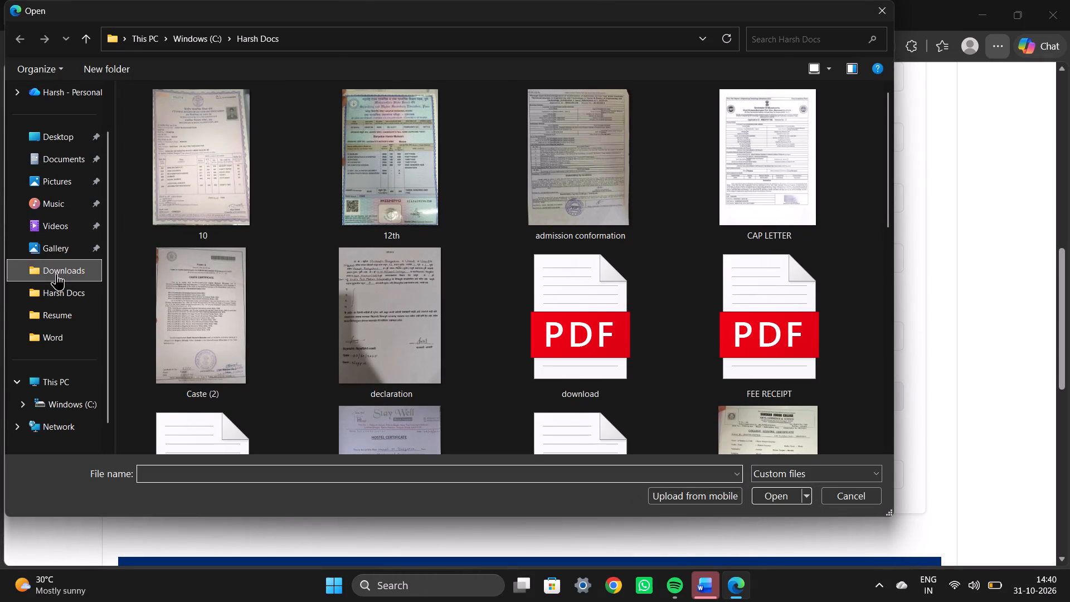
pyautogui.doubleClick(243, 127)
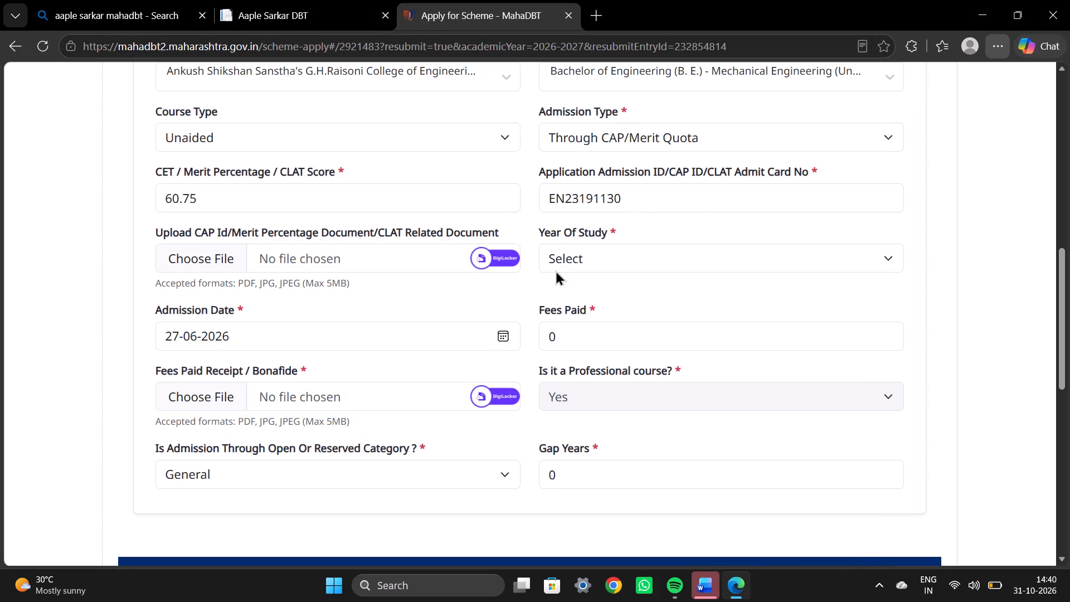
# Set Year Of Study to Fourth Year.
pyautogui.click(634, 249)
pyautogui.scroll(-5, 645, 343)
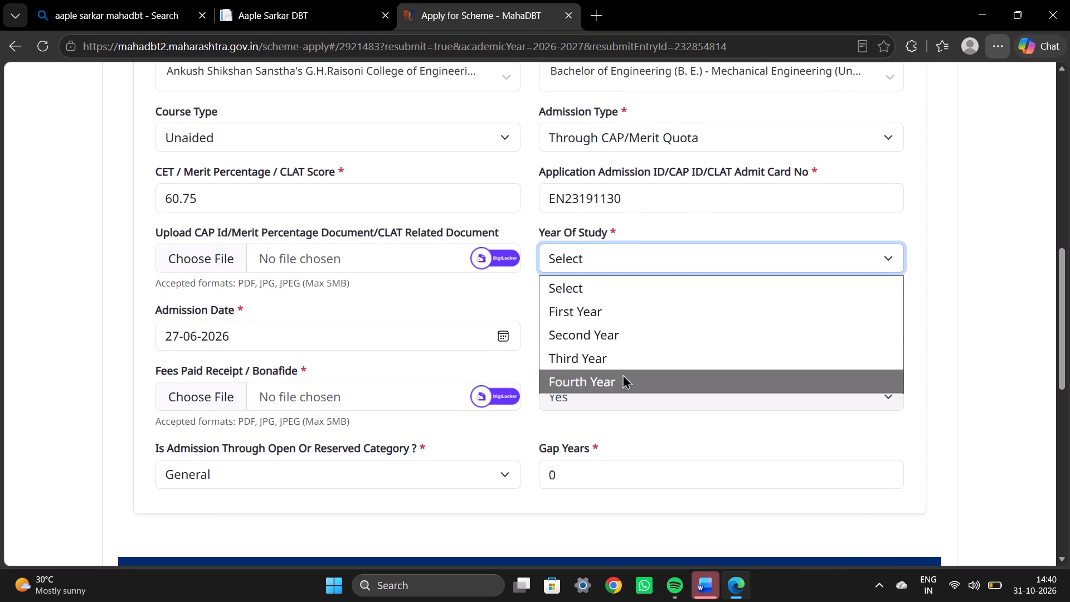
pyautogui.click(620, 376)
# Expand Past Qualification Details and remove the first past qualification entry, keeping the S.S.C. (10 Std) one.
pyautogui.scroll(-1, 620, 376)
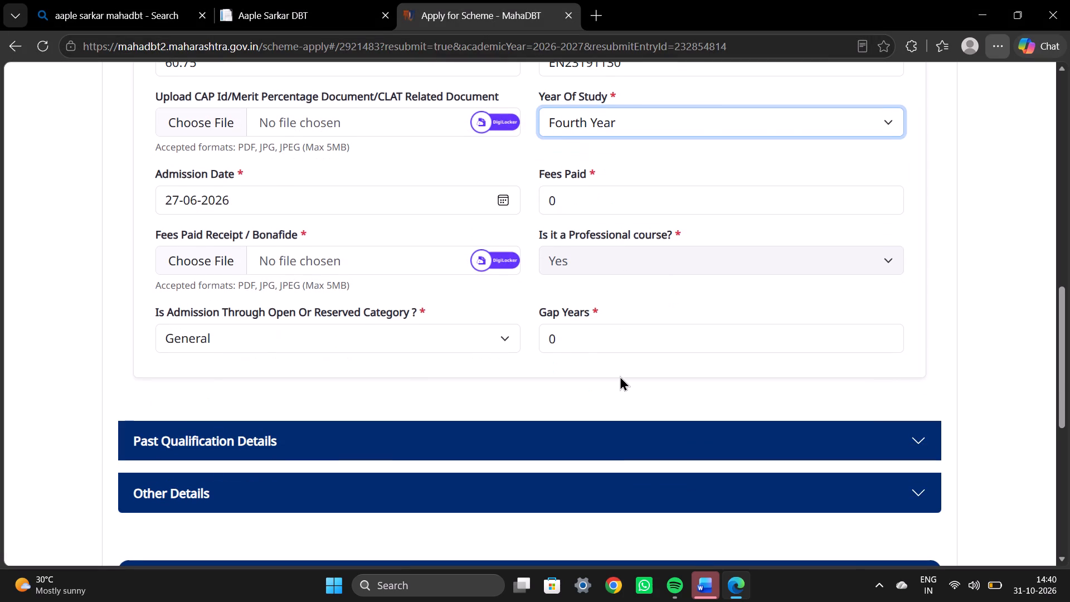
pyautogui.scroll(-1, 620, 376)
pyautogui.click(493, 418)
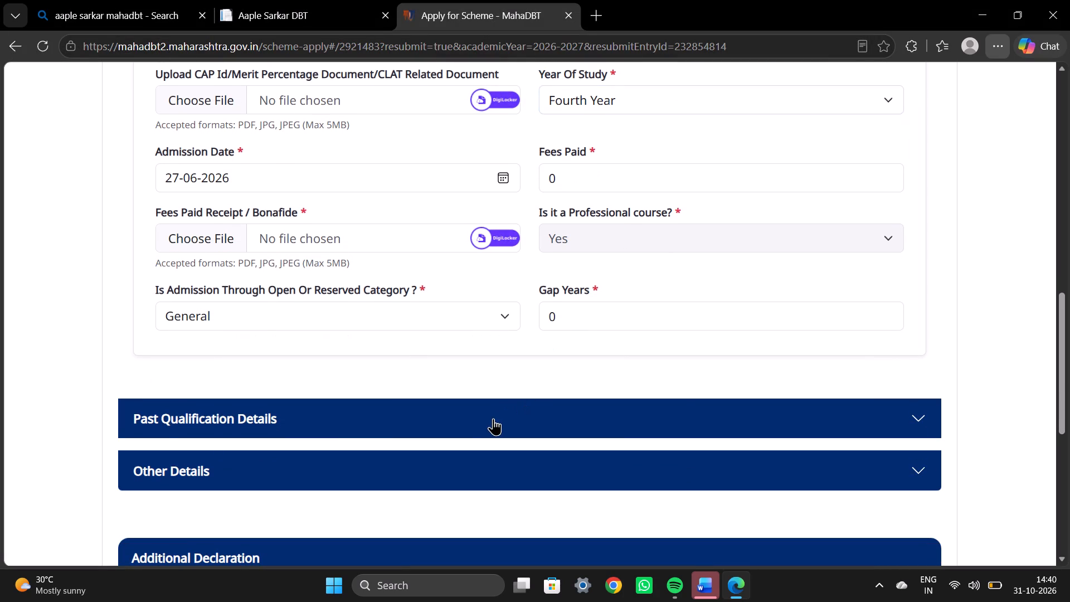
pyautogui.scroll(-4, 659, 367)
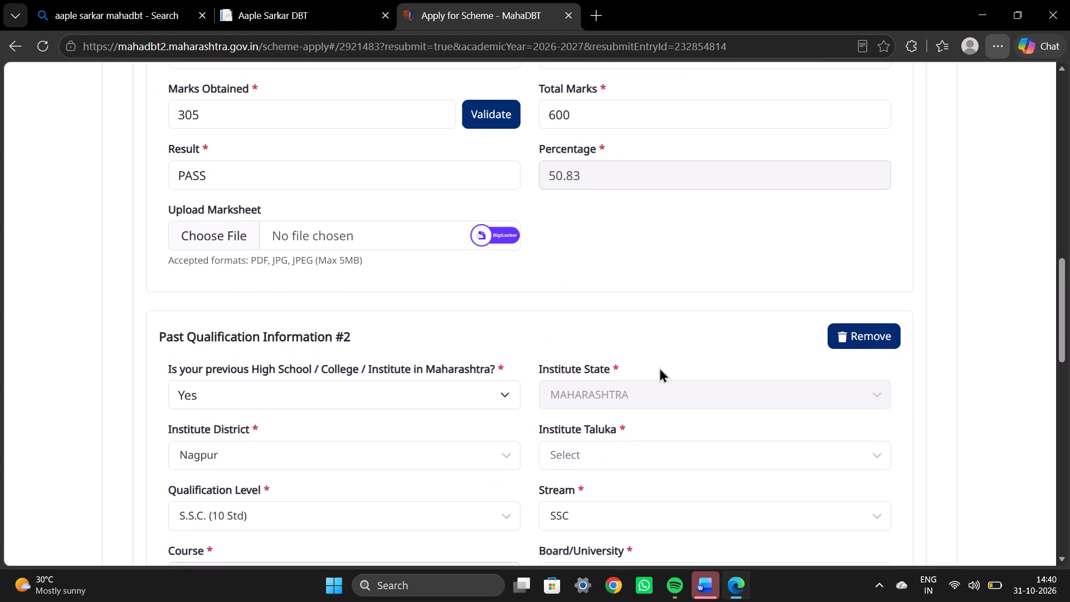
pyautogui.scroll(1, 659, 367)
pyautogui.click(849, 101)
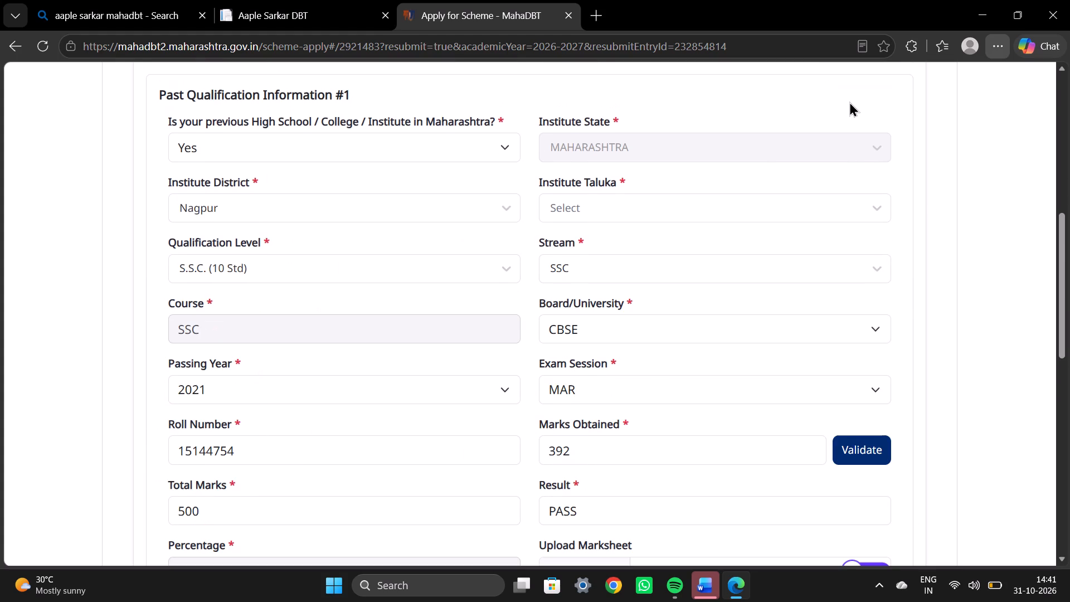
# Upload the file named 10 from the Harsh Docs folder as the marksheet for the S.S.C. qualification.
pyautogui.scroll(-1, 638, 302)
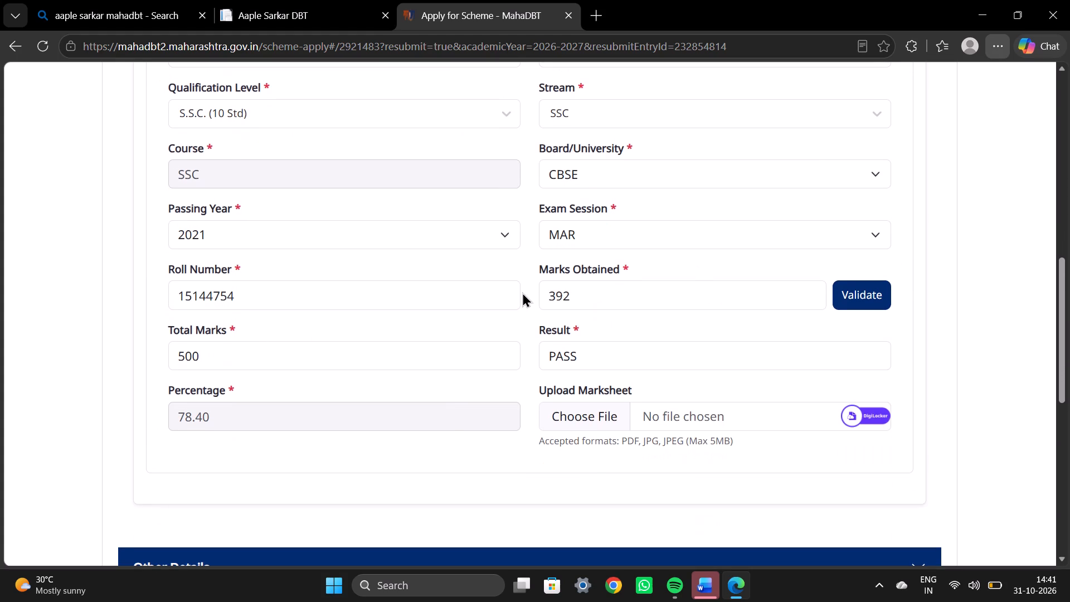
pyautogui.click(572, 414)
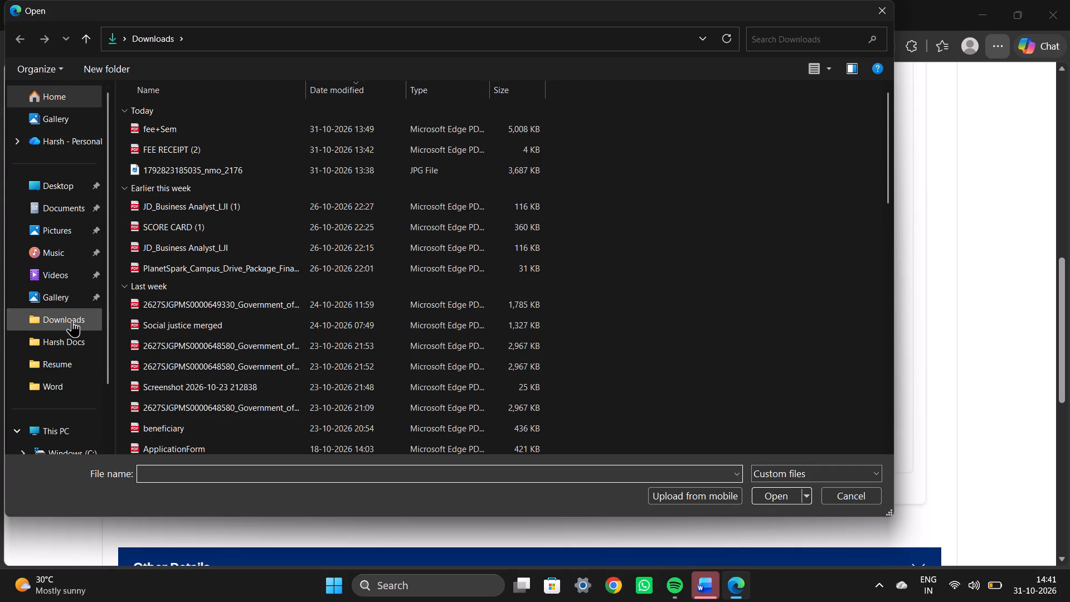
pyautogui.click(57, 332)
pyautogui.doubleClick(184, 178)
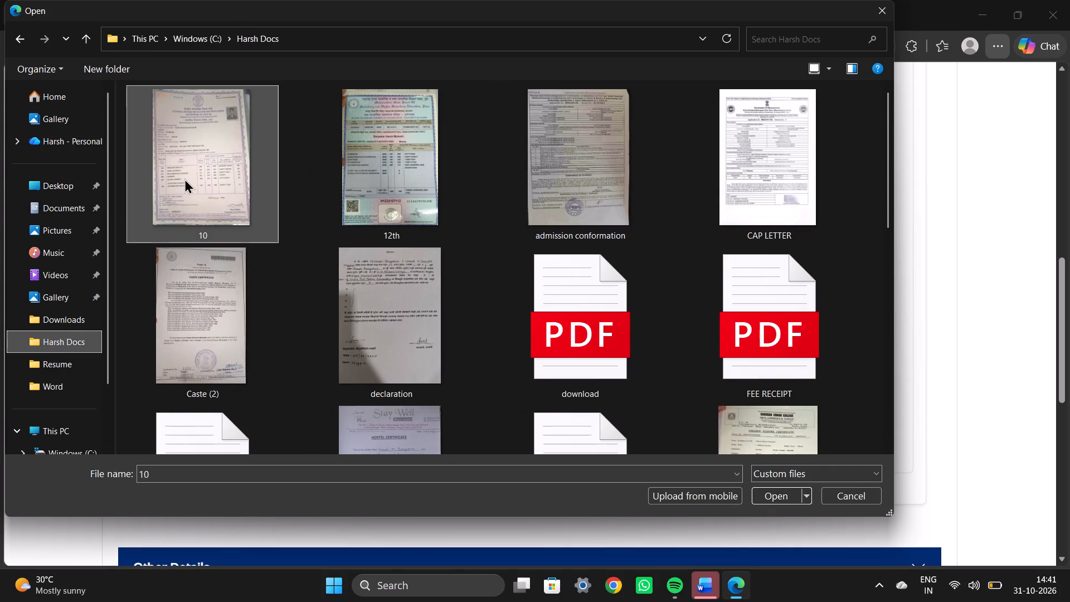
# Switch the question about the previous institute being in Maharashtra to No and back to Yes.
pyautogui.scroll(2, 421, 229)
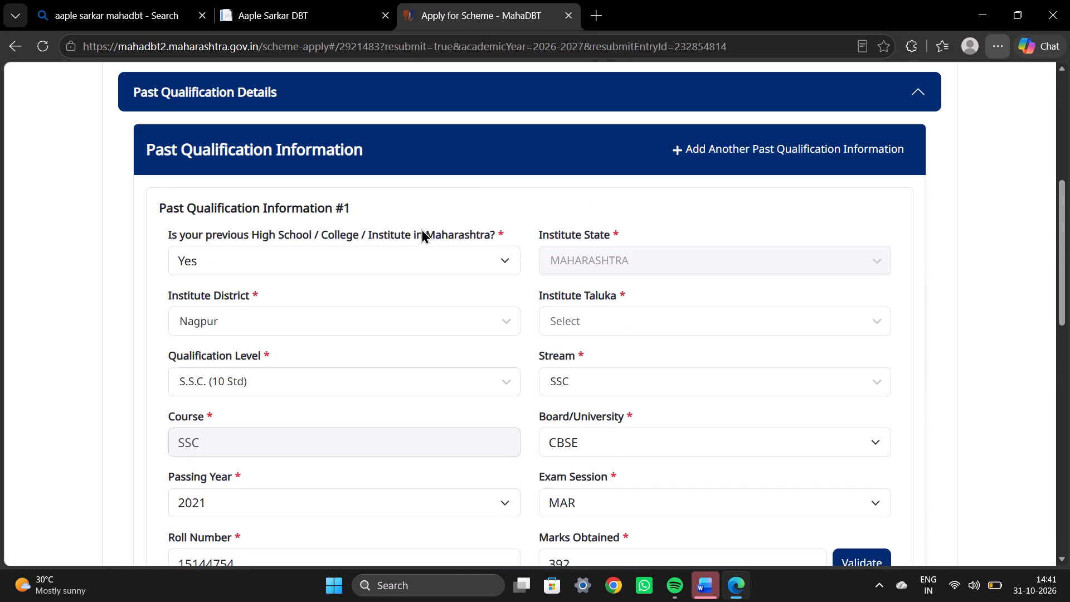
pyautogui.click(449, 327)
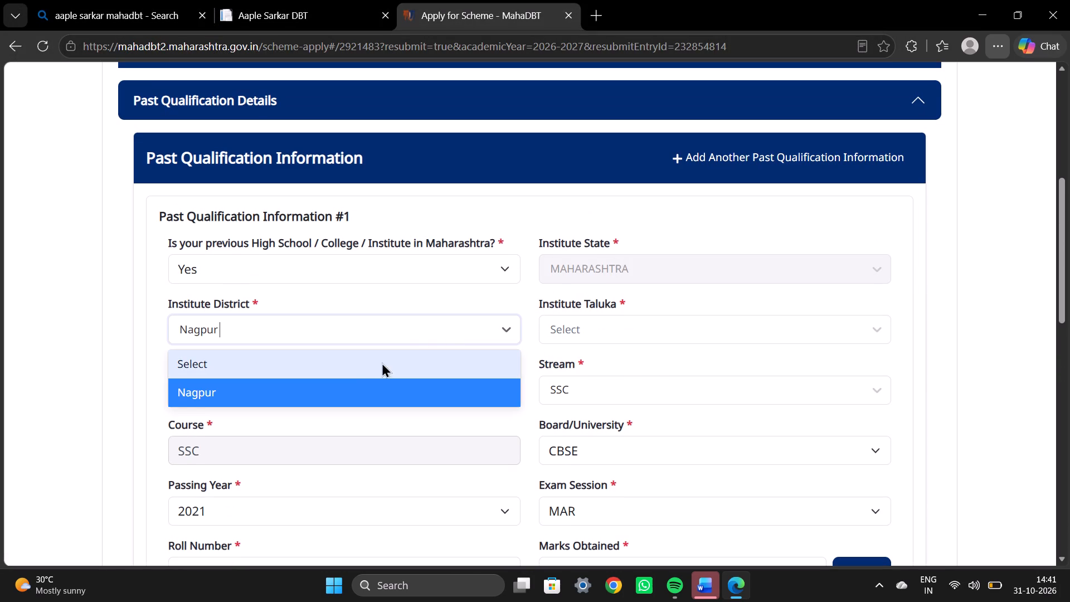
pyautogui.doubleClick(574, 319)
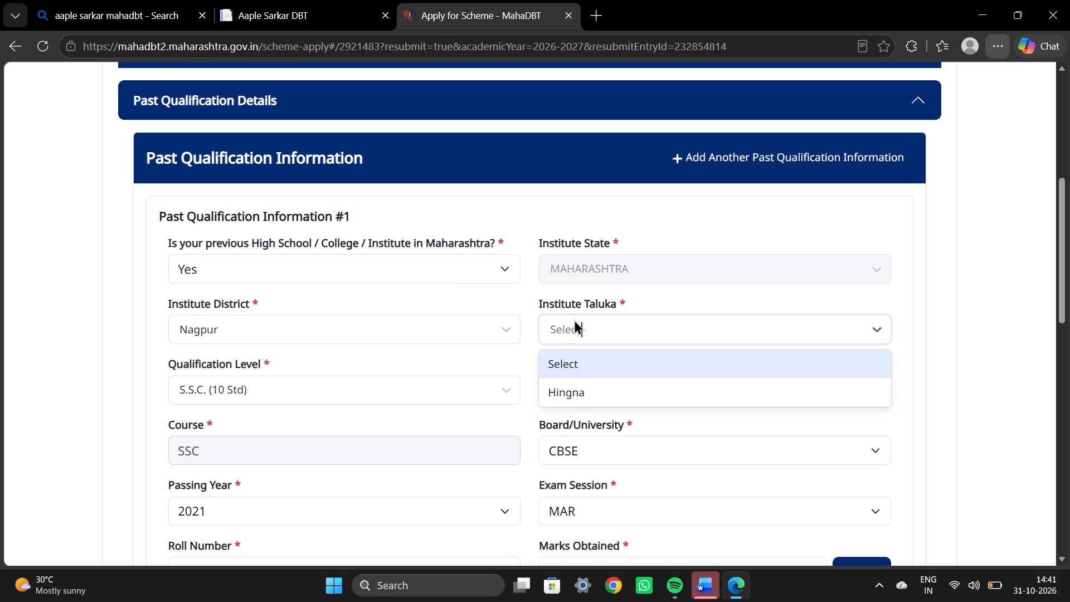
pyautogui.click(449, 272)
pyautogui.moveTo(386, 333); pyautogui.dragTo(377, 341)
pyautogui.click(377, 341)
pyautogui.click(415, 252)
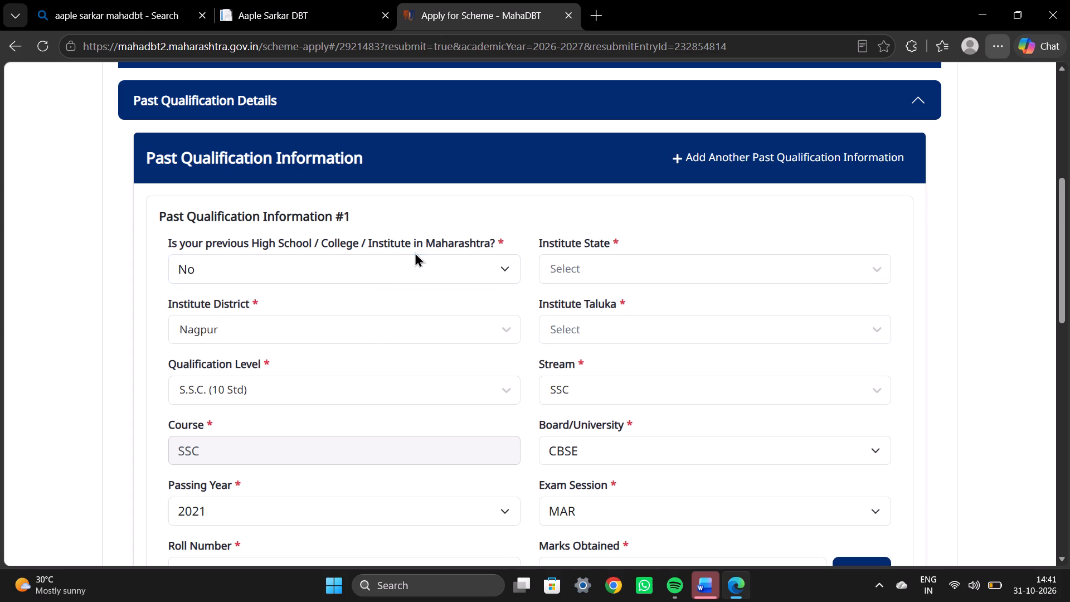
pyautogui.click(400, 256)
pyautogui.click(310, 328)
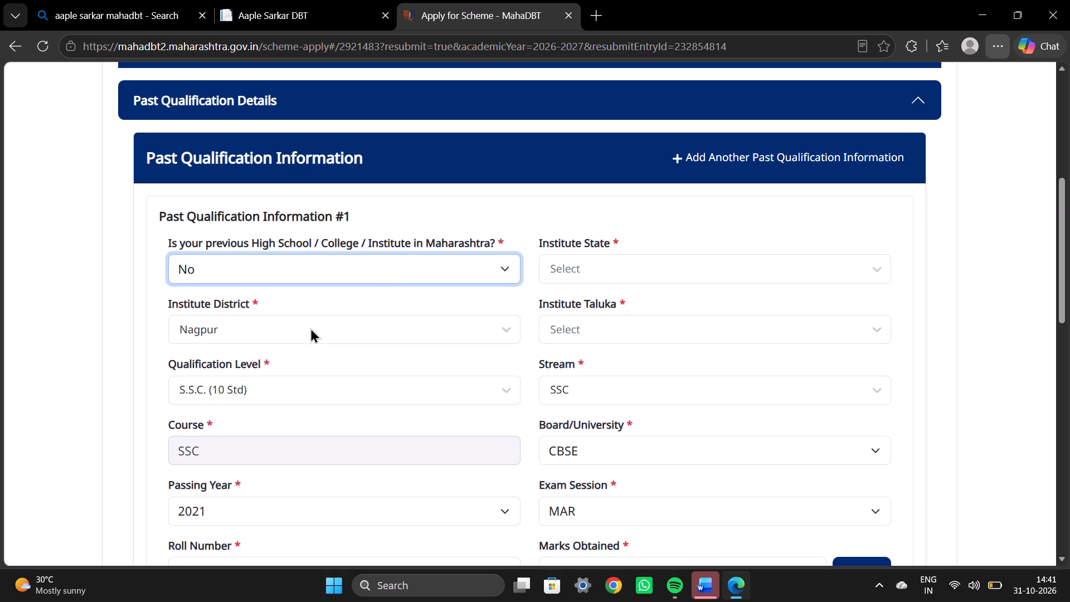
# Reselect Nagpur as the institute district for the S.S.C. qualification.
pyautogui.click(273, 334)
pyautogui.click(270, 331)
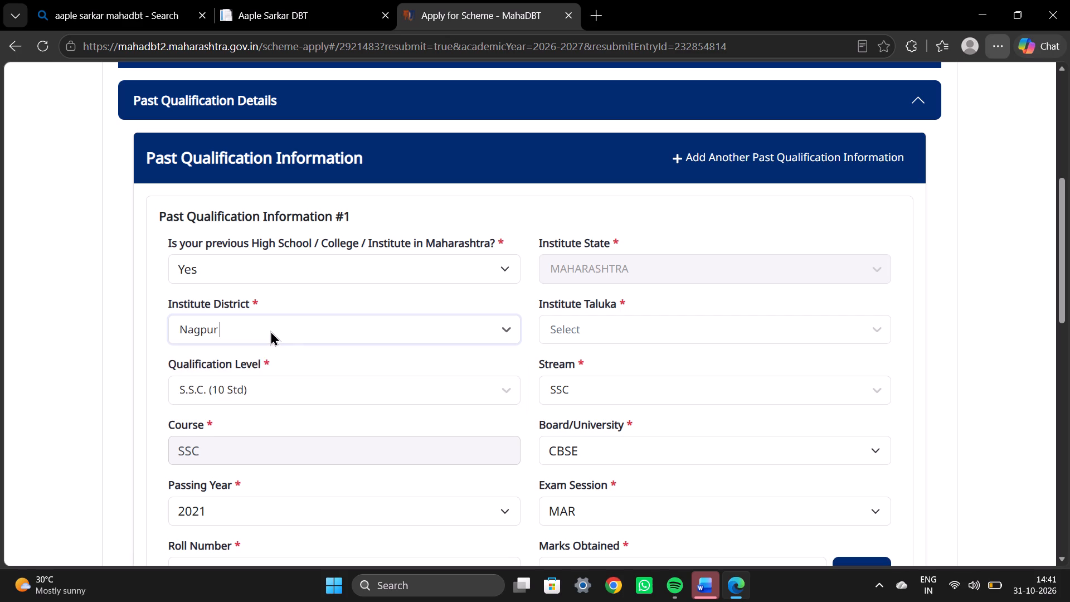
pyautogui.click(270, 331)
pyautogui.click(270, 331)
pyautogui.doubleClick(270, 331)
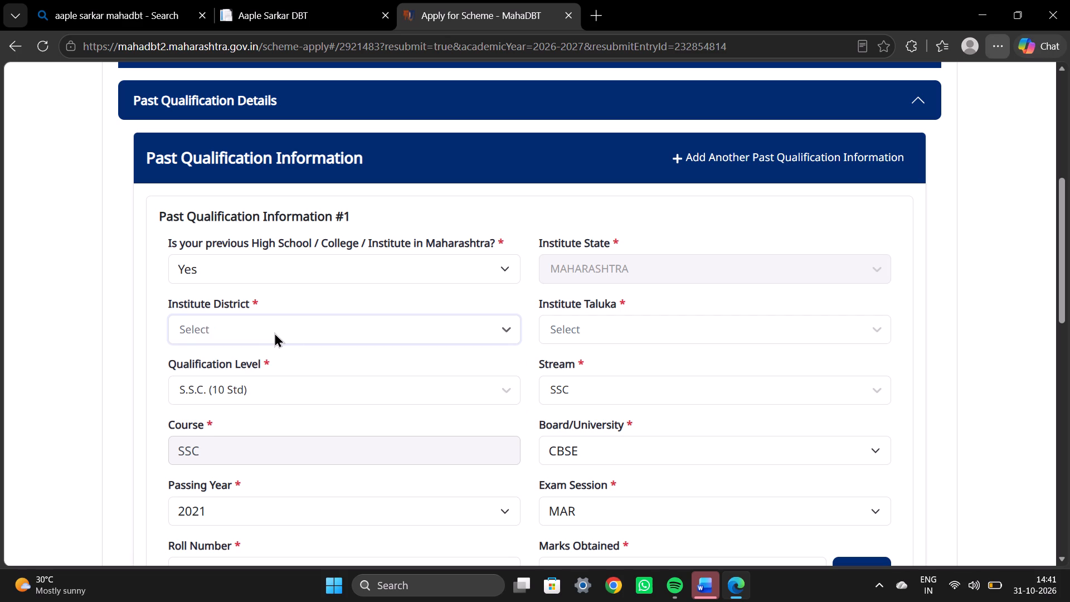
pyautogui.click(284, 331)
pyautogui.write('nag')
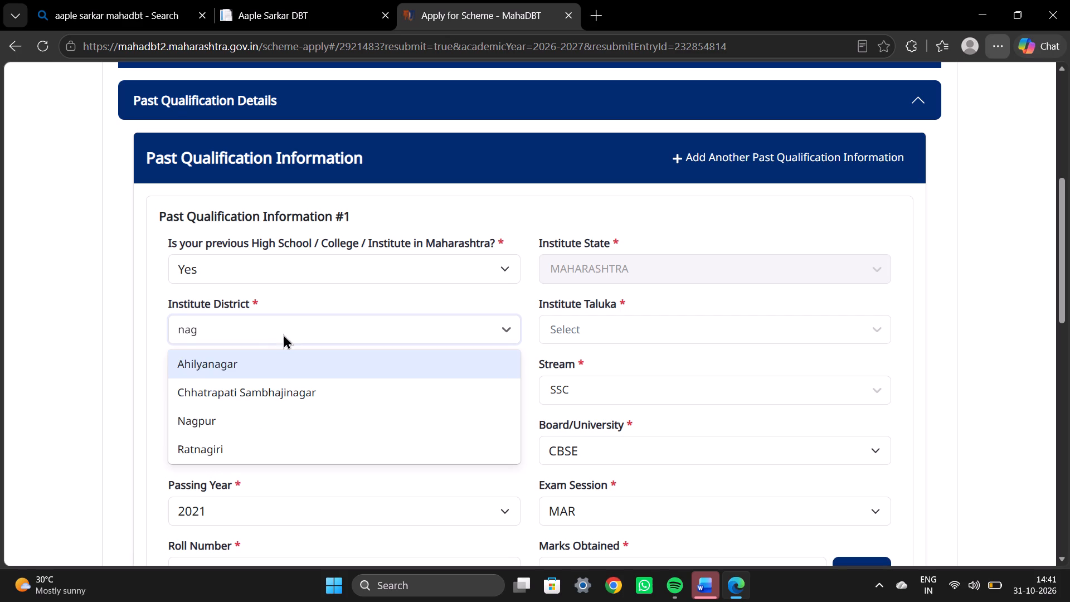
pyautogui.click(220, 432)
# Set the institute taluka of the S.S.C. qualification to Umred.
pyautogui.click(602, 327)
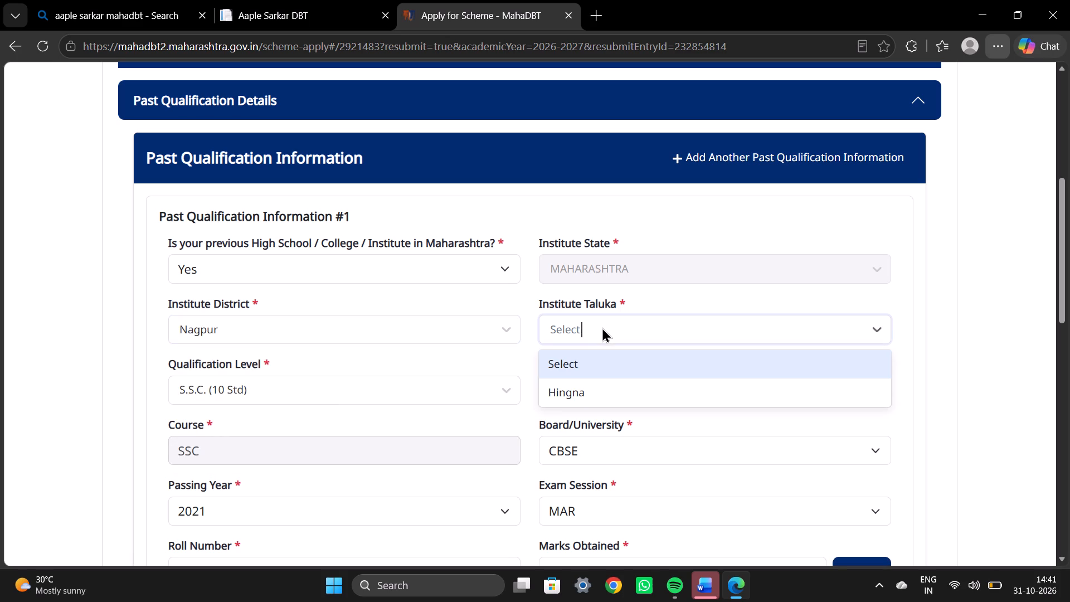
pyautogui.tripleClick(602, 327)
pyautogui.tripleClick(602, 327)
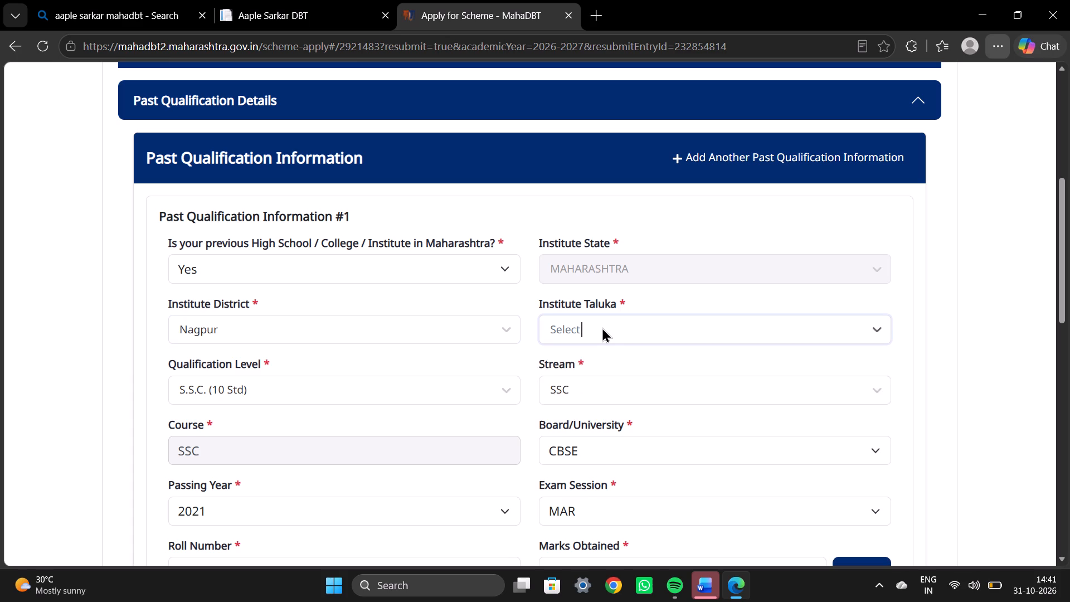
pyautogui.tripleClick(602, 327)
pyautogui.tripleClick(602, 327)
pyautogui.doubleClick(602, 327)
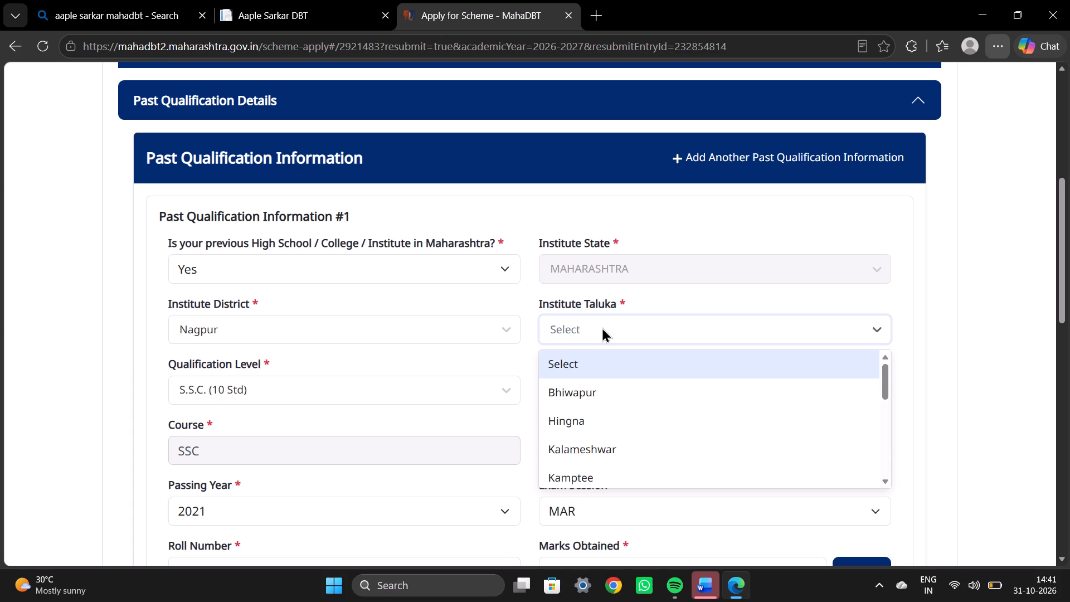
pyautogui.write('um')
pyautogui.click(570, 353)
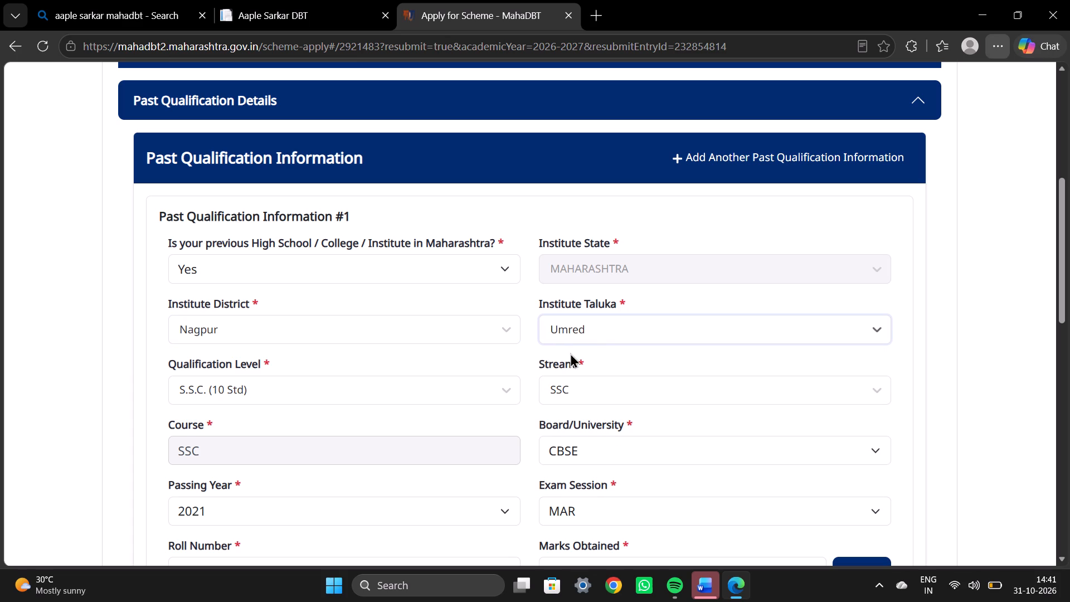
# Switch the qualification level to Post Graduate Course and back to S.S.C. (10 Std).
pyautogui.scroll(-1, 497, 446)
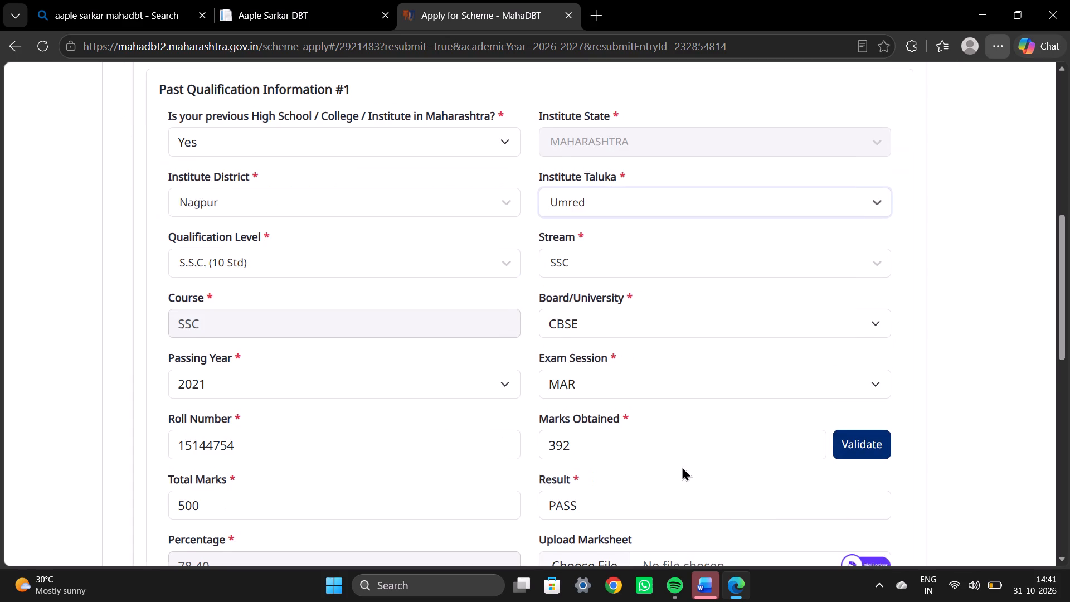
pyautogui.scroll(-1, 682, 466)
pyautogui.scroll(-1, 523, 382)
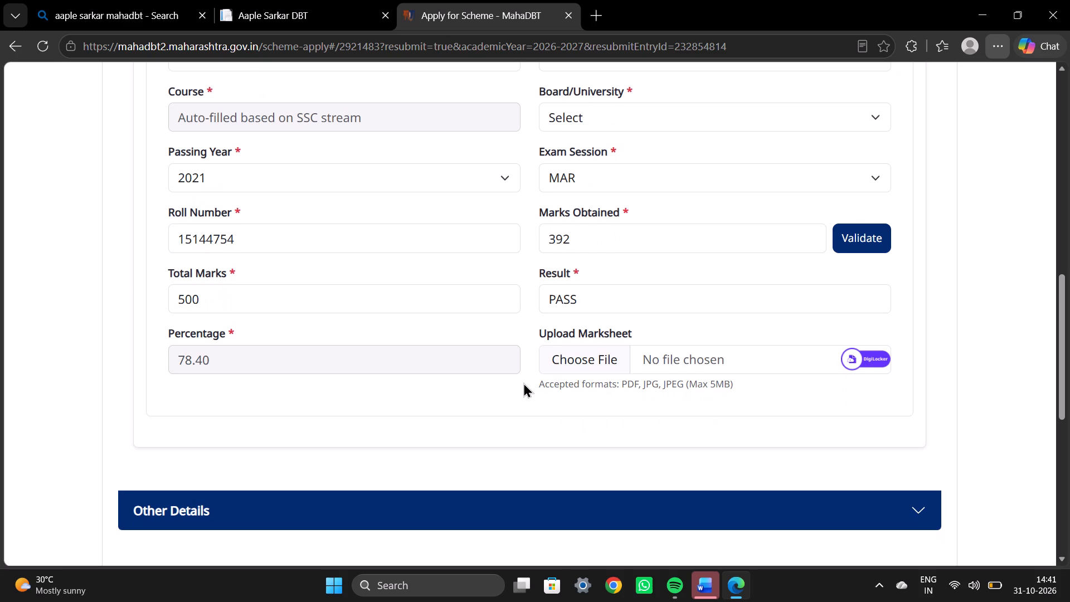
pyautogui.scroll(-1, 523, 382)
pyautogui.scroll(1, 379, 196)
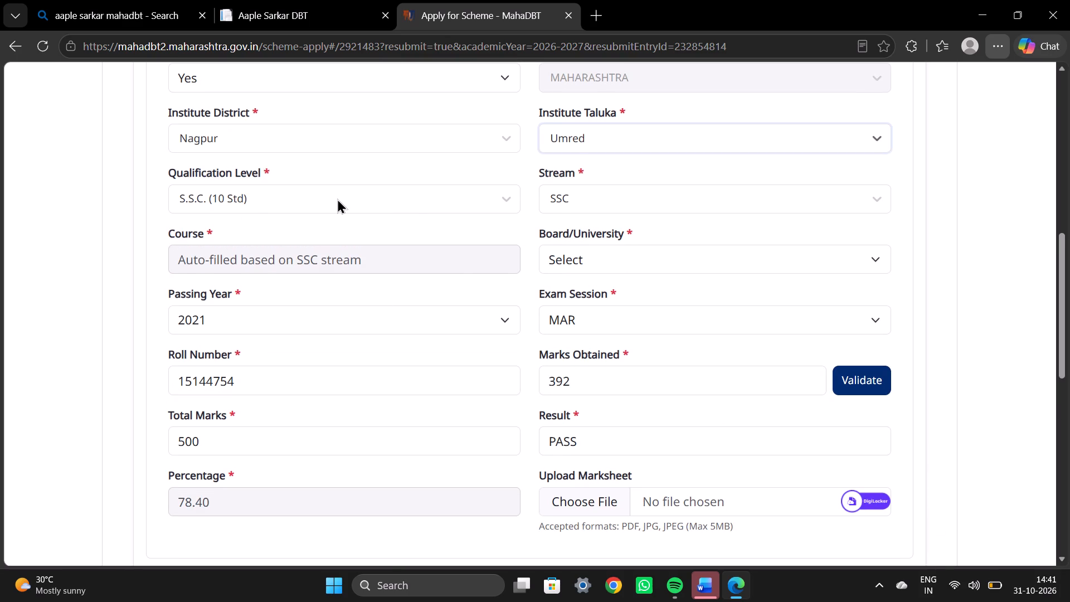
pyautogui.click(338, 196)
pyautogui.click(307, 250)
pyautogui.click(328, 200)
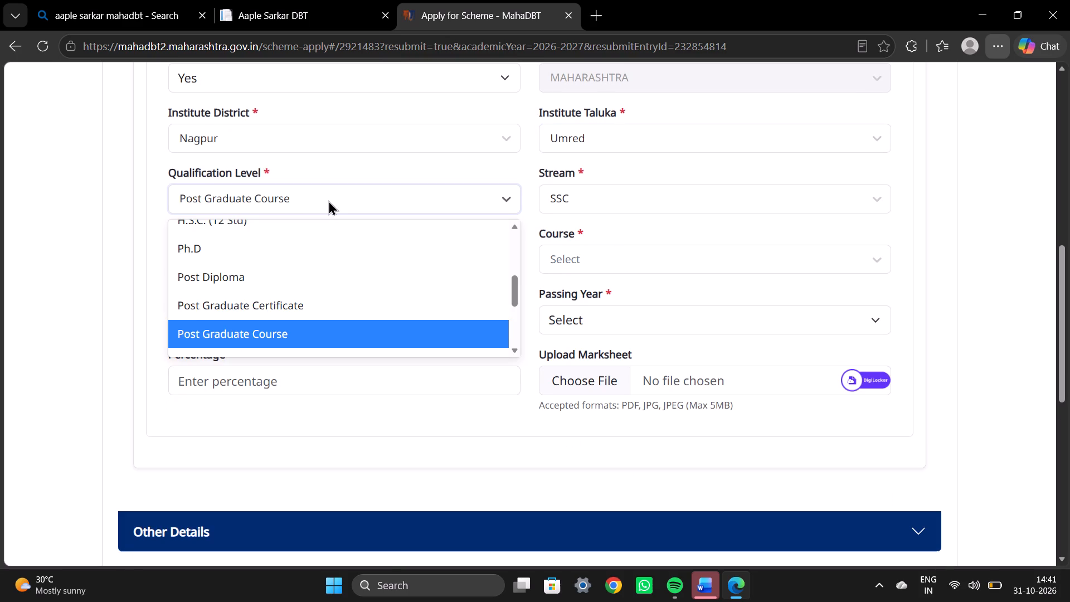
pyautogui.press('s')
pyautogui.scroll(-1, 283, 324)
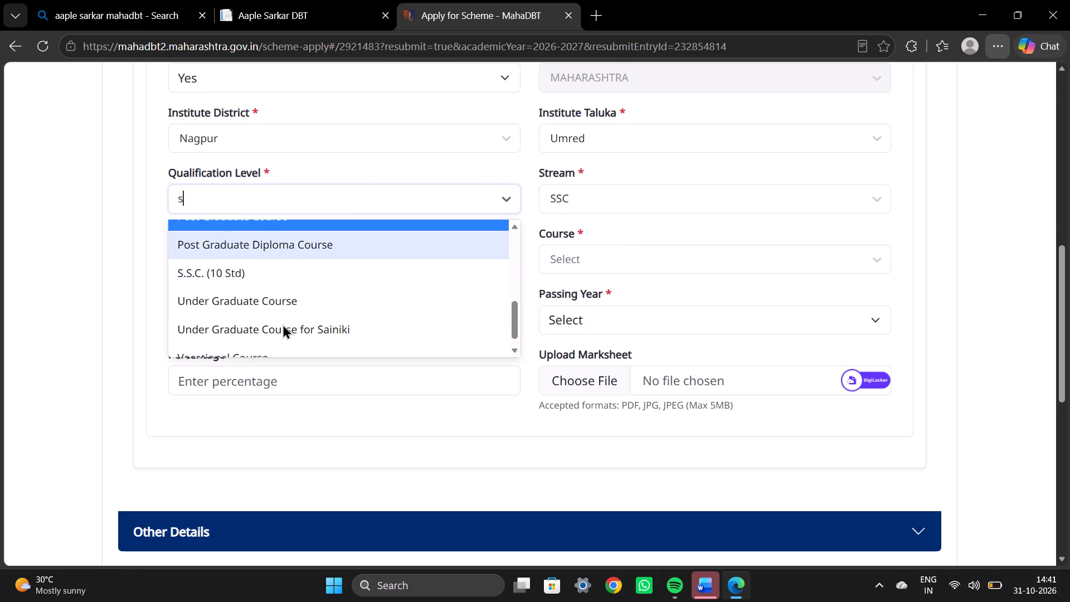
pyautogui.scroll(-1, 283, 324)
pyautogui.click(310, 265)
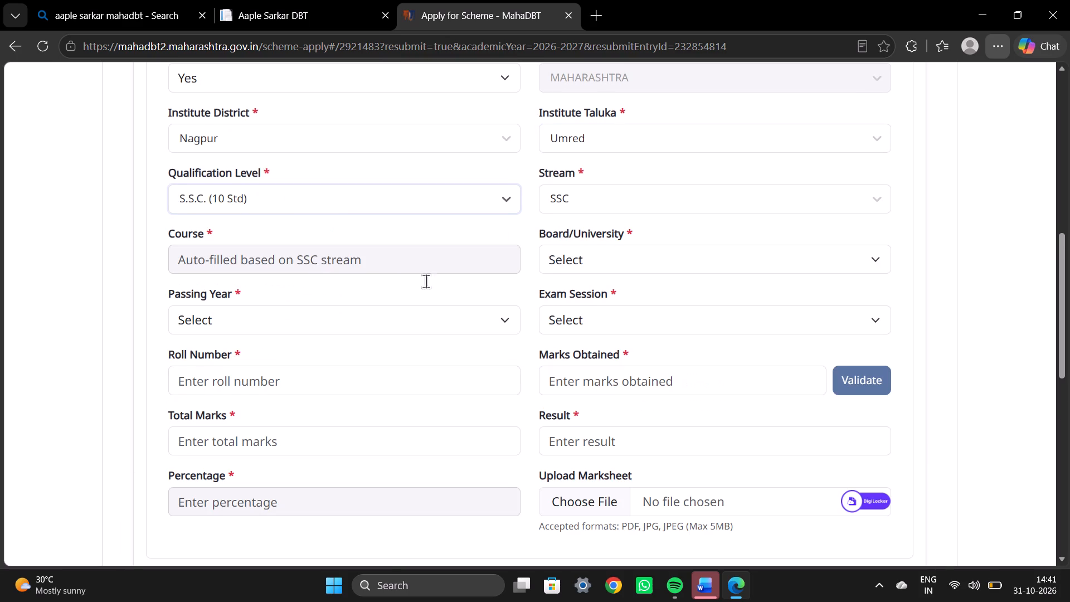
# Set the S.S.C. qualification's board to CBSE, passing year to 2021 and exam session to MAR.
pyautogui.click(576, 263)
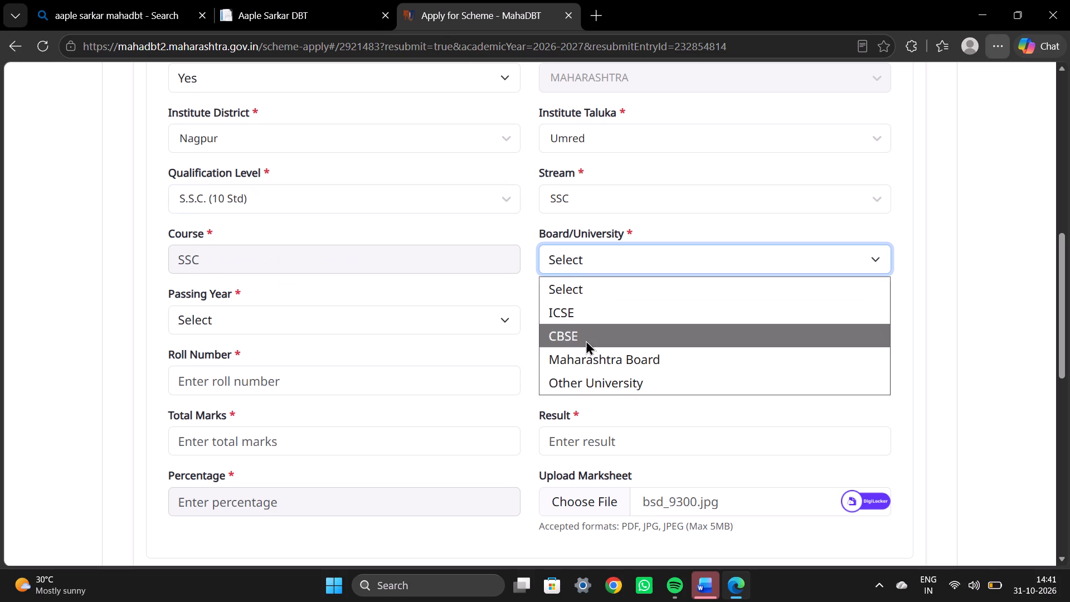
pyautogui.click(586, 340)
pyautogui.click(347, 318)
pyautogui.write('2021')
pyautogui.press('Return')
pyautogui.click(551, 318)
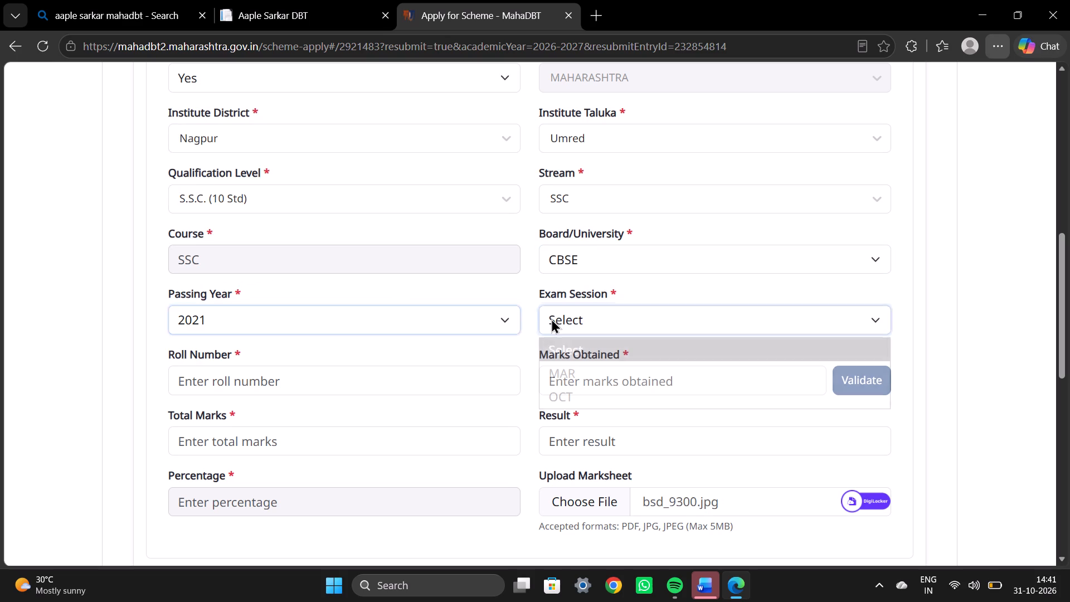
pyautogui.click(538, 380)
pyautogui.moveTo(607, 319); pyautogui.dragTo(594, 369)
pyautogui.click(594, 369)
# Fill in the S.S.C. roll number and exam outcome: 392 marks obtained out of 500, with result PASS.
pyautogui.click(364, 377)
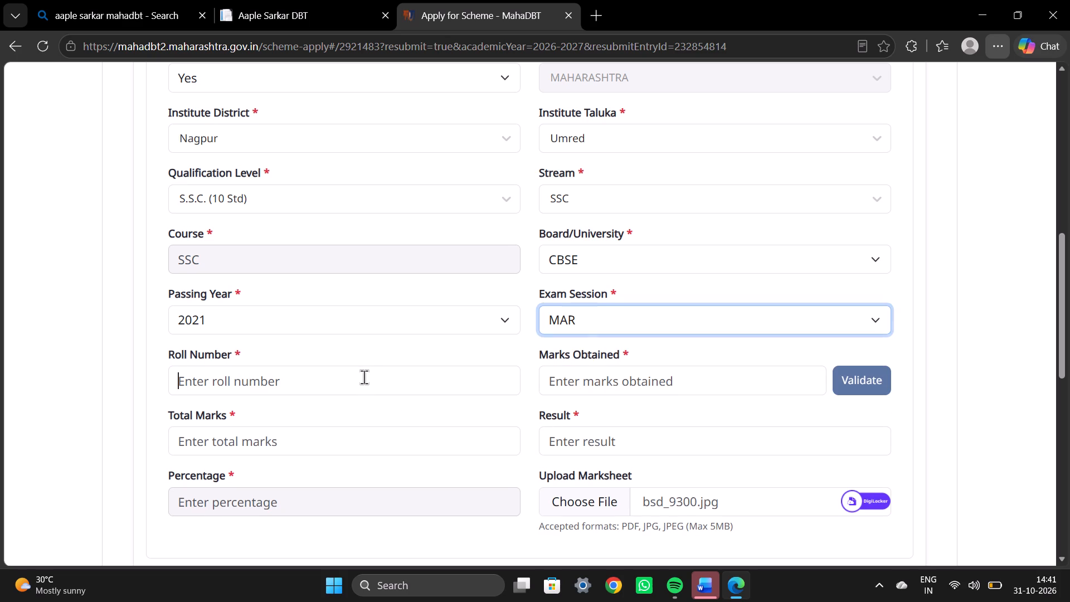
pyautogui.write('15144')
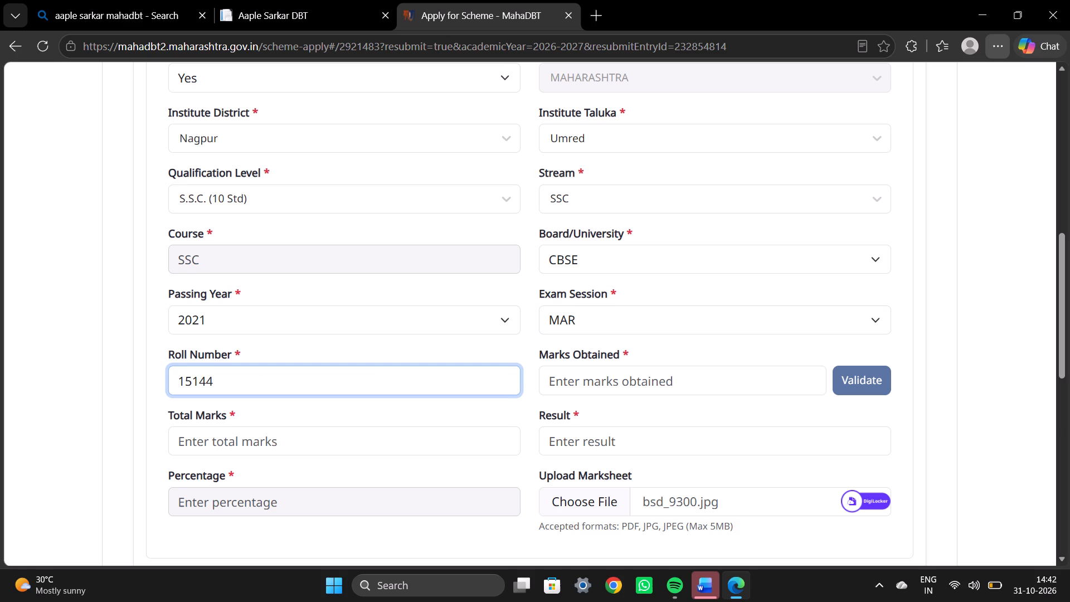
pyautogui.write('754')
pyautogui.scroll(-1, 506, 393)
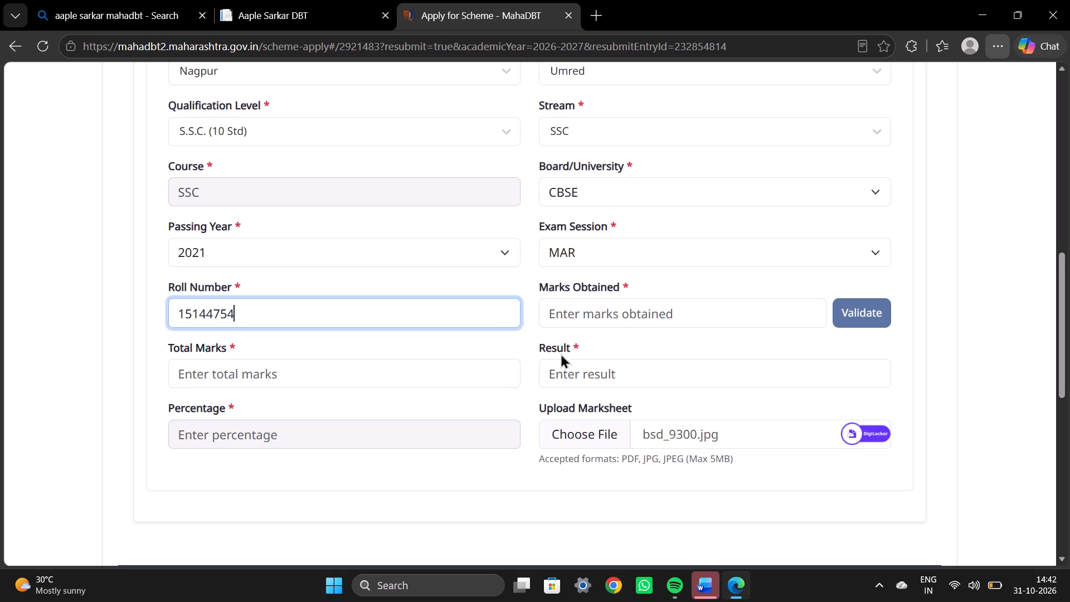
pyautogui.click(607, 320)
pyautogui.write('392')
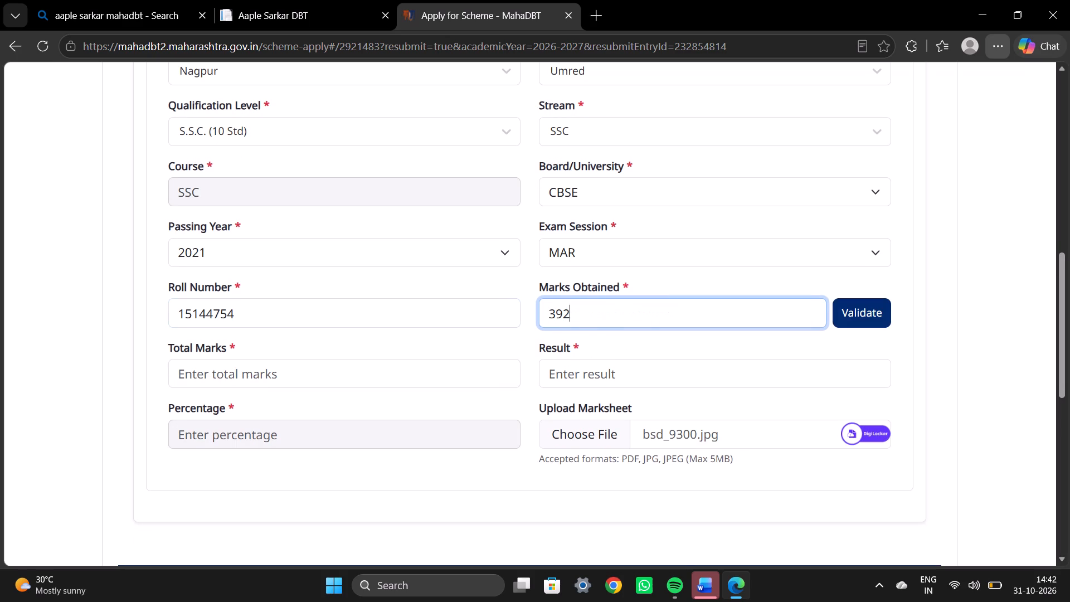
pyautogui.click(393, 381)
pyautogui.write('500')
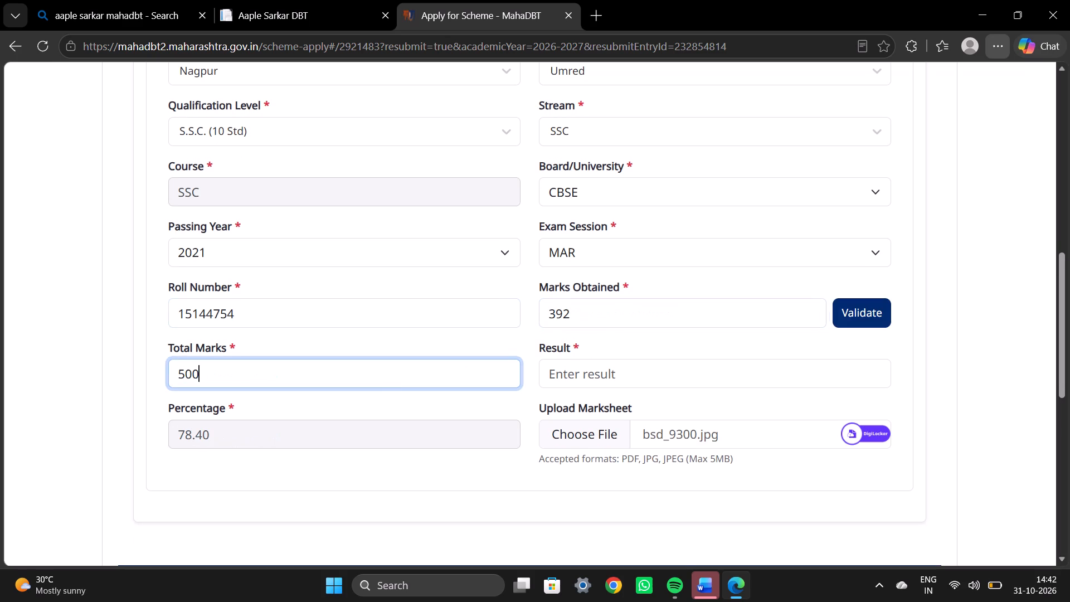
pyautogui.click(677, 373)
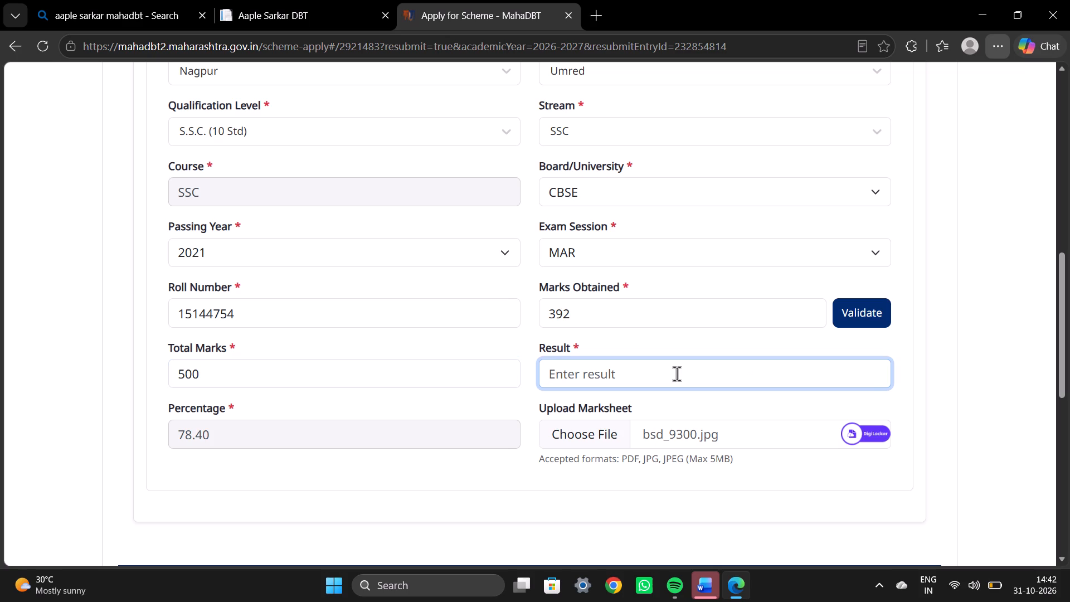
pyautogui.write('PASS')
# Add another past qualification entry below the S.S.C. one.
pyautogui.scroll(3, 677, 373)
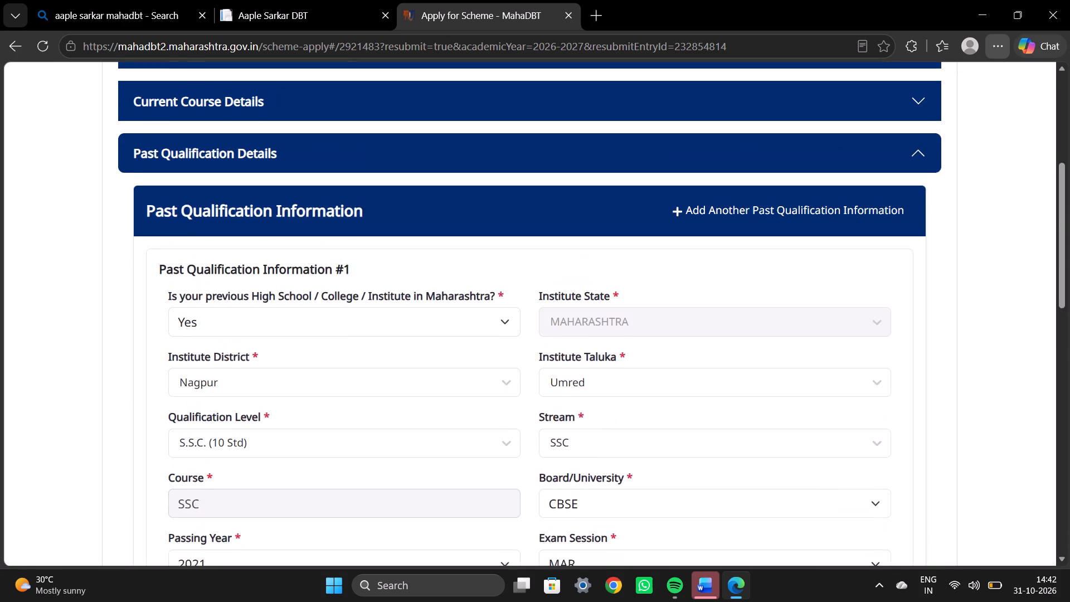
pyautogui.scroll(1, 677, 373)
pyautogui.click(777, 271)
# In Past Qualification Information #2, answer Yes to the previous institute being in Maharashtra.
pyautogui.scroll(-4, 602, 369)
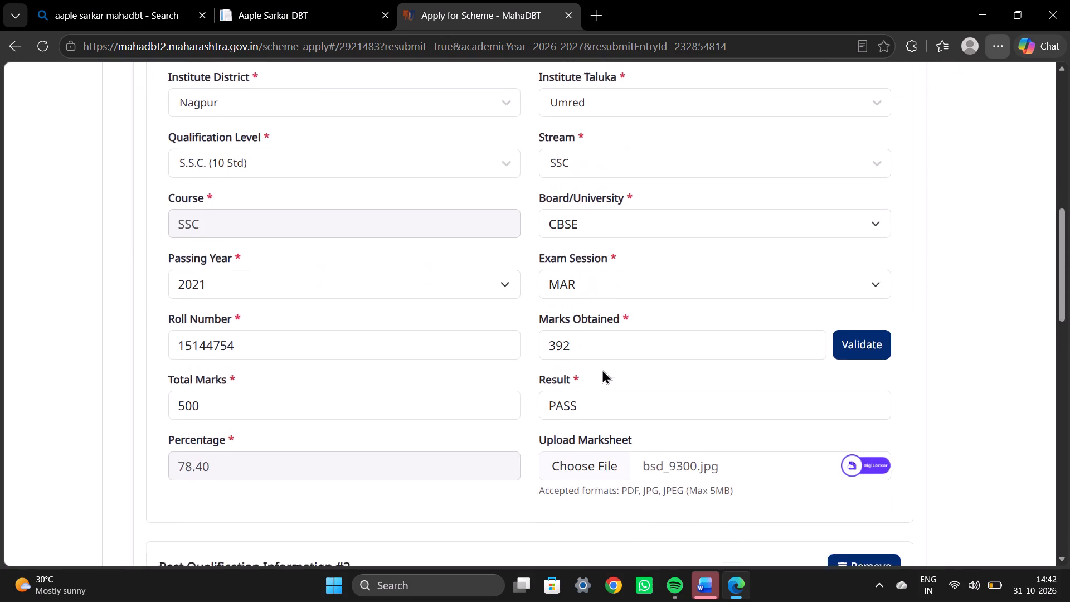
pyautogui.scroll(1, 602, 369)
pyautogui.scroll(-2, 602, 369)
pyautogui.scroll(1, 602, 369)
pyautogui.scroll(-1, 602, 369)
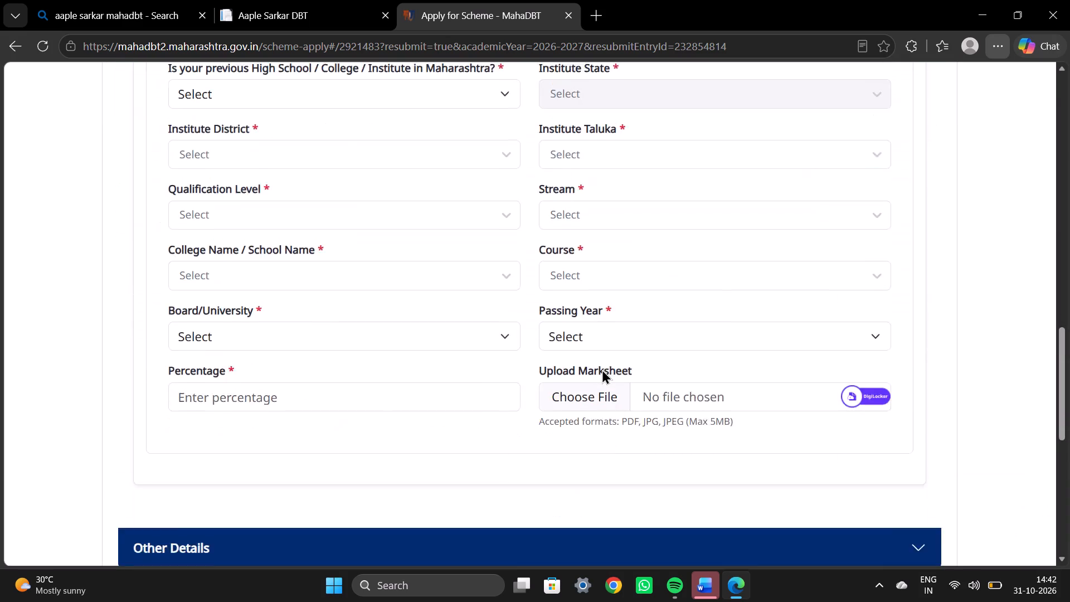
pyautogui.scroll(-1, 602, 369)
pyautogui.scroll(2, 602, 369)
pyautogui.click(399, 324)
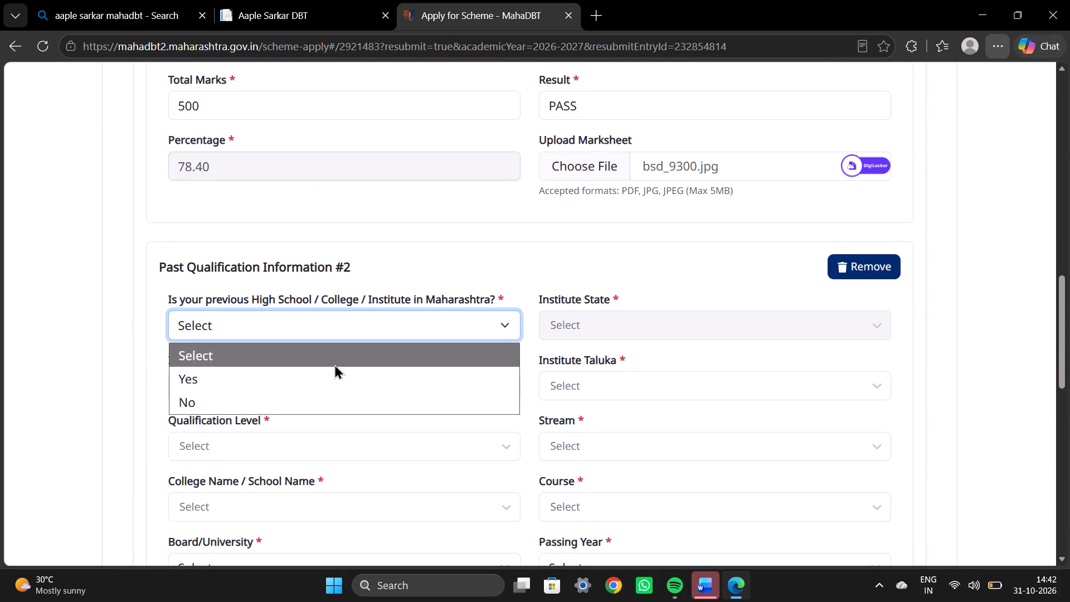
pyautogui.click(319, 376)
pyautogui.click(617, 316)
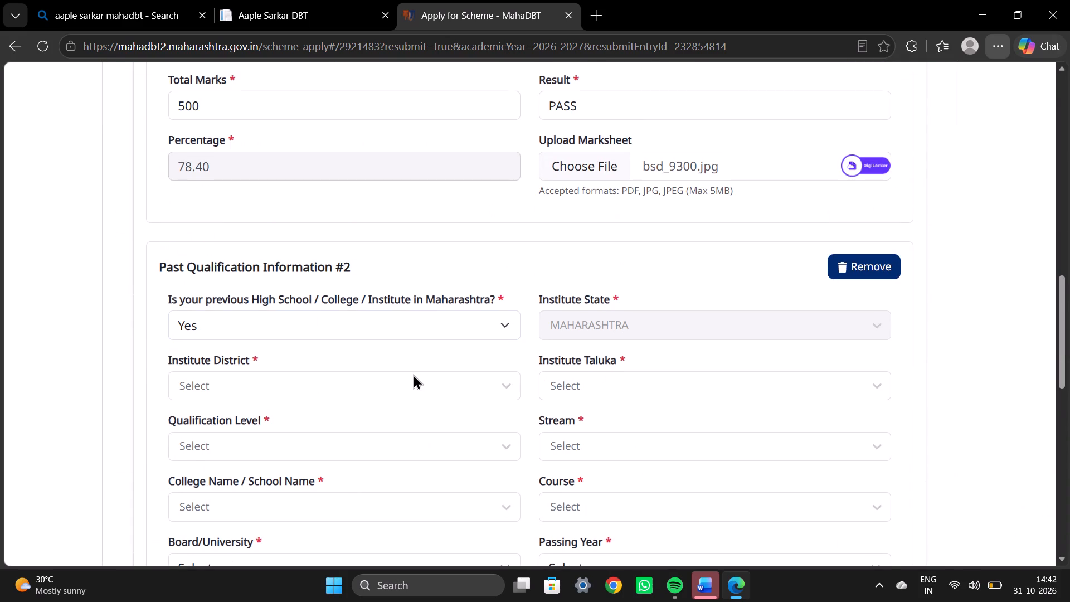
# Set the second qualification's institute district to Nagpur and its taluka to Umred.
pyautogui.click(413, 374)
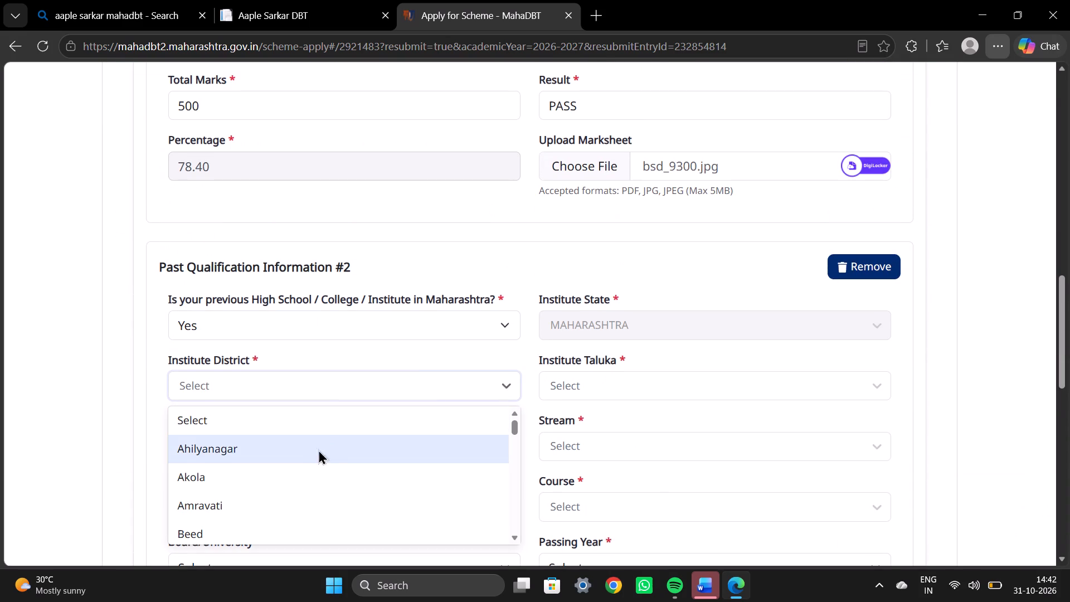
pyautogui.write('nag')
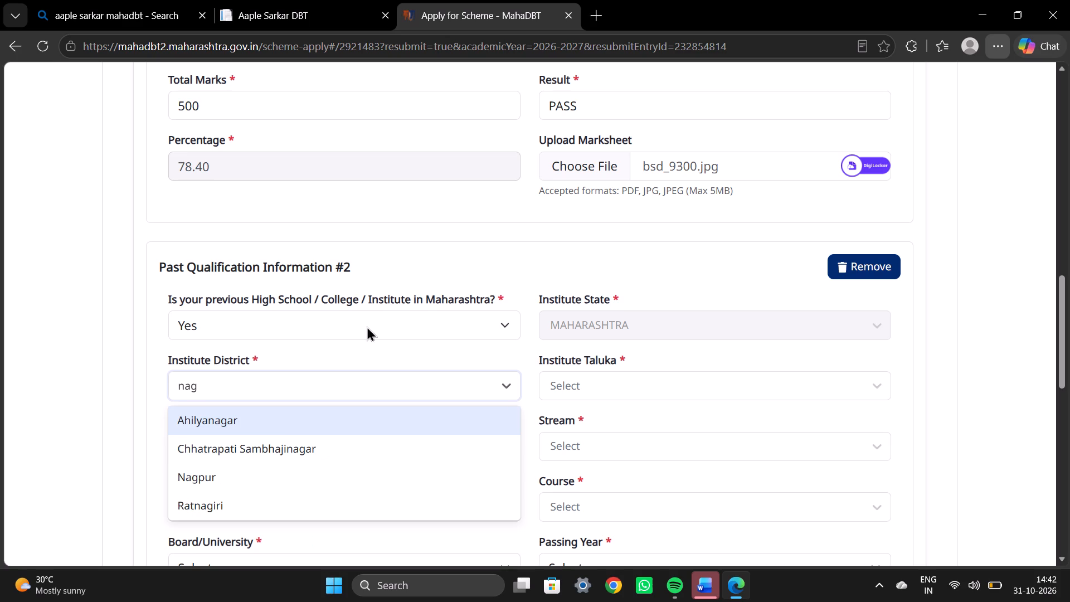
pyautogui.click(250, 470)
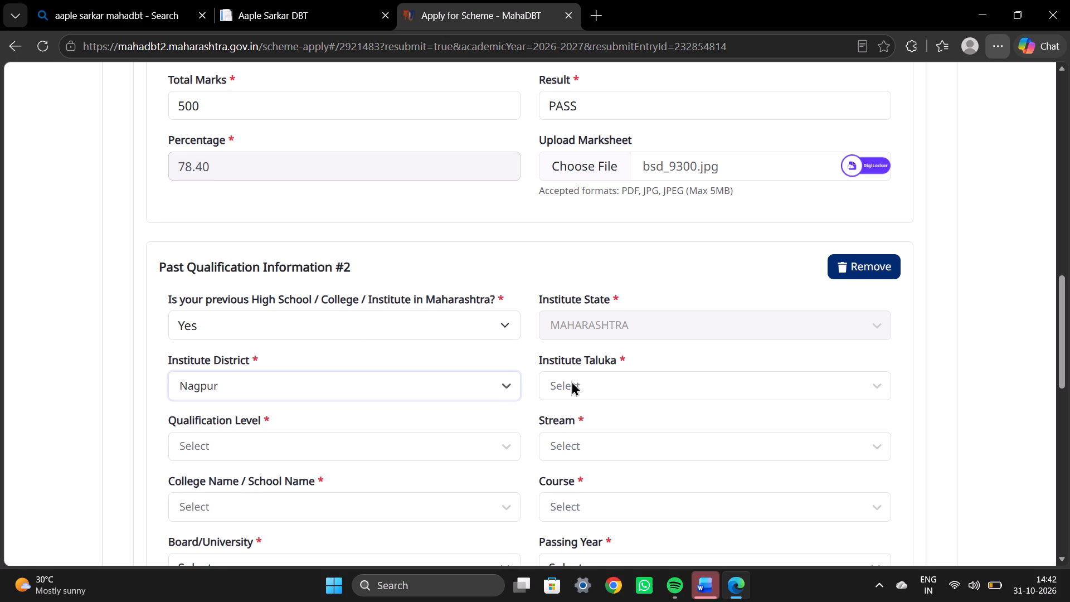
pyautogui.click(571, 381)
pyautogui.tripleClick(571, 381)
pyautogui.tripleClick(571, 381)
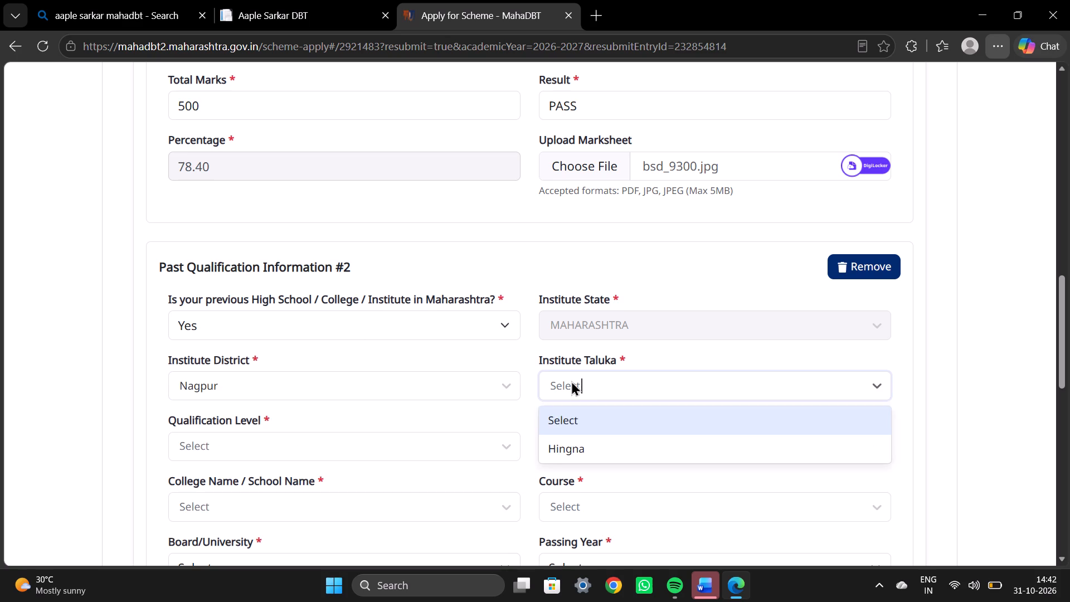
pyautogui.click(571, 381)
pyautogui.click(571, 381)
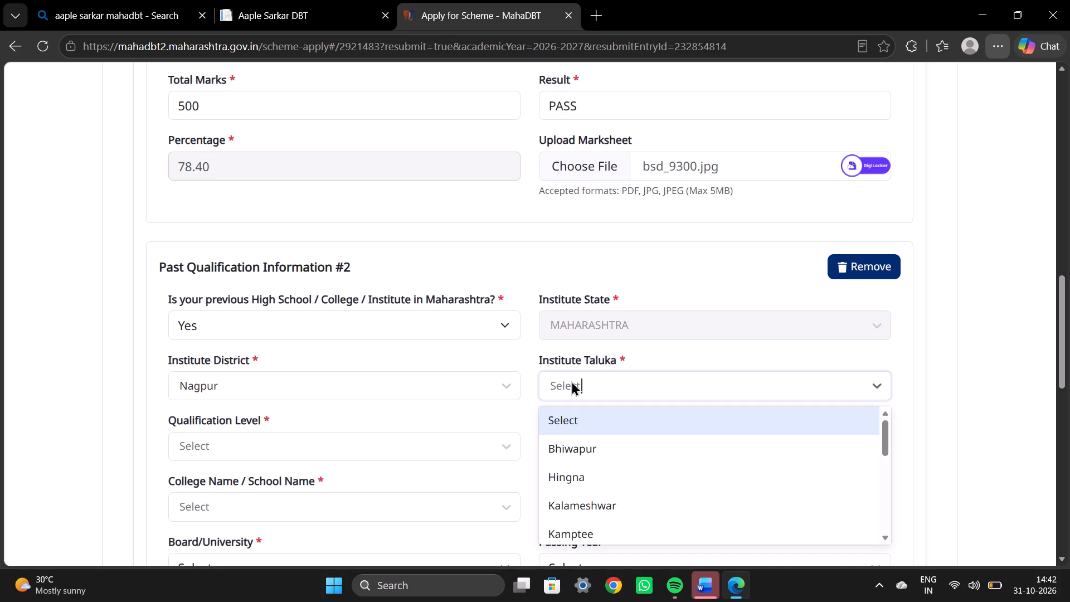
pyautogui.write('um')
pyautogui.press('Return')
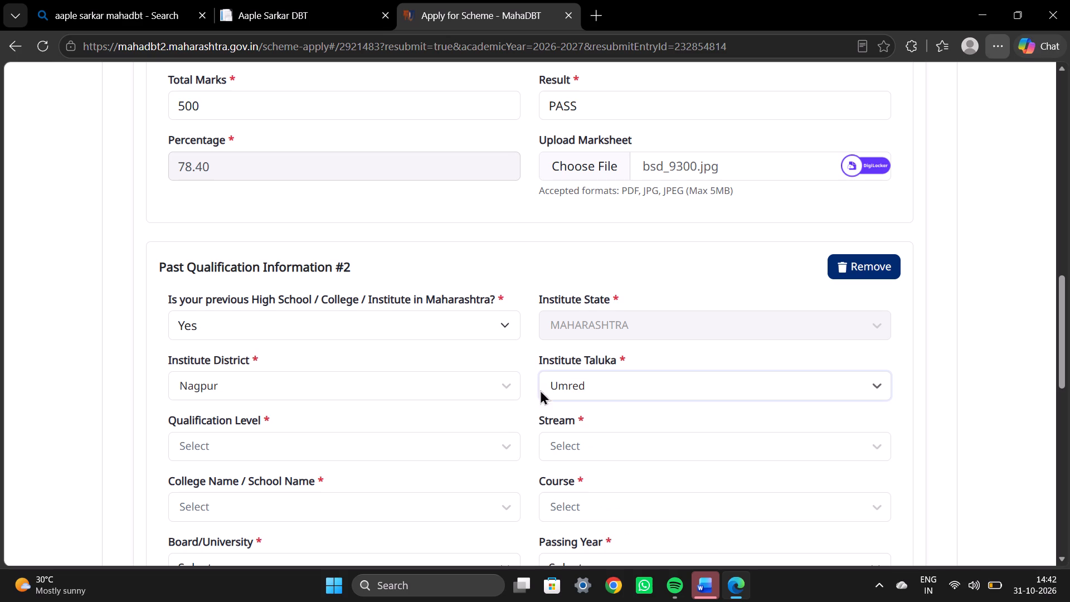
# Set the second qualification's level to H.S.C. (12 Std) and its stream to Science.
pyautogui.click(330, 441)
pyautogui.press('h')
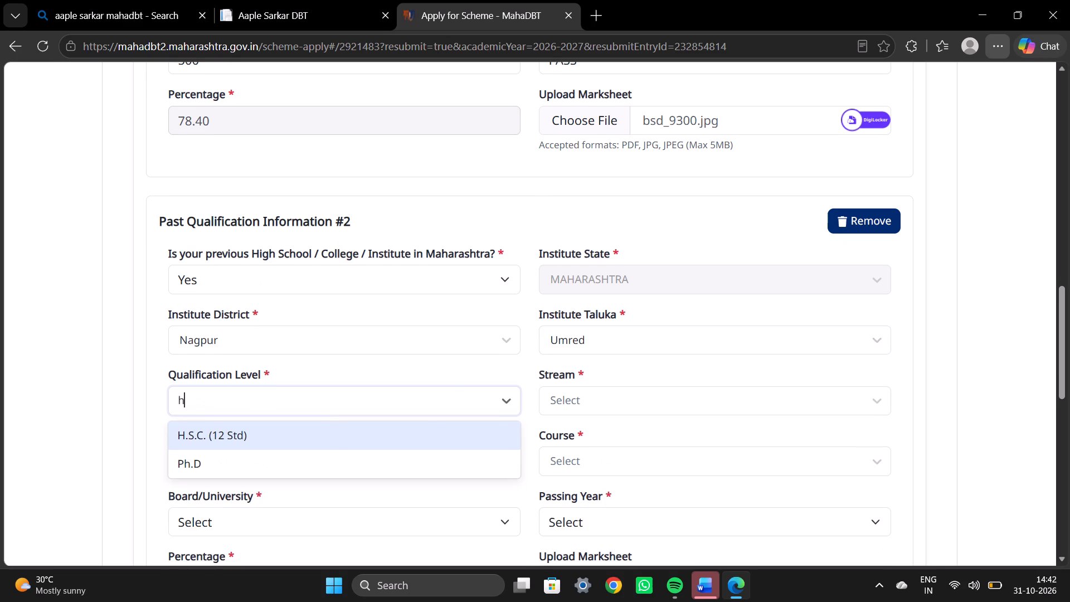
pyautogui.press('Return')
pyautogui.moveTo(539, 405); pyautogui.dragTo(561, 403)
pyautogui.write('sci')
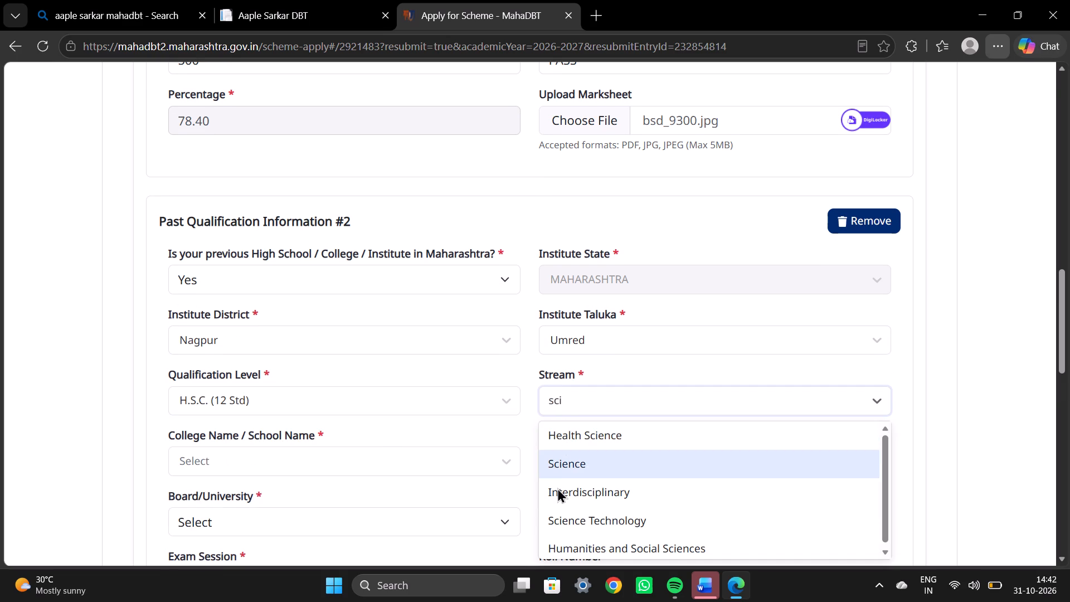
pyautogui.click(577, 464)
# Choose LALBAHADUR HS, BRAMHANI as the college or school for the H.S.C. qualification.
pyautogui.click(333, 466)
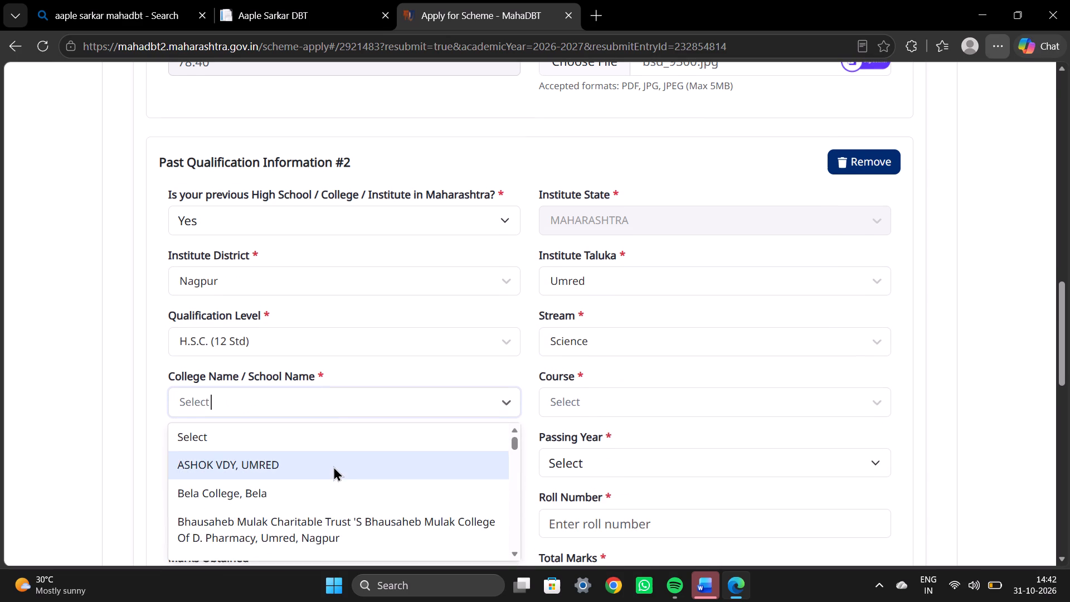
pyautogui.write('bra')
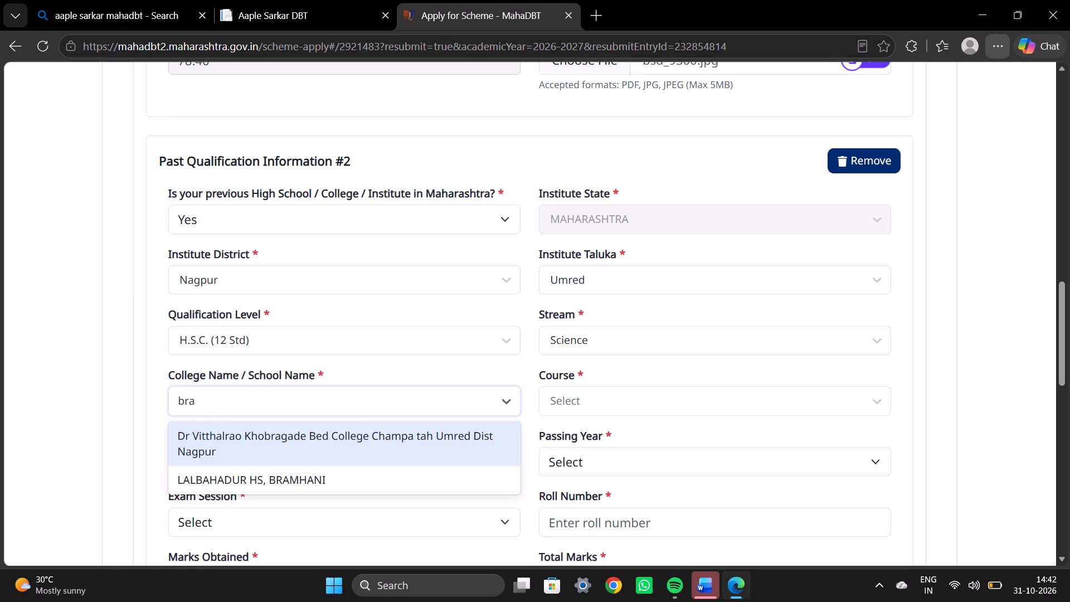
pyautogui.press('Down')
pyautogui.click(263, 474)
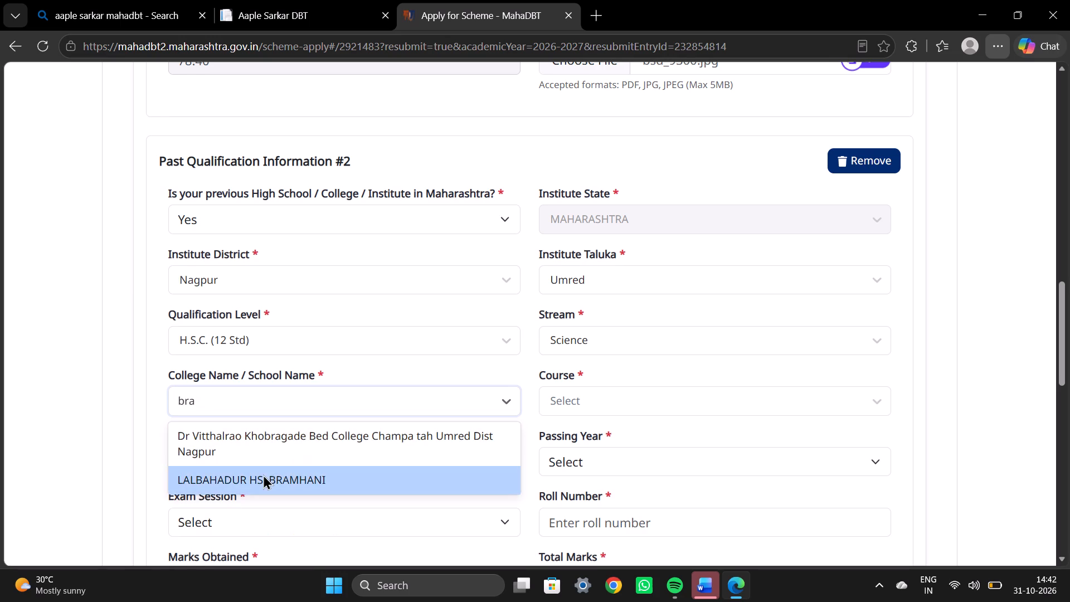
# Set the H.S.C. qualification's course to 12th Science.
pyautogui.click(588, 388)
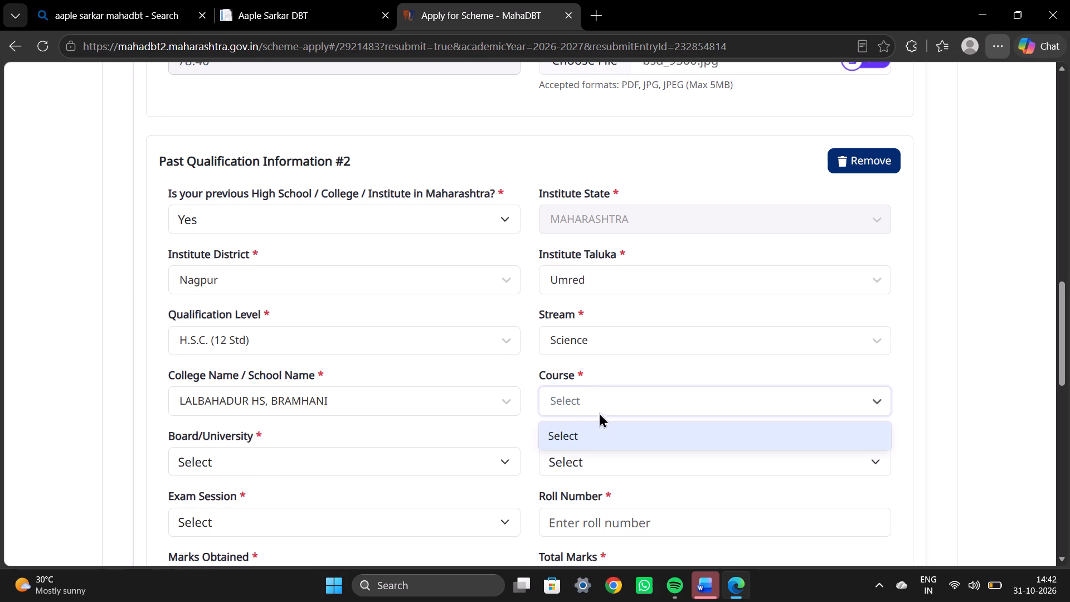
pyautogui.doubleClick(601, 406)
pyautogui.tripleClick(612, 404)
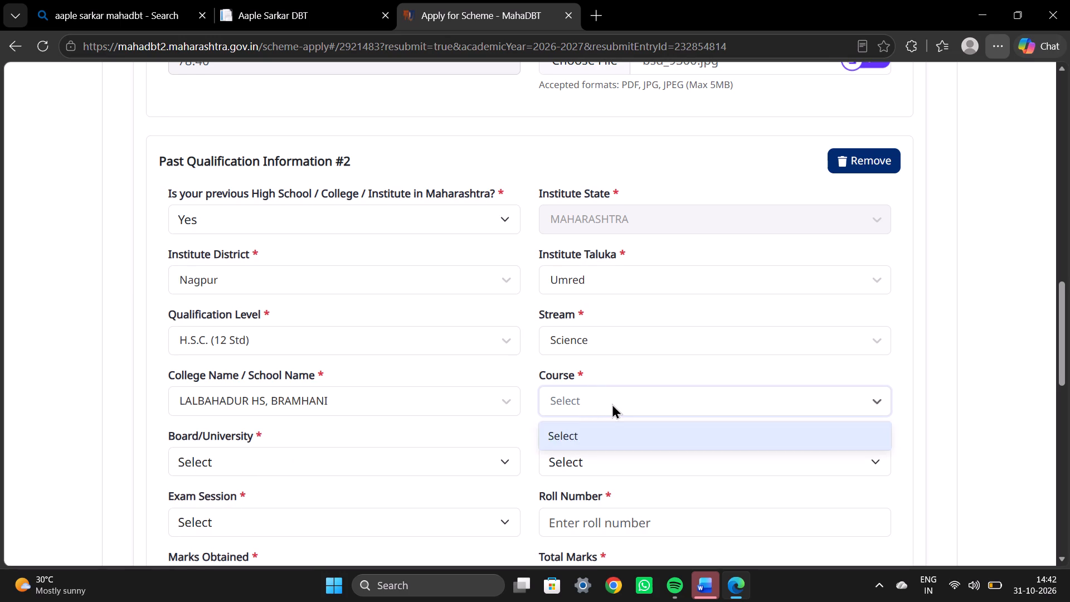
pyautogui.tripleClick(612, 404)
pyautogui.click(612, 404)
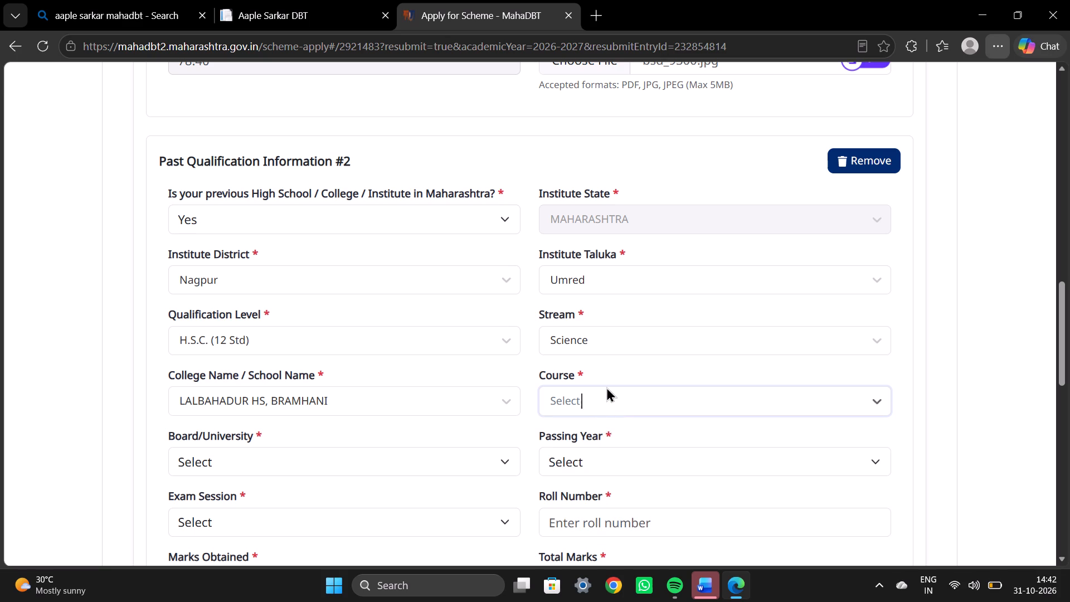
pyautogui.click(606, 387)
pyautogui.click(565, 518)
# Set the H.S.C. qualification's board to Maharashtra Board, passing year to 2023 and exam session to MAR.
pyautogui.click(363, 462)
pyautogui.click(287, 400)
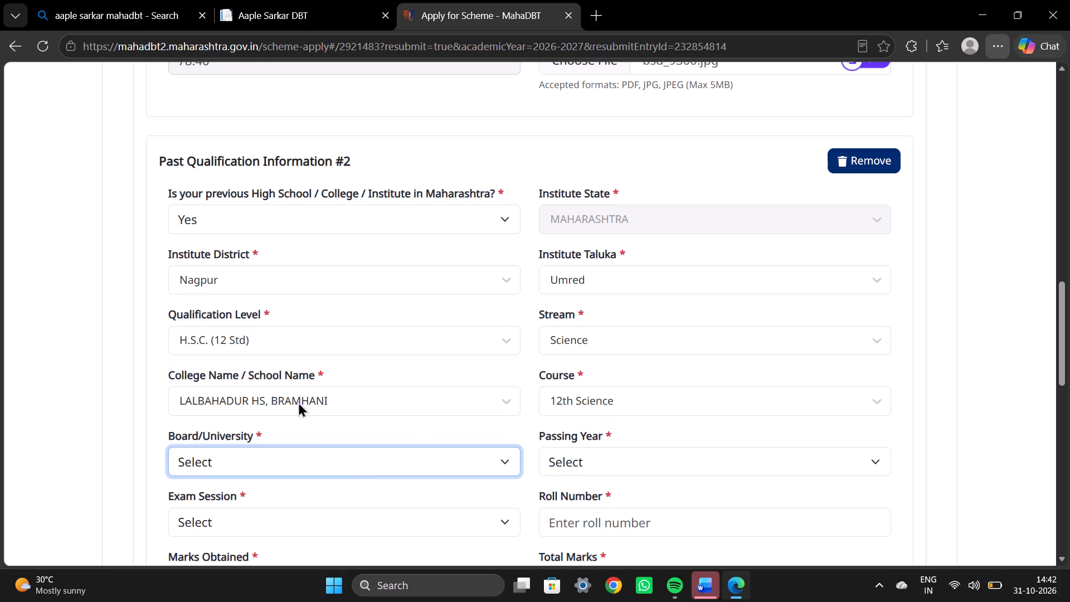
pyautogui.click(575, 462)
pyautogui.scroll(1, 622, 381)
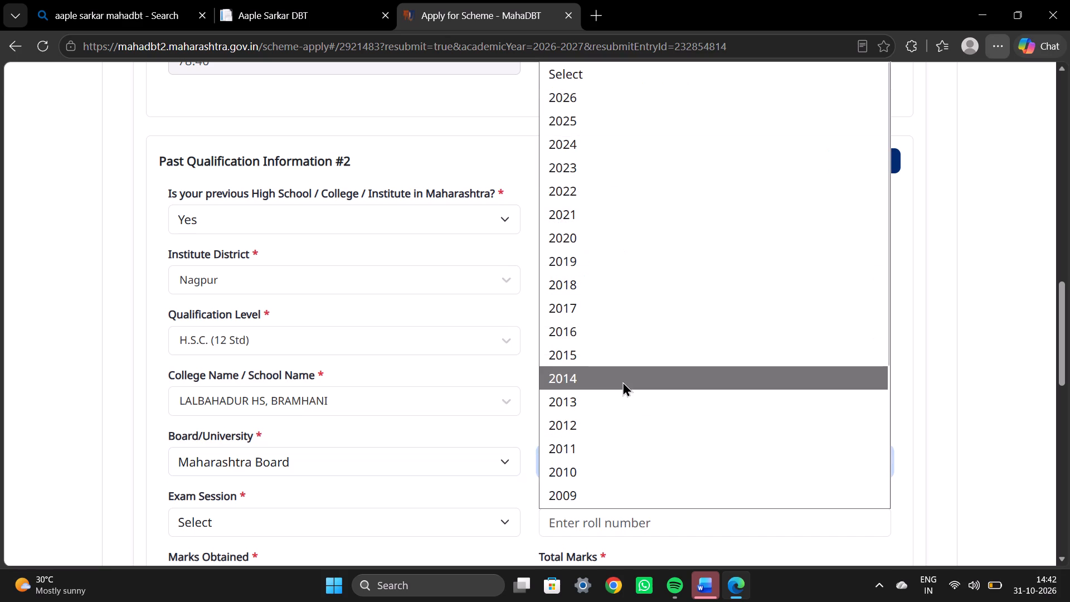
pyautogui.scroll(-2, 622, 381)
pyautogui.scroll(4, 645, 154)
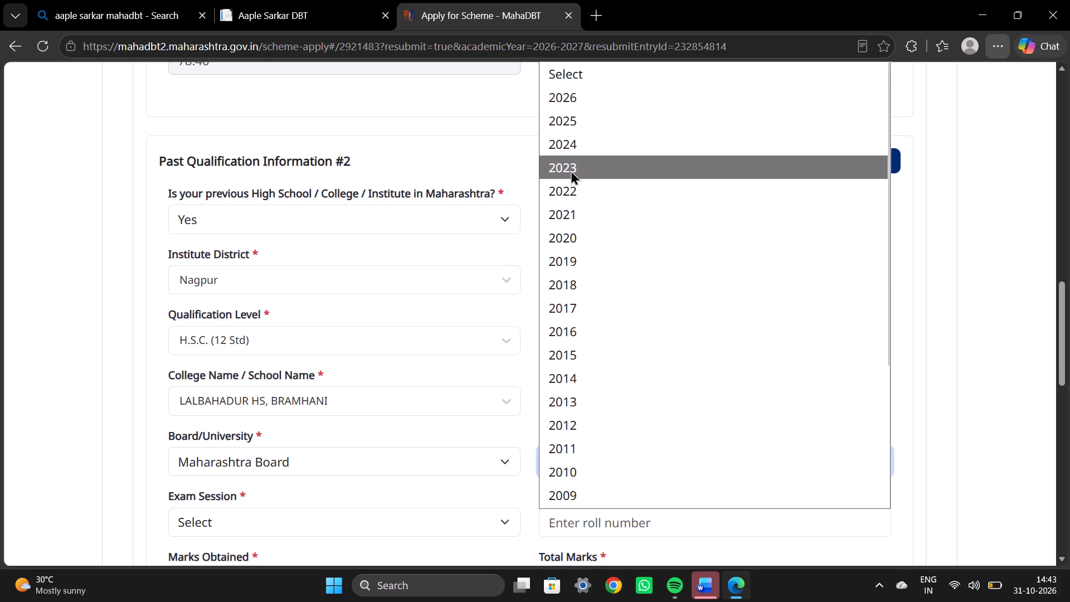
pyautogui.click(571, 170)
pyautogui.scroll(-2, 515, 371)
pyautogui.click(368, 316)
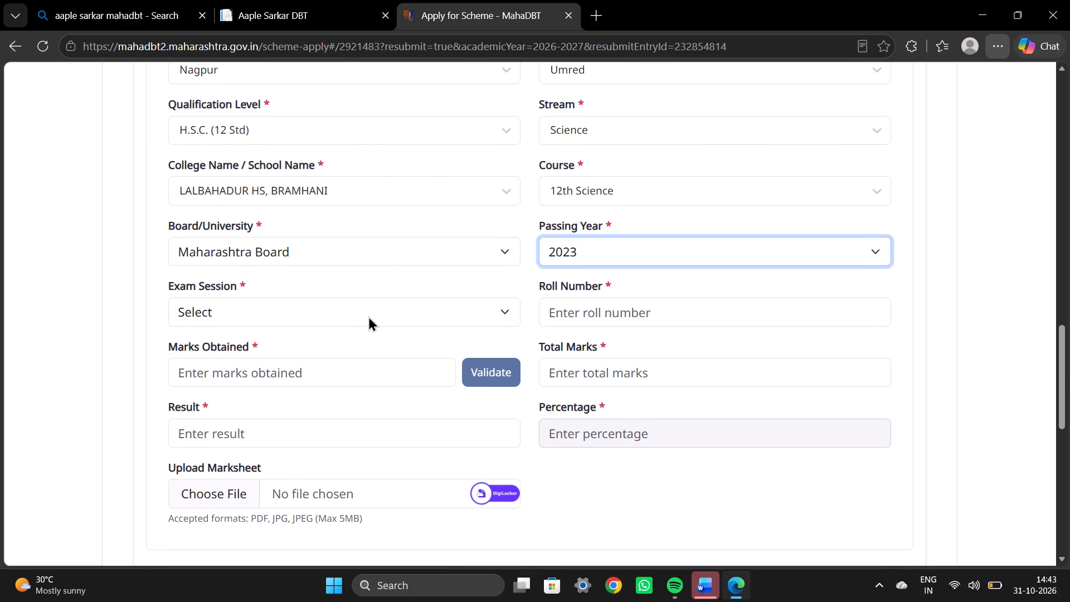
pyautogui.click(320, 368)
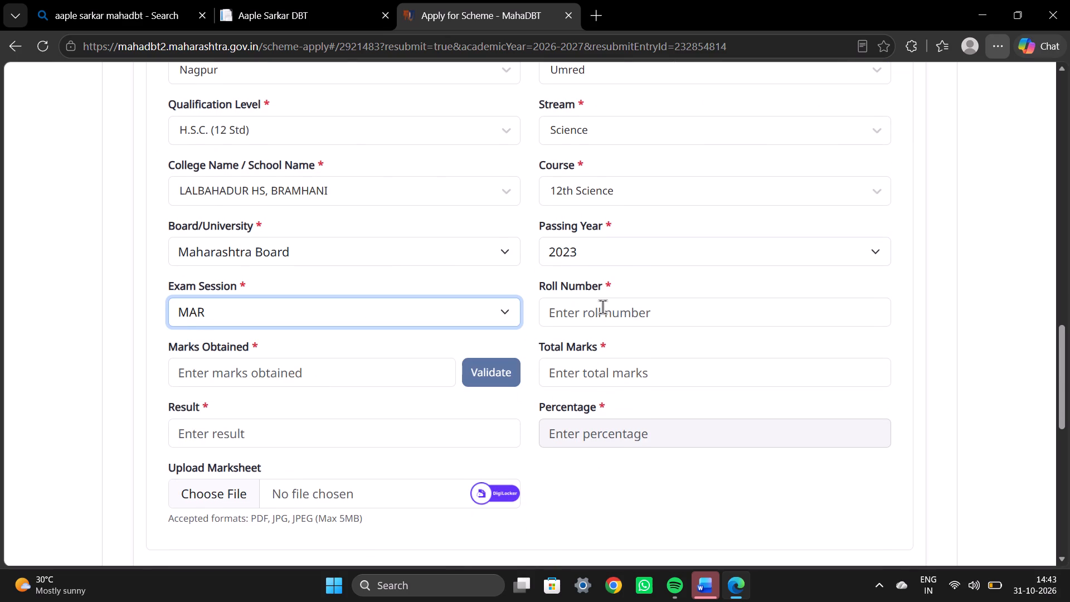
# Enter the H.S.C. roll number and 305 as the marks obtained.
pyautogui.click(602, 307)
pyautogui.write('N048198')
pyautogui.scroll(-1, 602, 307)
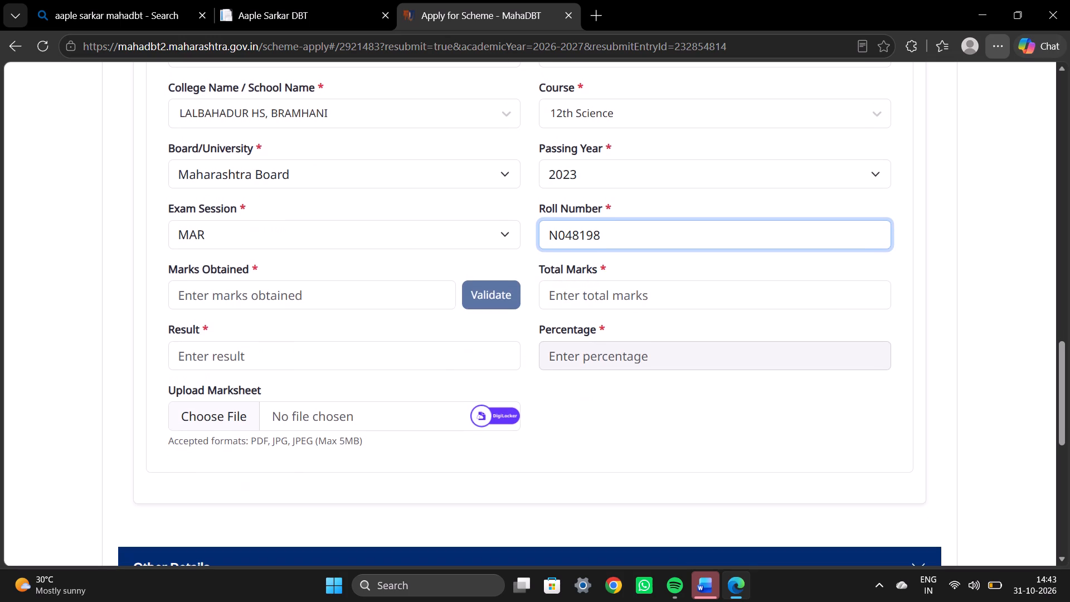
pyautogui.click(343, 295)
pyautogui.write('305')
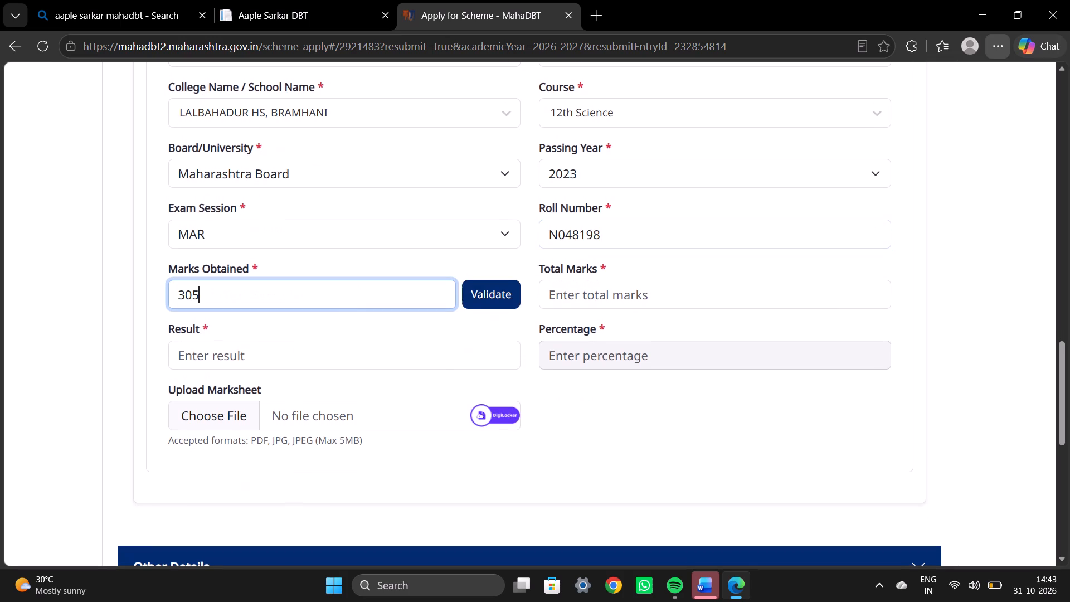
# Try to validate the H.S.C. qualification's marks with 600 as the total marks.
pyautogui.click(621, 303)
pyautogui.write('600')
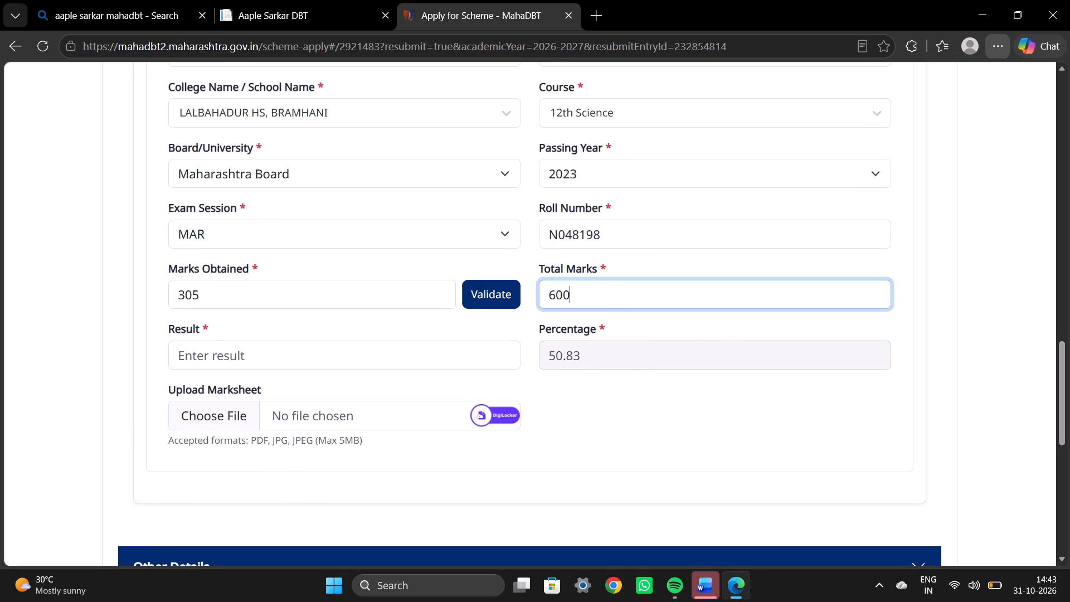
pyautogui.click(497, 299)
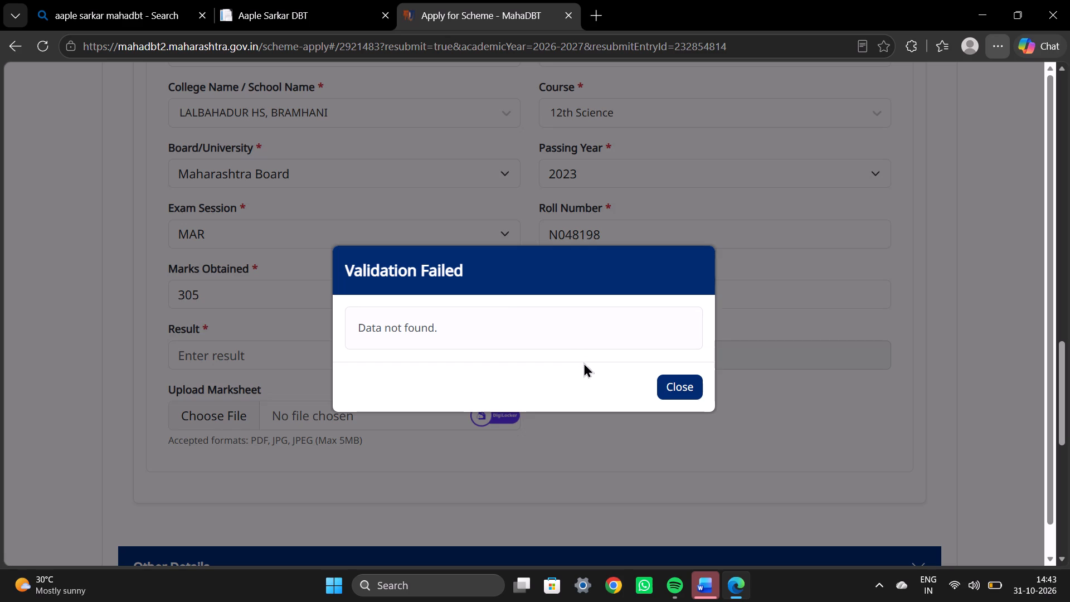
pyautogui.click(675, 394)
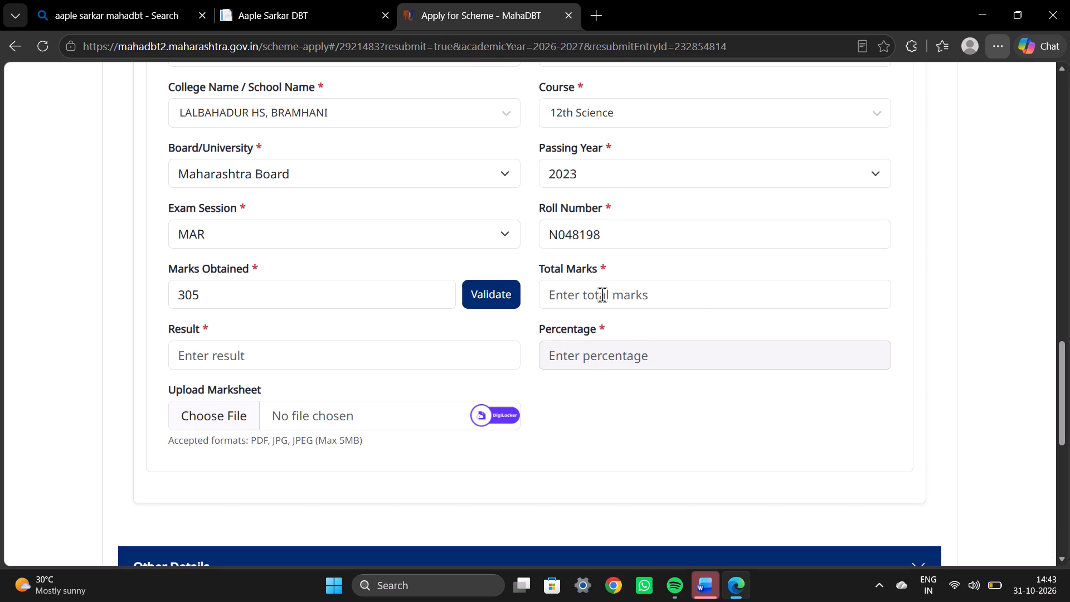
# Enter 600 as the H.S.C. total marks and PASS as the result.
pyautogui.click(602, 294)
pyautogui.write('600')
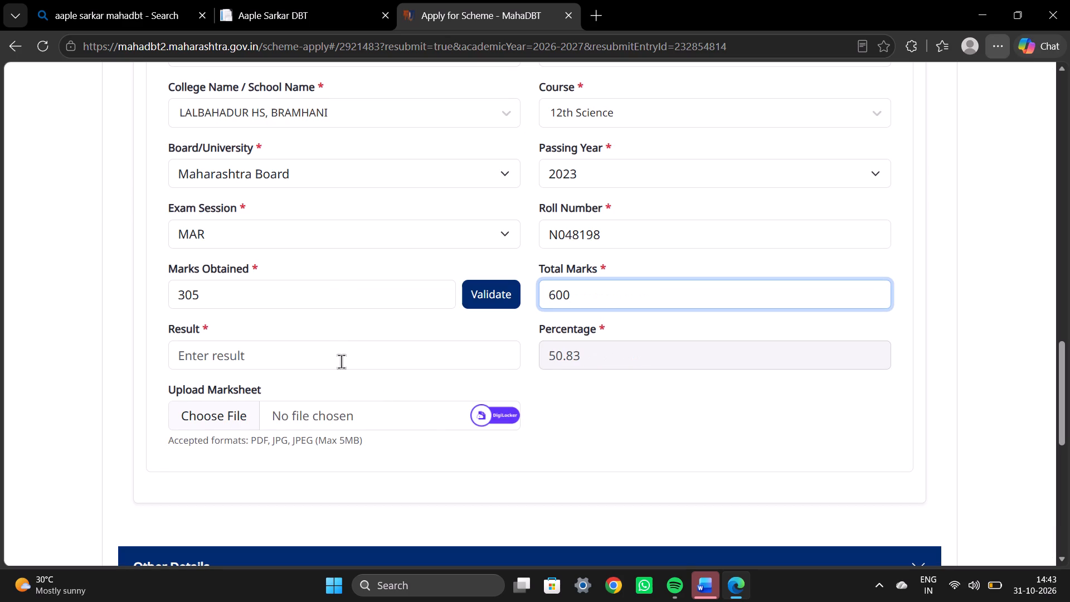
pyautogui.click(333, 350)
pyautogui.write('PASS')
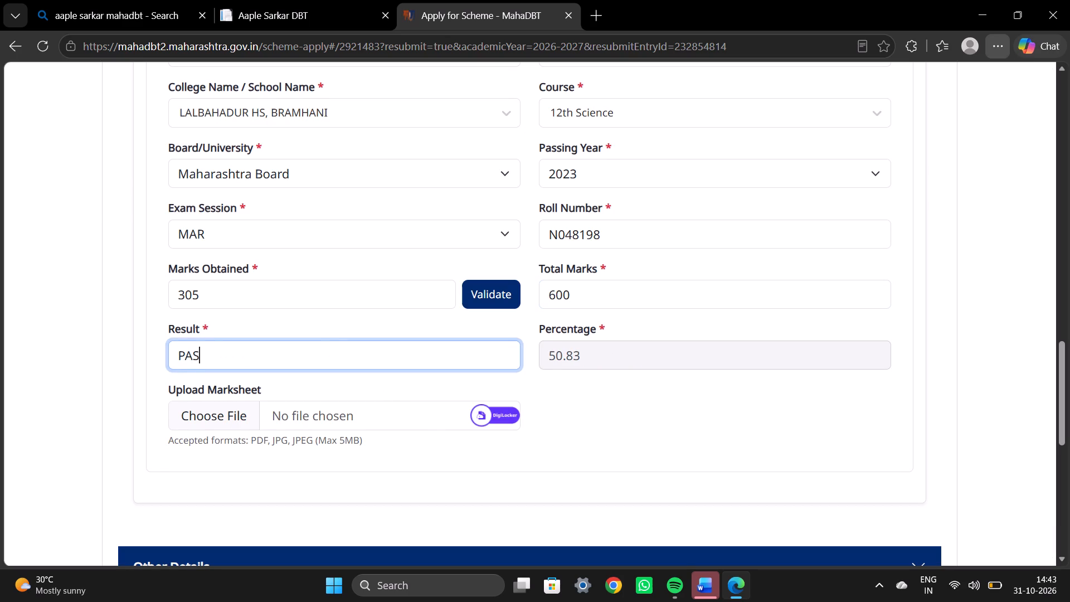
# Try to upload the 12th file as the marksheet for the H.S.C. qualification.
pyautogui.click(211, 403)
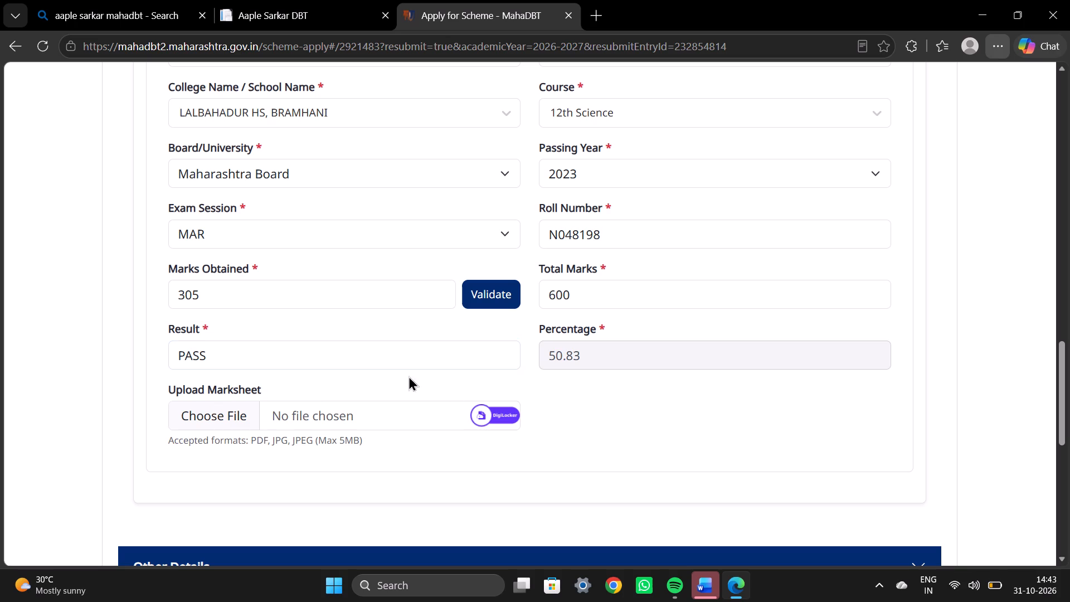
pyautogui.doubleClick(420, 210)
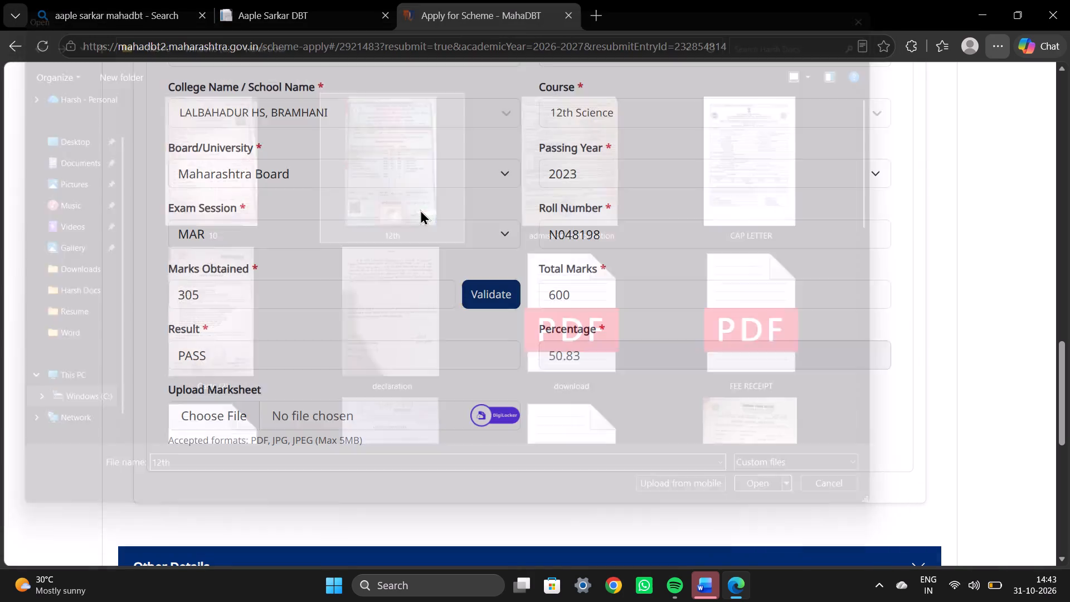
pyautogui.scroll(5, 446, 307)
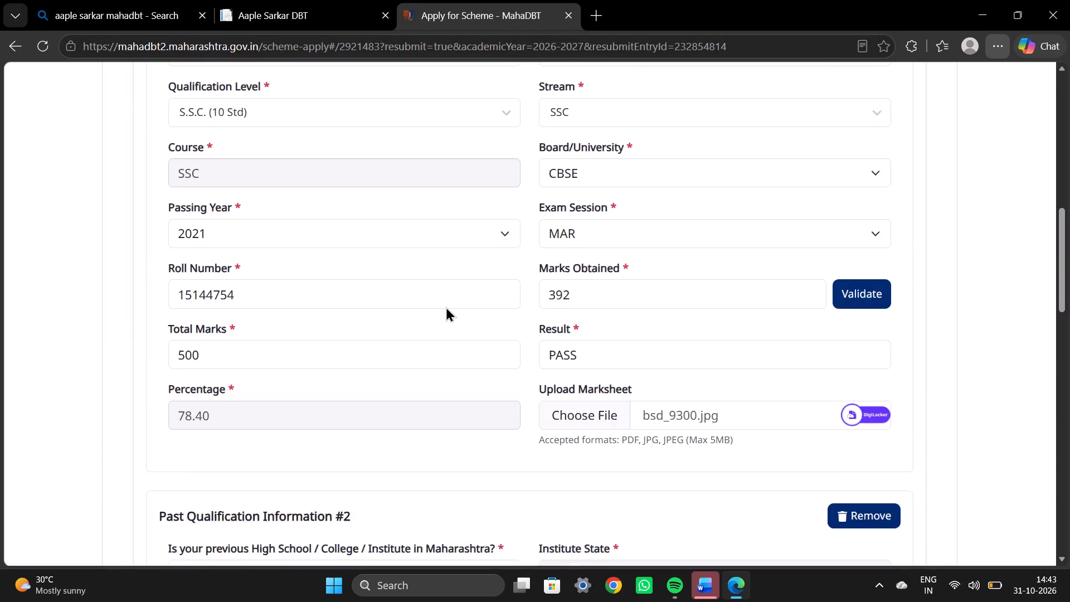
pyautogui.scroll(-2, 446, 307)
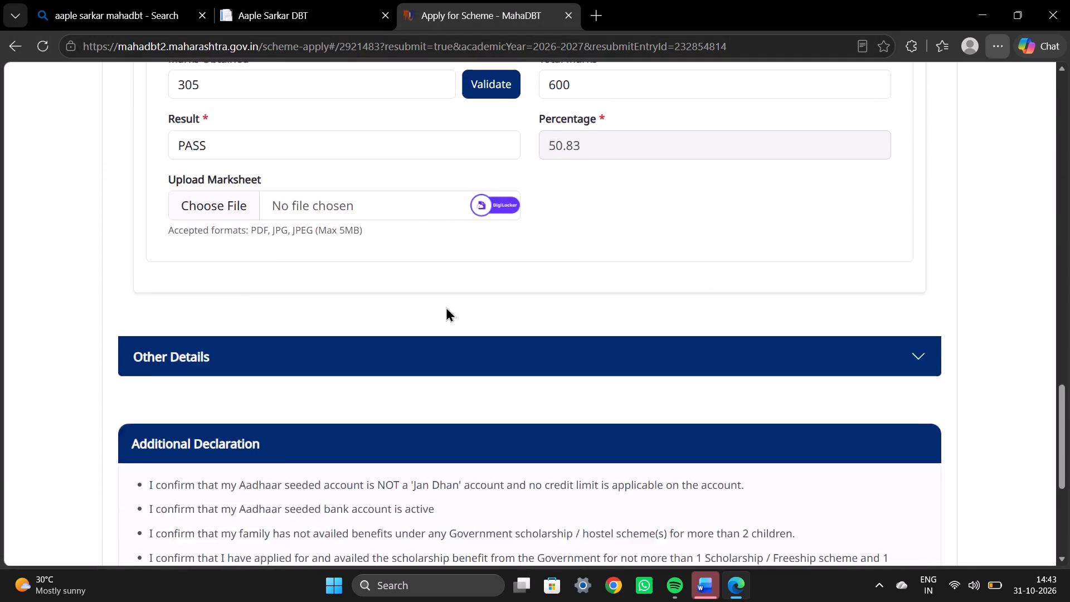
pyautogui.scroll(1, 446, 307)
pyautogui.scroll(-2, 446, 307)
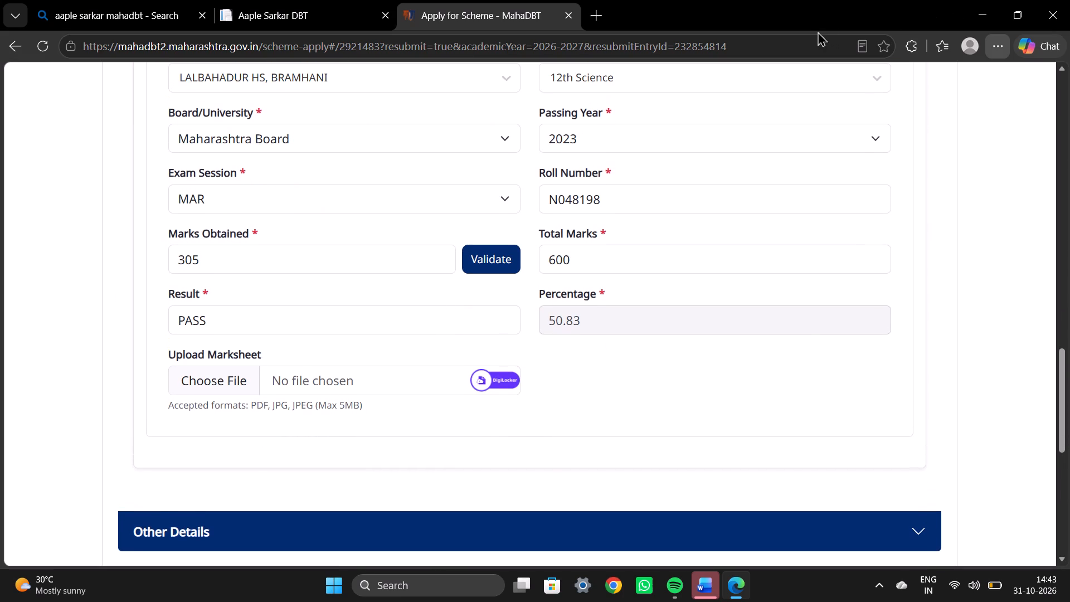
# Minimize the browser window and launch the Kuro app from the desktop.
pyautogui.click(974, 0)
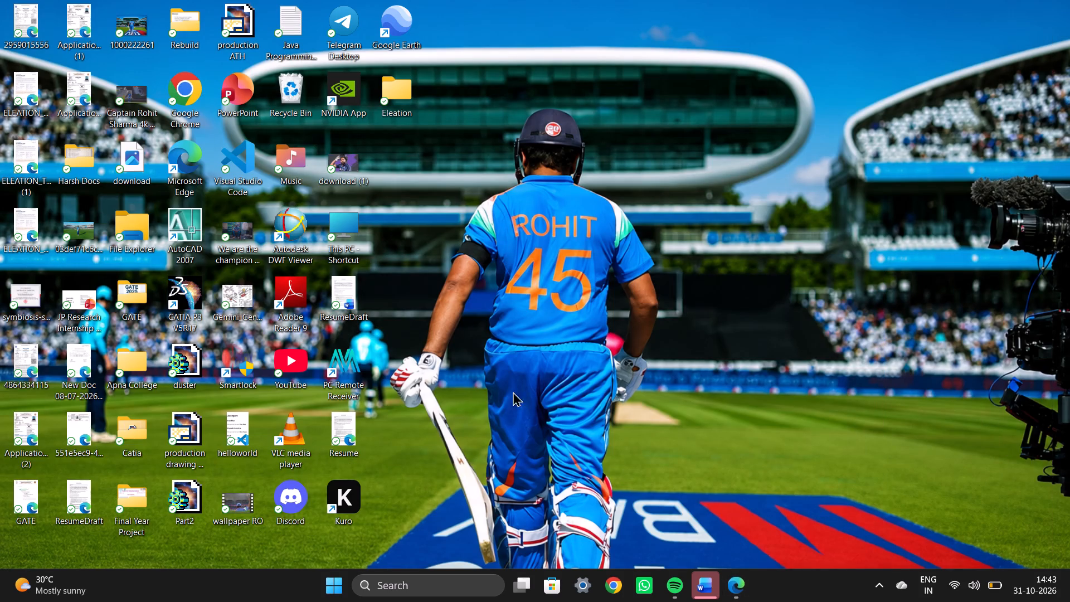
pyautogui.doubleClick(344, 508)
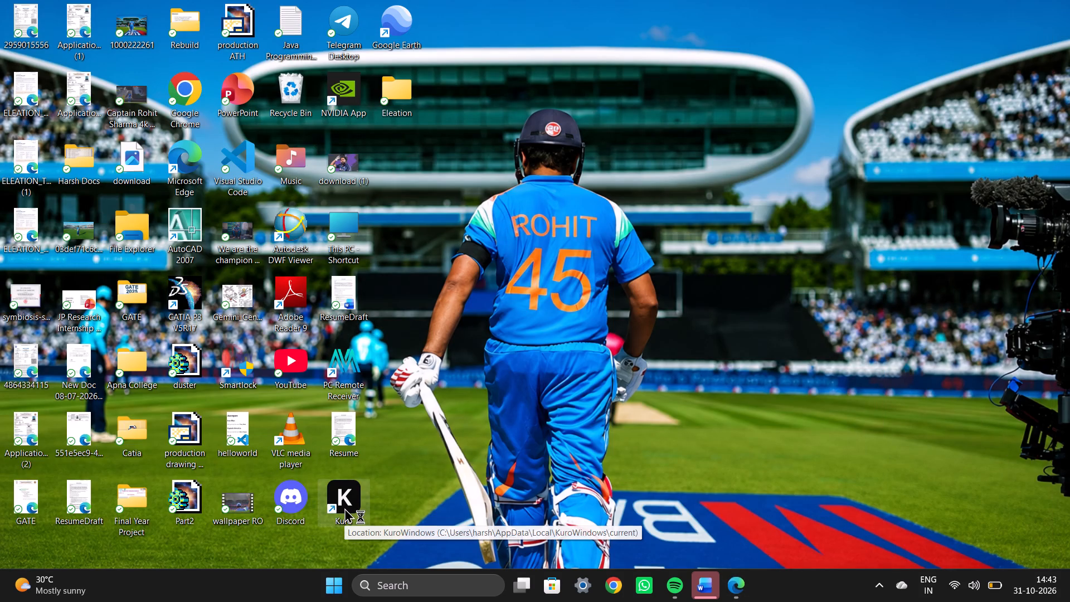
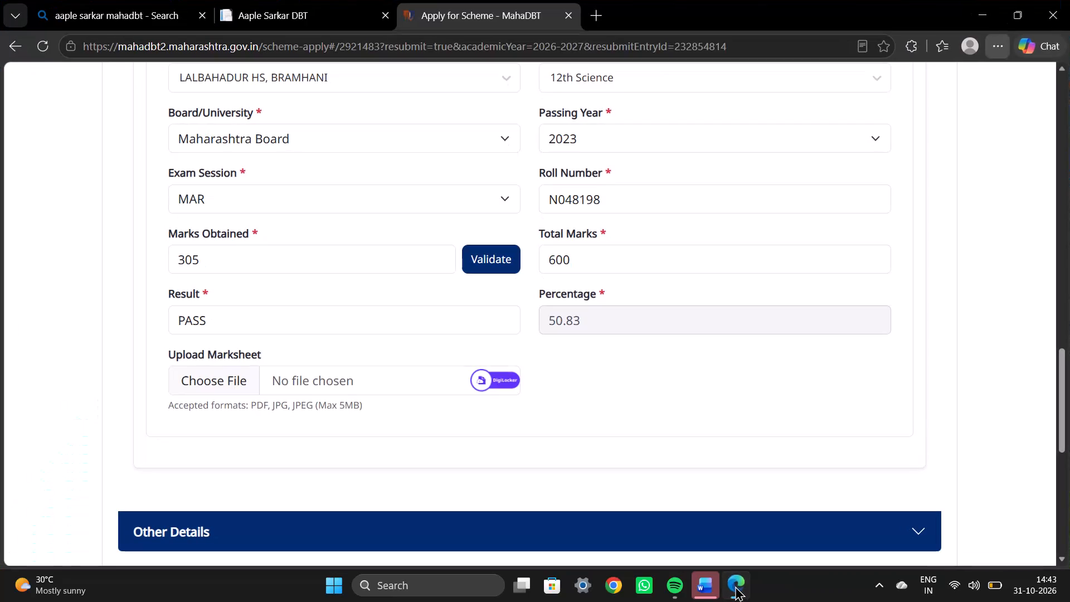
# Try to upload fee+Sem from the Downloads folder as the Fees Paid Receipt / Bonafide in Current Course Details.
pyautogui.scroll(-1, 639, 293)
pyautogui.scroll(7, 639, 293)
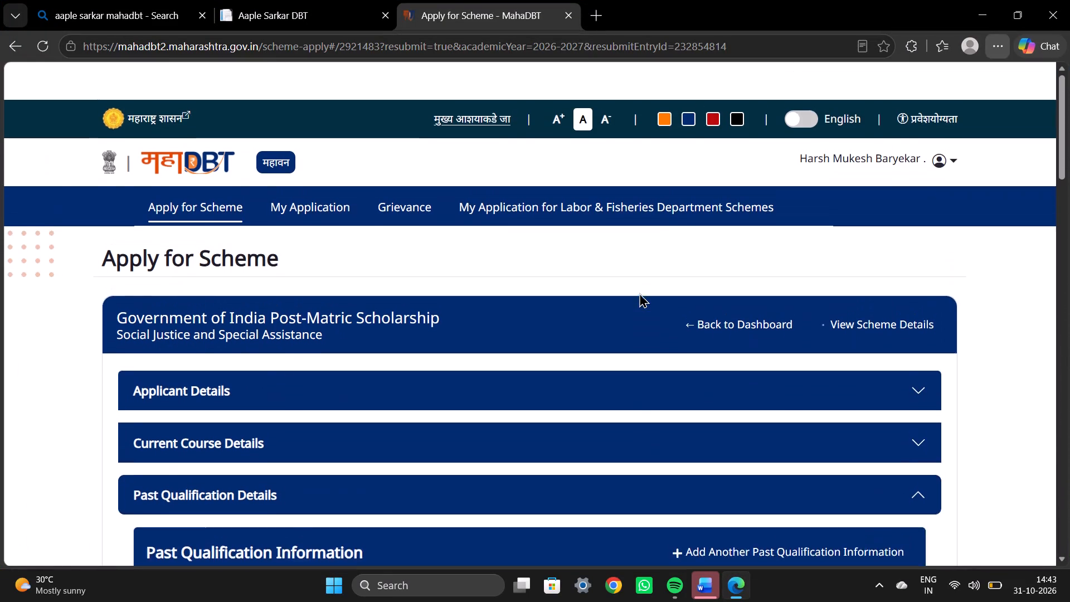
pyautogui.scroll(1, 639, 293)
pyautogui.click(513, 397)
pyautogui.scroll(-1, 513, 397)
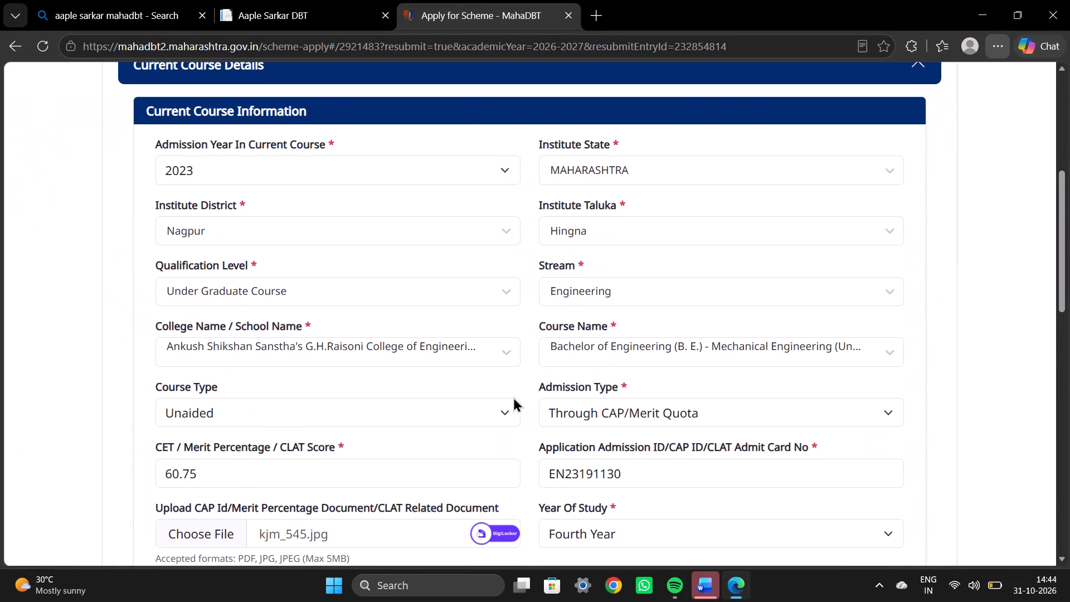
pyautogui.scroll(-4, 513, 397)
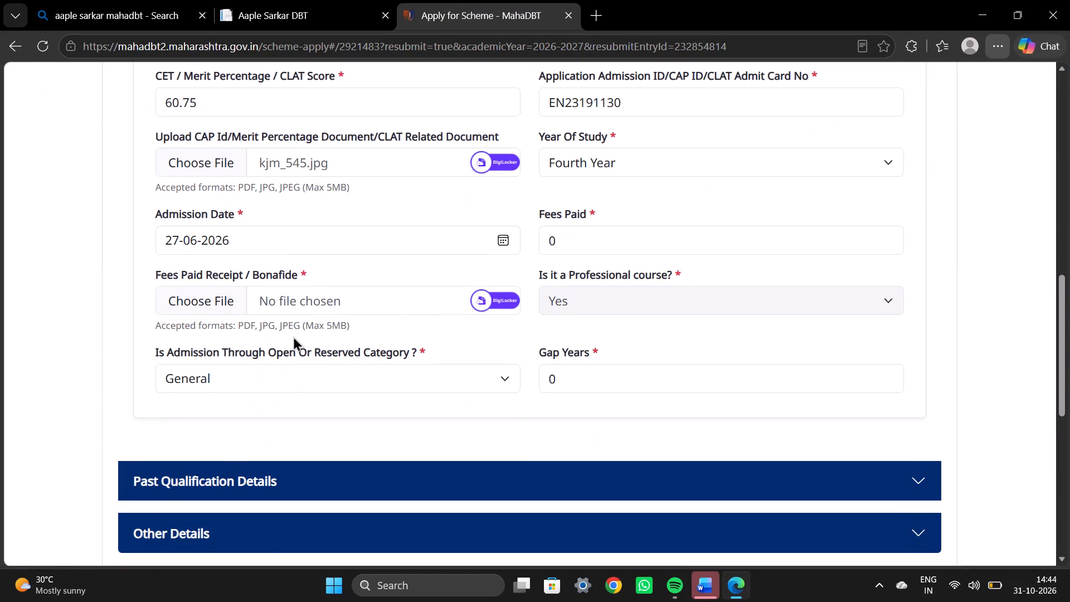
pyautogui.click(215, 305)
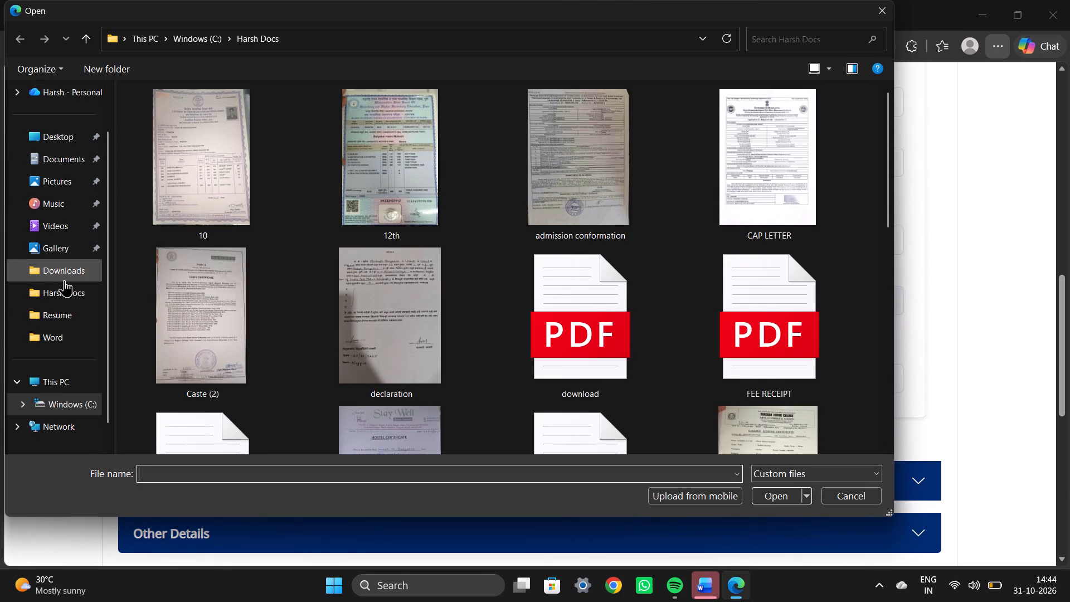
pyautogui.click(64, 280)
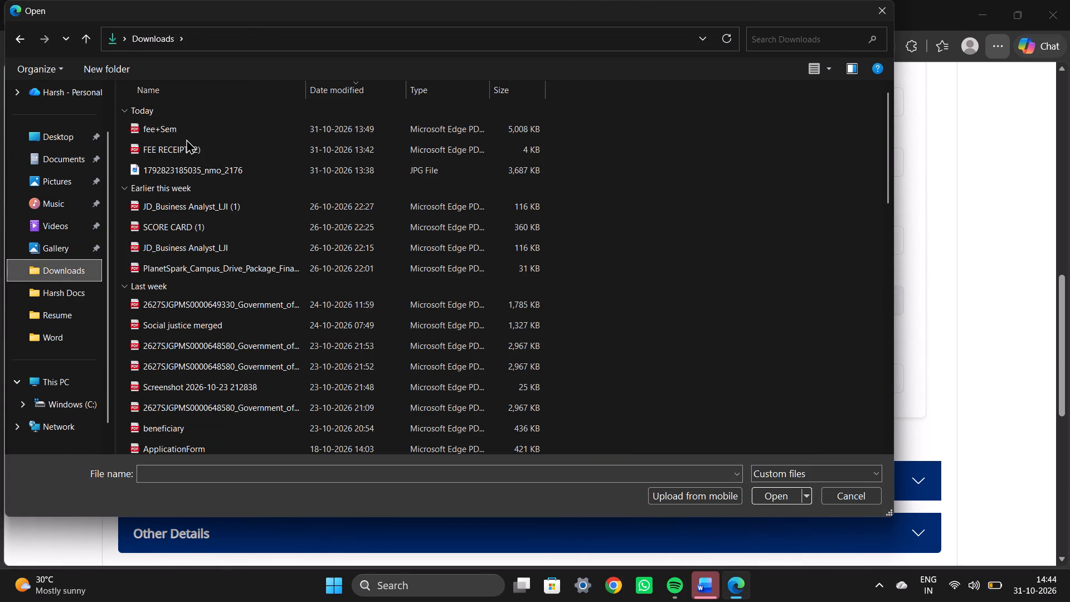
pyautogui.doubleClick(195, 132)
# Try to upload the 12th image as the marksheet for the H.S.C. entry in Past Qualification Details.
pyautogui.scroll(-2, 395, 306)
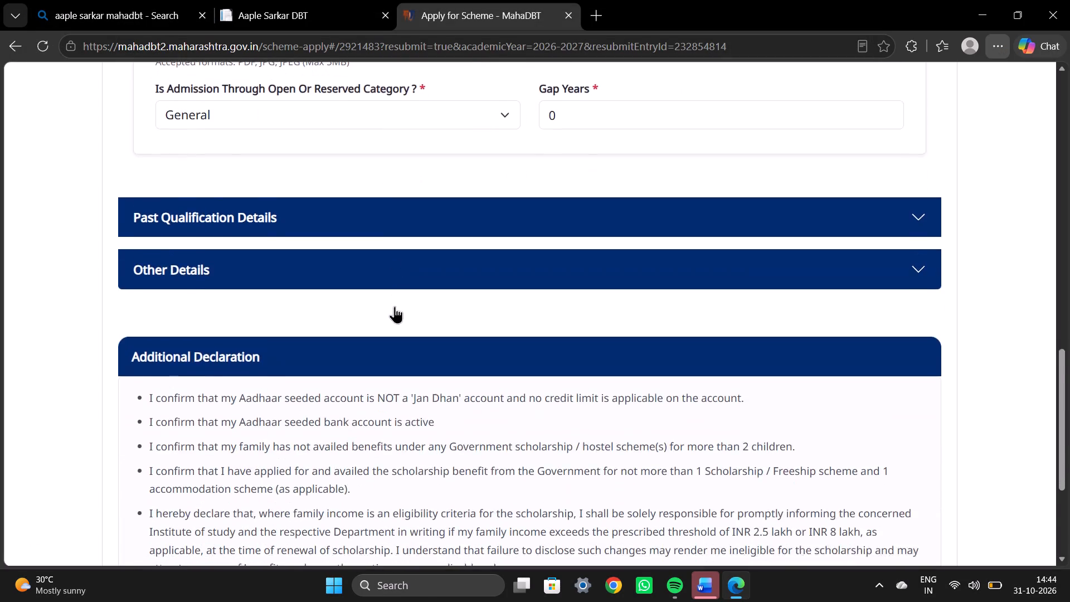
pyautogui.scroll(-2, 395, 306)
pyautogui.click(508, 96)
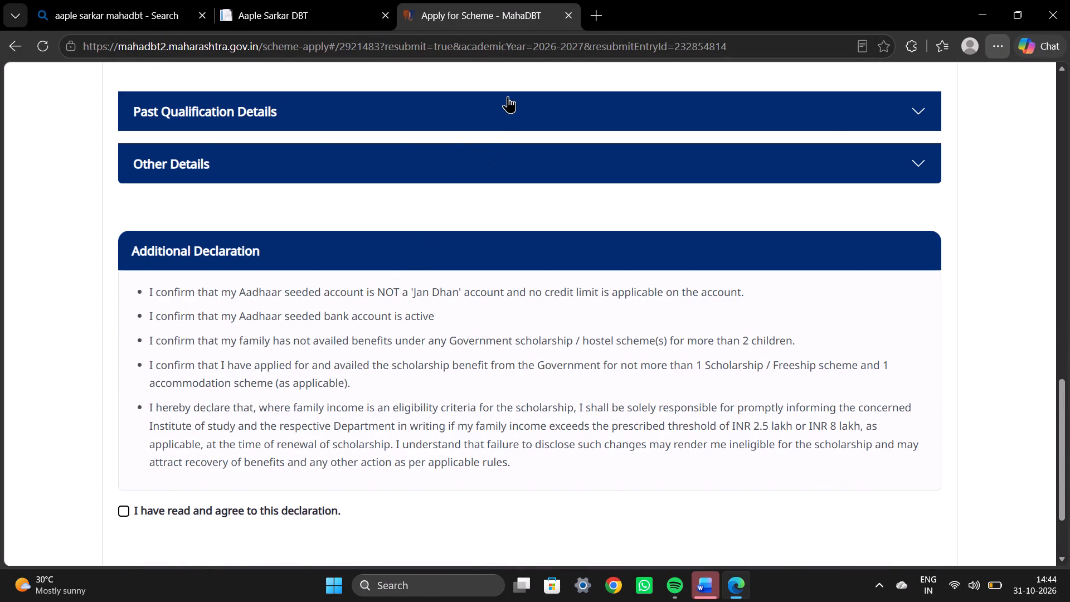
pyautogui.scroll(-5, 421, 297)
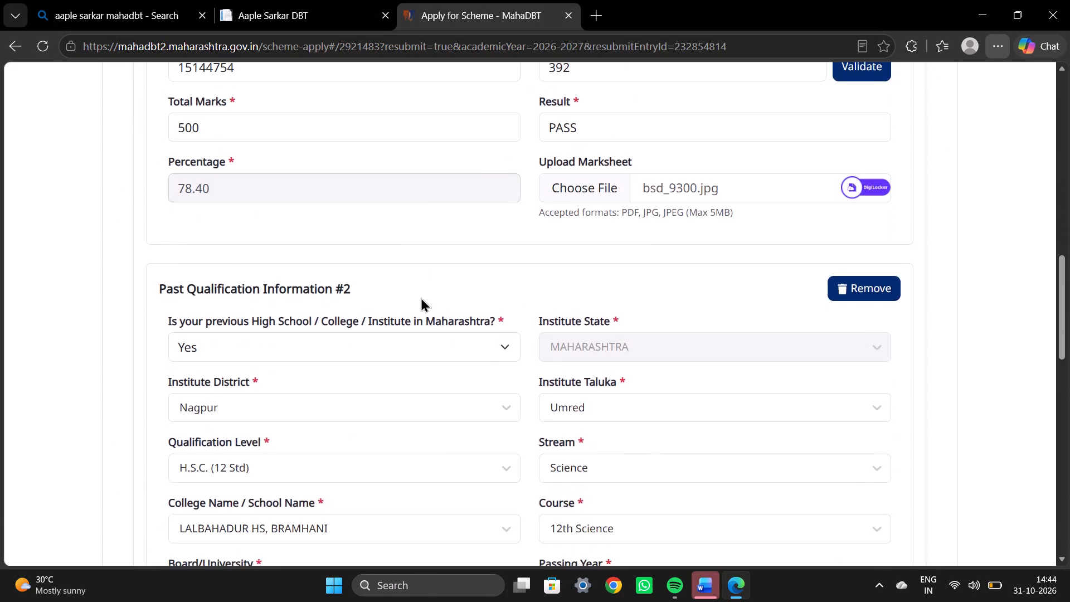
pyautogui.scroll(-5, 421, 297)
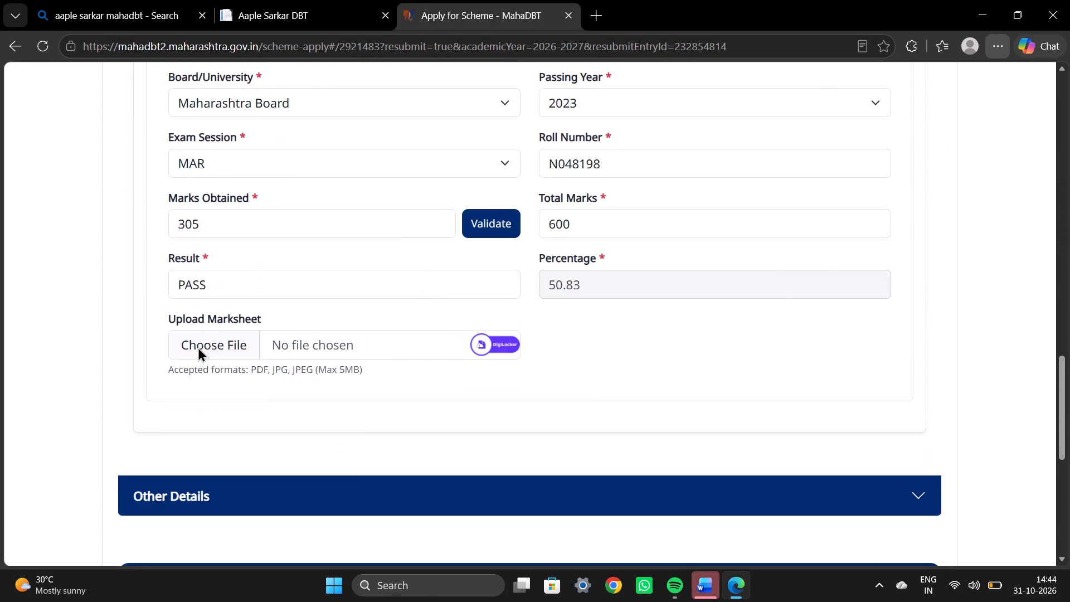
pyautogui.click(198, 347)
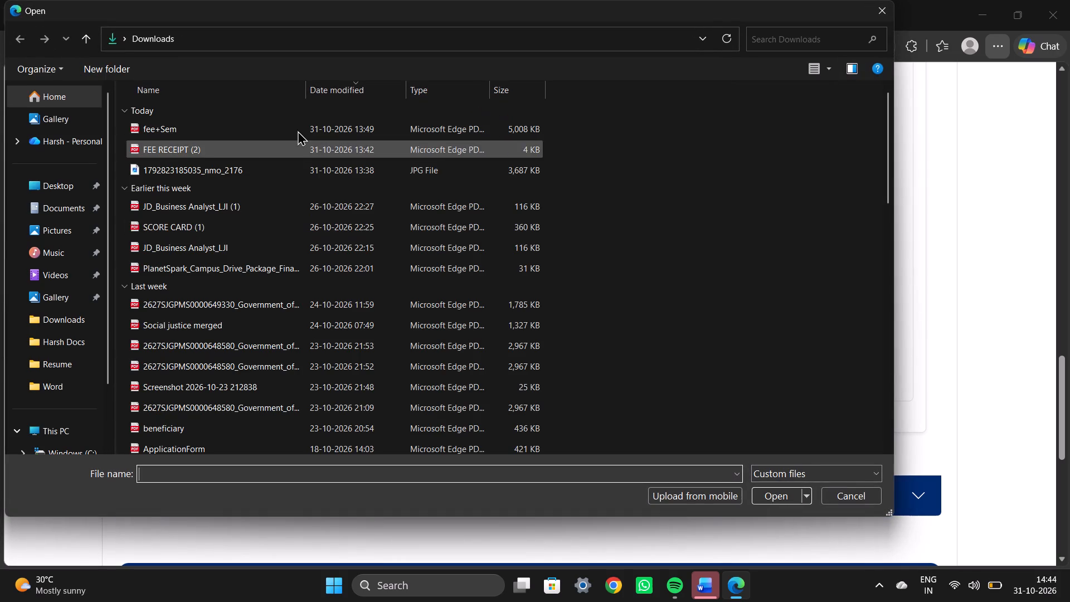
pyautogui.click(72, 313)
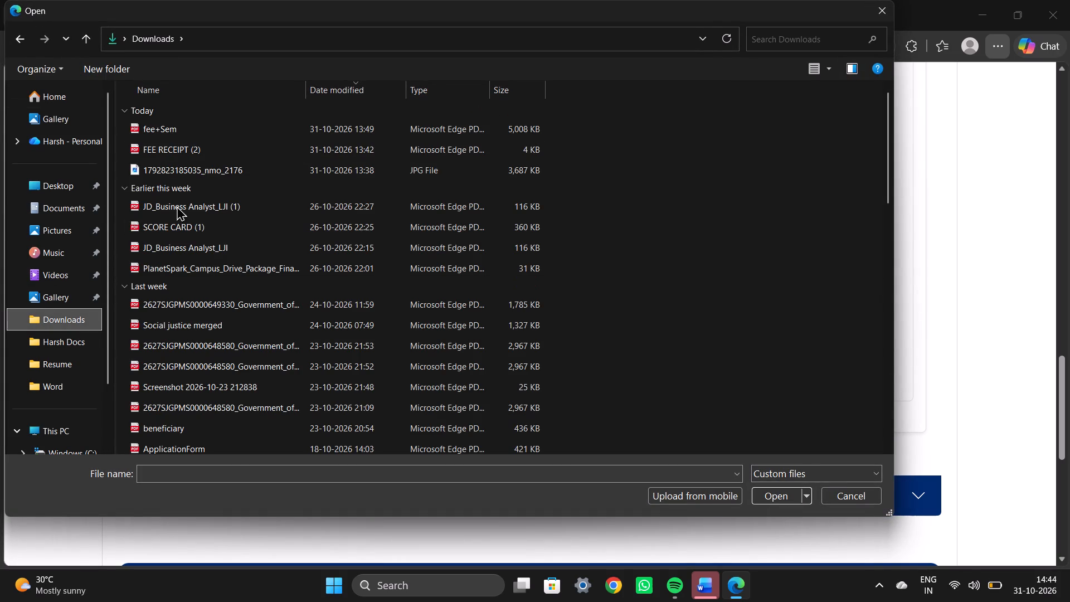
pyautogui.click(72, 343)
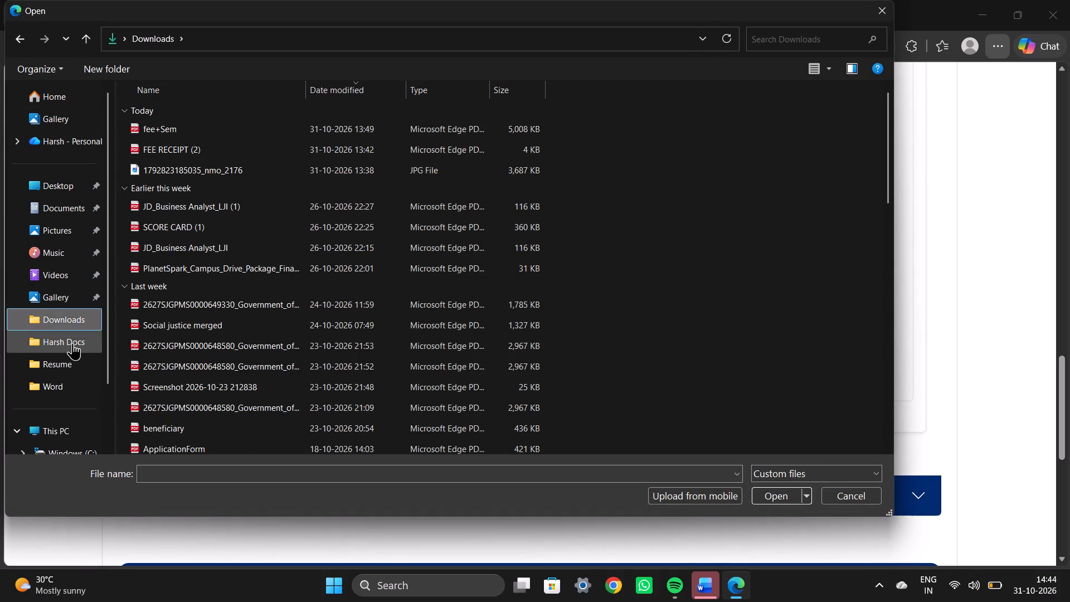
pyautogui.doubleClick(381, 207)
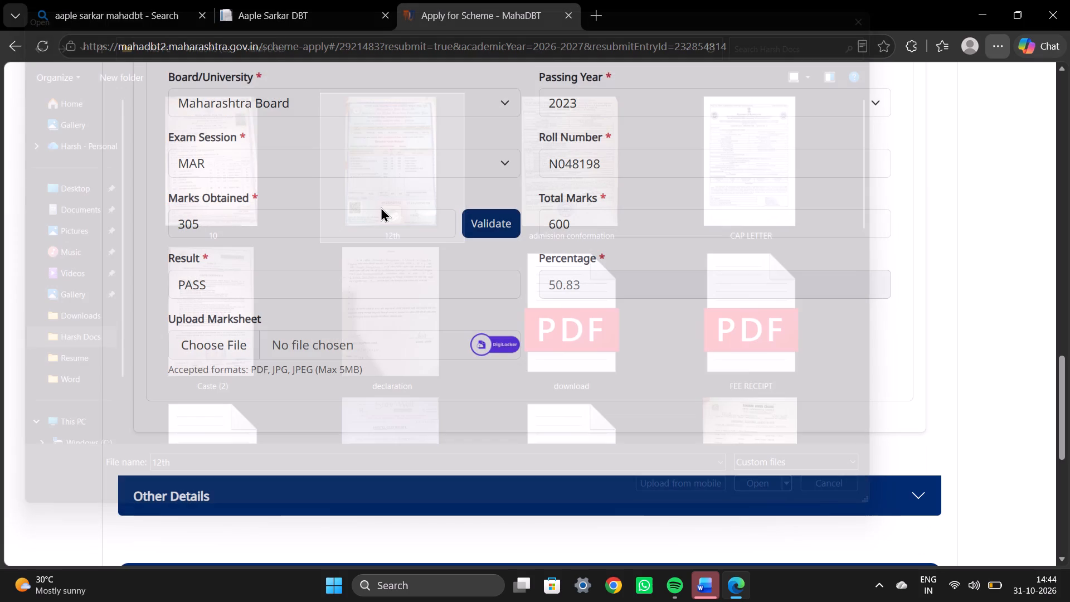
# Review the Current Course Details and keep General as the open or reserved admission category.
pyautogui.scroll(4, 381, 207)
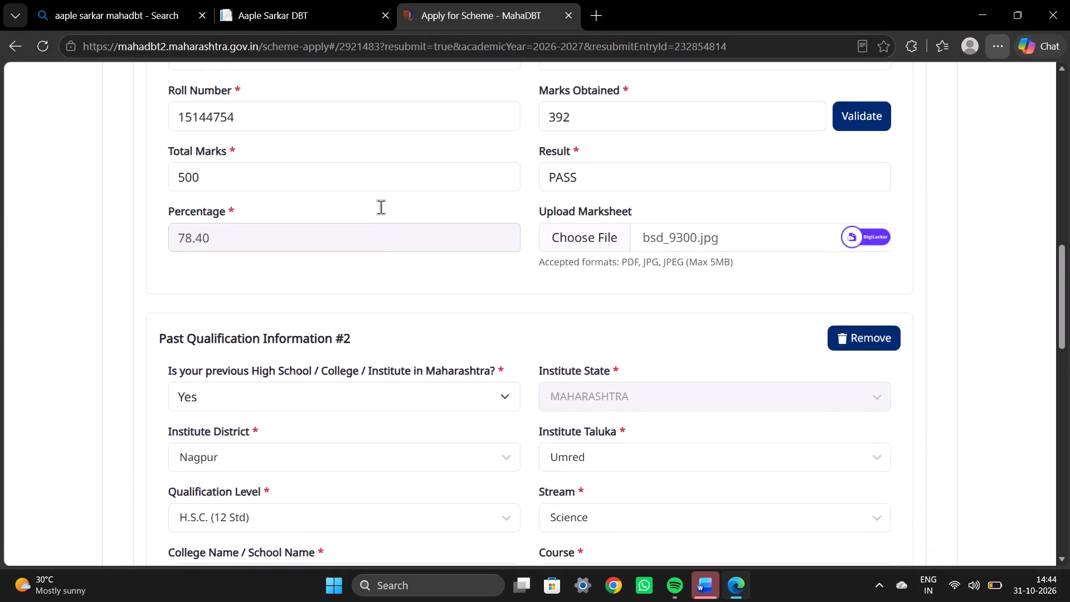
pyautogui.scroll(7, 381, 207)
pyautogui.scroll(1, 448, 226)
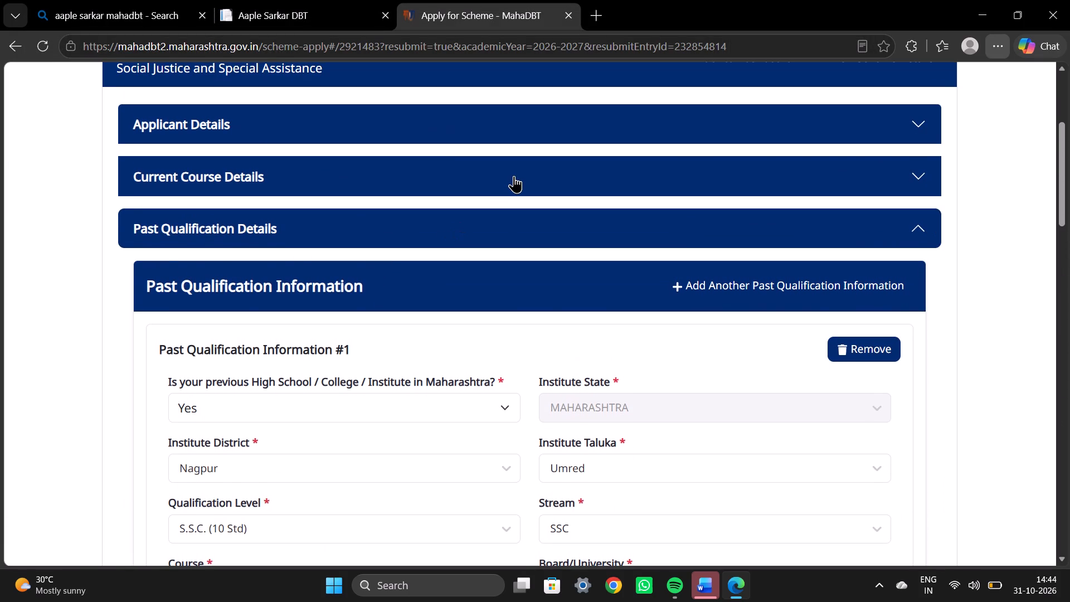
pyautogui.click(514, 176)
pyautogui.scroll(-5, 514, 176)
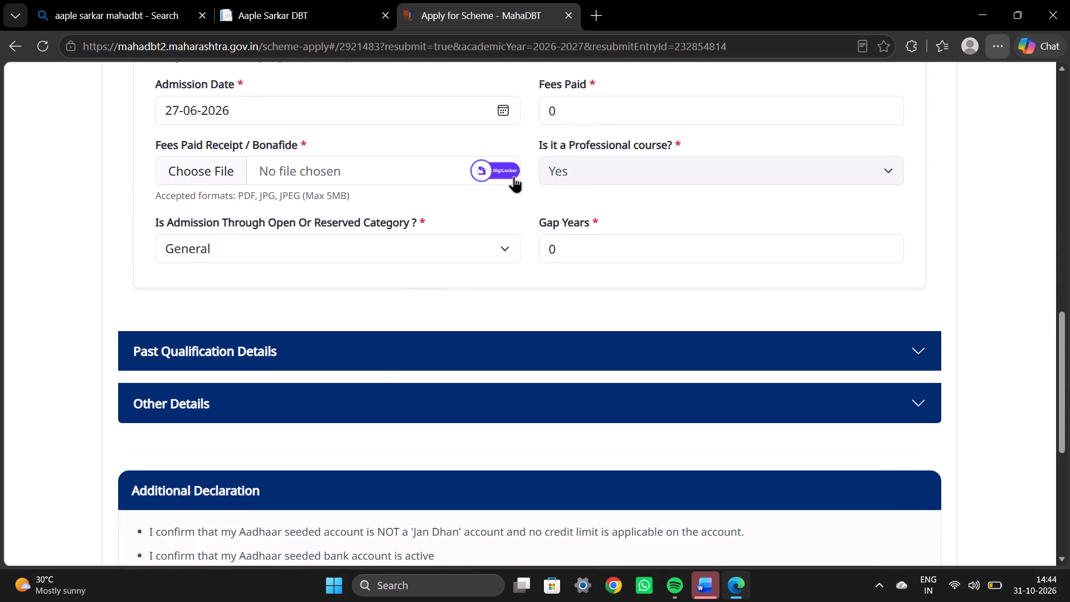
pyautogui.scroll(1, 514, 176)
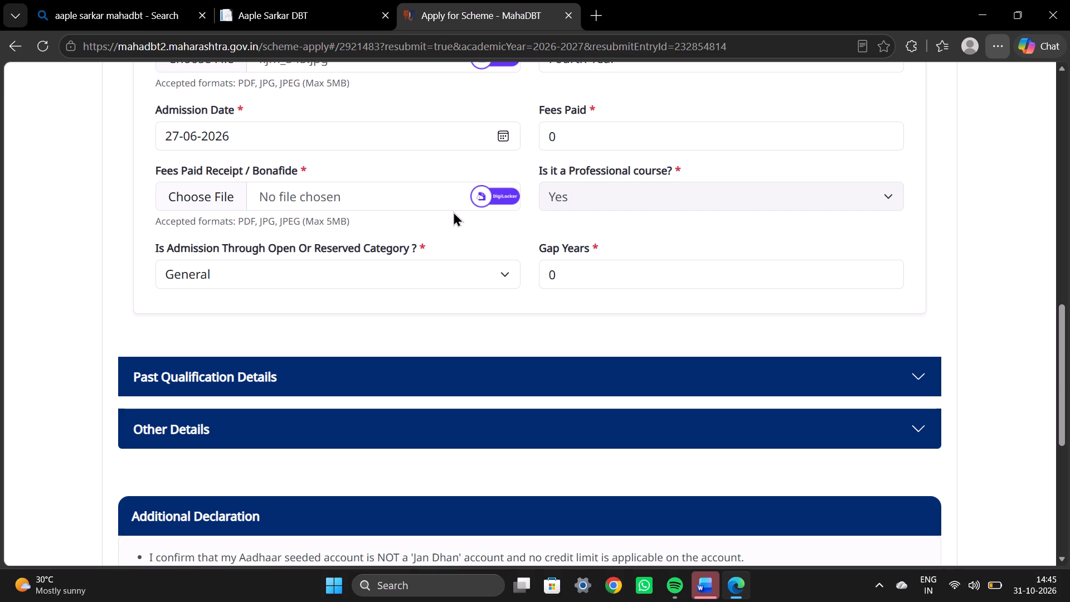
pyautogui.scroll(3, 453, 211)
pyautogui.scroll(-1, 453, 211)
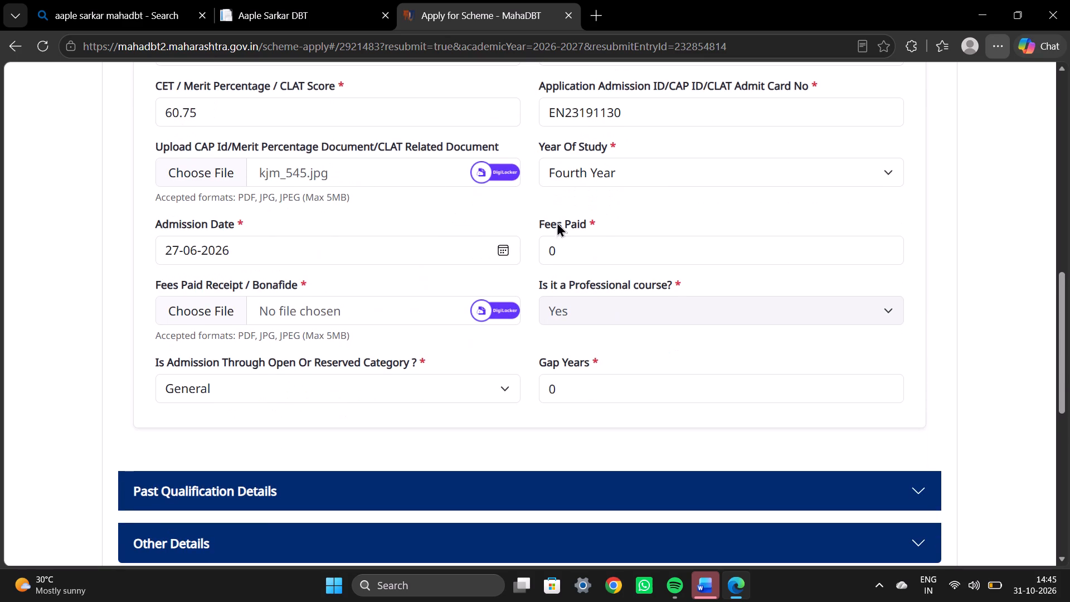
pyautogui.click(405, 386)
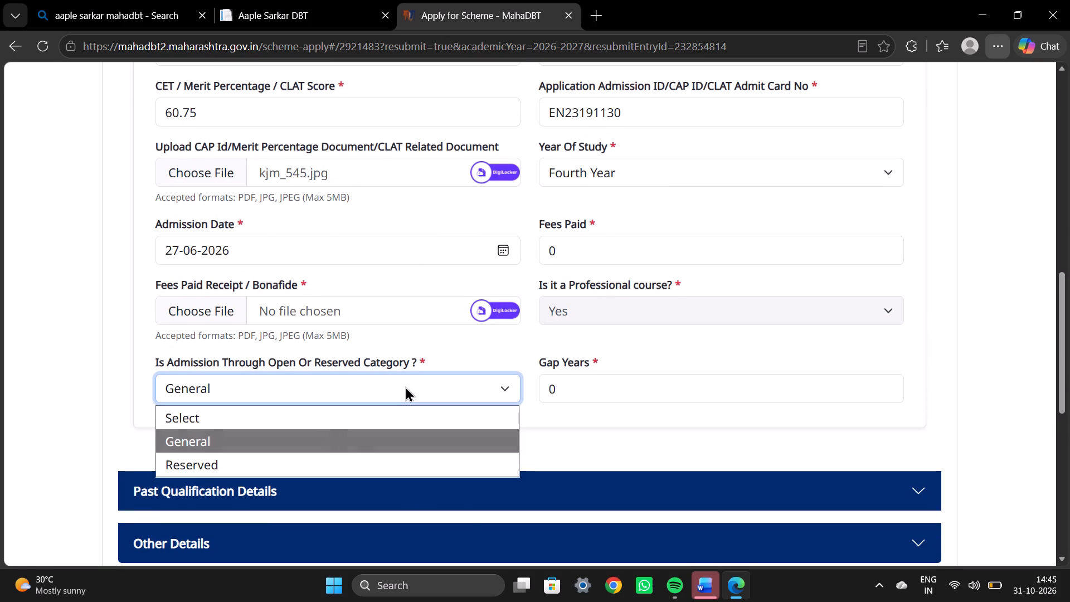
pyautogui.click(284, 443)
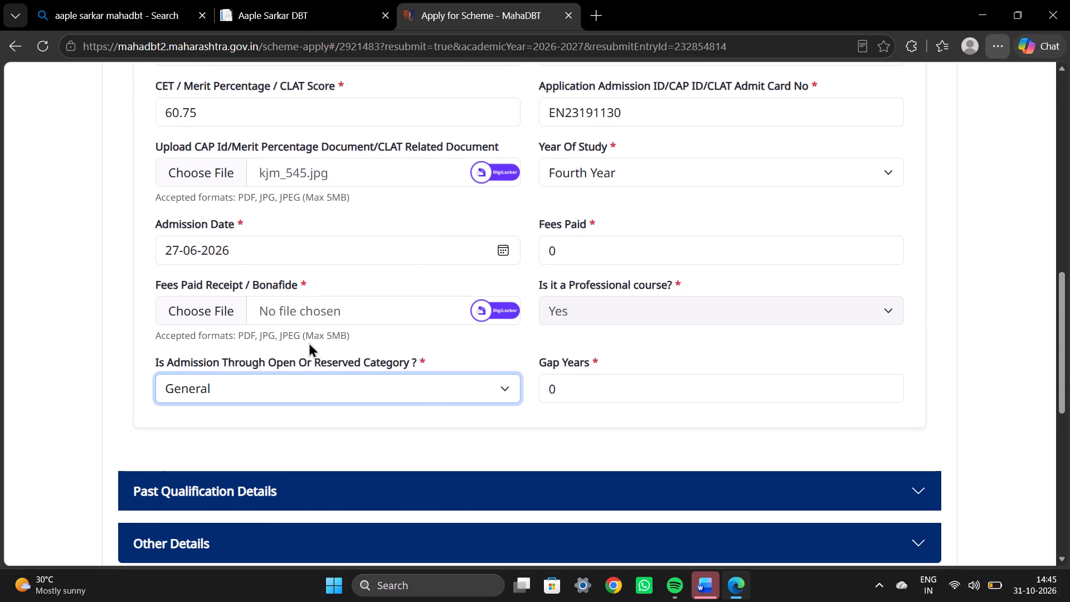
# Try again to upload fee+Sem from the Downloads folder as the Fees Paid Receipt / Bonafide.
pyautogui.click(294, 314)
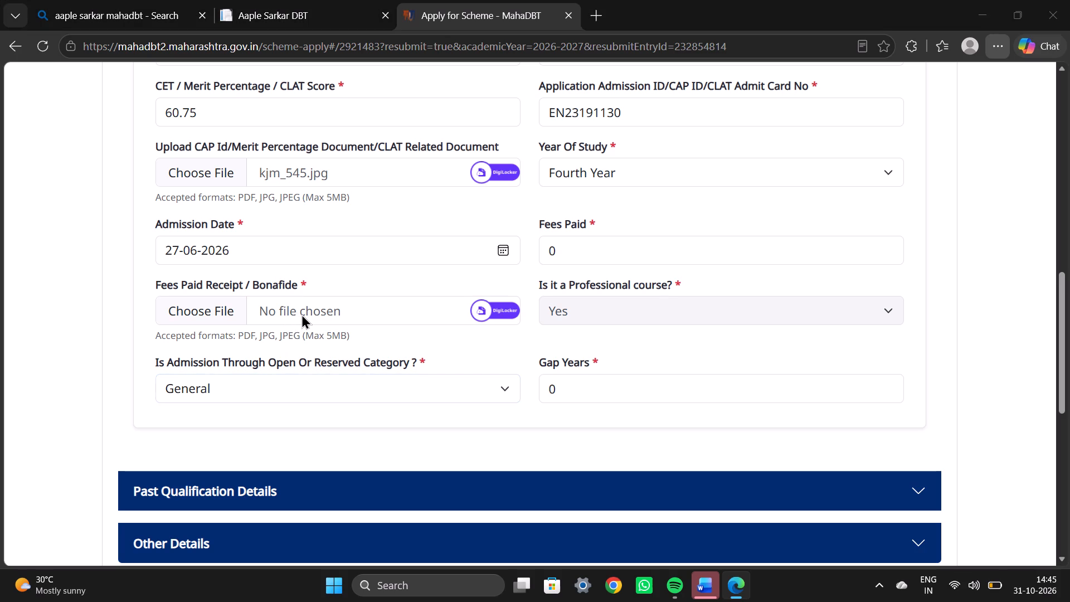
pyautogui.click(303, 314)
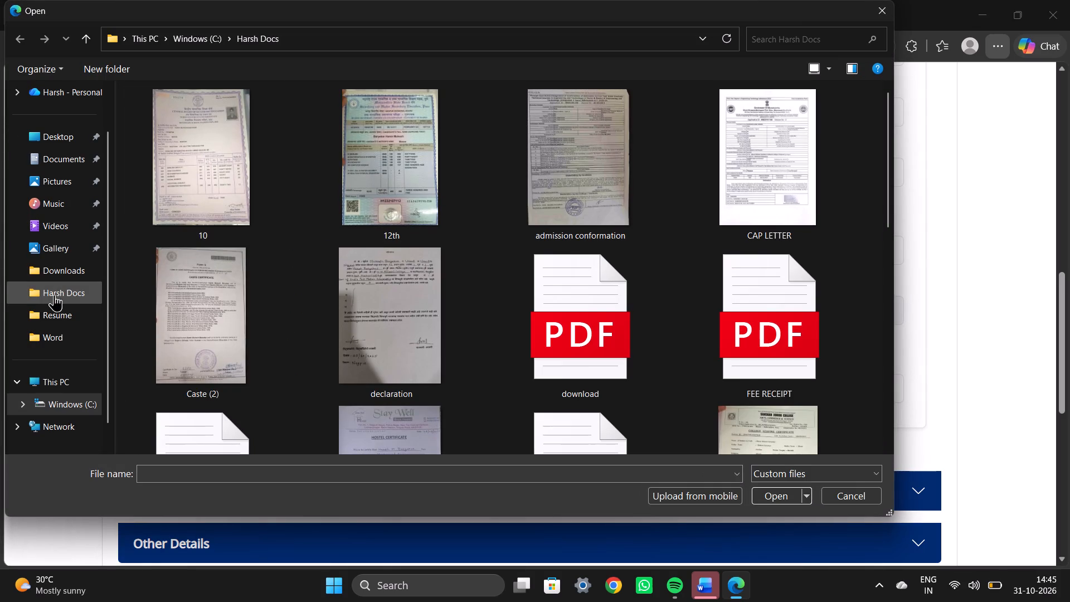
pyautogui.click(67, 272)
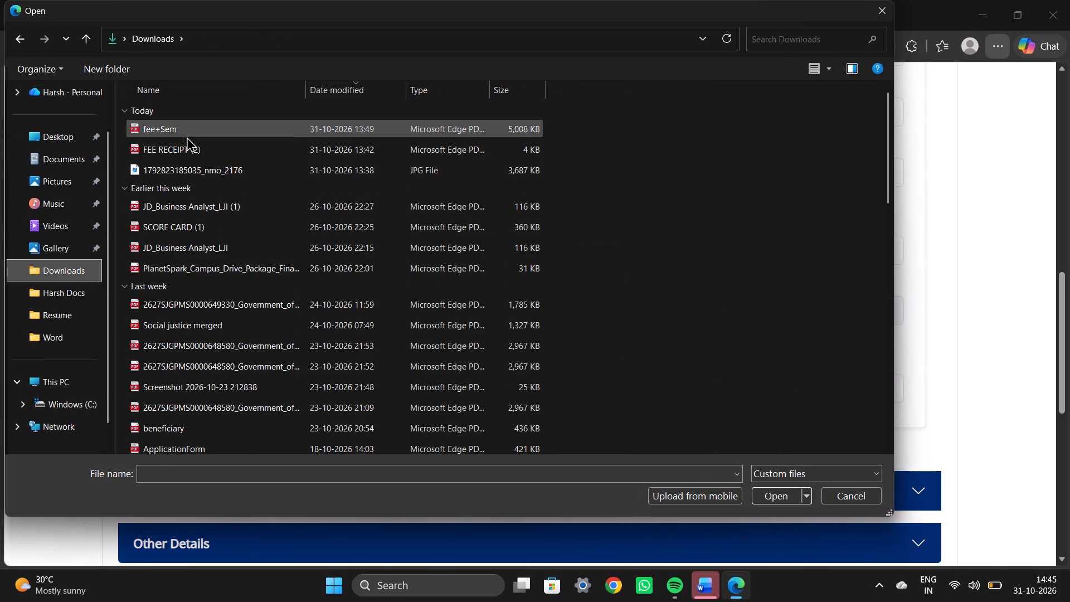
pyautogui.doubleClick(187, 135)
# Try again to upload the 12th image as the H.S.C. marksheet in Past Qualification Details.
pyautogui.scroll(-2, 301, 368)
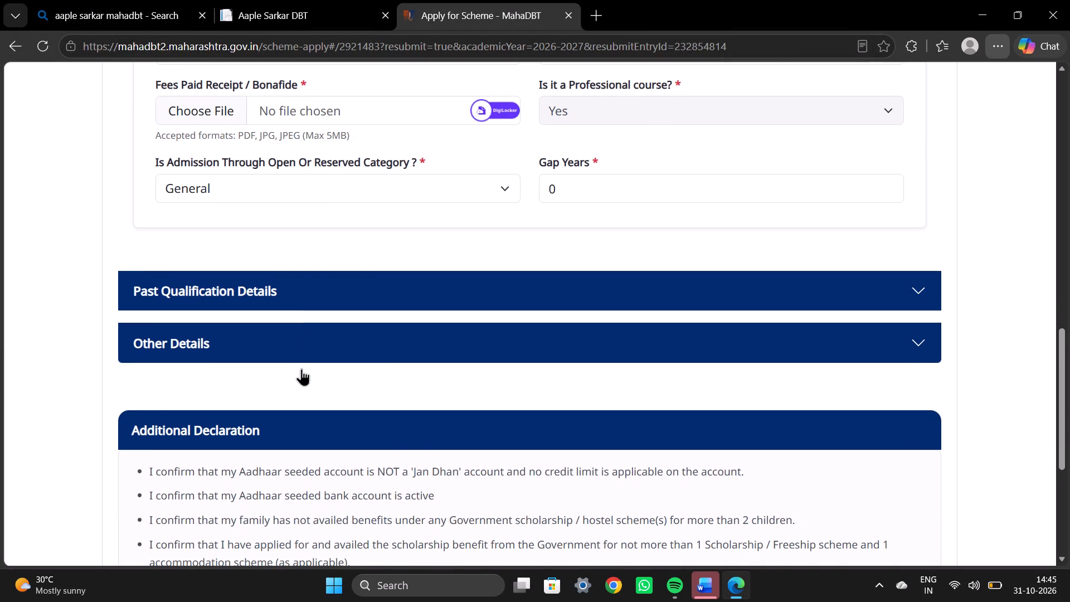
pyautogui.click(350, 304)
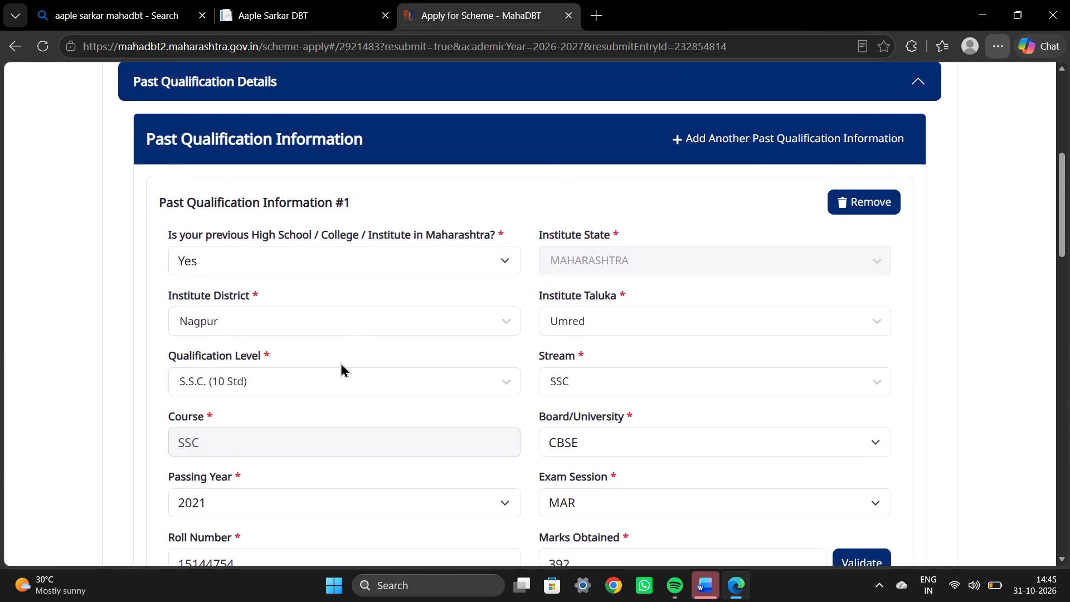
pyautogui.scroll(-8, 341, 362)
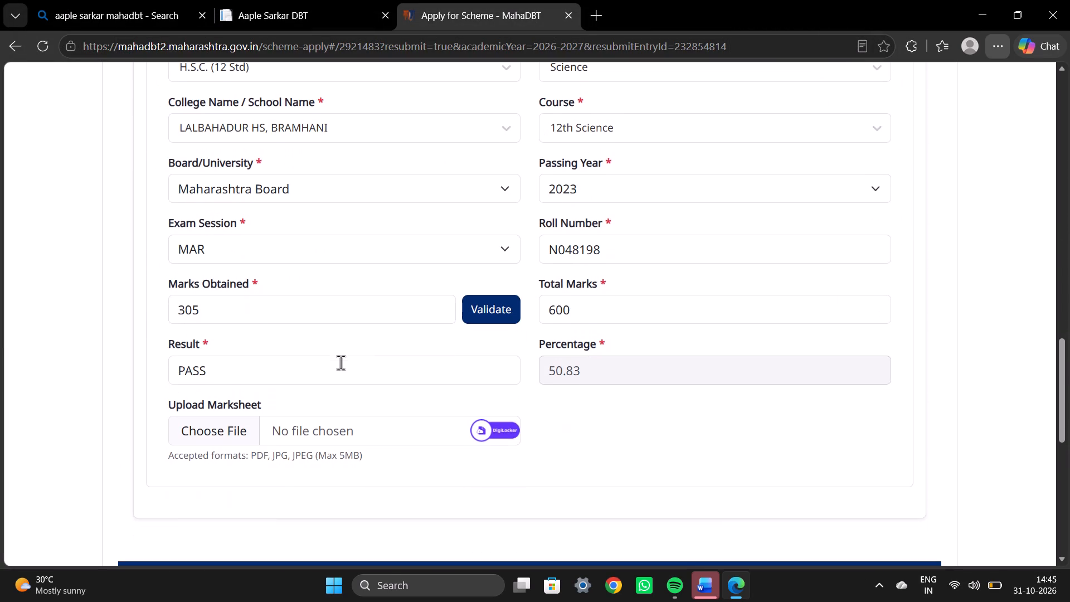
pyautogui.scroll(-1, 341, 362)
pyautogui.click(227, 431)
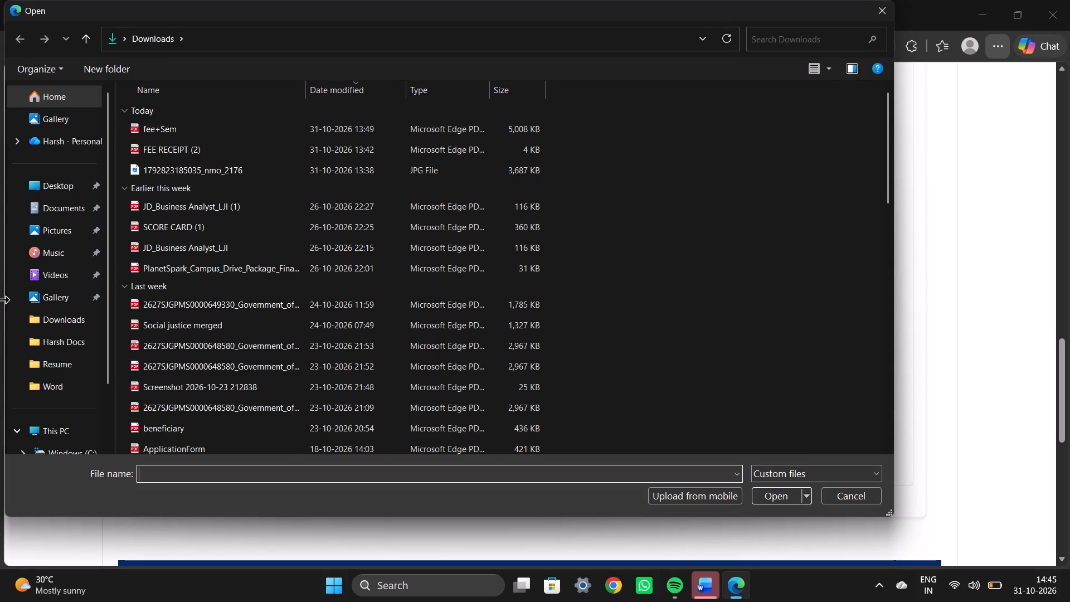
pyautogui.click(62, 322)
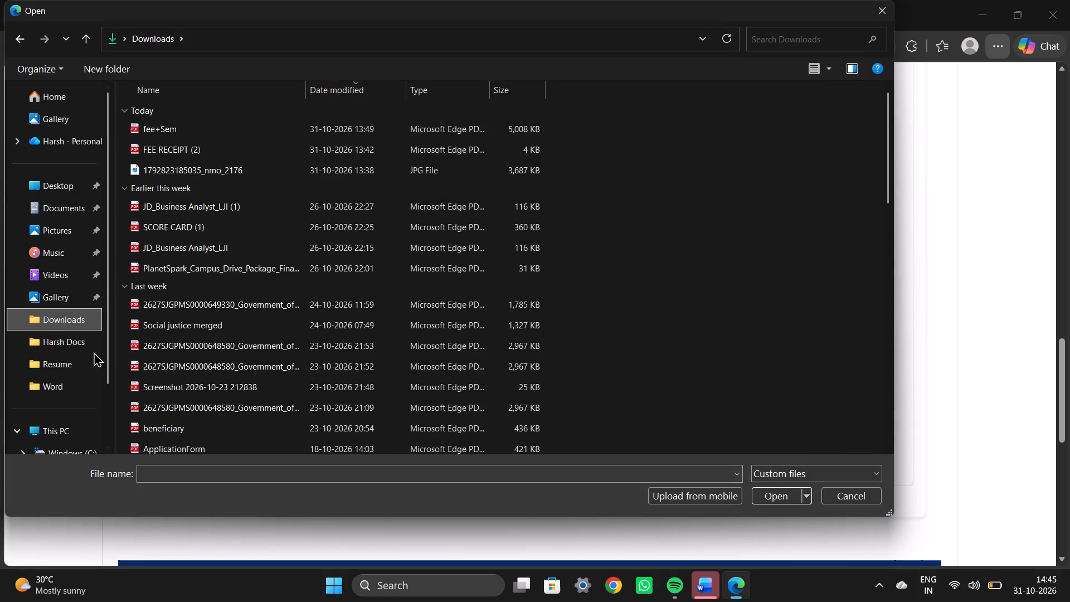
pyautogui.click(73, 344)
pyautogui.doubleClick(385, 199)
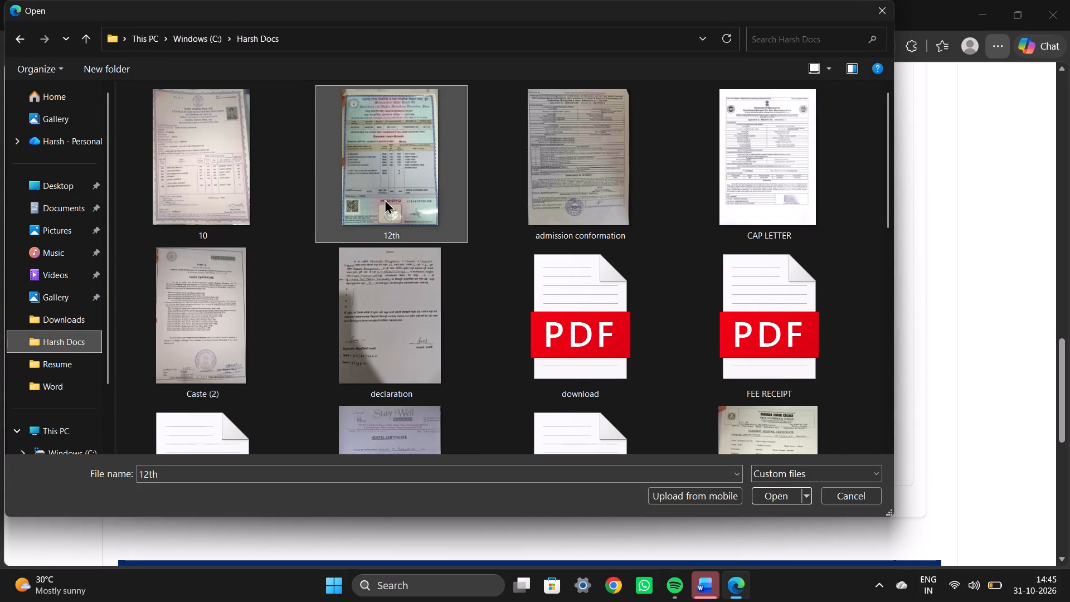
# Agree to the Additional Declaration at the end of the application.
pyautogui.scroll(-1, 484, 322)
pyautogui.scroll(1, 484, 322)
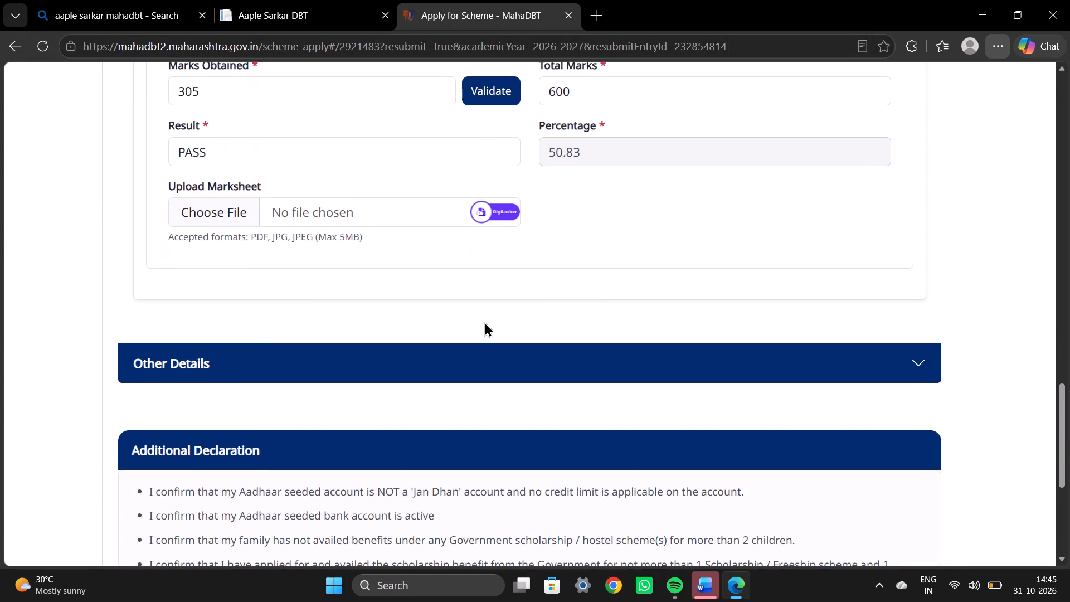
pyautogui.scroll(4, 484, 322)
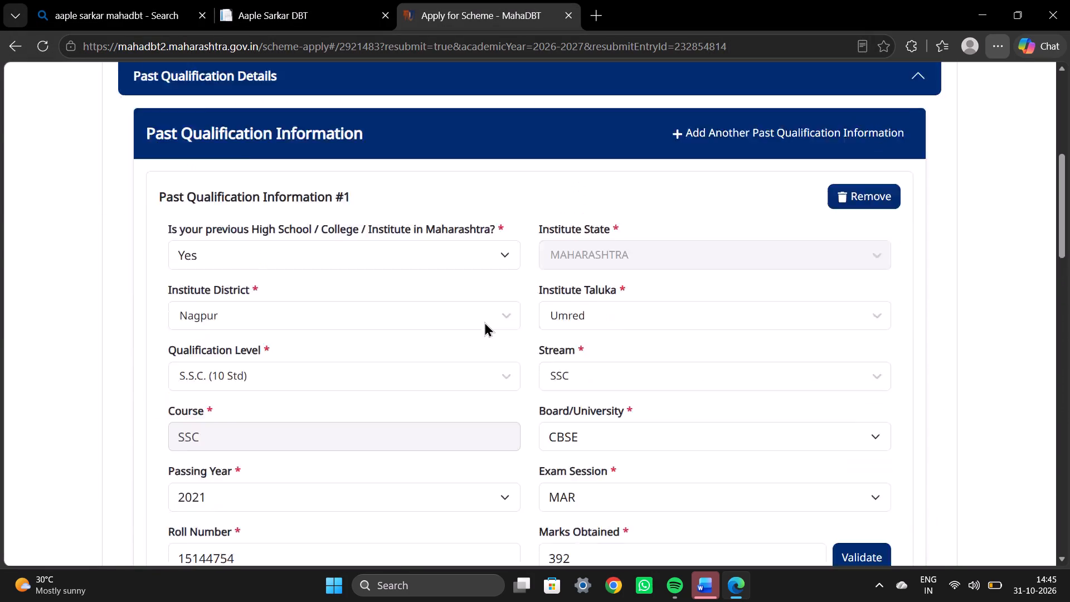
pyautogui.scroll(1, 484, 322)
pyautogui.scroll(-9, 484, 322)
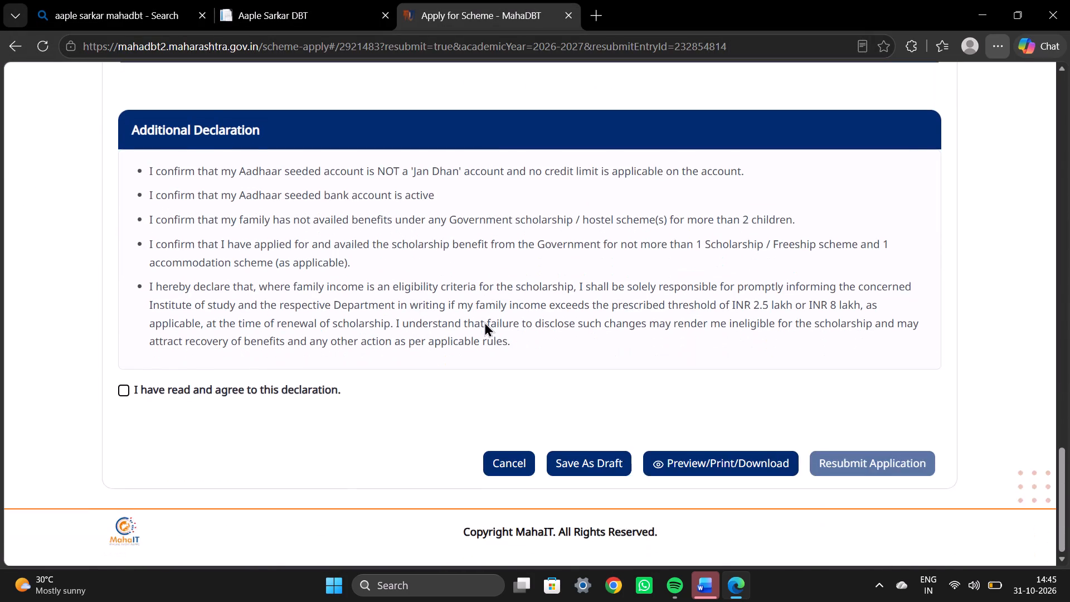
pyautogui.scroll(-1, 484, 322)
pyautogui.click(167, 399)
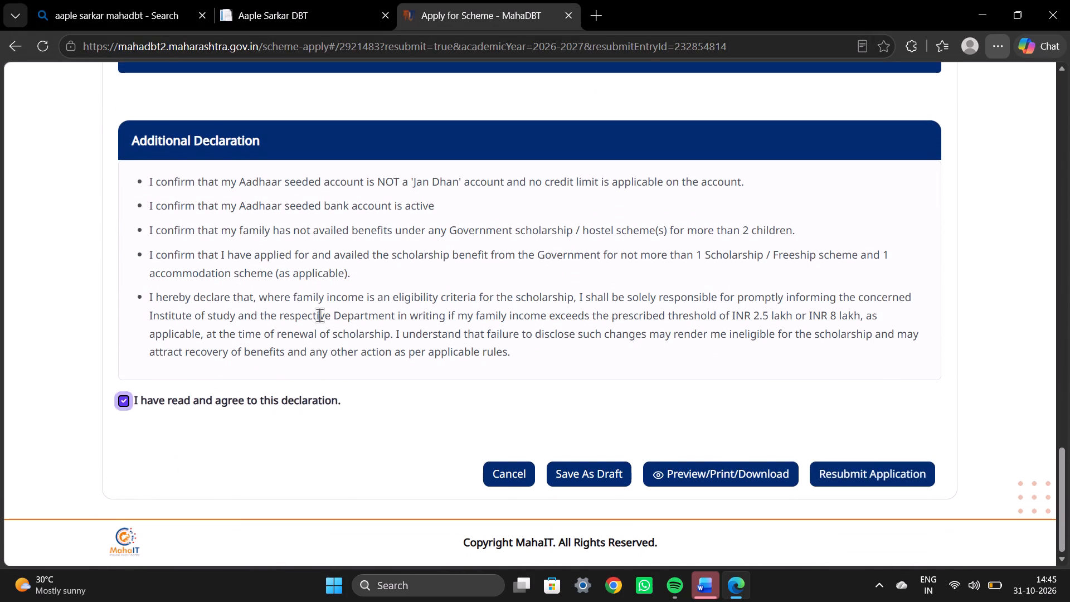
# Check the file upload fields in the H.S.C. qualification and the Current Course Details.
pyautogui.scroll(6, 319, 315)
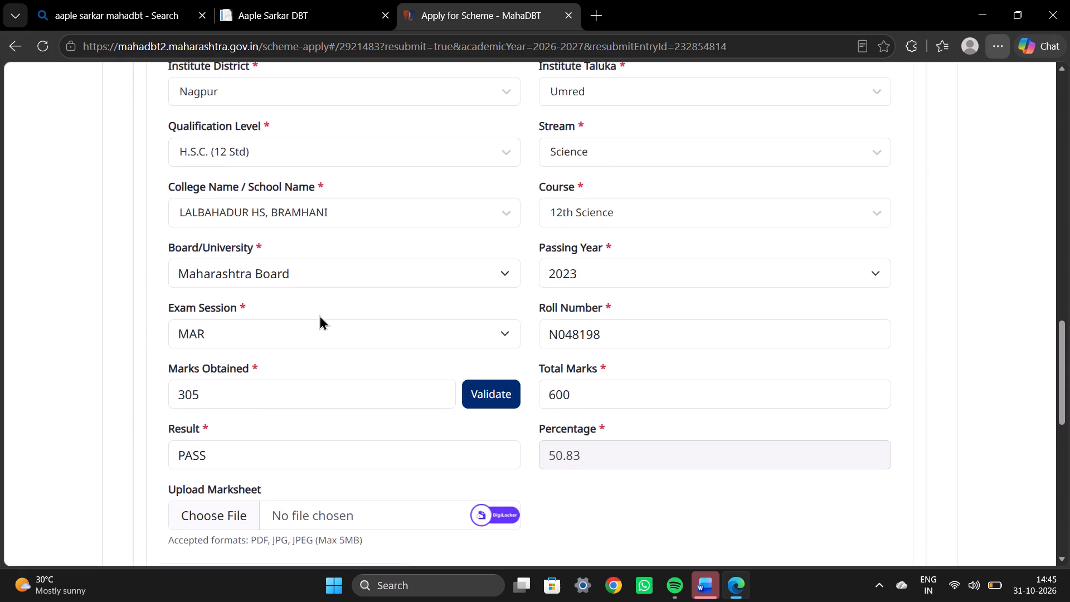
pyautogui.scroll(5, 319, 315)
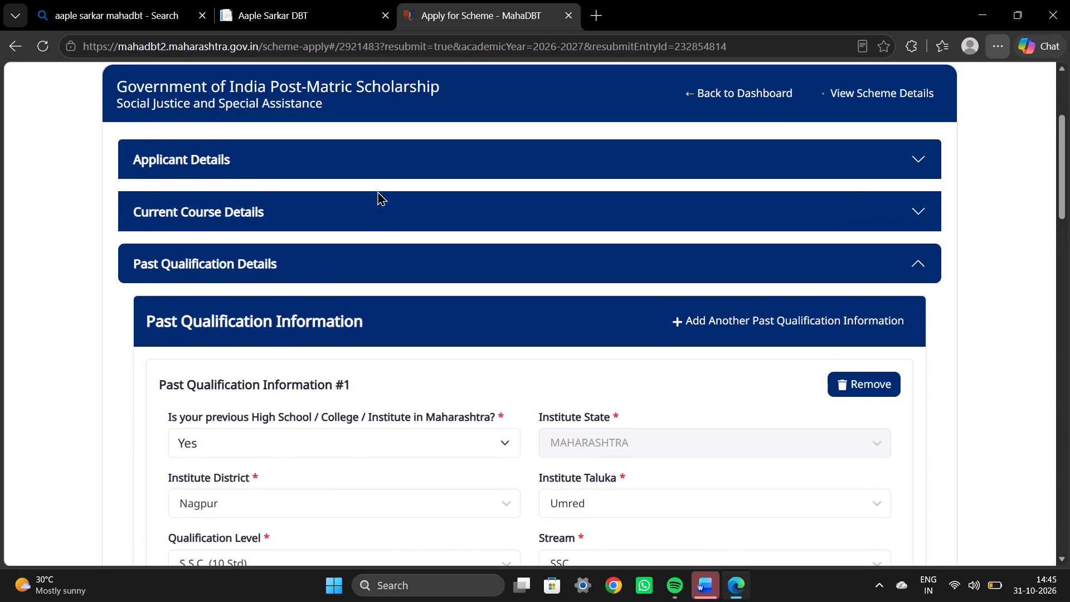
pyautogui.click(377, 213)
pyautogui.scroll(-5, 377, 213)
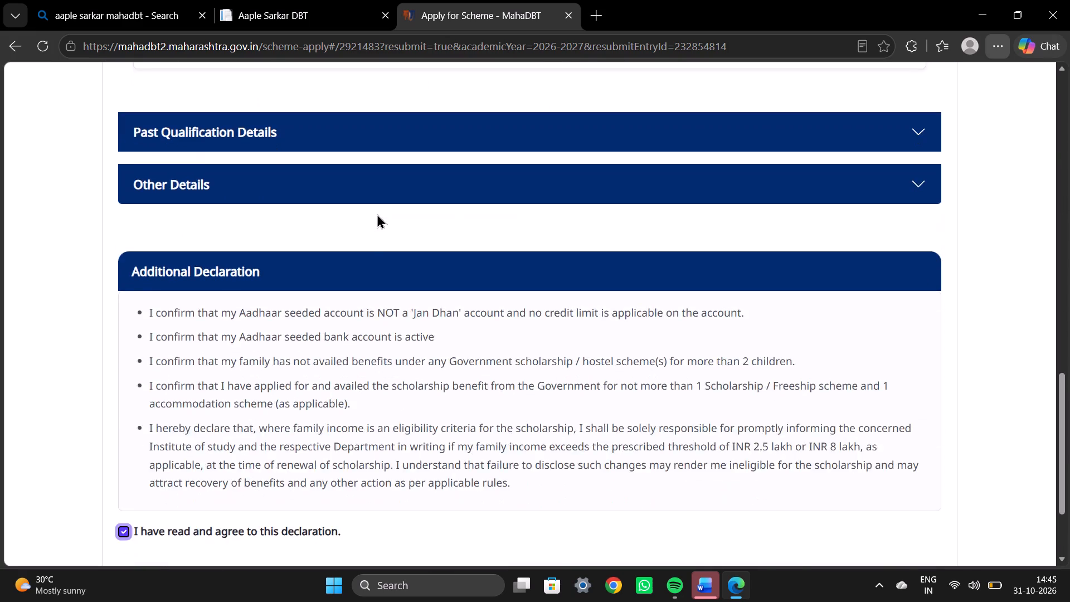
pyautogui.scroll(1, 377, 213)
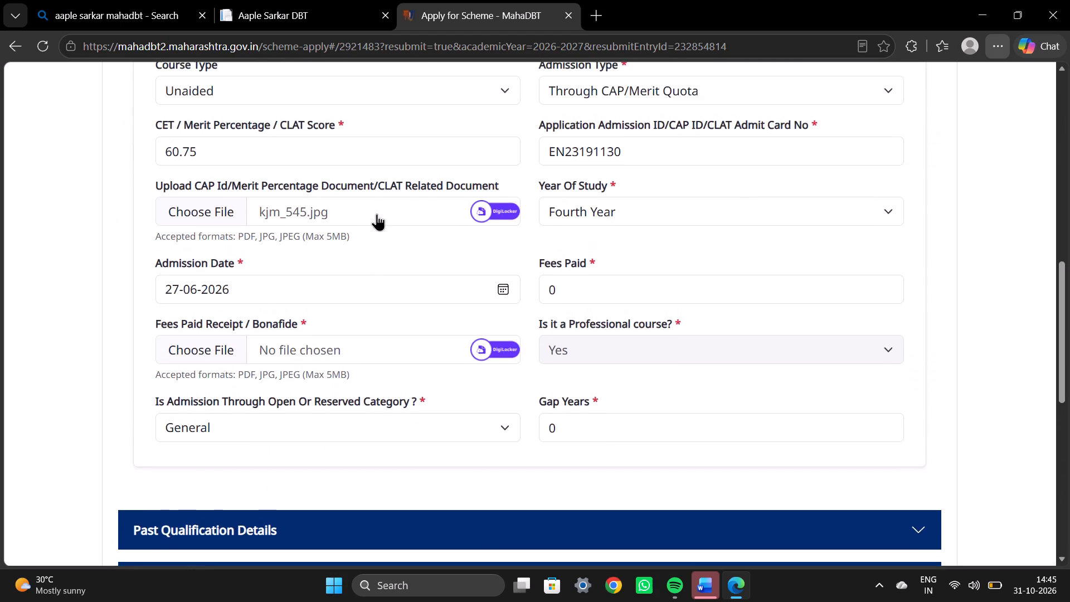
pyautogui.scroll(-9, 377, 213)
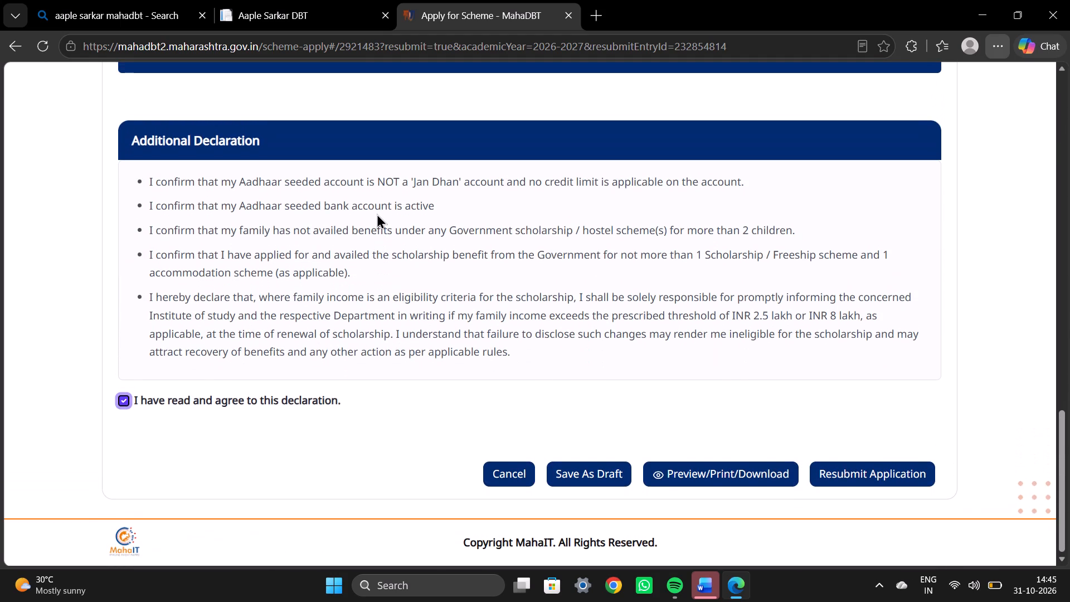